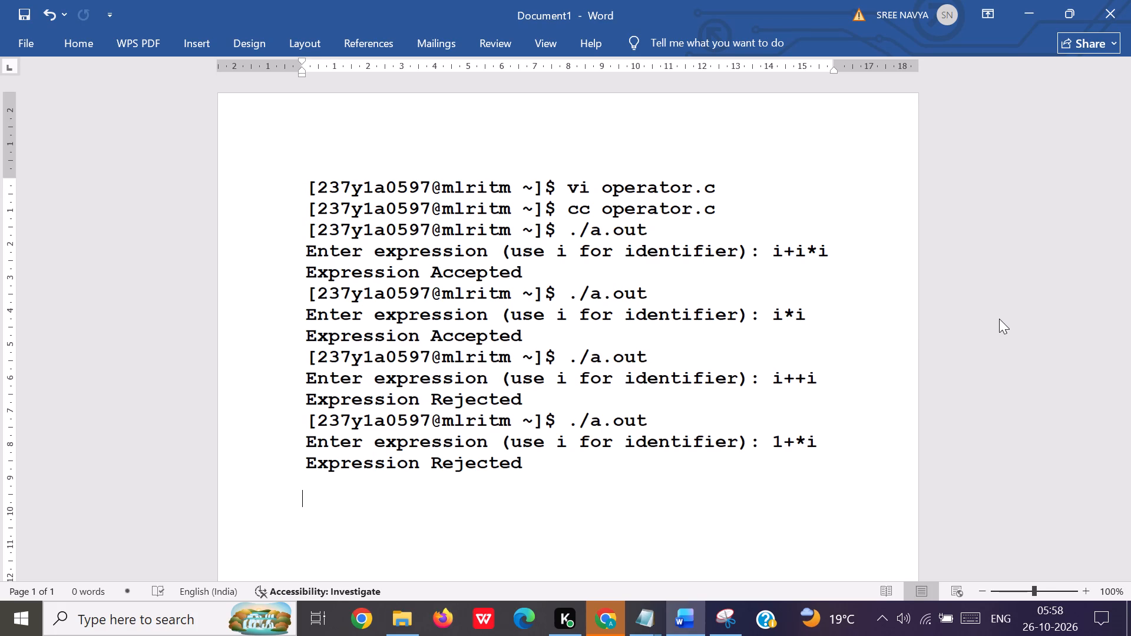
Switch to the Notepad file with the week9.c output and examine the run for input string i+i.
{"action": "left_click", "coordinate": [646, 614]}
{"action": "left_click", "coordinate": [603, 563]}
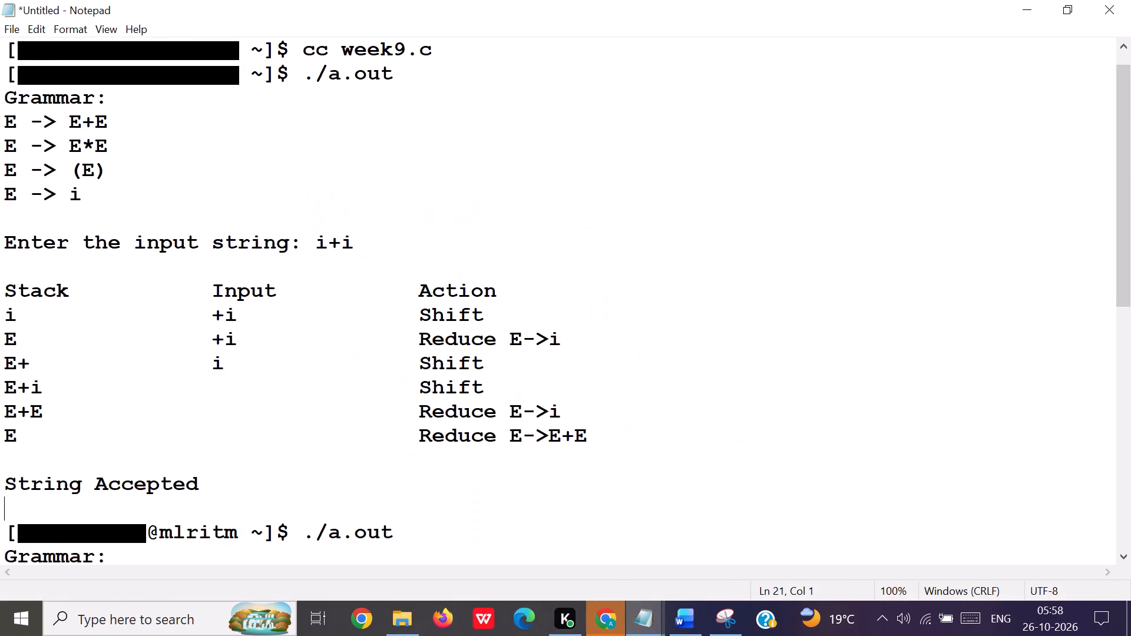
{"action": "key", "text": "Up"}
{"action": "key", "text": "Up"}
{"action": "key", "text": "Up"}
{"action": "key", "text": "Up"}
{"action": "key", "text": "Up"}
{"action": "key", "text": "Up"}
{"action": "key", "text": "Up"}
{"action": "key", "text": "Up"}
{"action": "key", "text": "Up"}
{"action": "key", "text": "Up"}
{"action": "key", "text": "Up"}
{"action": "key", "text": "Up"}
{"action": "key", "text": "Up"}
{"action": "key", "text": "Up"}
{"action": "key", "text": "Up"}
{"action": "key", "text": "Up"}
{"action": "key", "text": "Up"}
{"action": "key", "text": "Up"}
{"action": "key", "text": "Up"}
{"action": "key", "text": "Up"}
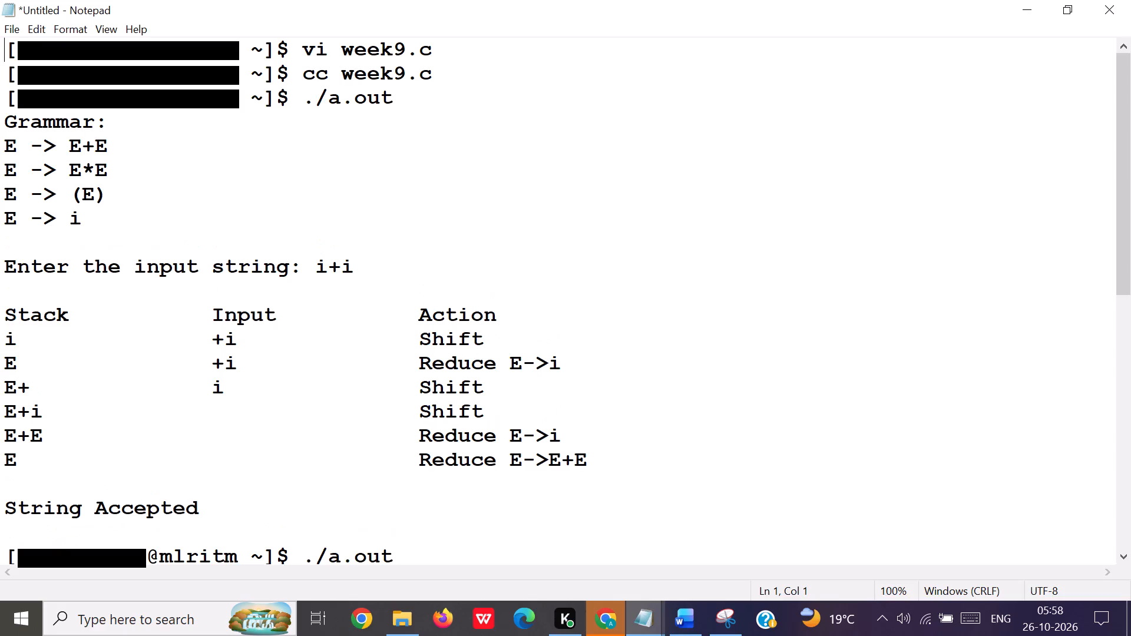
{"action": "key", "text": "Down"}
{"action": "key", "text": "Down"}
{"action": "key", "text": "Down"}
{"action": "key", "text": "Down"}
{"action": "key", "text": "Down"}
{"action": "key", "text": "Down"}
{"action": "key", "text": "Down"}
{"action": "key", "text": "Down"}
{"action": "key", "text": "Down"}
{"action": "key", "text": "Down"}
{"action": "key", "text": "Down"}
{"action": "key", "text": "Down"}
{"action": "key", "text": "Down"}
{"action": "key", "text": "Down"}
{"action": "key", "text": "Down"}
{"action": "key", "text": "Down"}
{"action": "key", "text": "Down"}
{"action": "key", "text": "Down"}
{"action": "key", "text": "Down"}
{"action": "key", "text": "Down"}
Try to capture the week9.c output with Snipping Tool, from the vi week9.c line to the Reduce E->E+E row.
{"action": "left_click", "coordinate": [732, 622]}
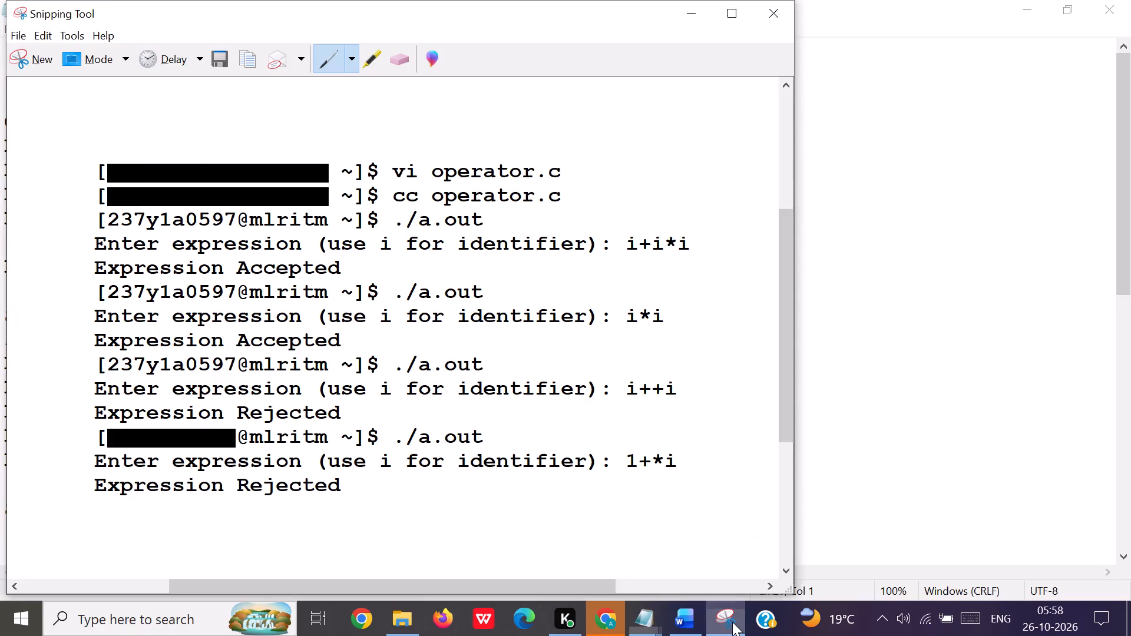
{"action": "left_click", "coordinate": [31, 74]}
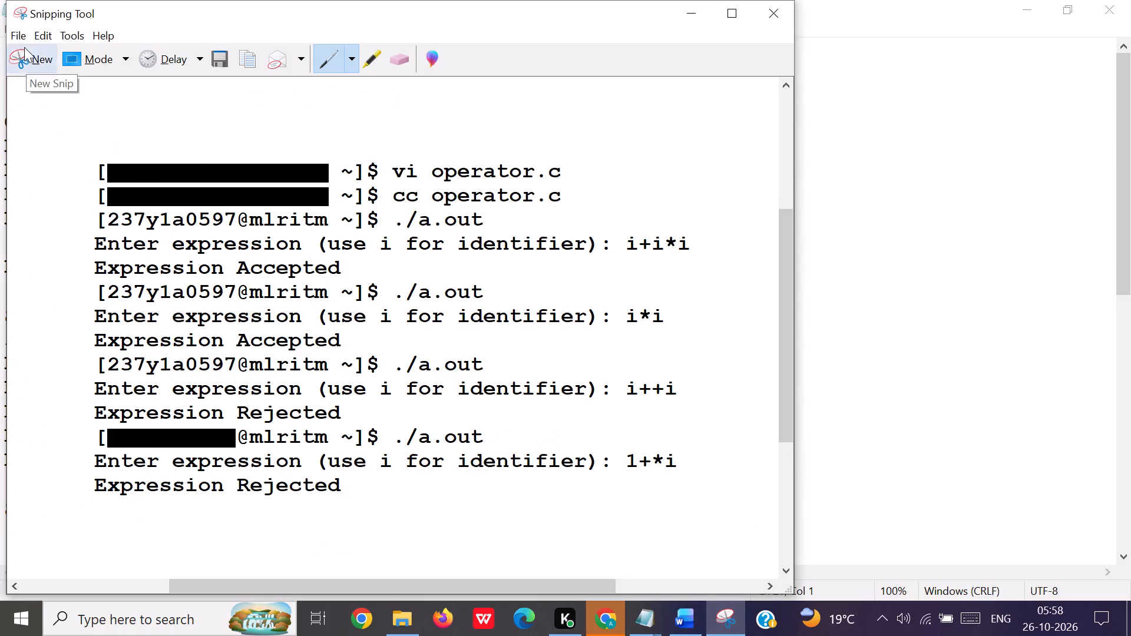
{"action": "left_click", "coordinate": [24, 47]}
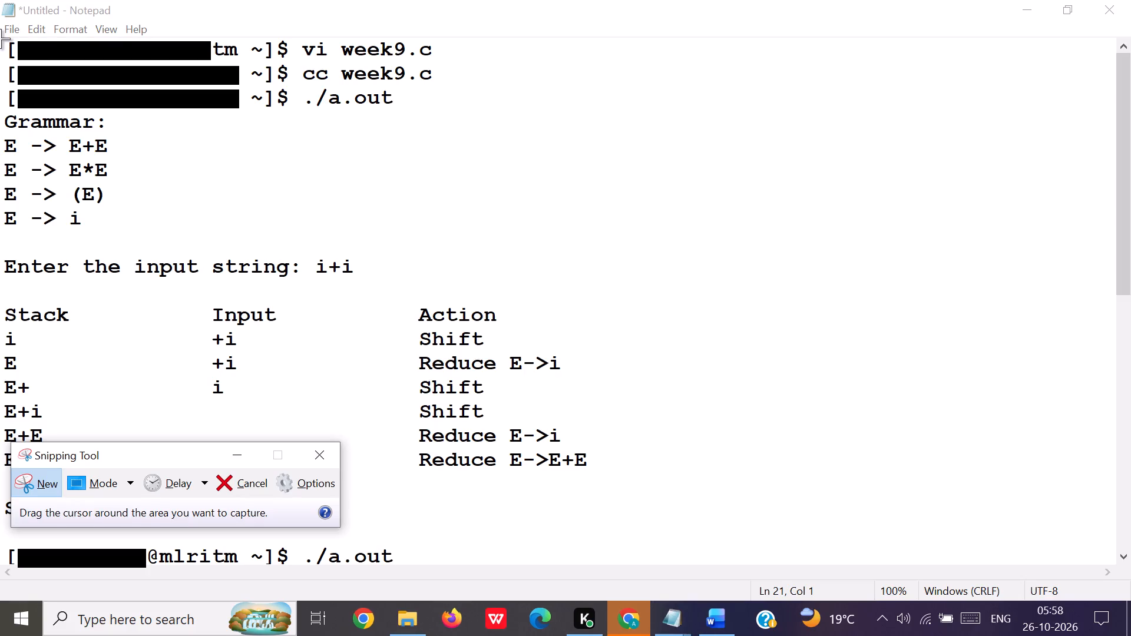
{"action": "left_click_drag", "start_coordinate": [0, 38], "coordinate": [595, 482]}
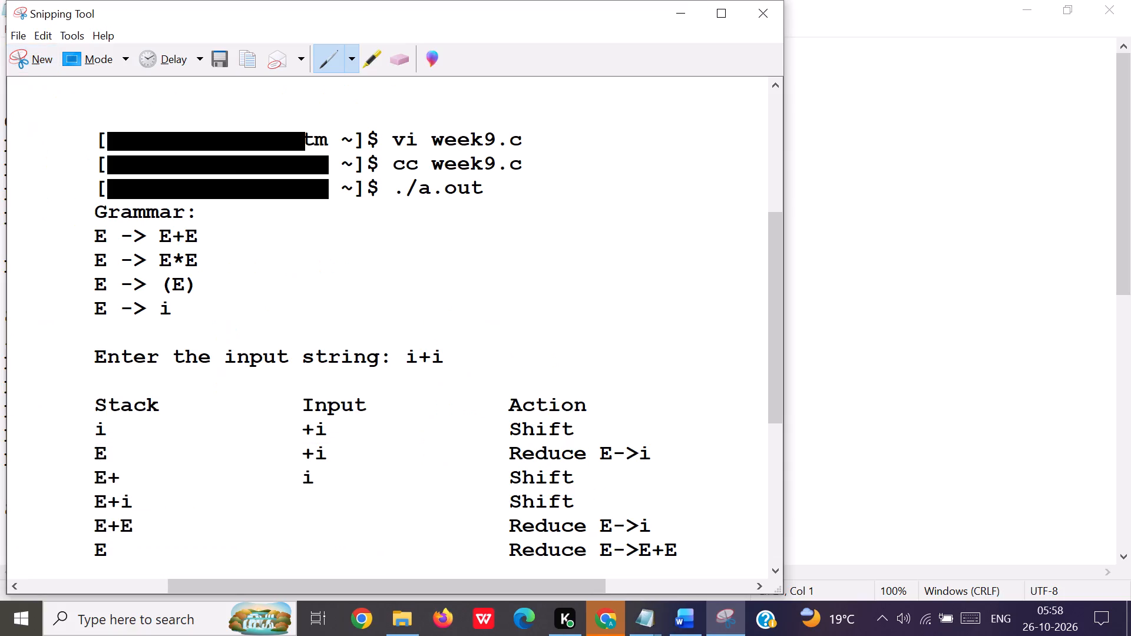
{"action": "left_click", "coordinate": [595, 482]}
Snip the Notepad output from the vi week9.c line through String Accepted and copy the capture.
{"action": "left_click", "coordinate": [43, 72]}
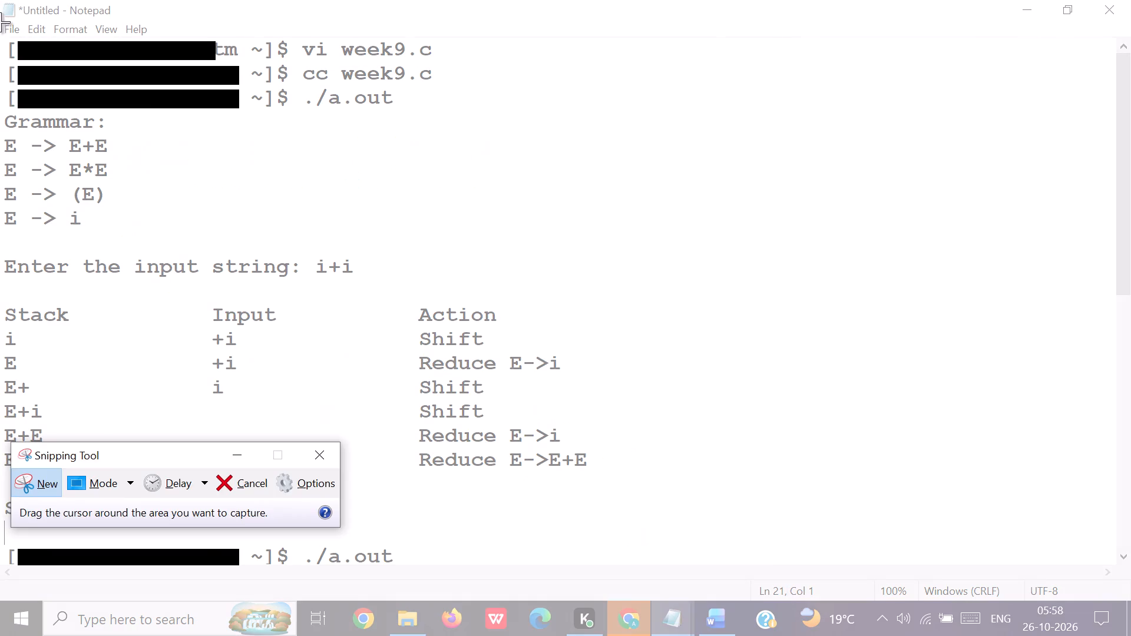
{"action": "left_click_drag", "start_coordinate": [0, 39], "coordinate": [611, 395]}
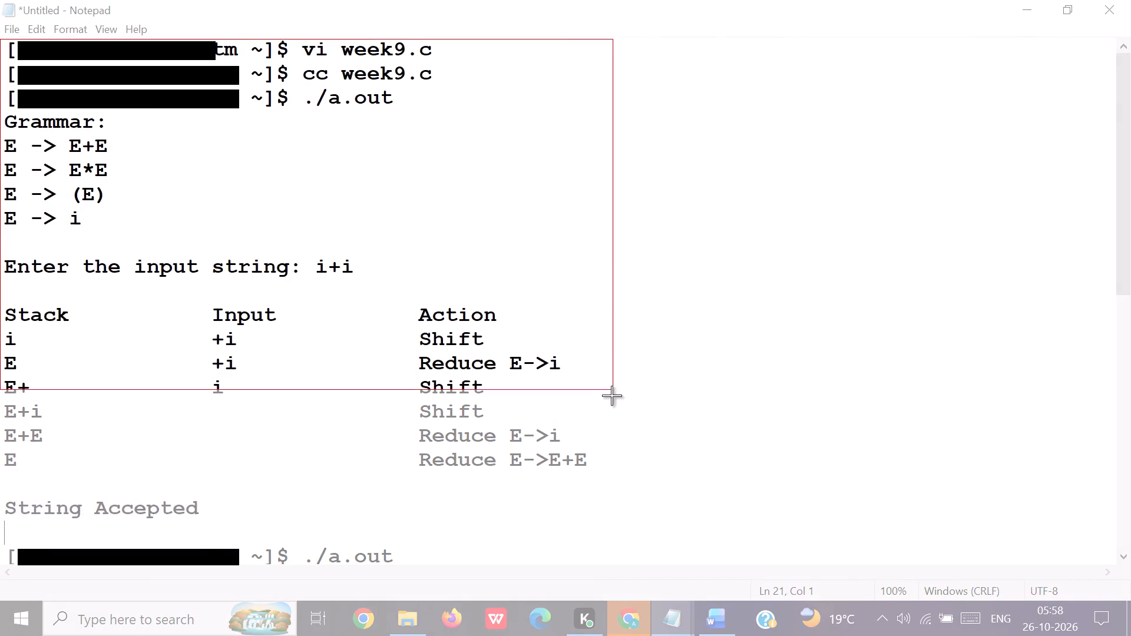
{"action": "left_click_drag", "start_coordinate": [611, 395], "coordinate": [593, 521]}
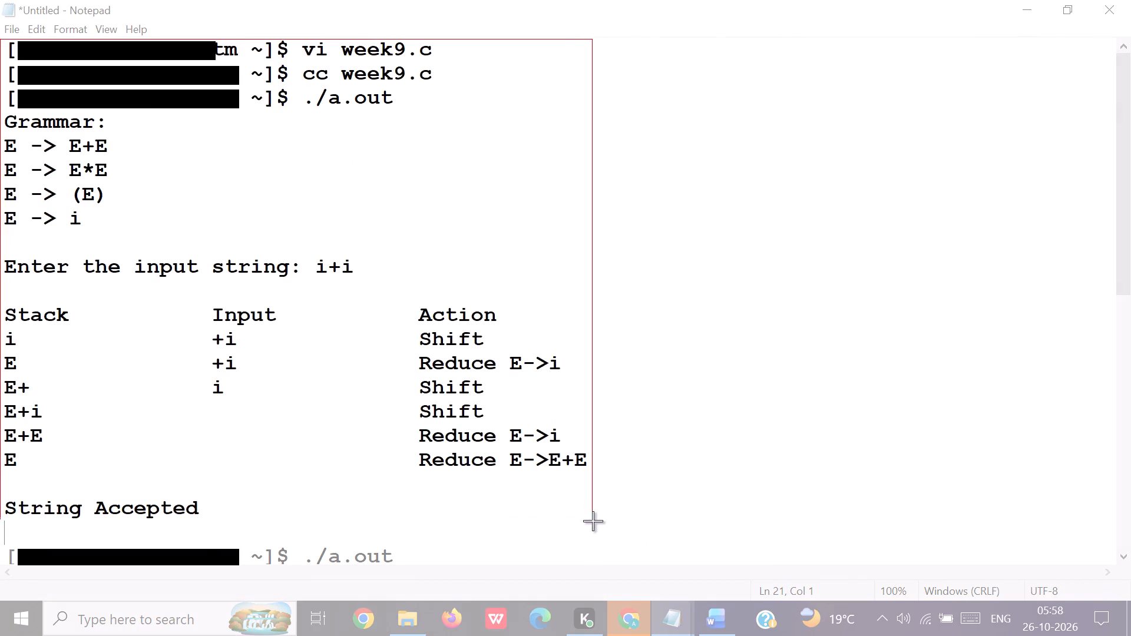
{"action": "left_click_drag", "start_coordinate": [593, 521], "coordinate": [592, 520]}
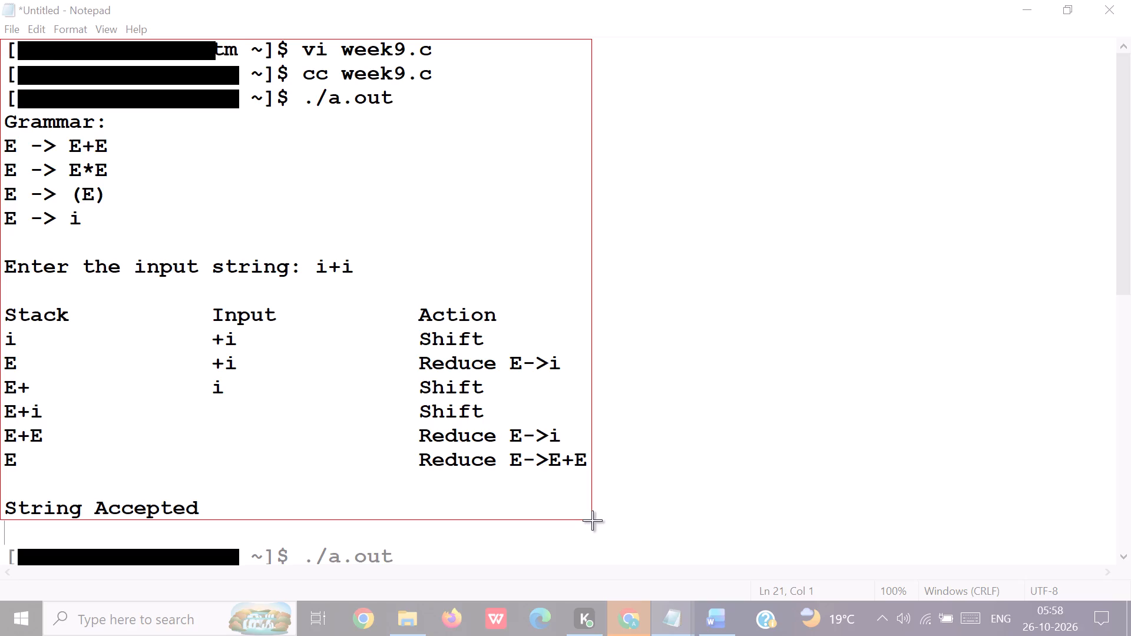
{"action": "left_click_drag", "start_coordinate": [592, 520], "coordinate": [592, 519]}
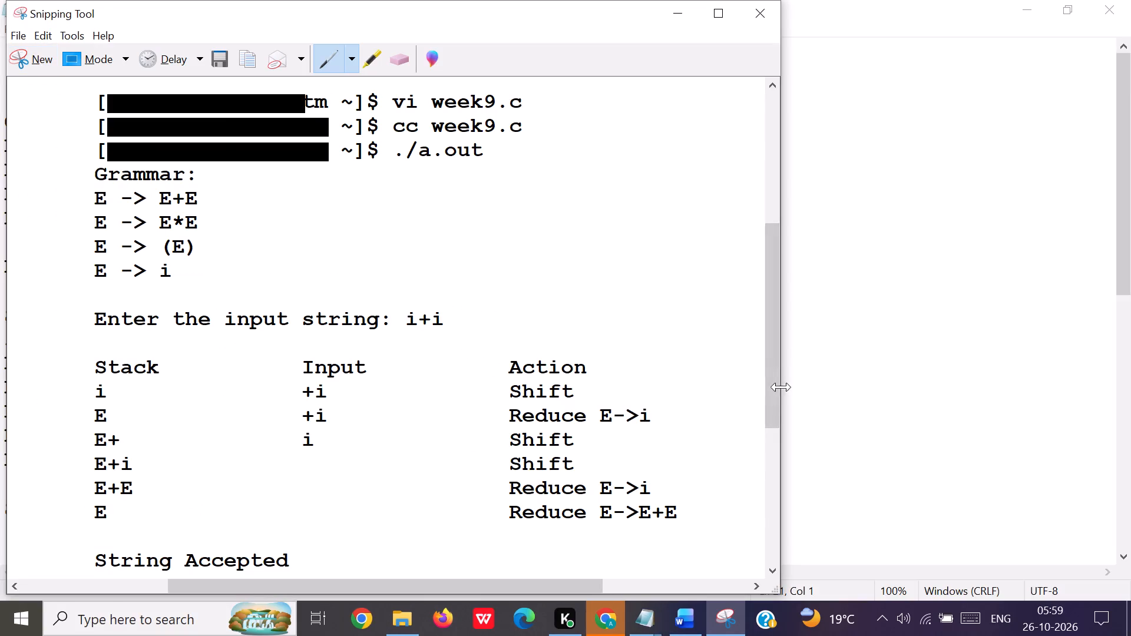
{"action": "left_click_drag", "start_coordinate": [772, 395], "coordinate": [775, 419]}
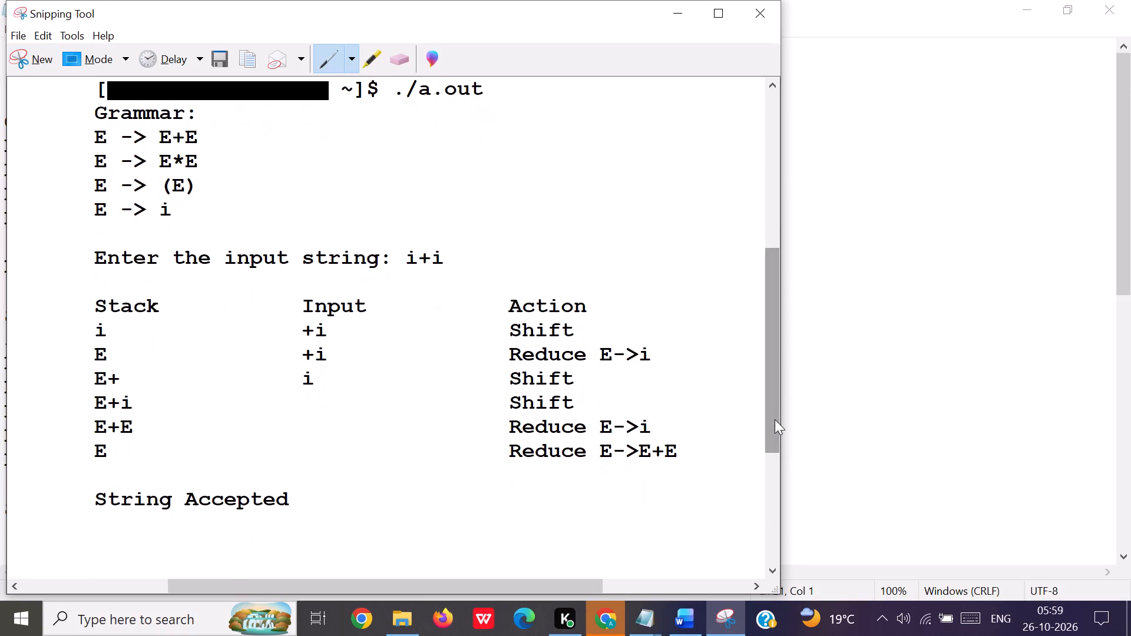
{"action": "key", "text": "ctrl+c"}
Paste the snip into the Word document below the operator.c output and start a new line after it.
{"action": "left_click", "coordinate": [638, 634]}
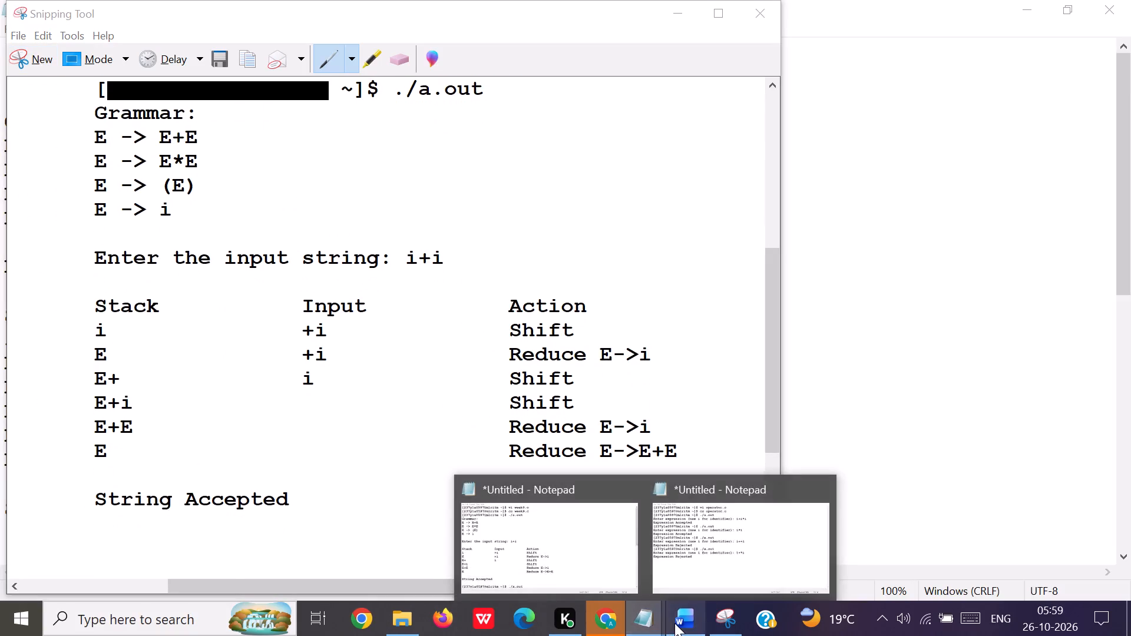
{"action": "left_click", "coordinate": [674, 623]}
{"action": "key", "text": "ctrl+v"}
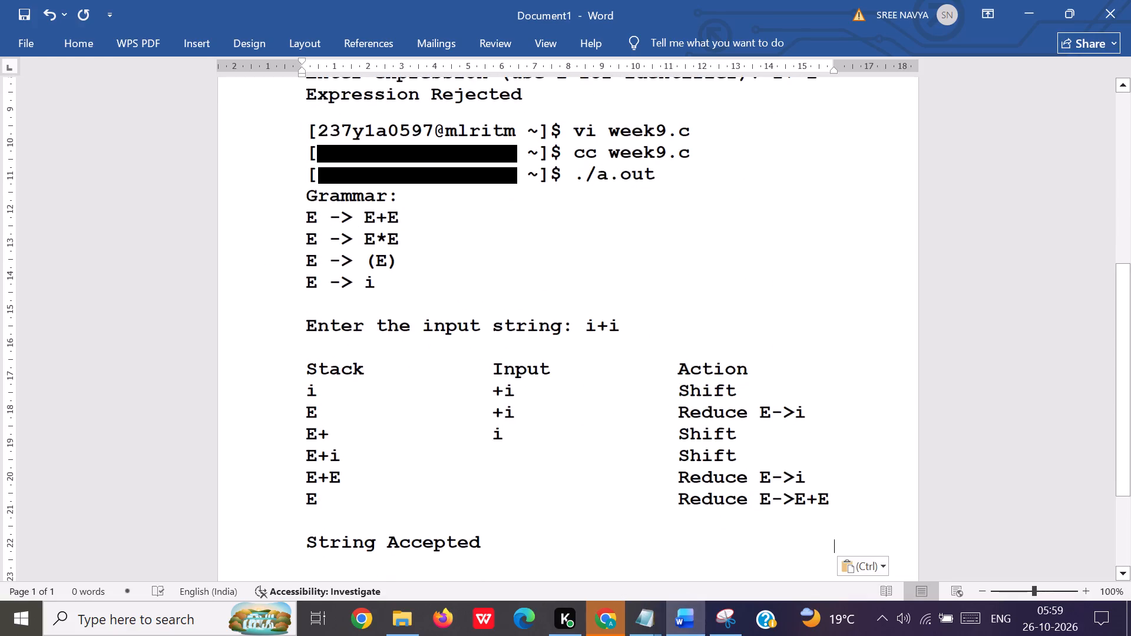
{"action": "key", "text": "Return"}
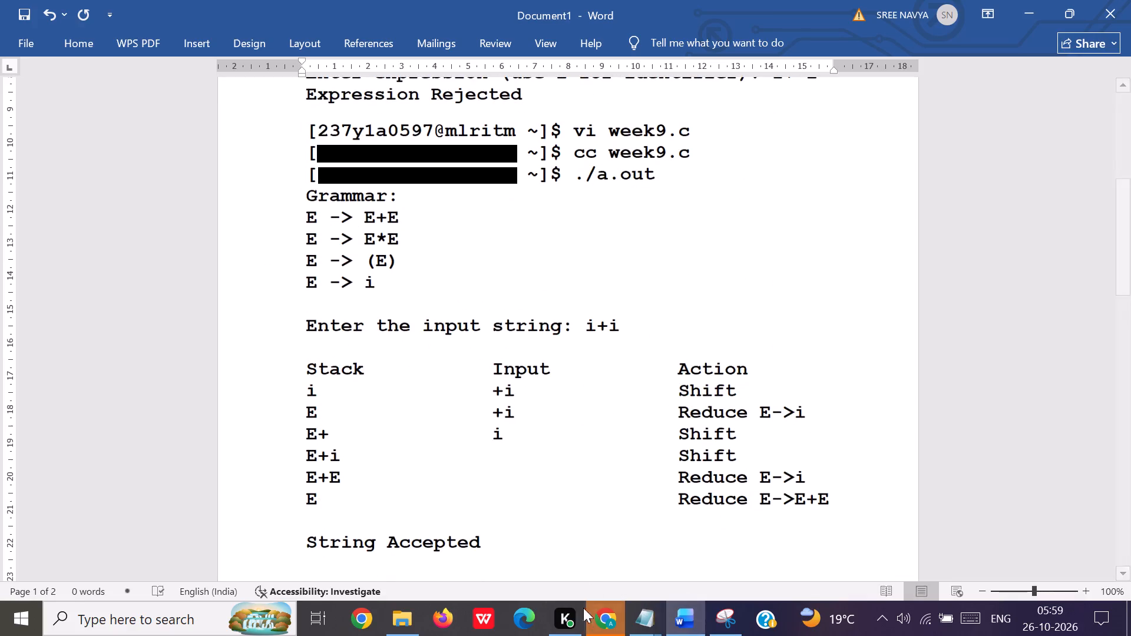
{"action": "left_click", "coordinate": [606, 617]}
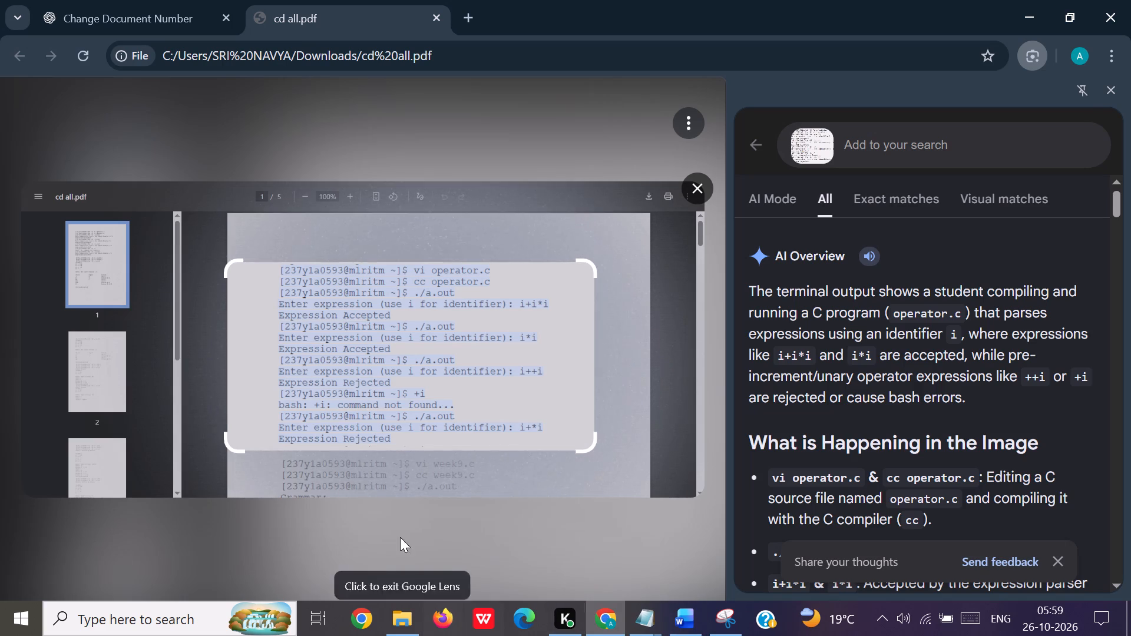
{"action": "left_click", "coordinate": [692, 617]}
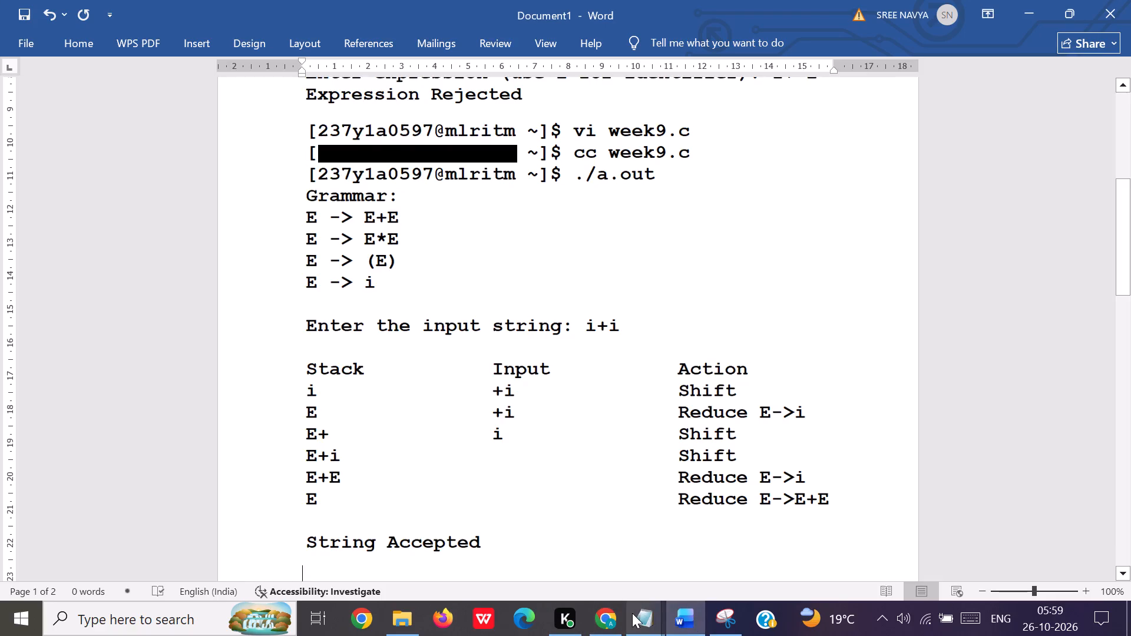
In the week9.c Notepad file, delete the i+i run through String Accepted and the blank lines before the next ./a.out run.
{"action": "left_click", "coordinate": [632, 613]}
{"action": "left_click", "coordinate": [572, 551]}
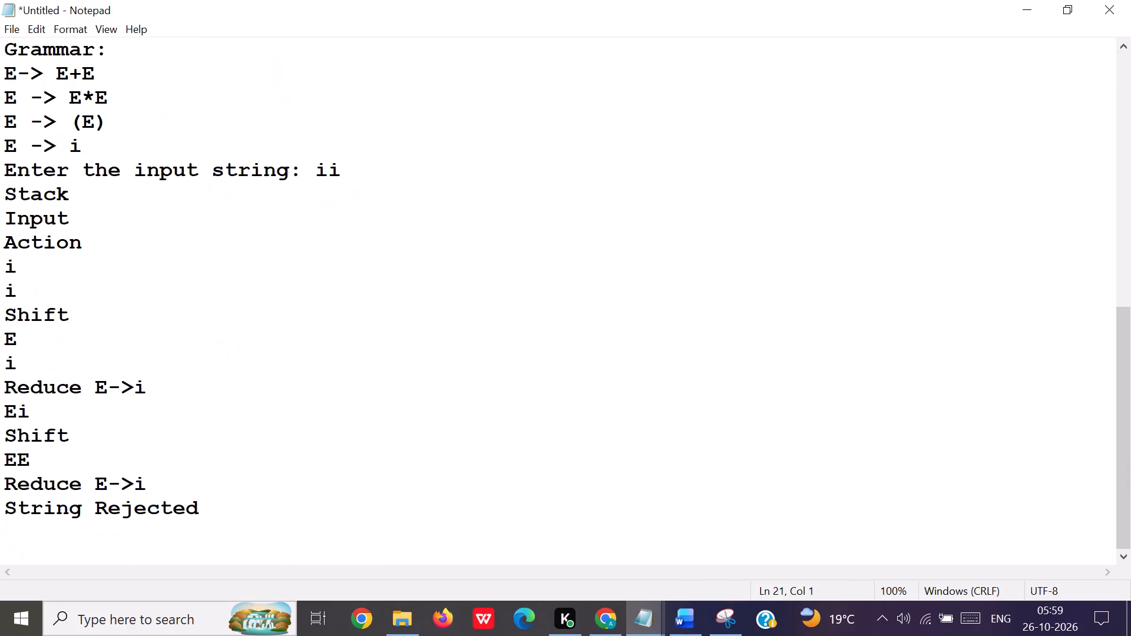
{"action": "key", "text": "Up"}
{"action": "key", "text": "Up"}
{"action": "key", "text": "Up"}
{"action": "key", "text": "Up"}
{"action": "key", "text": "Up"}
{"action": "key", "text": "Up"}
{"action": "key", "text": "Up"}
{"action": "key", "text": "Up"}
{"action": "key", "text": "Up"}
{"action": "key", "text": "Up"}
{"action": "key", "text": "Up"}
{"action": "key", "text": "Up"}
{"action": "key", "text": "Up"}
{"action": "key", "text": "Up"}
{"action": "key", "text": "Up"}
{"action": "key", "text": "Up"}
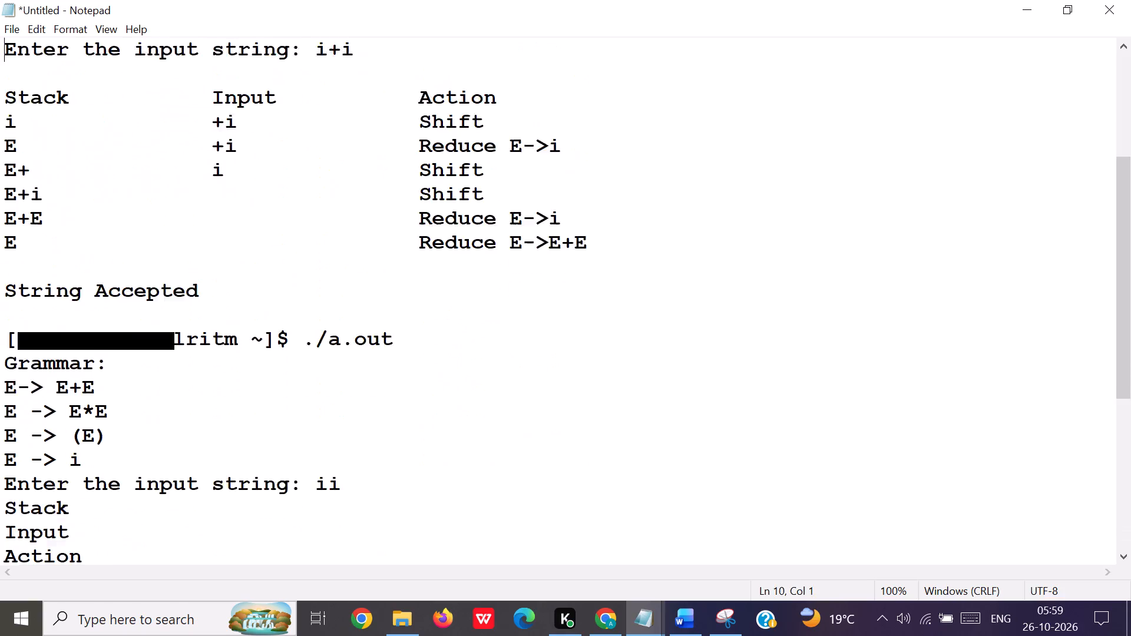
{"action": "left_click_drag", "start_coordinate": [237, 374], "coordinate": [171, 342]}
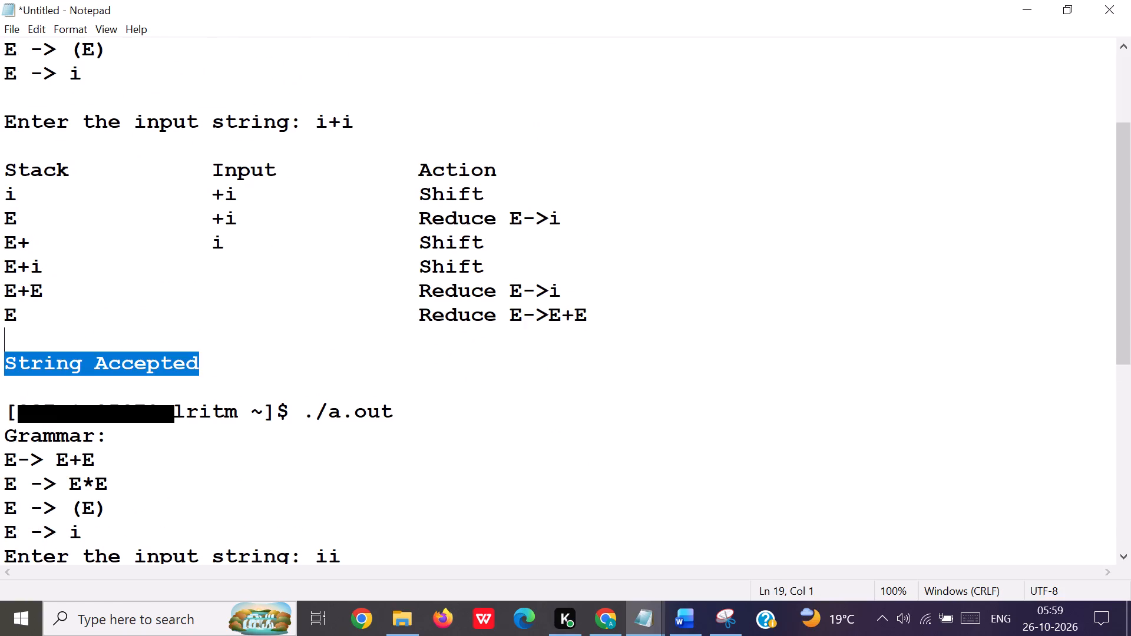
{"action": "left_click_drag", "start_coordinate": [171, 342], "coordinate": [0, 23]}
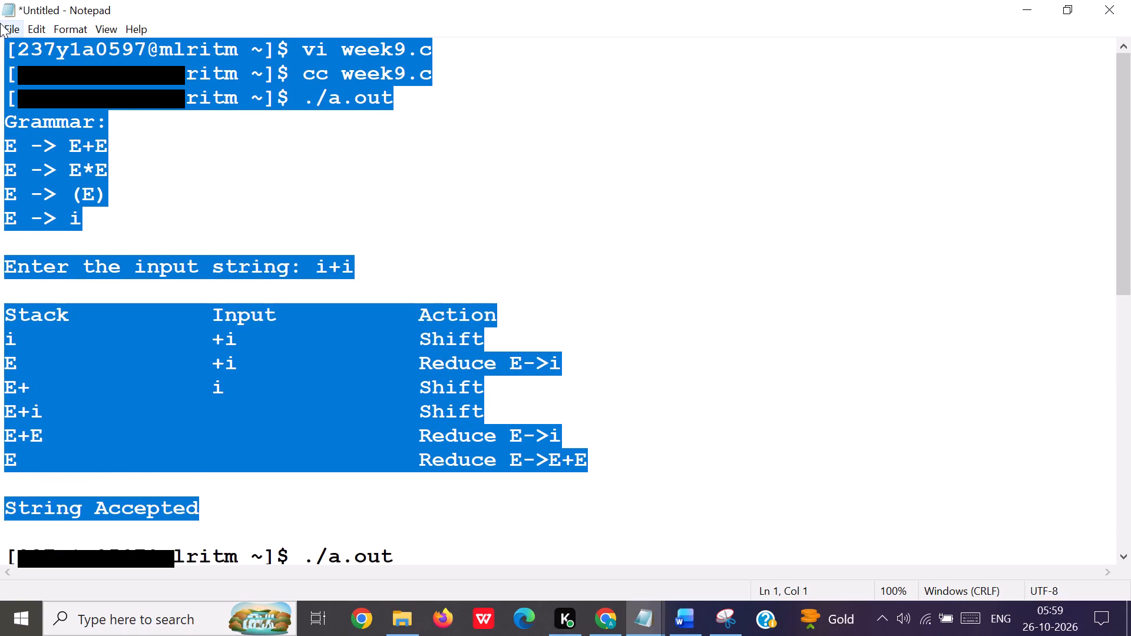
{"action": "key", "text": "BackSpace"}
{"action": "key", "text": "BackSpace"}
{"action": "key", "text": "Down"}
{"action": "key", "text": "Down"}
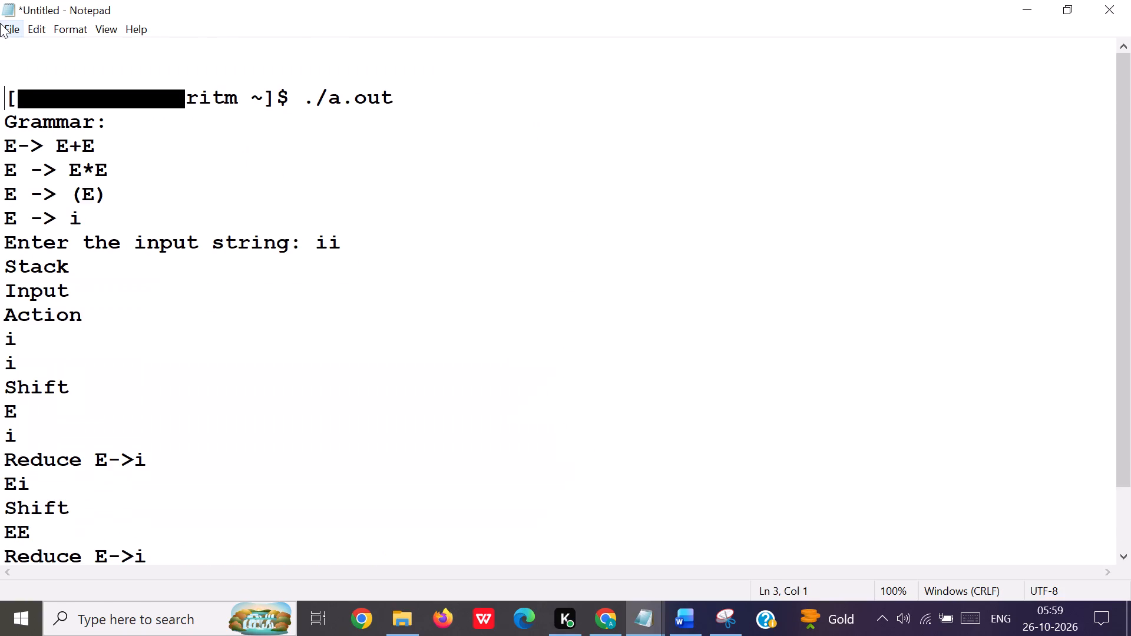
{"action": "key", "text": "BackSpace"}
{"action": "key", "text": "BackSpace"}
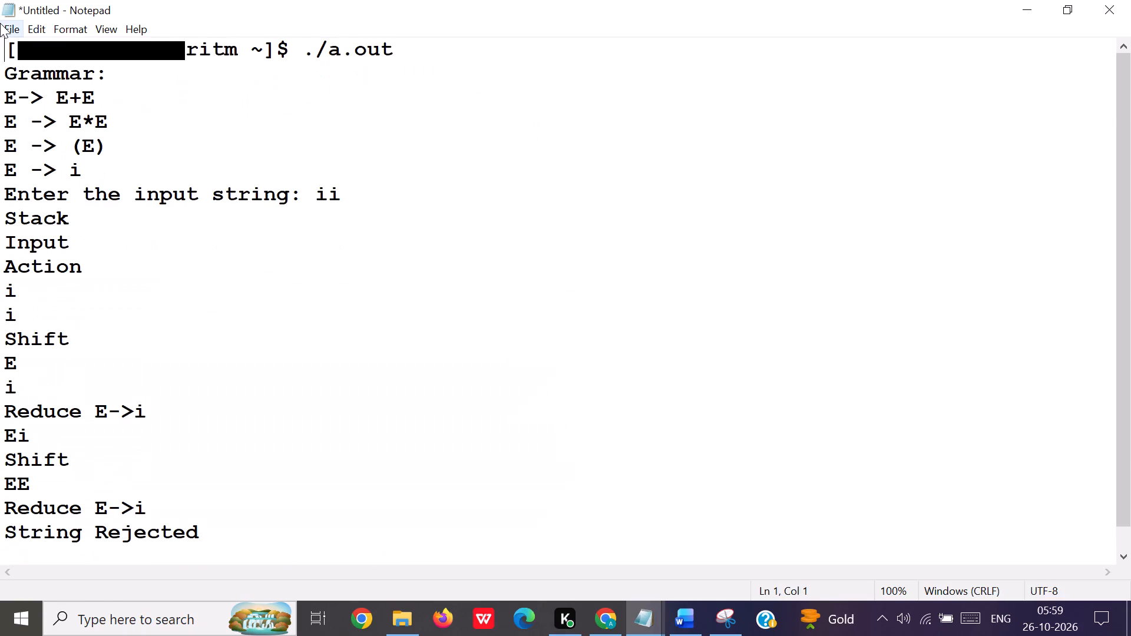
Switch to cd all.pdf in Chrome, close the image search, and examine page 2's layout of the run for input ii.
{"action": "left_click", "coordinate": [685, 614]}
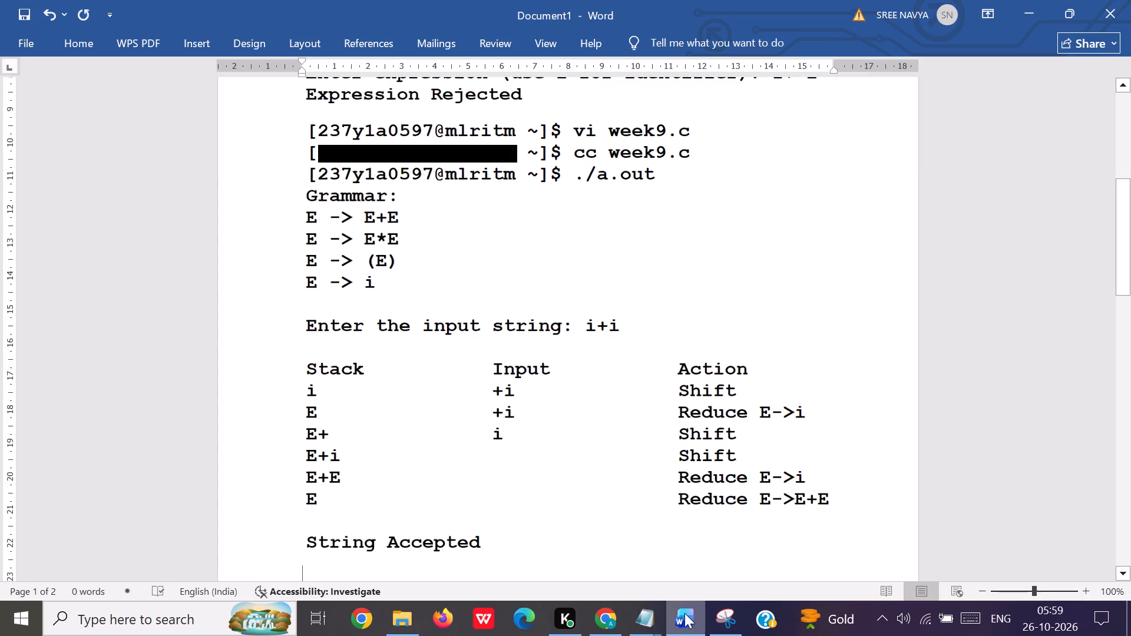
{"action": "left_click", "coordinate": [644, 617]}
{"action": "left_click", "coordinate": [502, 550]}
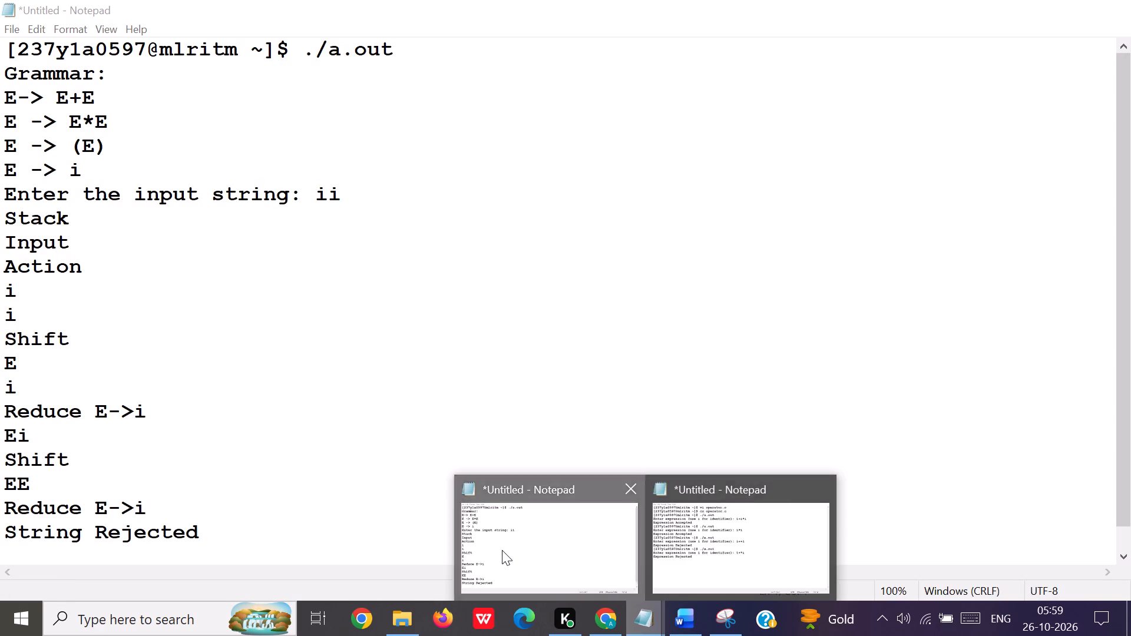
{"action": "left_click", "coordinate": [600, 613]}
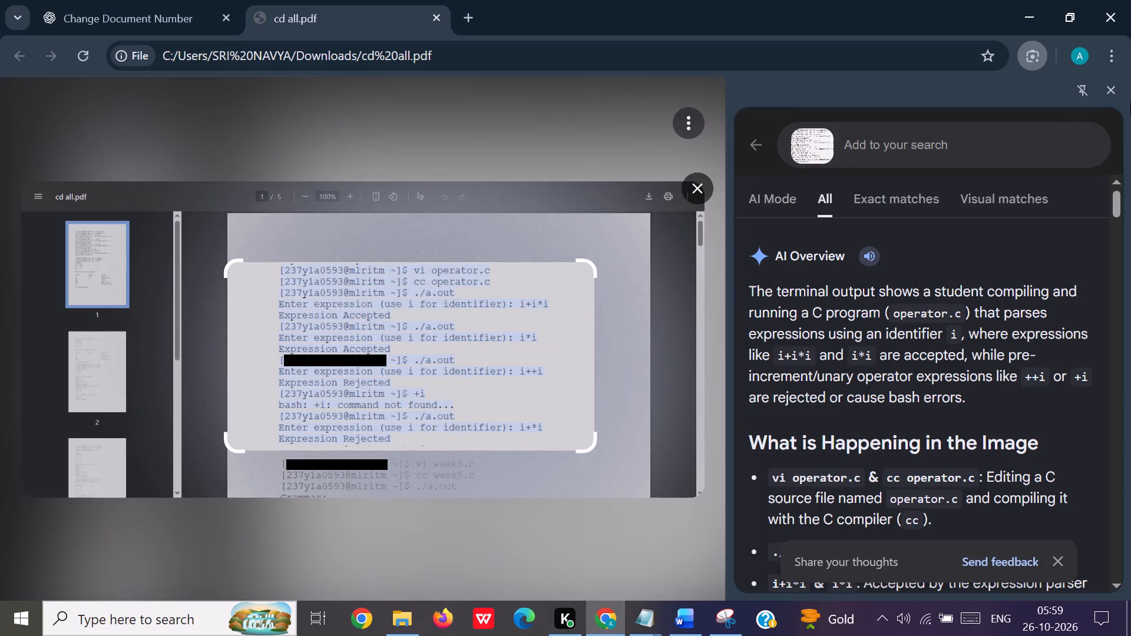
{"action": "left_click", "coordinate": [1114, 92]}
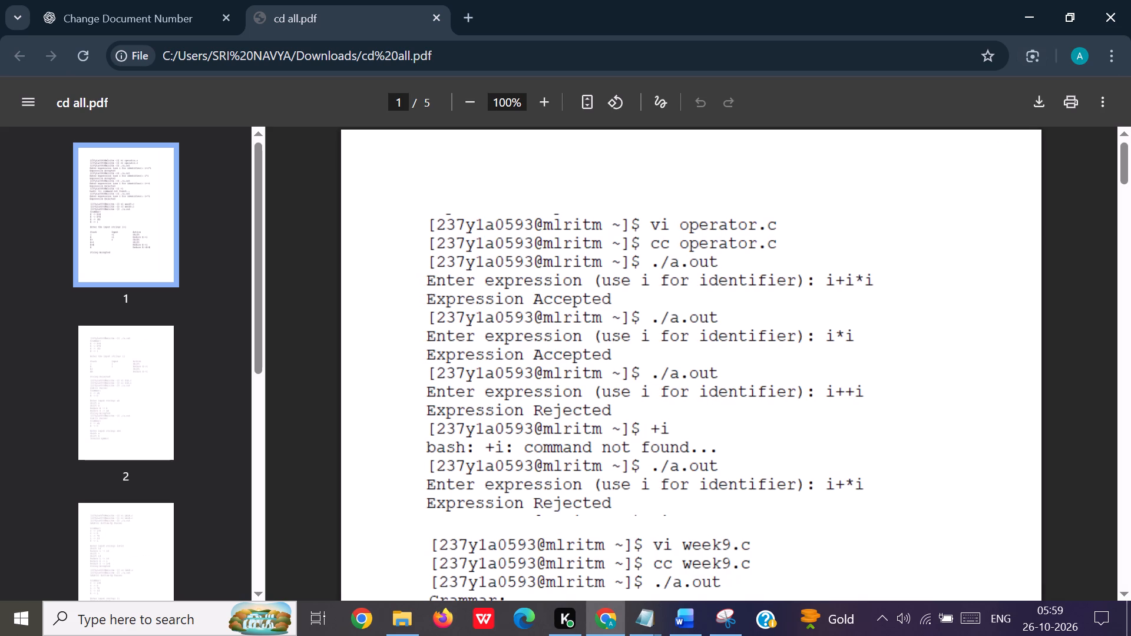
{"action": "key", "text": "Down"}
{"action": "key", "text": "Right"}
{"action": "left_click", "coordinate": [139, 412]}
{"action": "scroll", "coordinate": [565, 372], "scroll_direction": "down", "scroll_amount": 1}
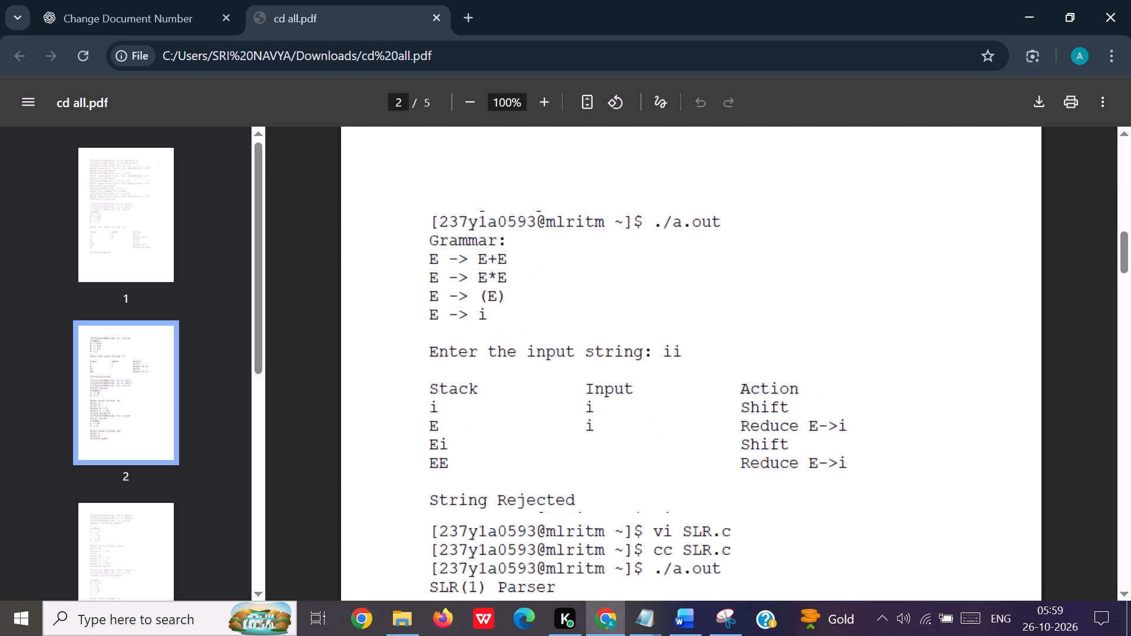
{"action": "scroll", "coordinate": [565, 372], "scroll_direction": "down", "scroll_amount": 1}
{"action": "scroll", "coordinate": [565, 372], "scroll_direction": "up", "scroll_amount": 2}
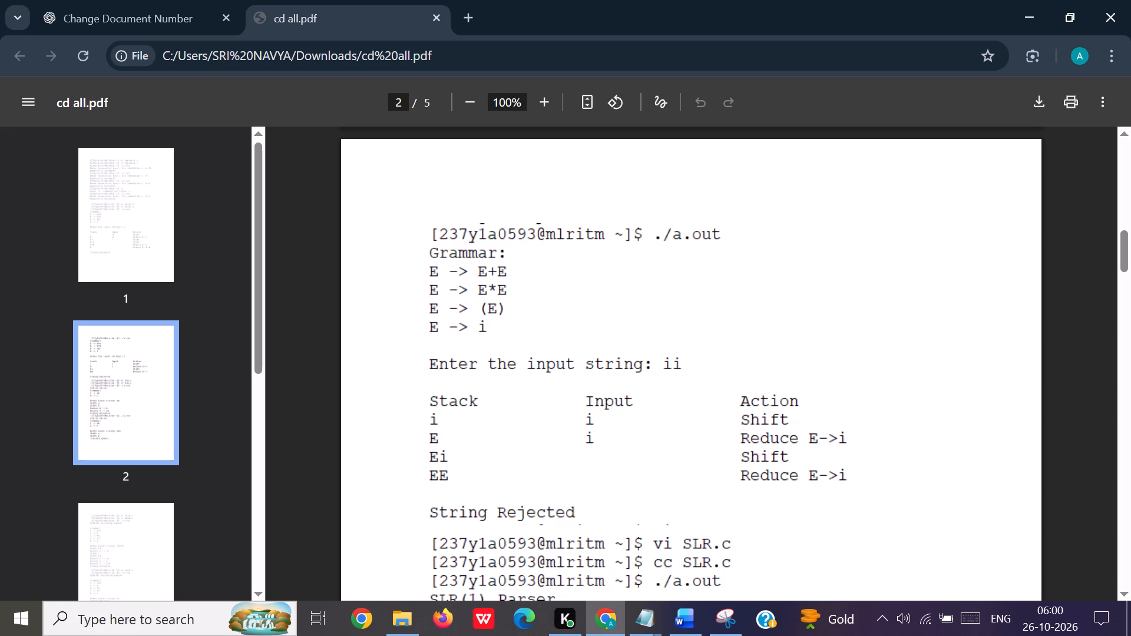
Switch to the week9.c Notepad file and put Stack, Input and Action on one tab-spaced header line for the ii run.
{"action": "left_click", "coordinate": [684, 620]}
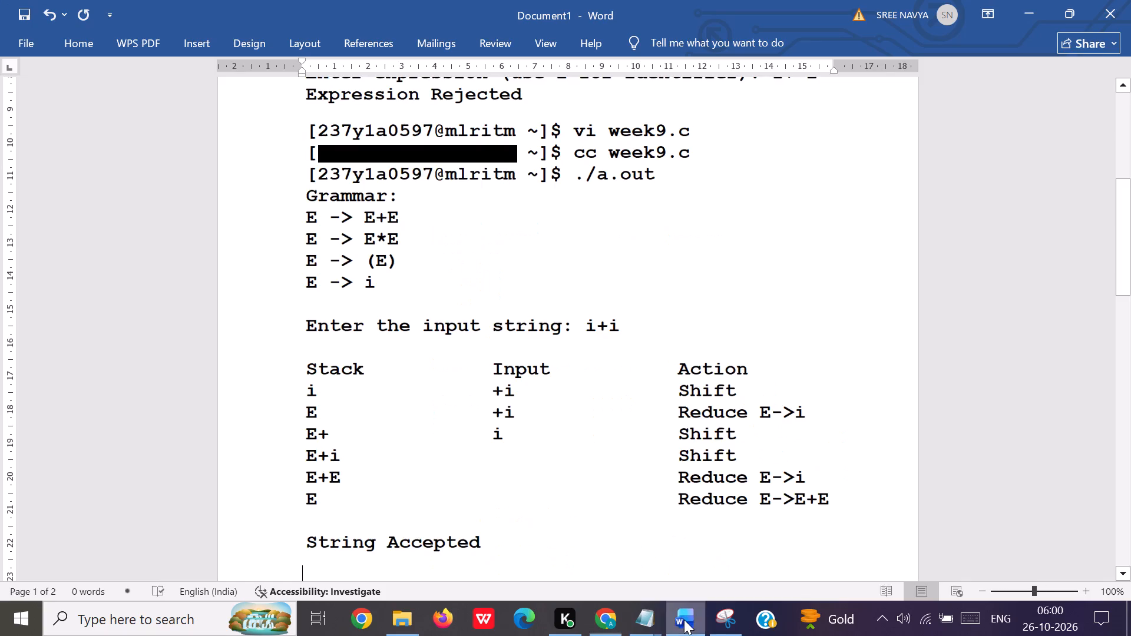
{"action": "left_click", "coordinate": [642, 622]}
{"action": "left_click", "coordinate": [514, 509]}
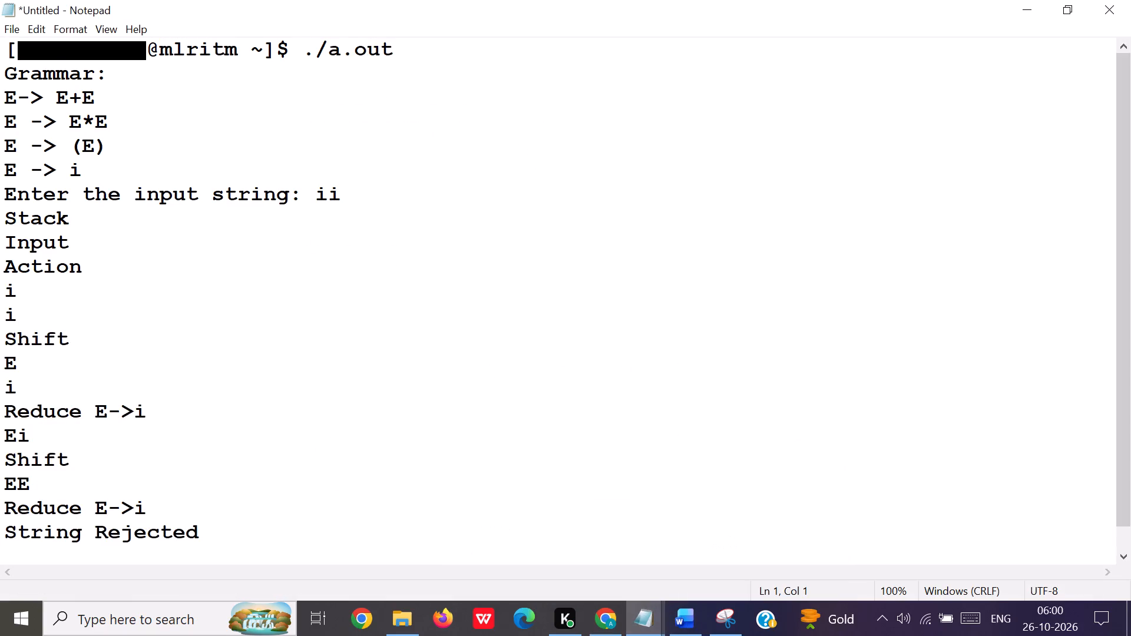
{"action": "left_click", "coordinate": [6, 239]}
{"action": "key", "text": "BackSpace"}
{"action": "key", "text": "Tab"}
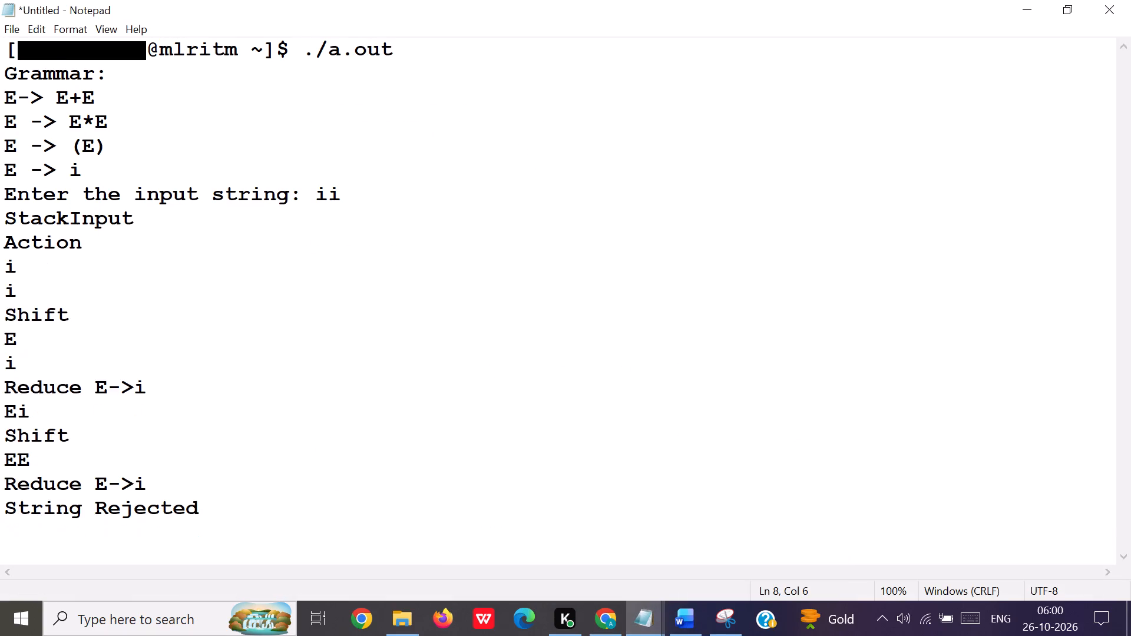
{"action": "key", "text": "Tab"}
{"action": "key", "text": "Down"}
{"action": "key", "text": "Left"}
{"action": "key", "text": "Left"}
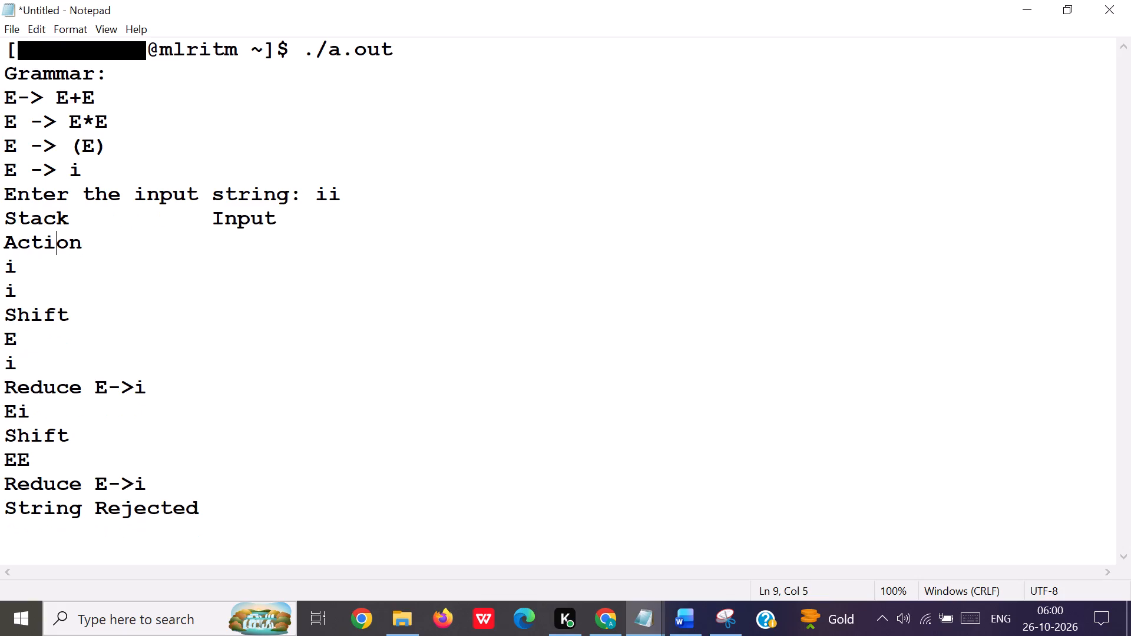
{"action": "key", "text": "Left"}
{"action": "key", "text": "Left"}
{"action": "key", "text": "Left"}
{"action": "key", "text": "Left"}
{"action": "key", "text": "BackSpace"}
{"action": "key", "text": "Tab"}
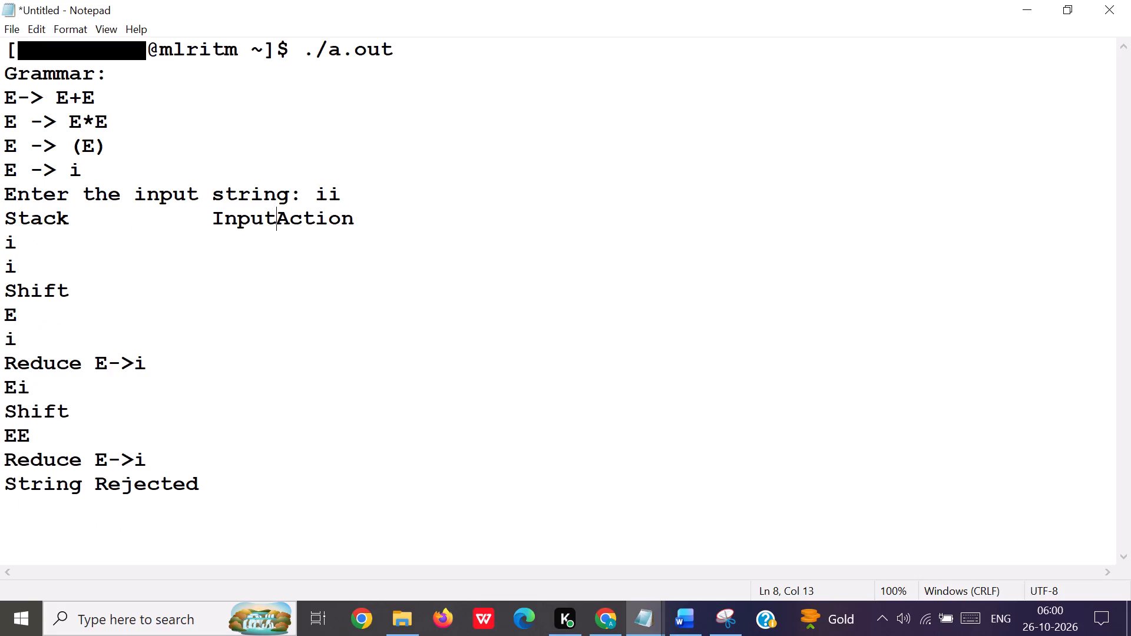
{"action": "key", "text": "Tab"}
Join the first i, i and Shift lines into one row aligned under Stack, Input and Action.
{"action": "key", "text": "Down"}
{"action": "key", "text": "Down"}
{"action": "key", "text": "Left"}
{"action": "key", "text": "Tab"}
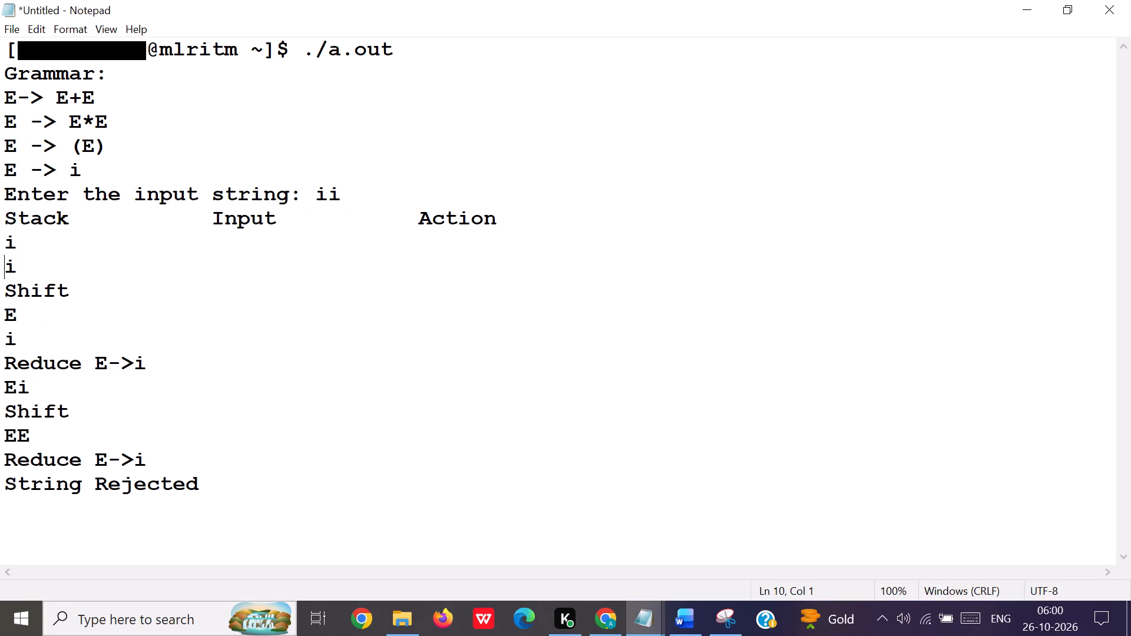
{"action": "key", "text": "BackSpace"}
{"action": "key", "text": "BackSpace"}
{"action": "key", "text": "Tab"}
{"action": "key", "text": "Tab"}
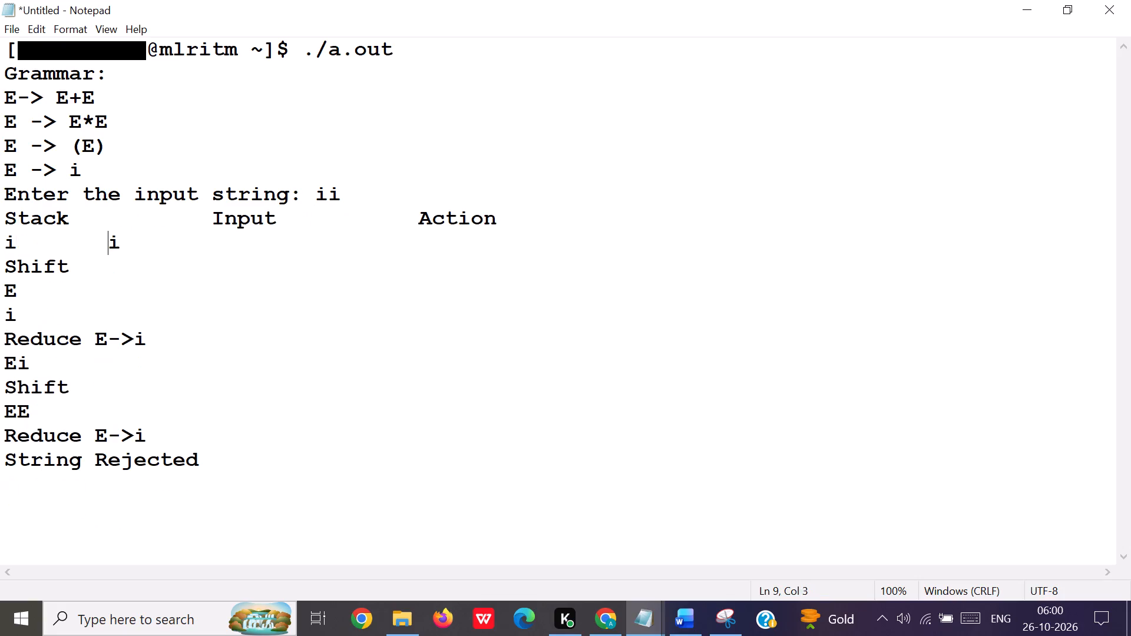
{"action": "key", "text": "Down"}
{"action": "key", "text": "Left"}
{"action": "key", "text": "Left"}
{"action": "key", "text": "Left"}
{"action": "key", "text": "Left"}
{"action": "key", "text": "Left"}
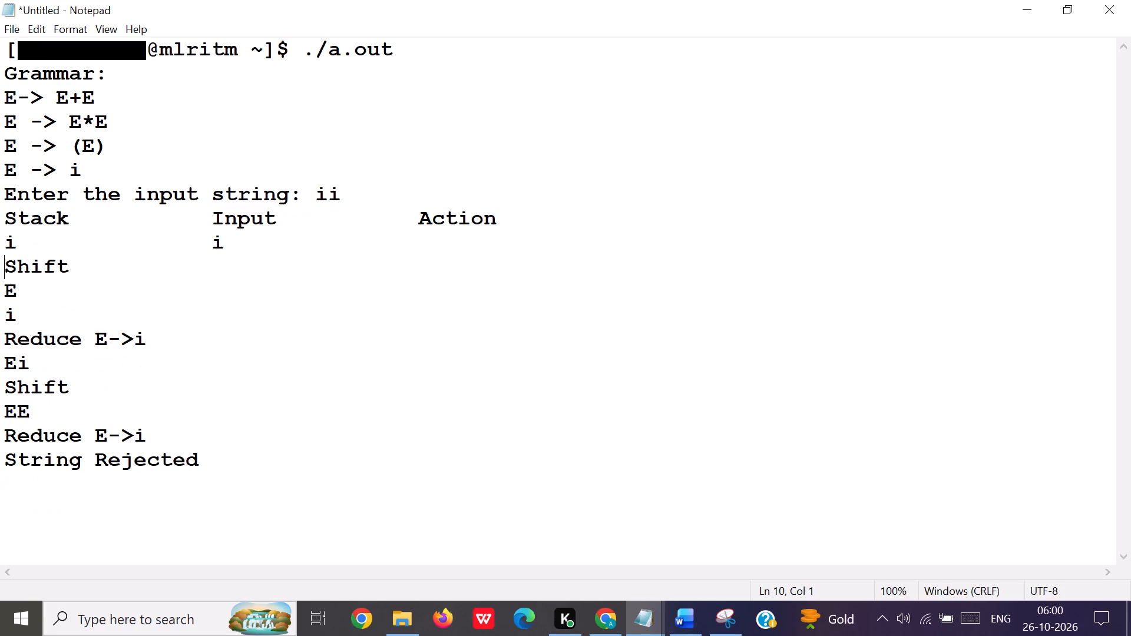
{"action": "key", "text": "BackSpace"}
{"action": "key", "text": "Tab"}
{"action": "key", "text": "Tab"}
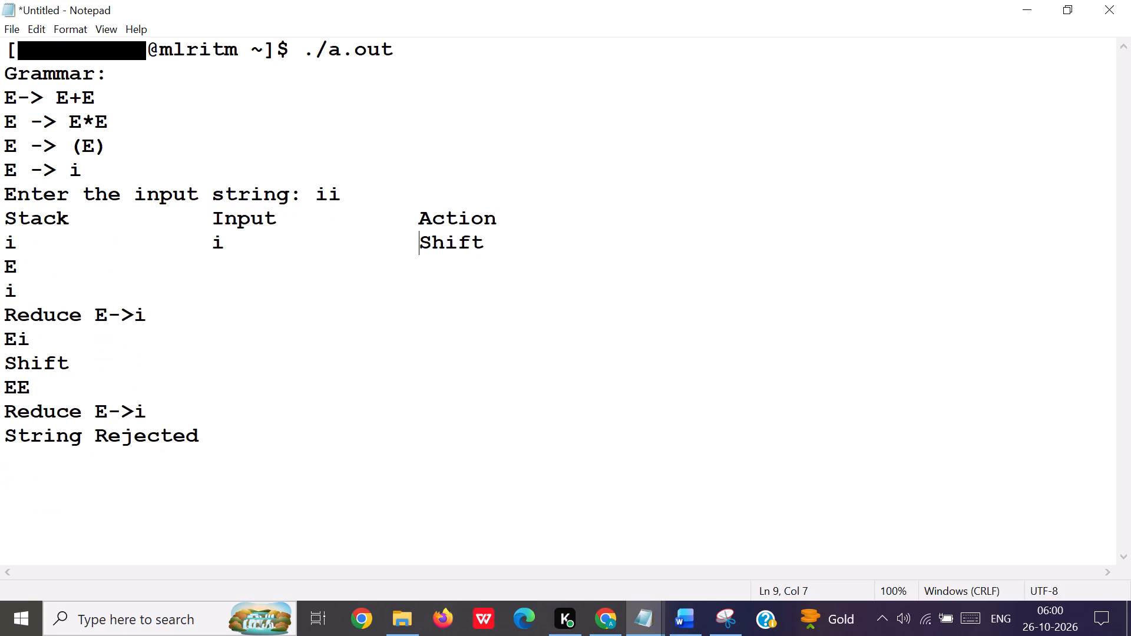
Join the E, i and Reduce E->i lines into one row aligned under the three column headings.
{"action": "key", "text": "Down"}
{"action": "key", "text": "Down"}
{"action": "key", "text": "Left"}
{"action": "key", "text": "BackSpace"}
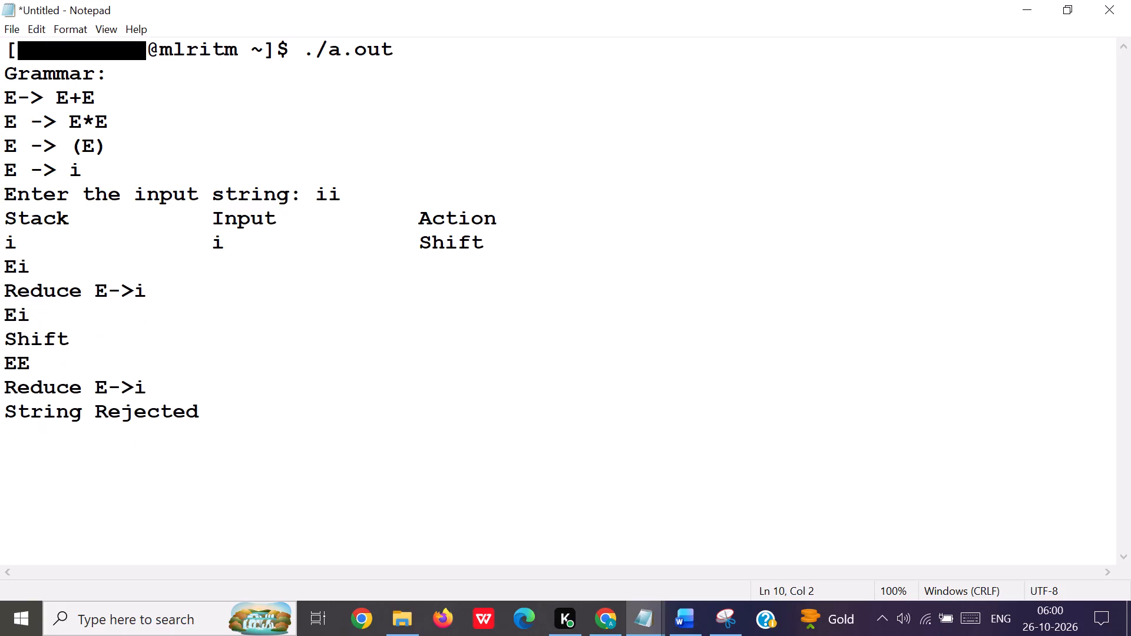
{"action": "key", "text": "Tab"}
{"action": "key", "text": "Tab"}
{"action": "key", "text": "Down"}
{"action": "key", "text": "Left"}
{"action": "key", "text": "Left"}
{"action": "key", "text": "Left"}
{"action": "key", "text": "Left"}
{"action": "key", "text": "Left"}
{"action": "key", "text": "Left"}
{"action": "key", "text": "Left"}
{"action": "key", "text": "Left"}
{"action": "key", "text": "Left"}
{"action": "key", "text": "Left"}
{"action": "key", "text": "Left"}
{"action": "key", "text": "Left"}
{"action": "key", "text": "Left"}
{"action": "left_click", "coordinate": [3, 289]}
{"action": "key", "text": "BackSpace"}
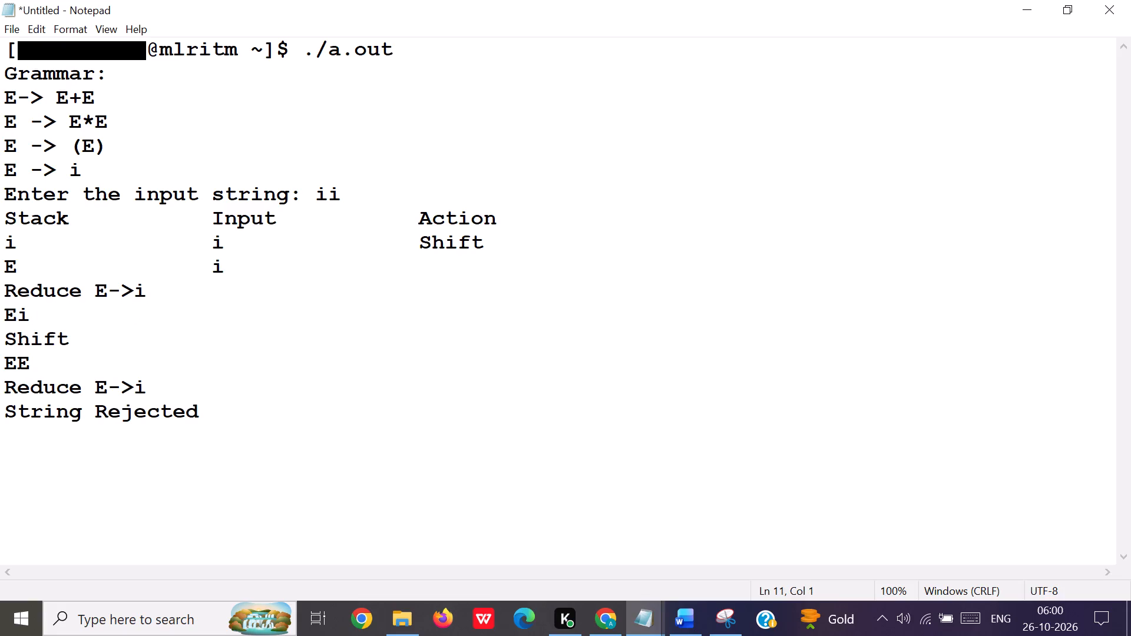
{"action": "key", "text": "Tab"}
{"action": "key", "text": "Tab"}
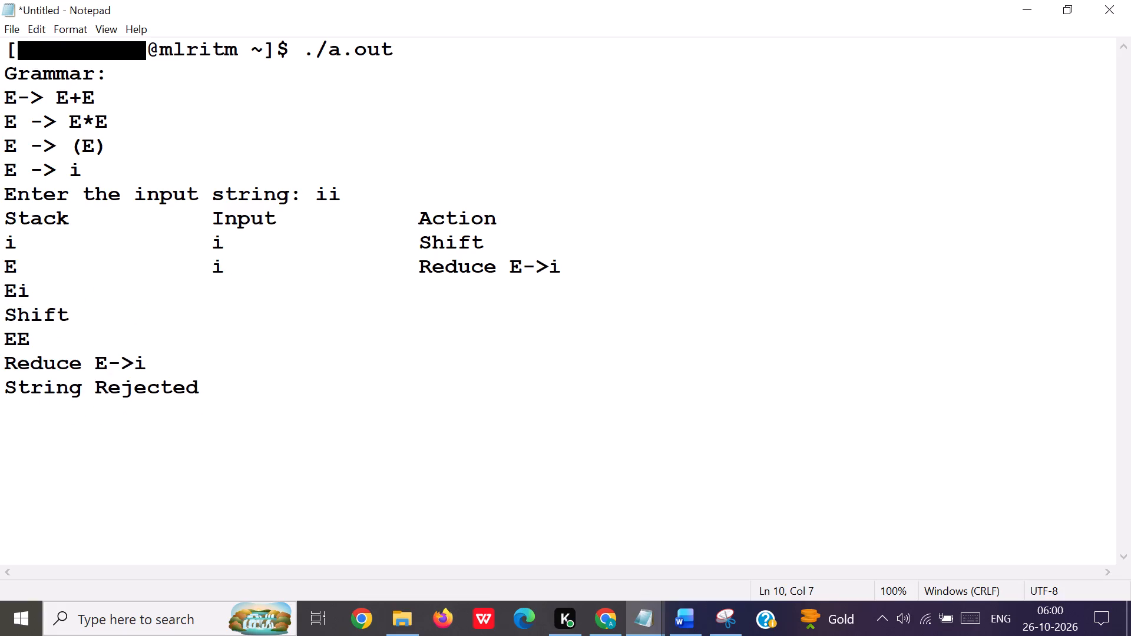
Join Shift onto the Ei line, aligned under Action with the Input column left empty.
{"action": "left_click", "coordinate": [7, 315]}
{"action": "key", "text": "BackSpace"}
{"action": "key", "text": "Tab"}
{"action": "key", "text": "Tab"}
{"action": "key", "text": "Tab"}
{"action": "key", "text": "Tab"}
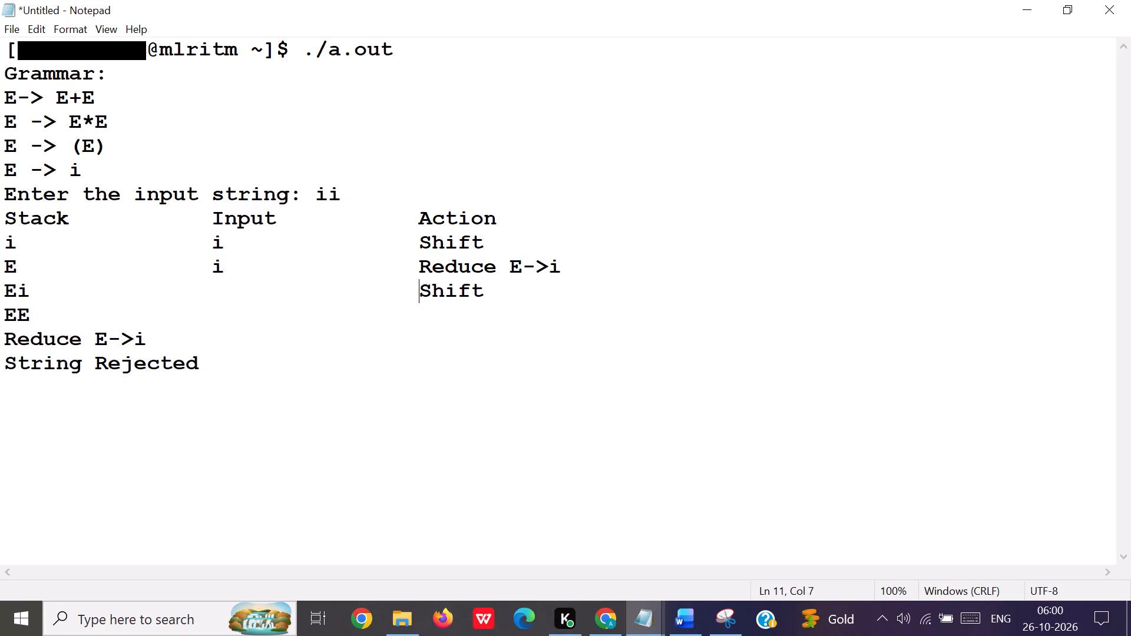
Join the last Reduce E->i onto the EE line, aligned under Action with the Input column left empty.
{"action": "key", "text": "Down"}
{"action": "key", "text": "Down"}
{"action": "key", "text": "Left"}
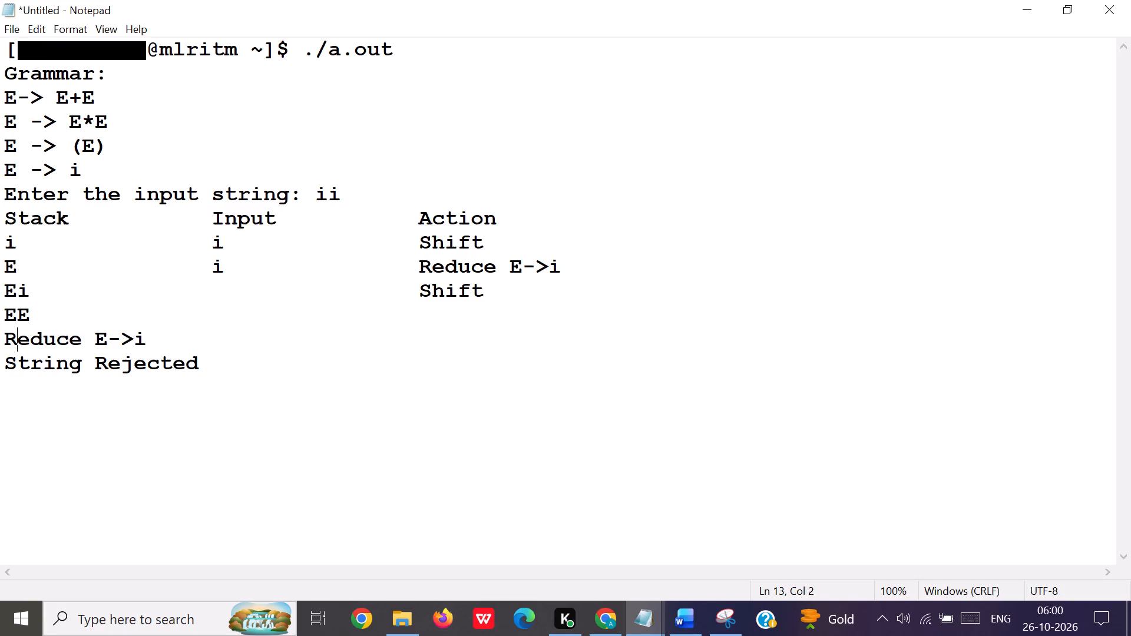
{"action": "key", "text": "Left"}
{"action": "key", "text": "Tab"}
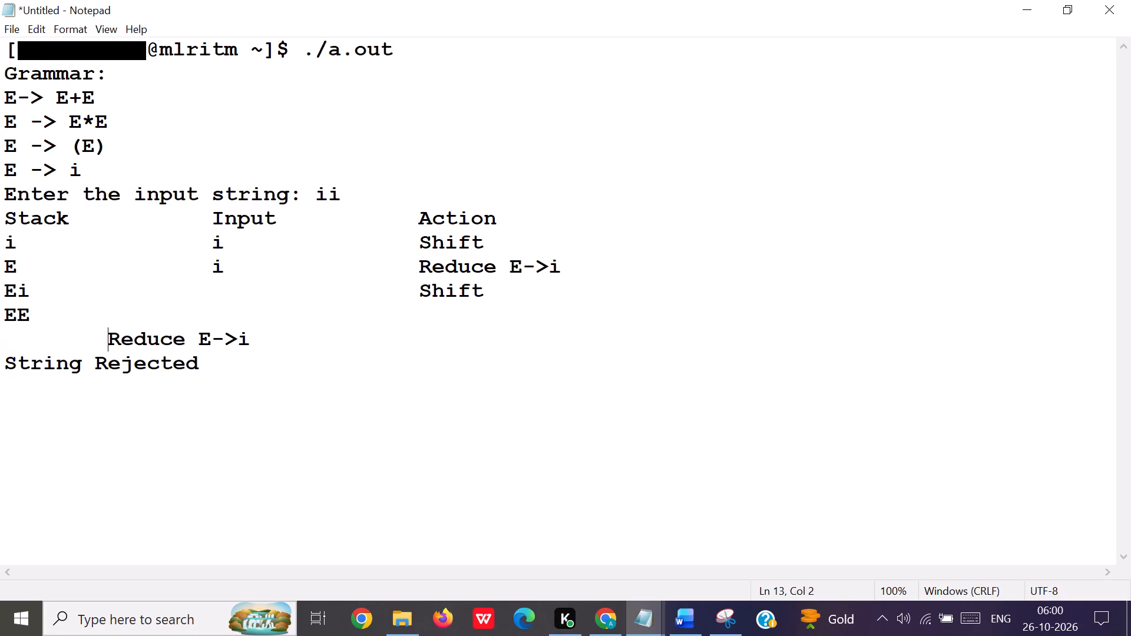
{"action": "key", "text": "BackSpace"}
{"action": "key", "text": "Tab"}
{"action": "key", "text": "BackSpace"}
{"action": "key", "text": "Tab"}
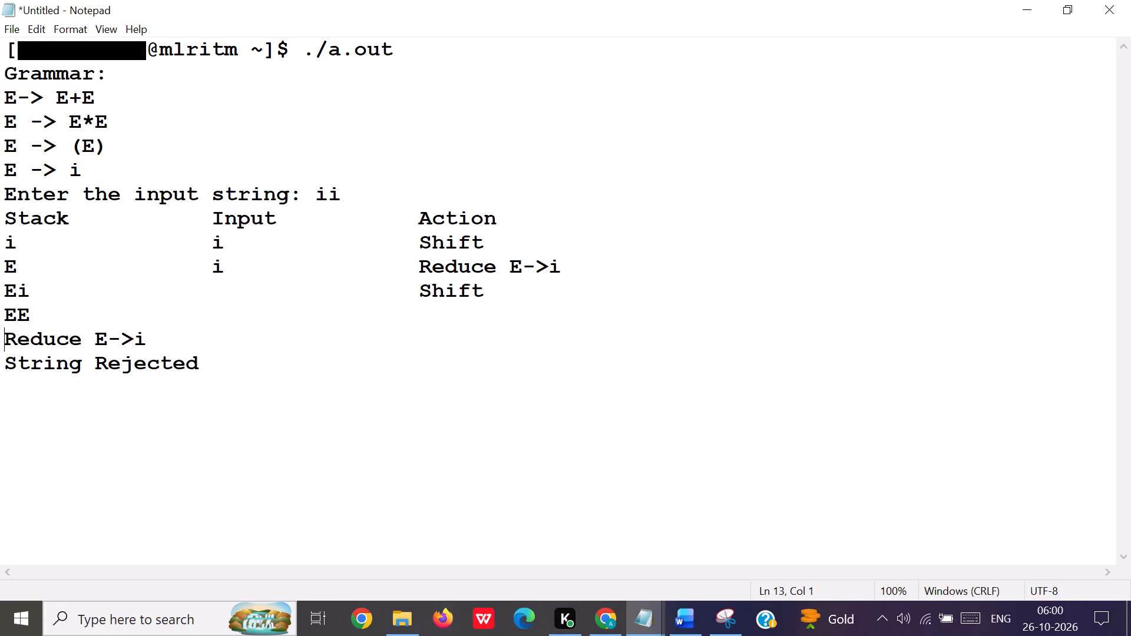
{"action": "key", "text": "BackSpace"}
{"action": "key", "text": "BackSpace"}
{"action": "key", "text": "Tab"}
{"action": "key", "text": "Tab"}
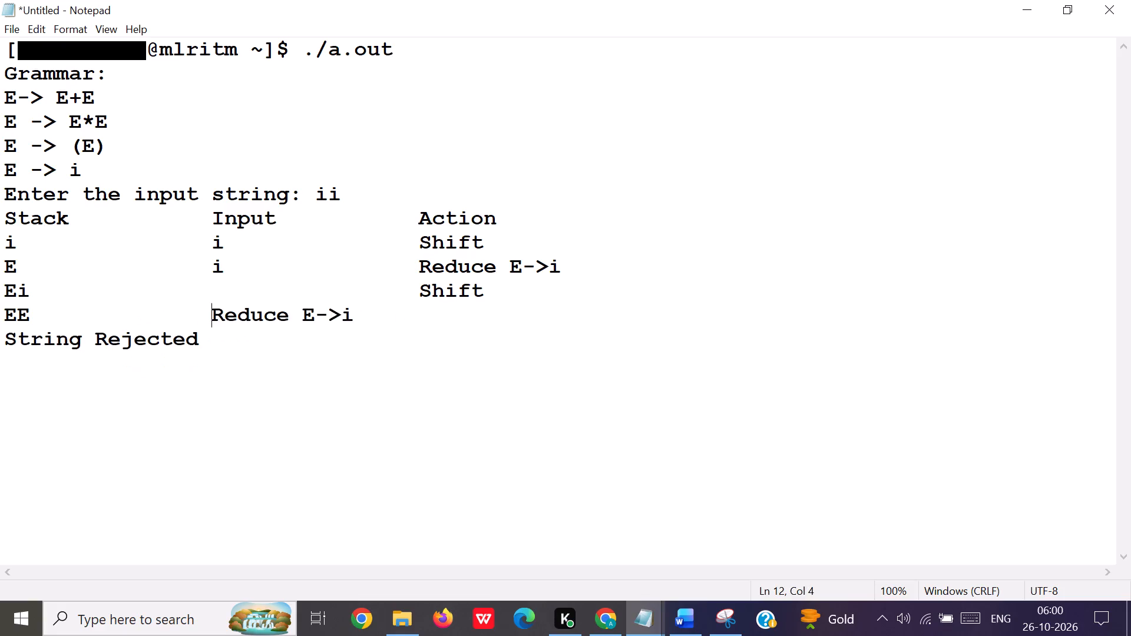
{"action": "key", "text": "Tab"}
{"action": "key", "text": "Tab"}
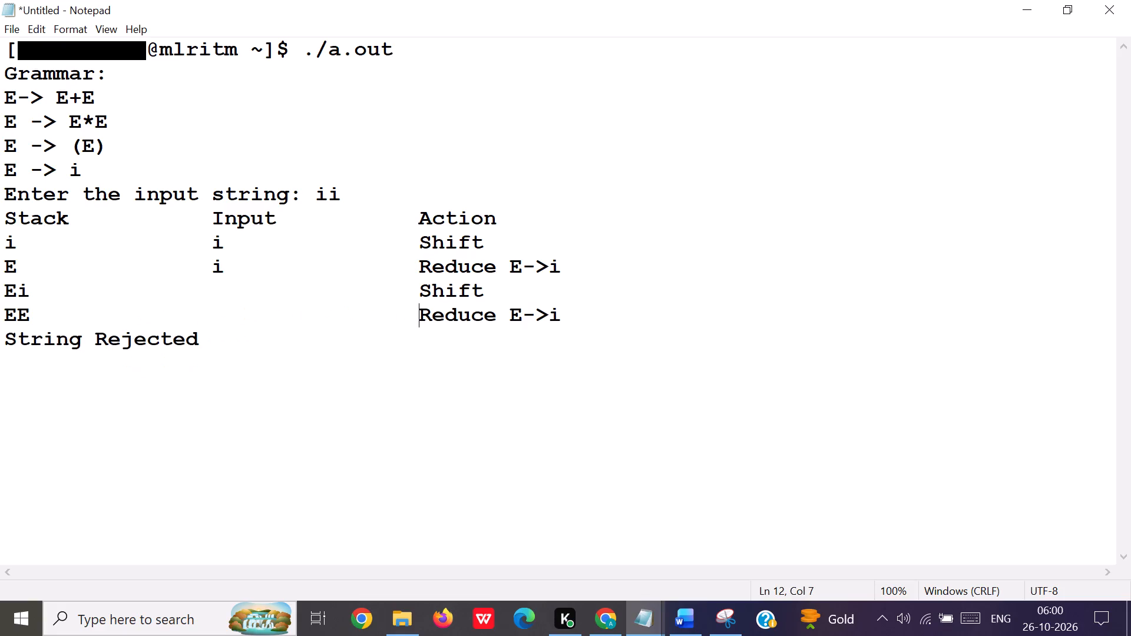
Insert a blank line above String Rejected and place the cursor on the line below it.
{"action": "key", "text": "Down"}
{"action": "key", "text": "Down"}
{"action": "key", "text": "Up"}
{"action": "key", "text": "Return"}
{"action": "left_click", "coordinate": [146, 409]}
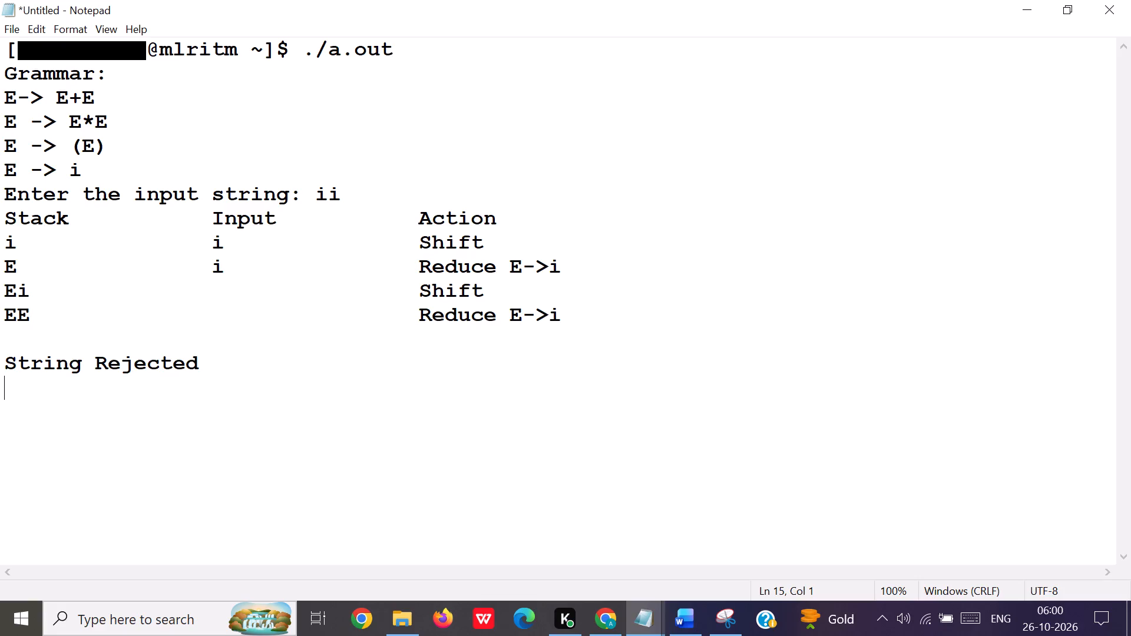
Compare the ii run with its layout on page 2 of cd all.pdf and return to the Notepad file.
{"action": "left_click", "coordinate": [607, 635]}
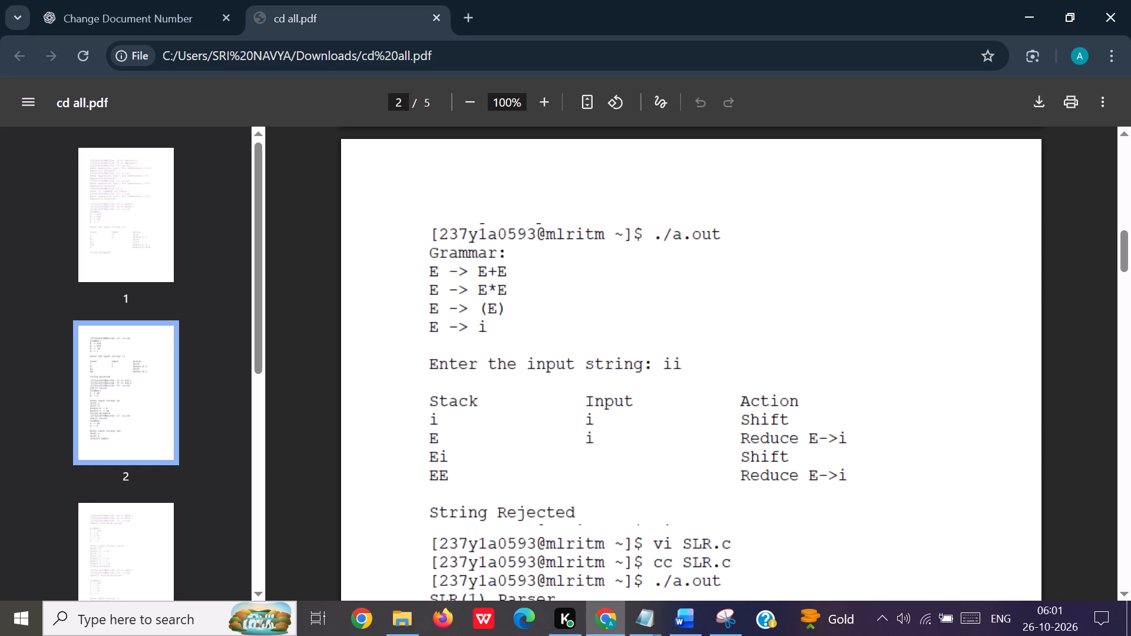
{"action": "left_click", "coordinate": [673, 623]}
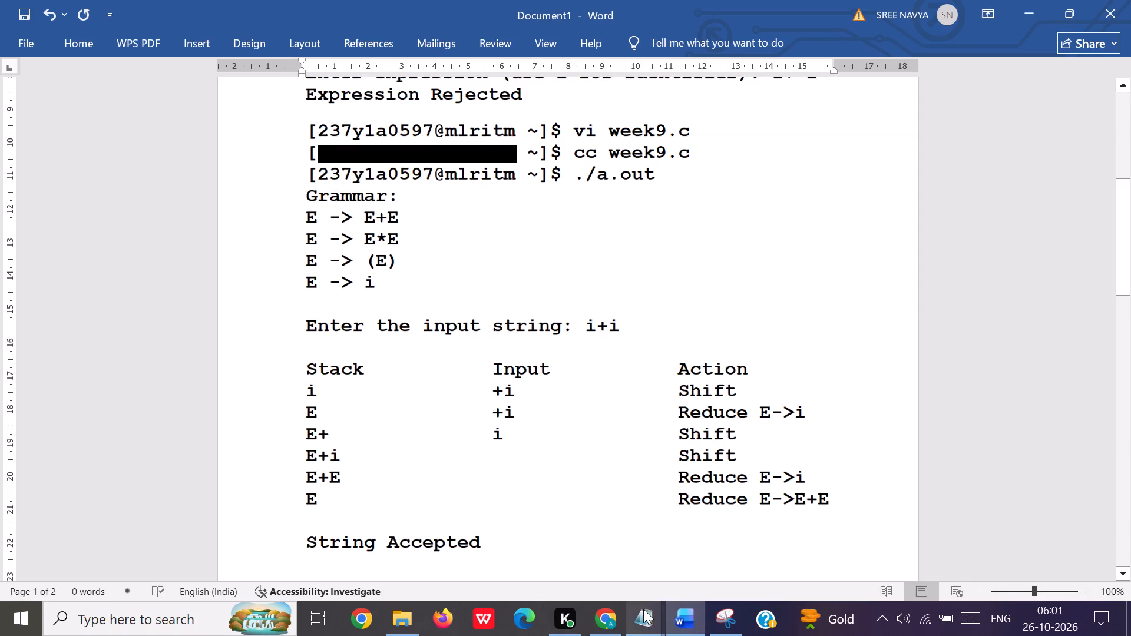
{"action": "left_click", "coordinate": [642, 610]}
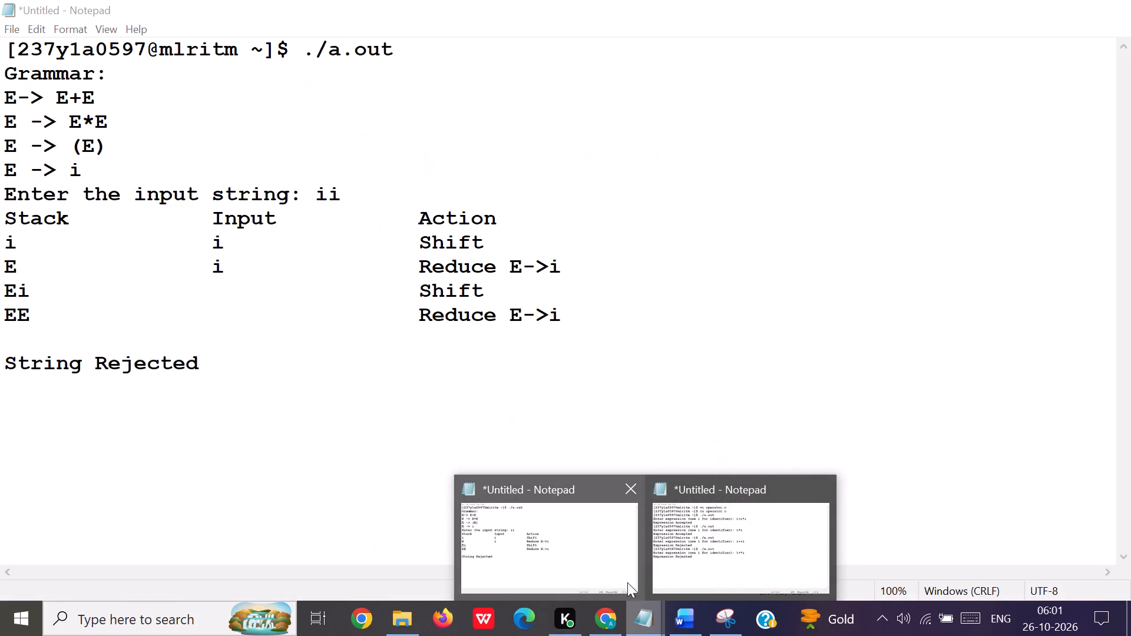
{"action": "left_click", "coordinate": [606, 581]}
{"action": "left_click", "coordinate": [604, 627]}
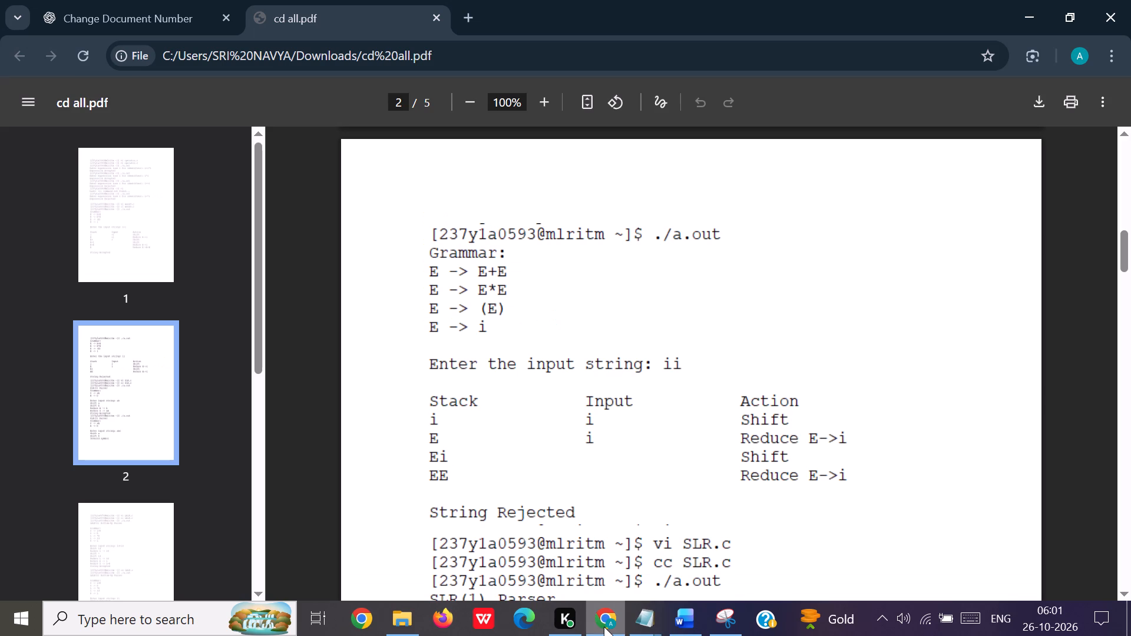
{"action": "left_click", "coordinate": [637, 630]}
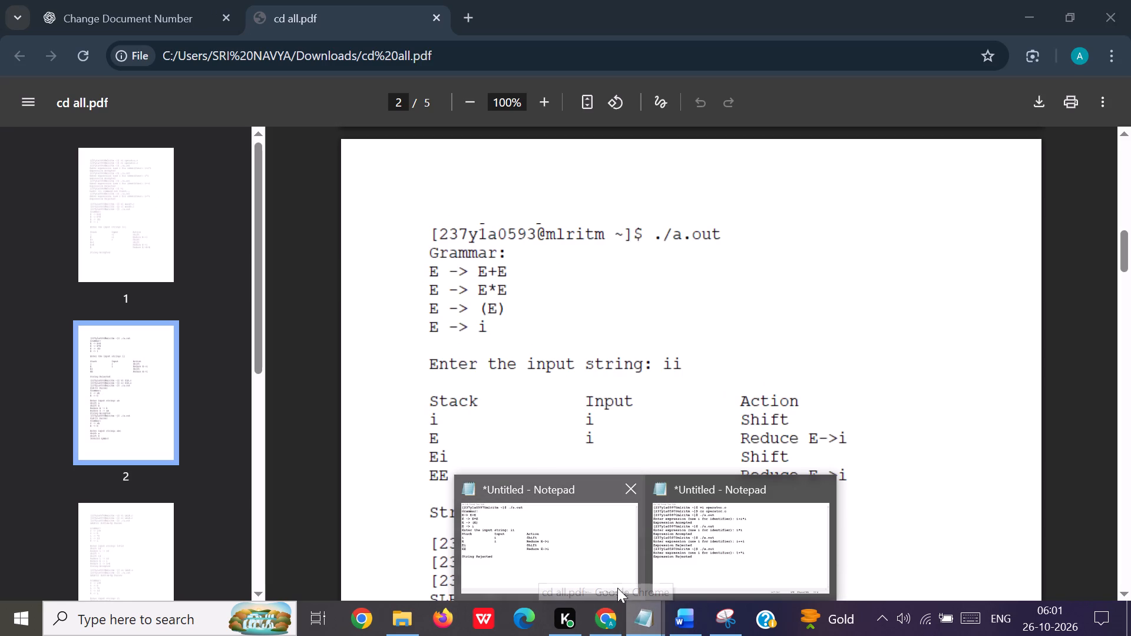
{"action": "left_click", "coordinate": [588, 556]}
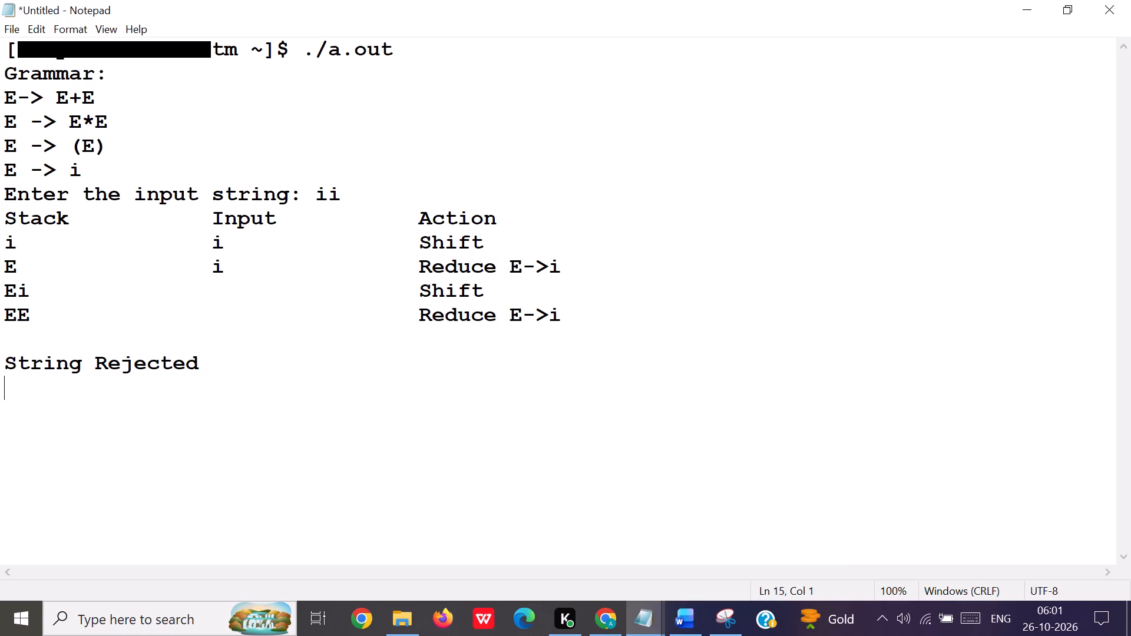
Copy the shell prompt through the $ sign from the ./a.out line and paste it on the line below String Rejected.
{"action": "key", "text": "Return"}
{"action": "key", "text": "BackSpace"}
{"action": "left_click_drag", "start_coordinate": [8, 44], "coordinate": [57, 35]}
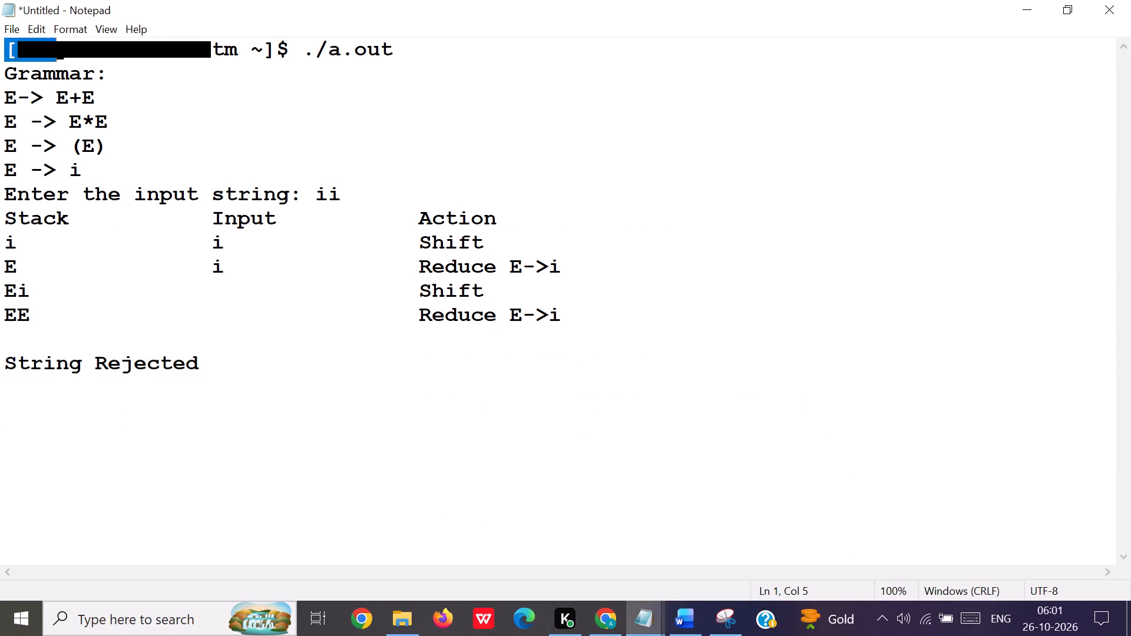
{"action": "left_click_drag", "start_coordinate": [57, 35], "coordinate": [288, 35]}
{"action": "key", "text": "ctrl+c"}
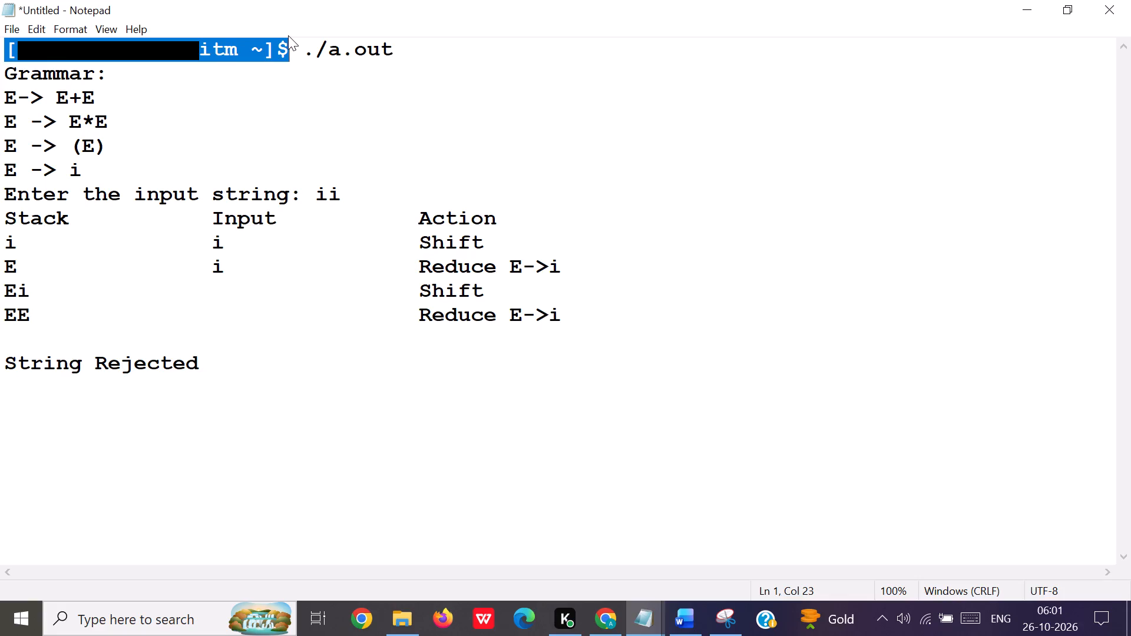
{"action": "left_click", "coordinate": [204, 380]}
{"action": "key", "text": "ctrl+v"}
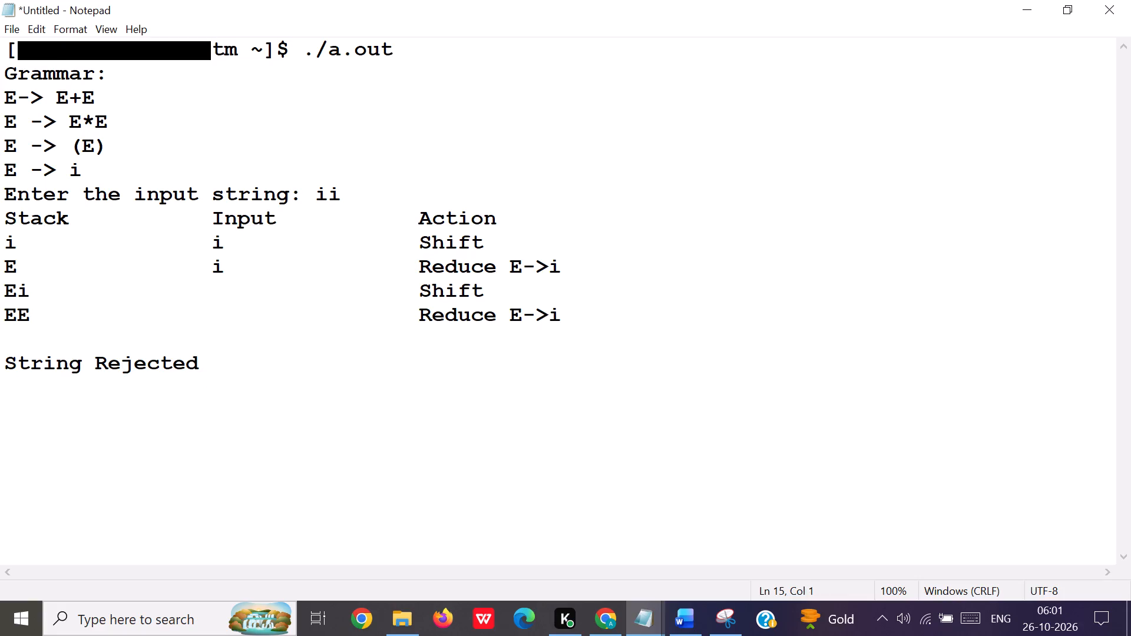
Close the Notepad file containing the operator.c runs without saving its changes.
{"action": "left_click", "coordinate": [594, 631]}
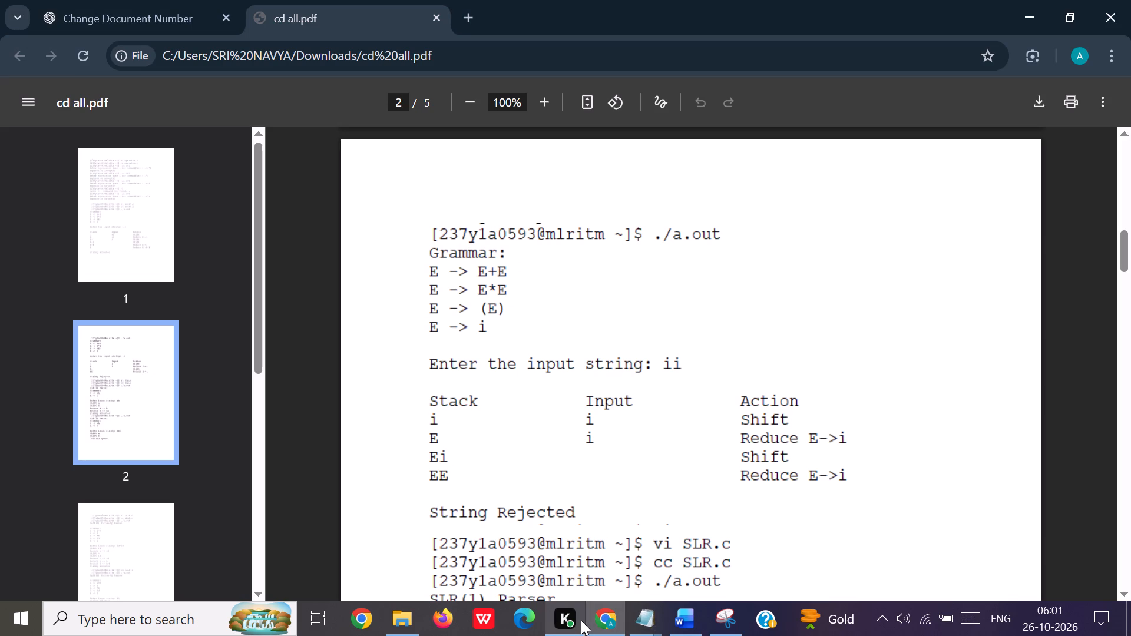
{"action": "left_click", "coordinate": [650, 619]}
{"action": "left_click", "coordinate": [680, 562]}
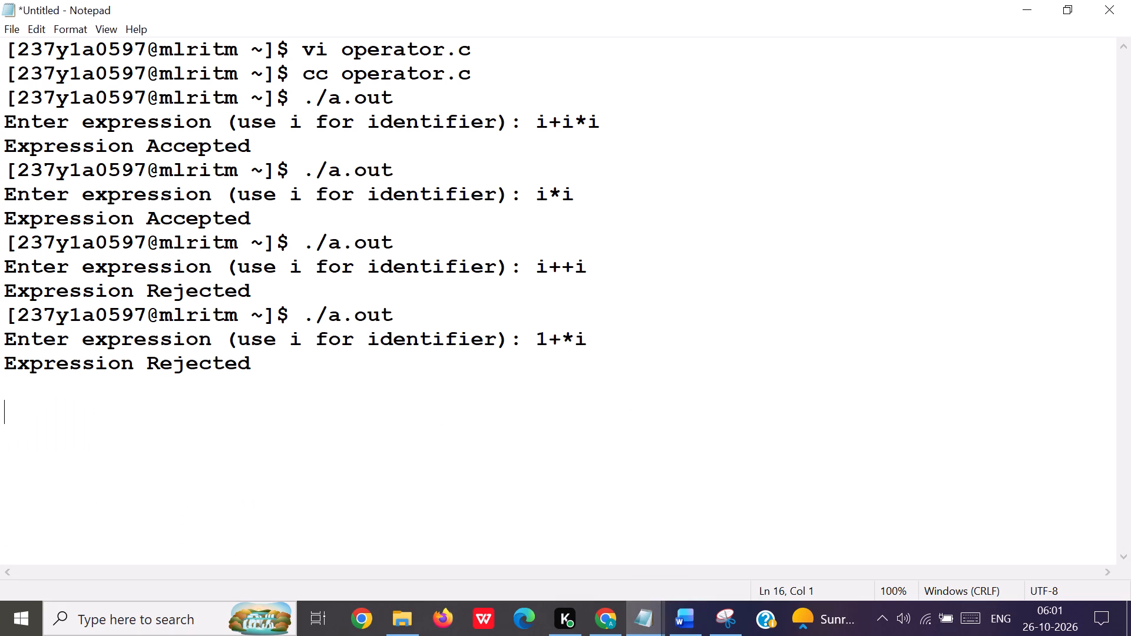
{"action": "left_click", "coordinate": [1125, 5]}
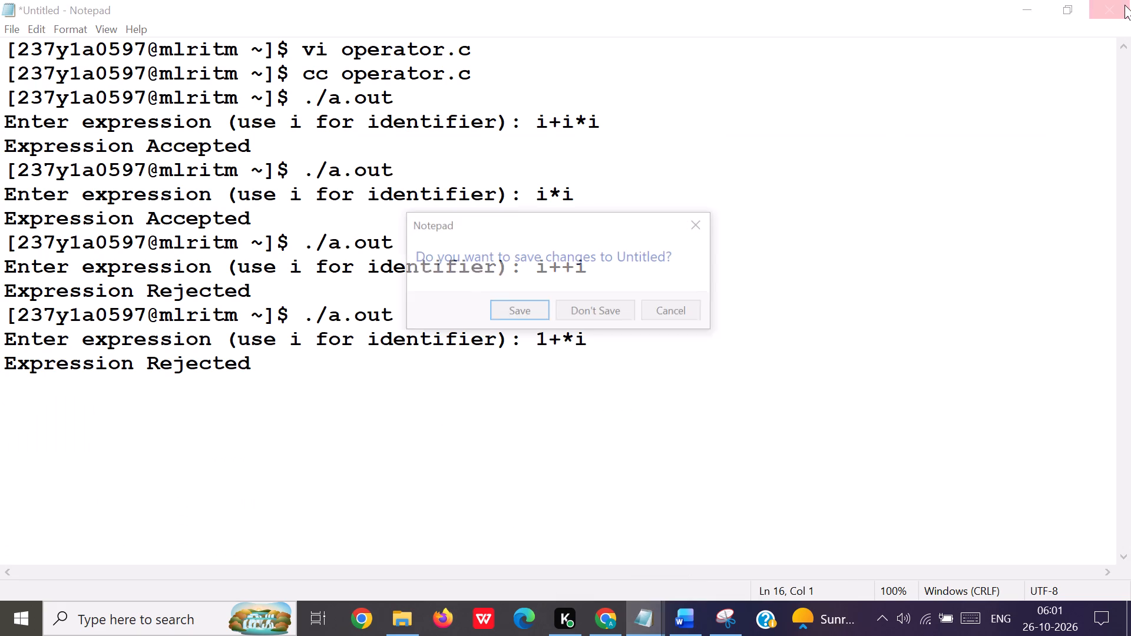
{"action": "left_click", "coordinate": [592, 312]}
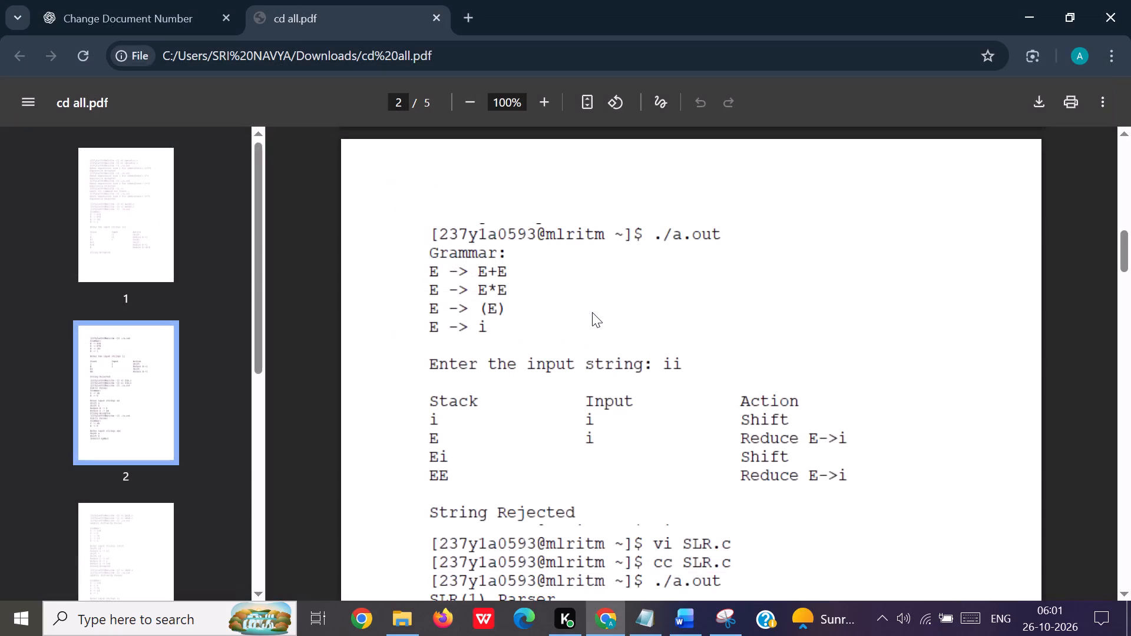
In the Notepad file with the ii run, delete the shell prompt below String Rejected and add a blank line there.
{"action": "left_click", "coordinate": [649, 624]}
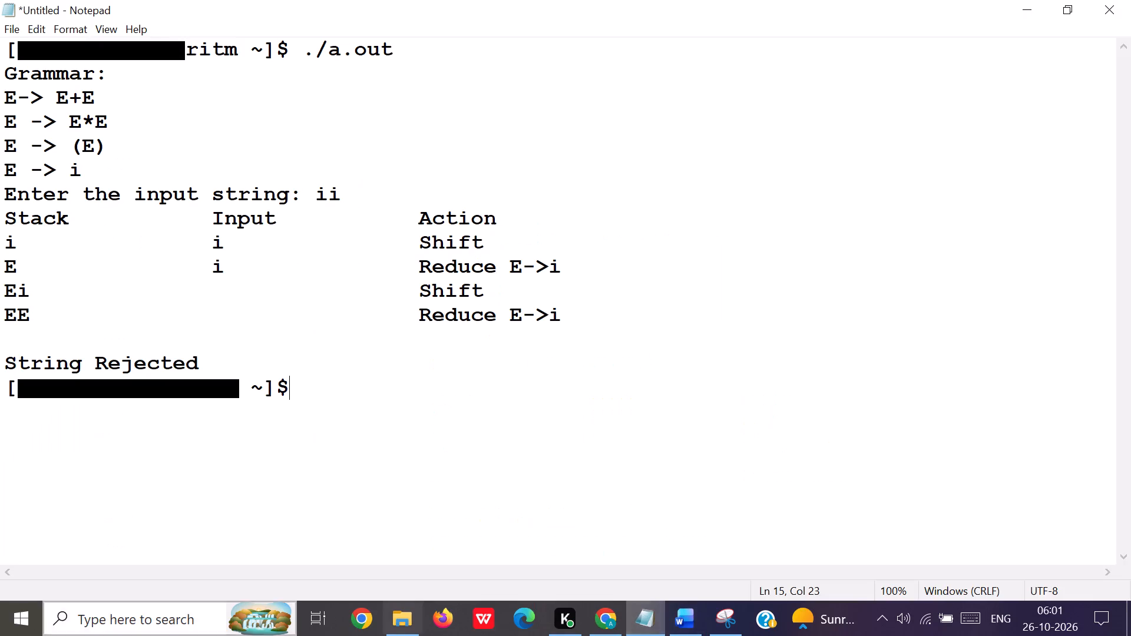
{"action": "left_click_drag", "start_coordinate": [308, 396], "coordinate": [0, 425]}
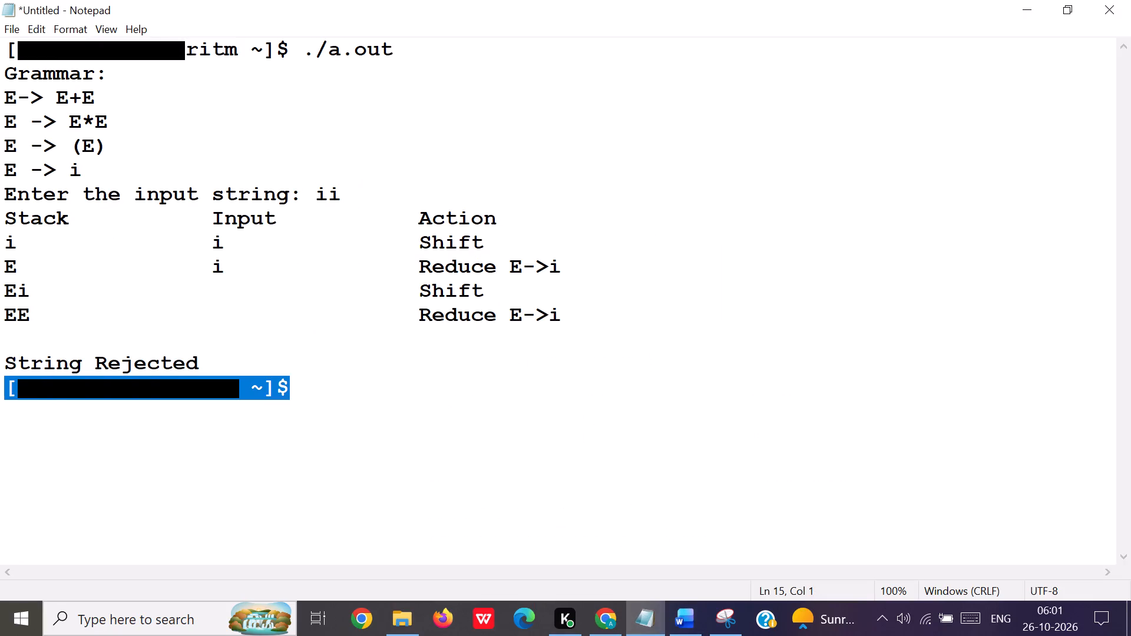
{"action": "key", "text": "BackSpace"}
{"action": "key", "text": "Return"}
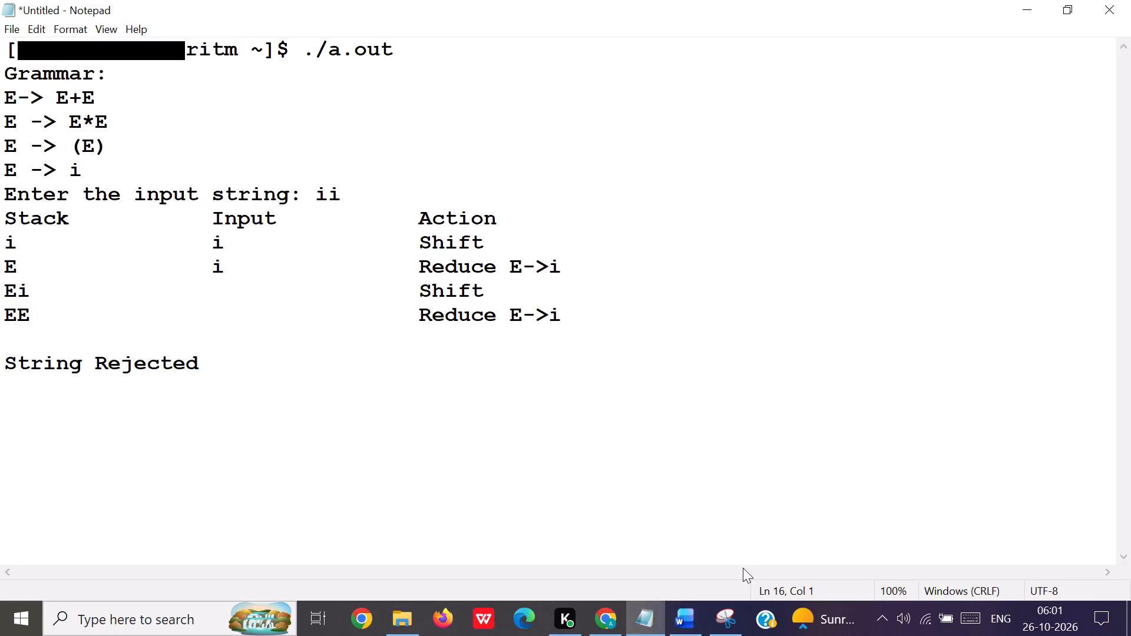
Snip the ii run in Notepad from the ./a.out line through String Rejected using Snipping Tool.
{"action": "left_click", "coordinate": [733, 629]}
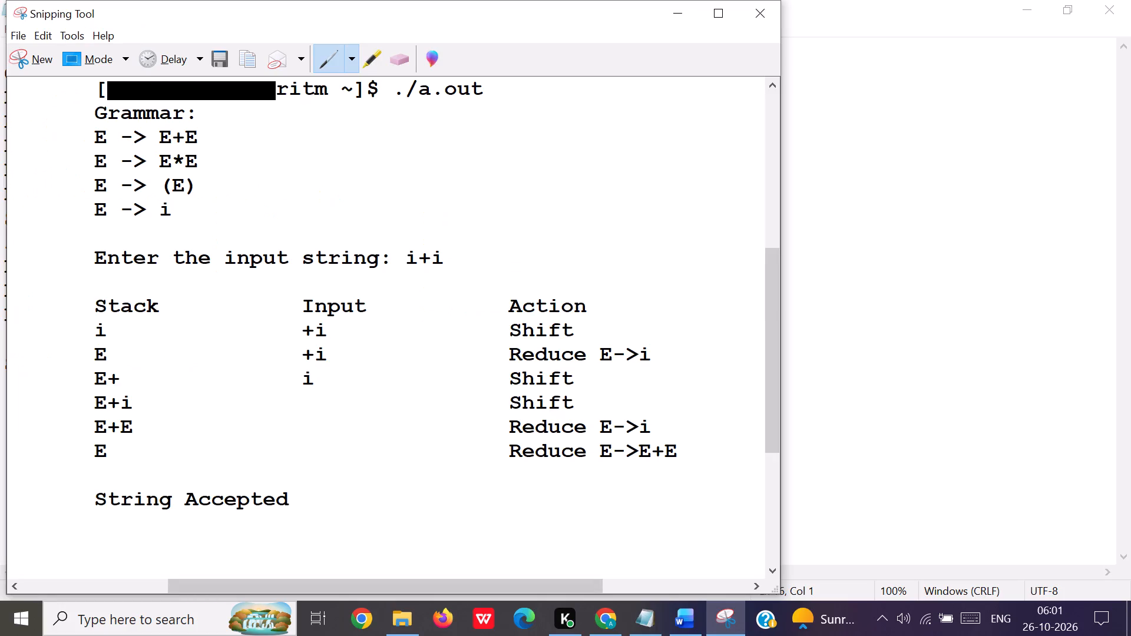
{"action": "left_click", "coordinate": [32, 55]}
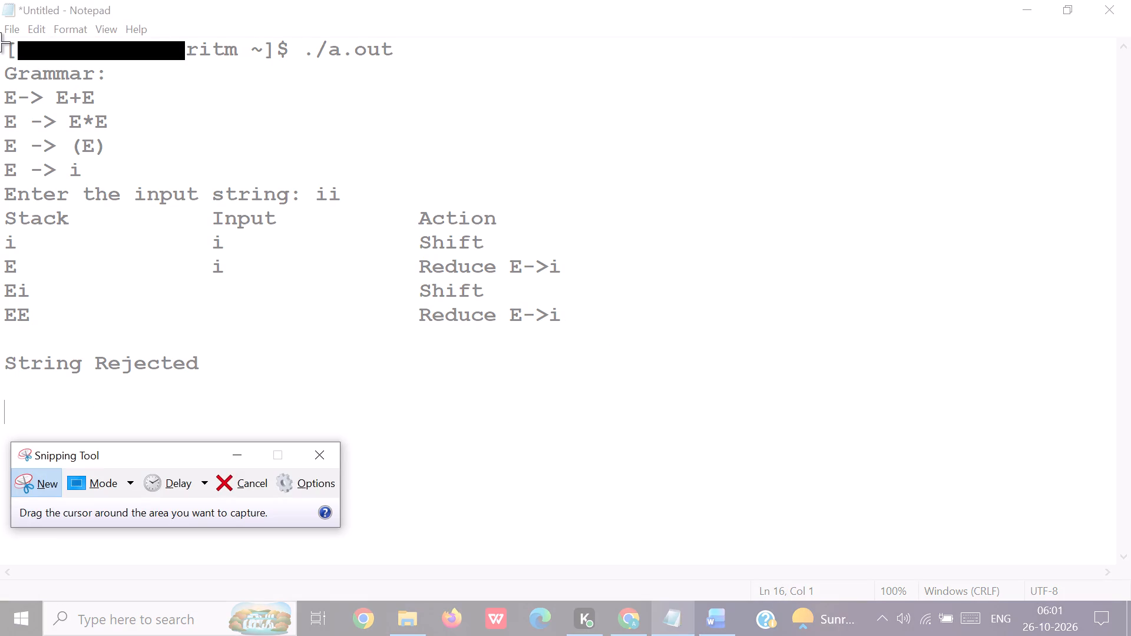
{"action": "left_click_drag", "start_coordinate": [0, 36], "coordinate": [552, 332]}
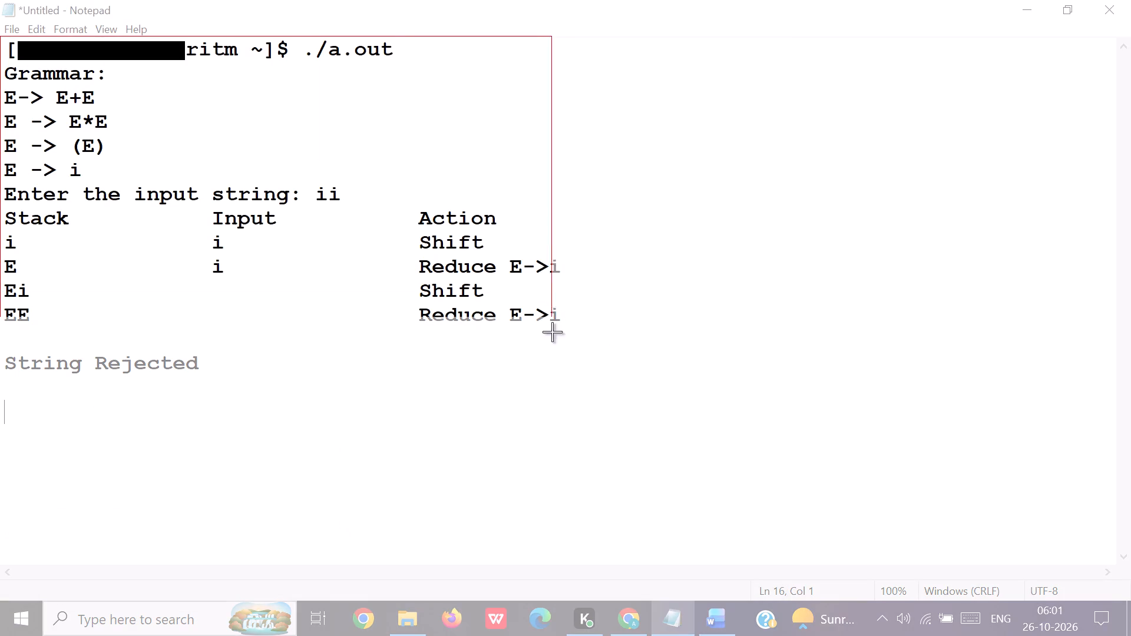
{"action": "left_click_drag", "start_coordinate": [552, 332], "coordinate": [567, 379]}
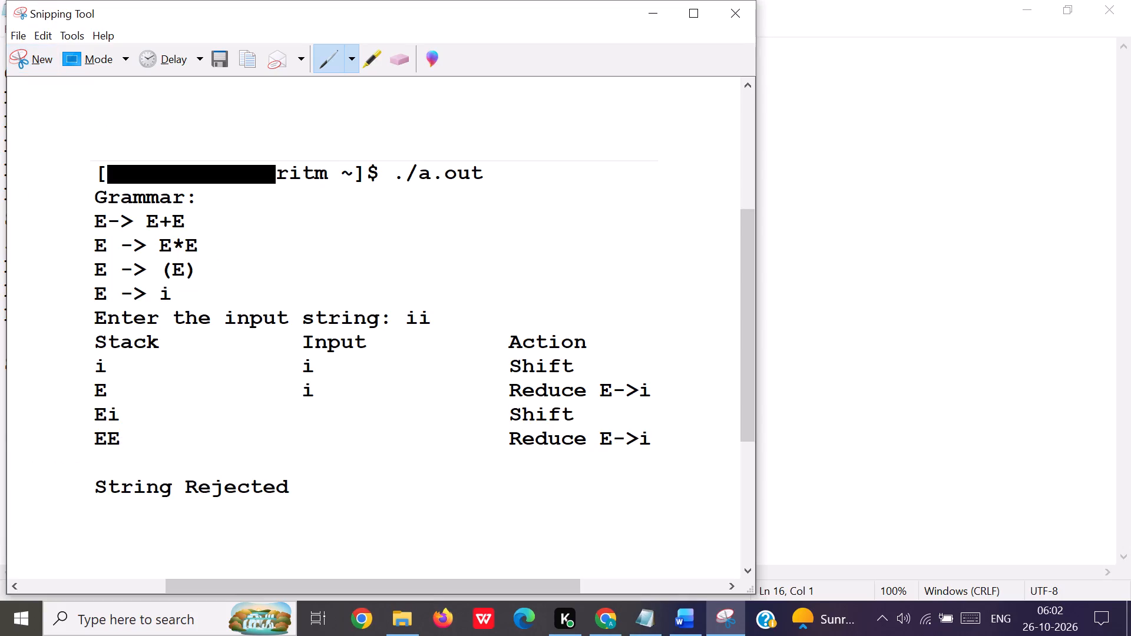
Retake the snip of the ii run, from the ./a.out line through String Rejected, and copy it.
{"action": "left_click", "coordinate": [34, 51]}
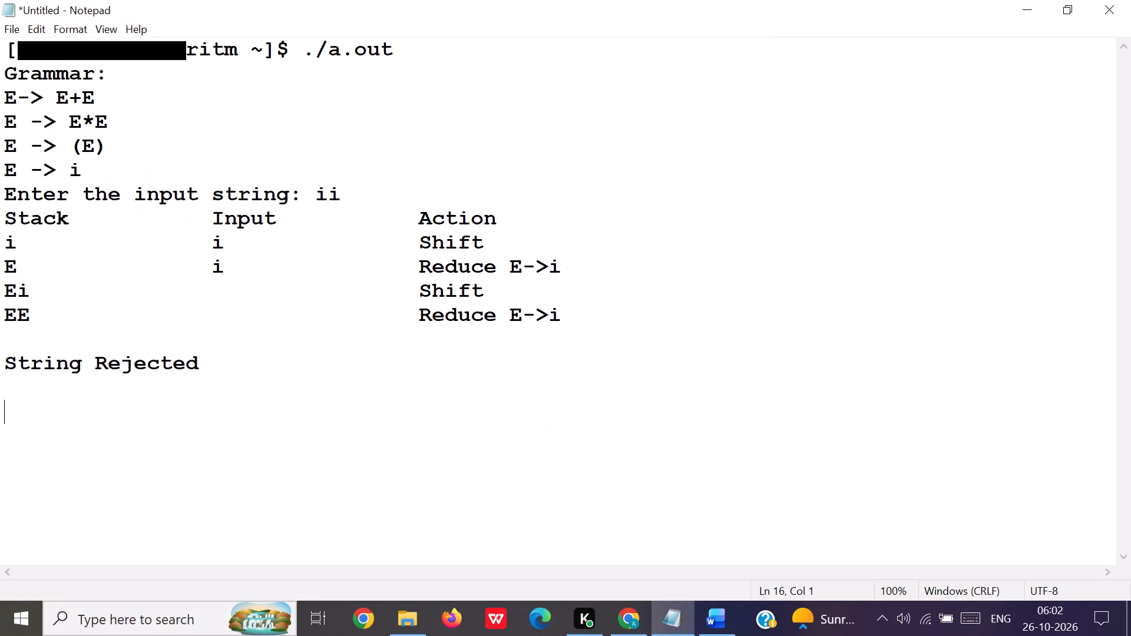
{"action": "left_click_drag", "start_coordinate": [0, 38], "coordinate": [465, 219]}
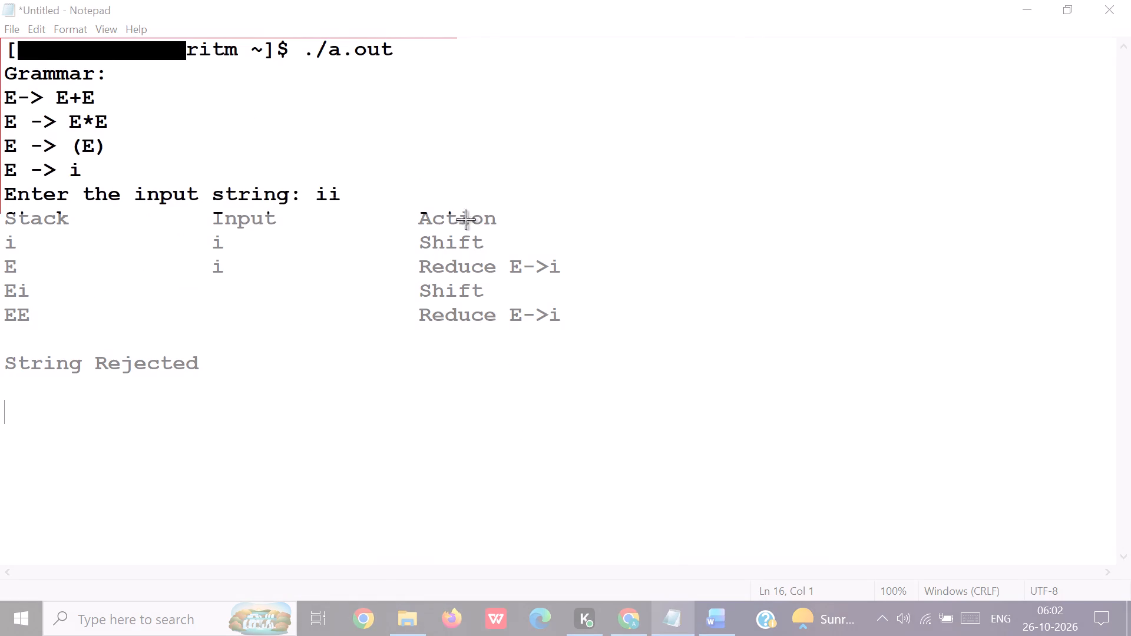
{"action": "left_click_drag", "start_coordinate": [465, 219], "coordinate": [558, 363]}
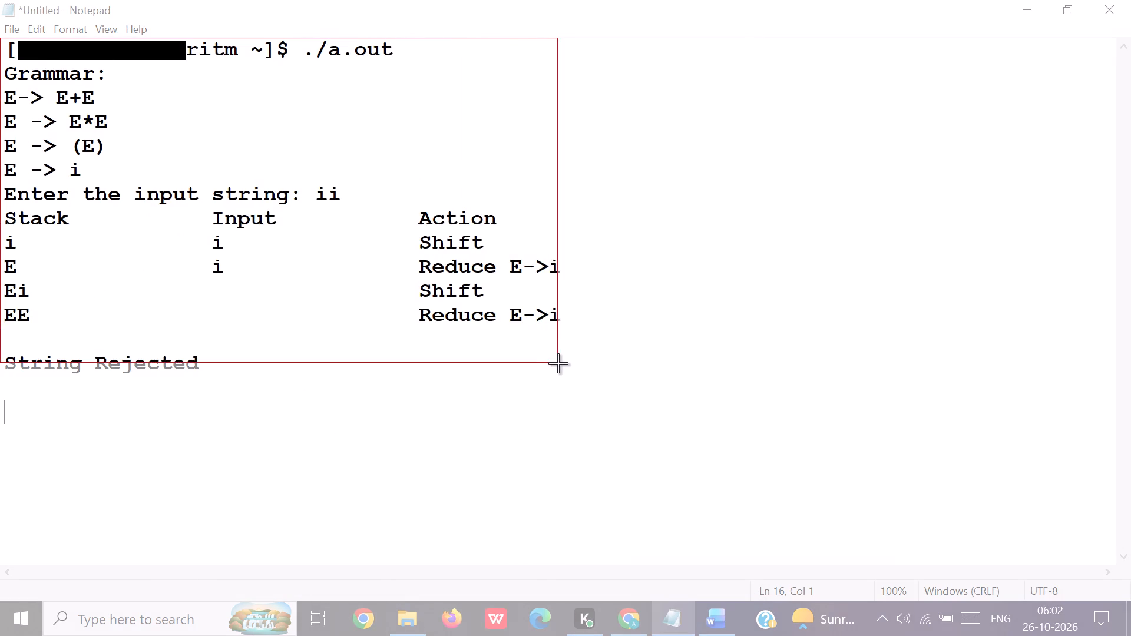
{"action": "left_click_drag", "start_coordinate": [558, 363], "coordinate": [563, 379]}
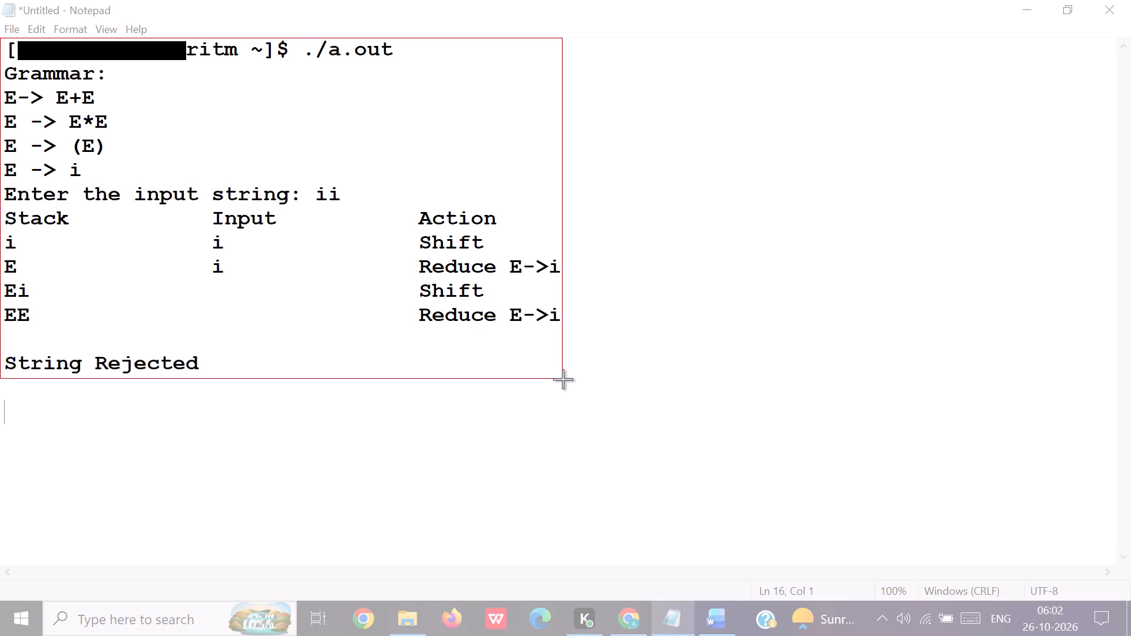
{"action": "left_click_drag", "start_coordinate": [563, 379], "coordinate": [571, 376]}
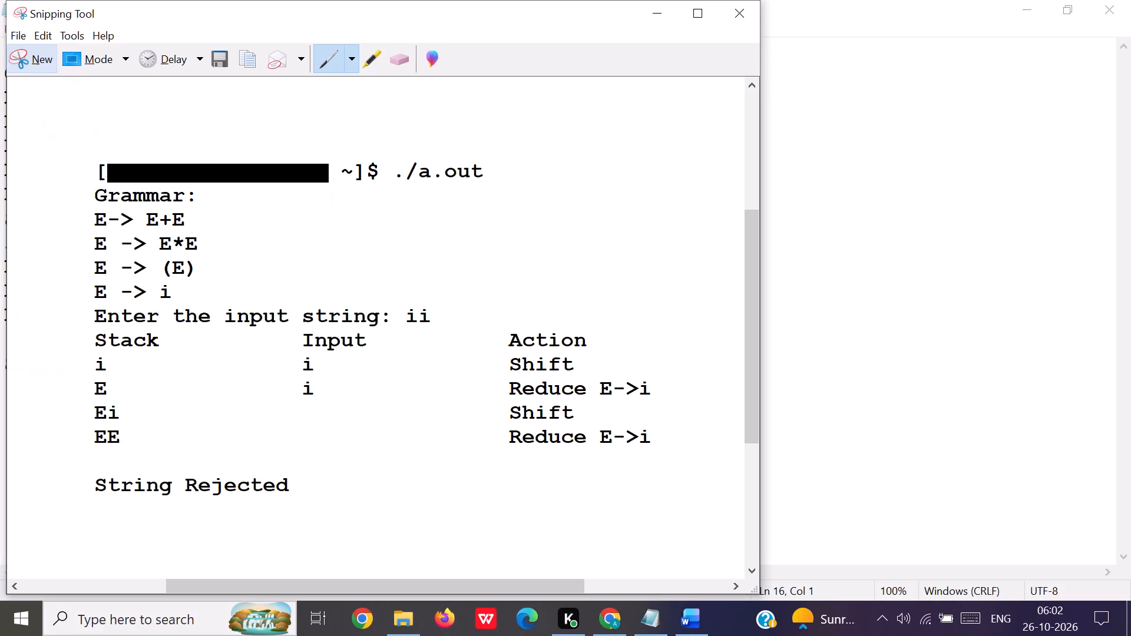
{"action": "key", "text": "ctrl+c"}
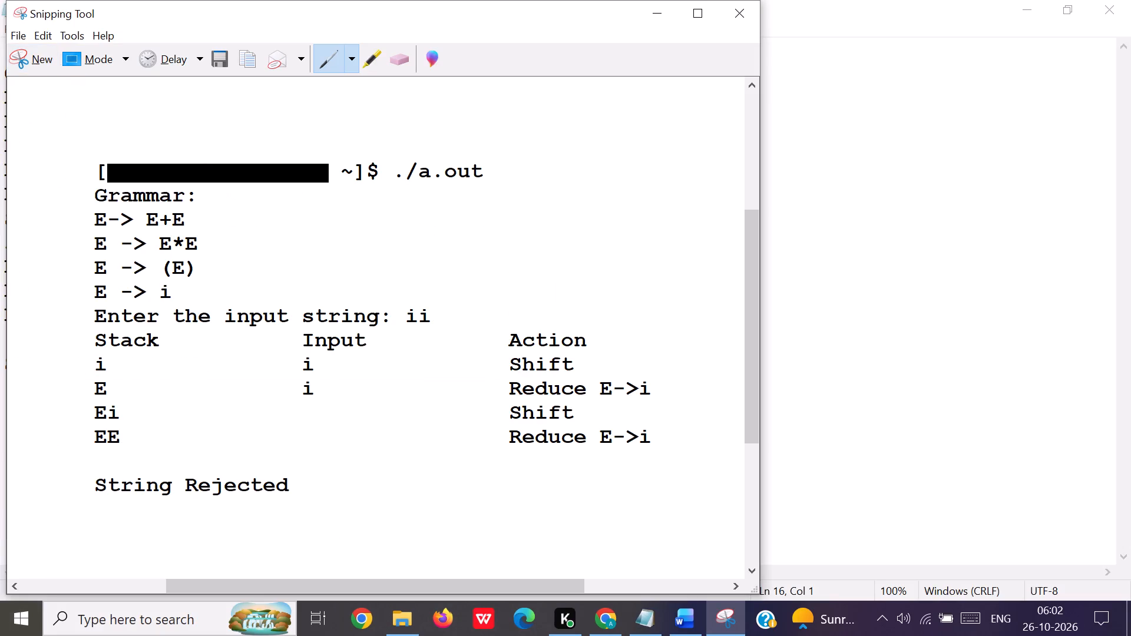
Paste the ii run snip into the Word document after the i+i run and start a new line below it.
{"action": "left_click", "coordinate": [693, 620]}
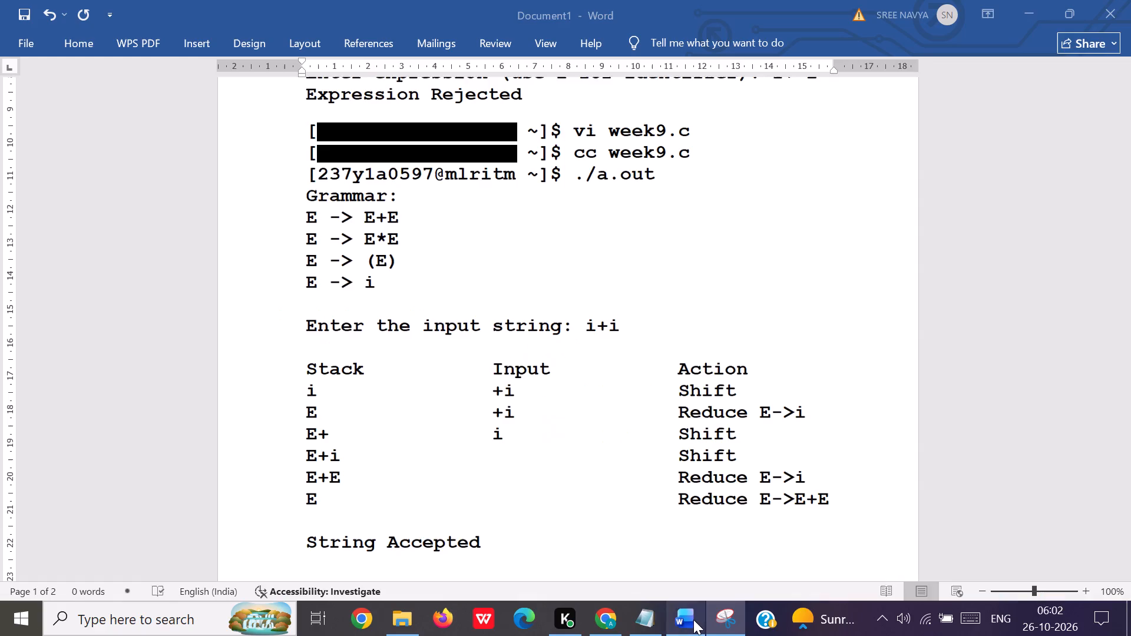
{"action": "key", "text": "ctrl+v"}
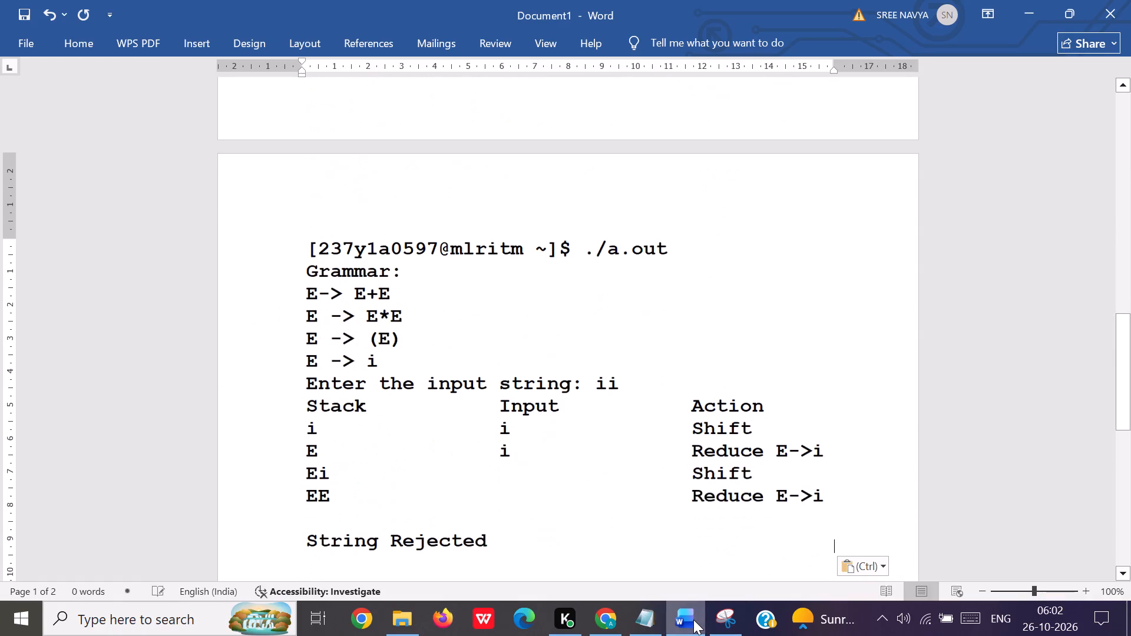
{"action": "key", "text": "Return"}
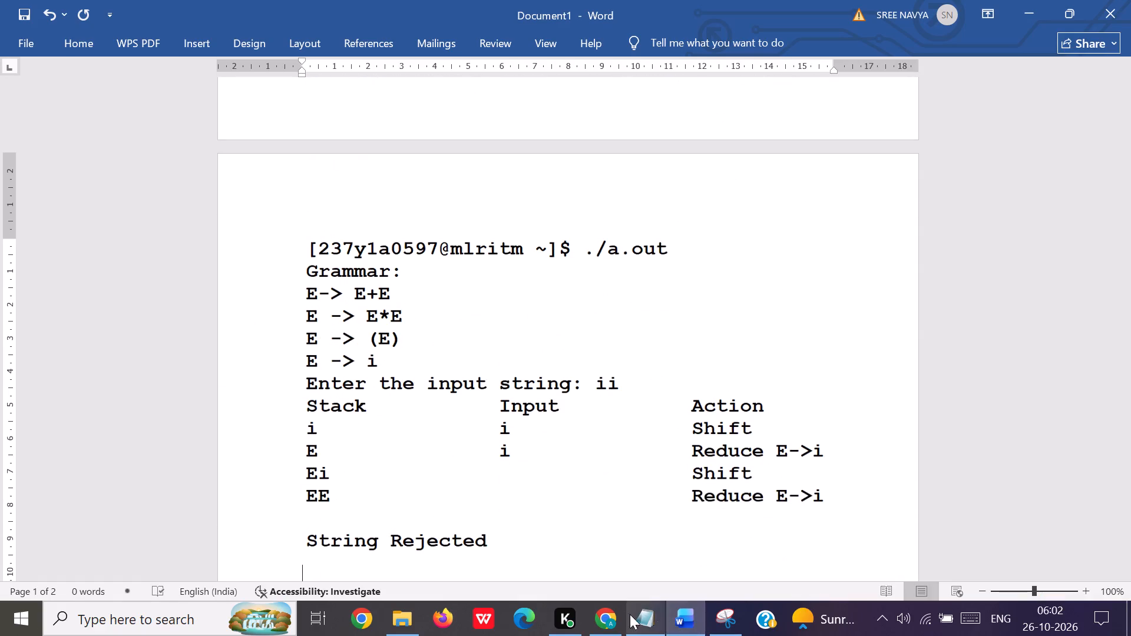
Examine the SLR.c runs for inputs ab and abc on page 2 of cd all.pdf, checking where page 3 begins.
{"action": "left_click", "coordinate": [619, 613]}
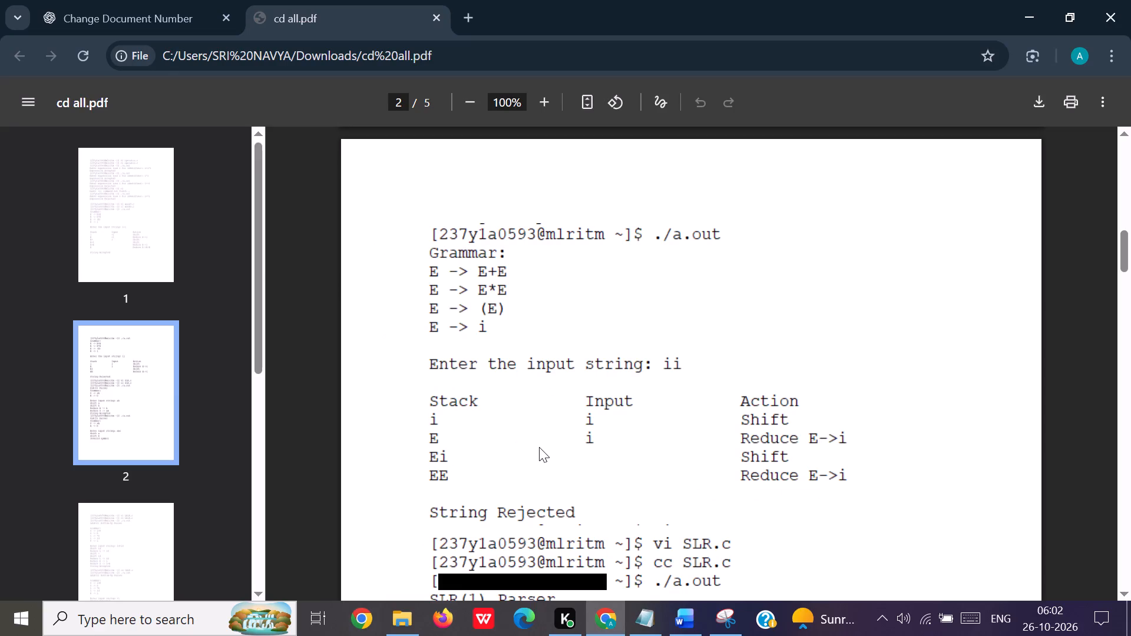
{"action": "scroll", "coordinate": [536, 442], "scroll_direction": "down", "scroll_amount": 1}
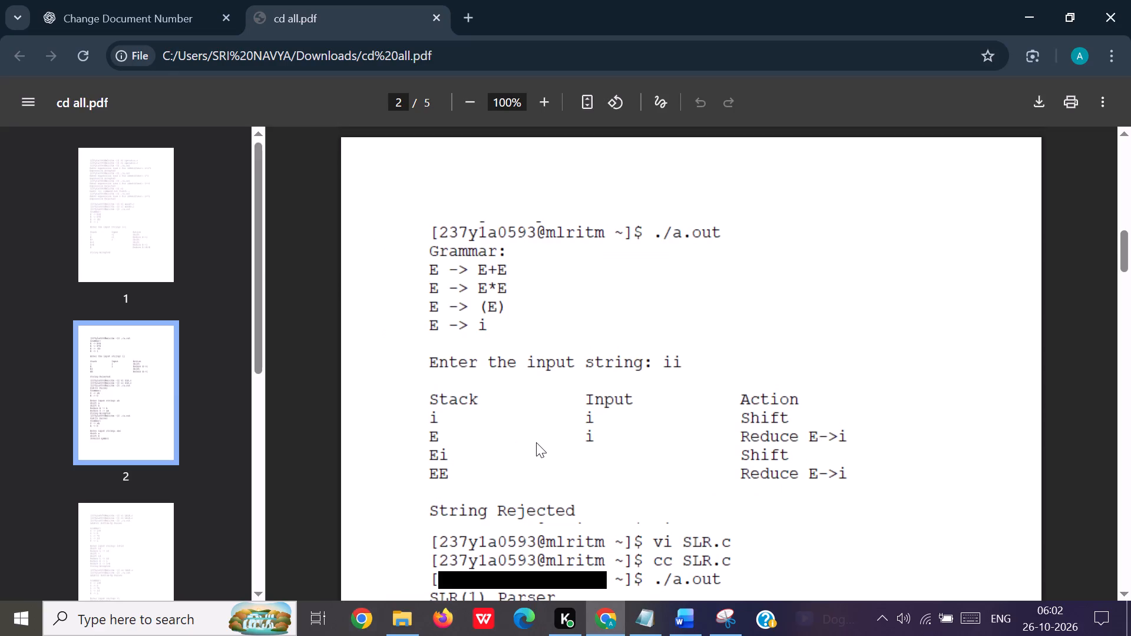
{"action": "scroll", "coordinate": [536, 442], "scroll_direction": "down", "scroll_amount": 4}
{"action": "scroll", "coordinate": [536, 442], "scroll_direction": "up", "scroll_amount": 1}
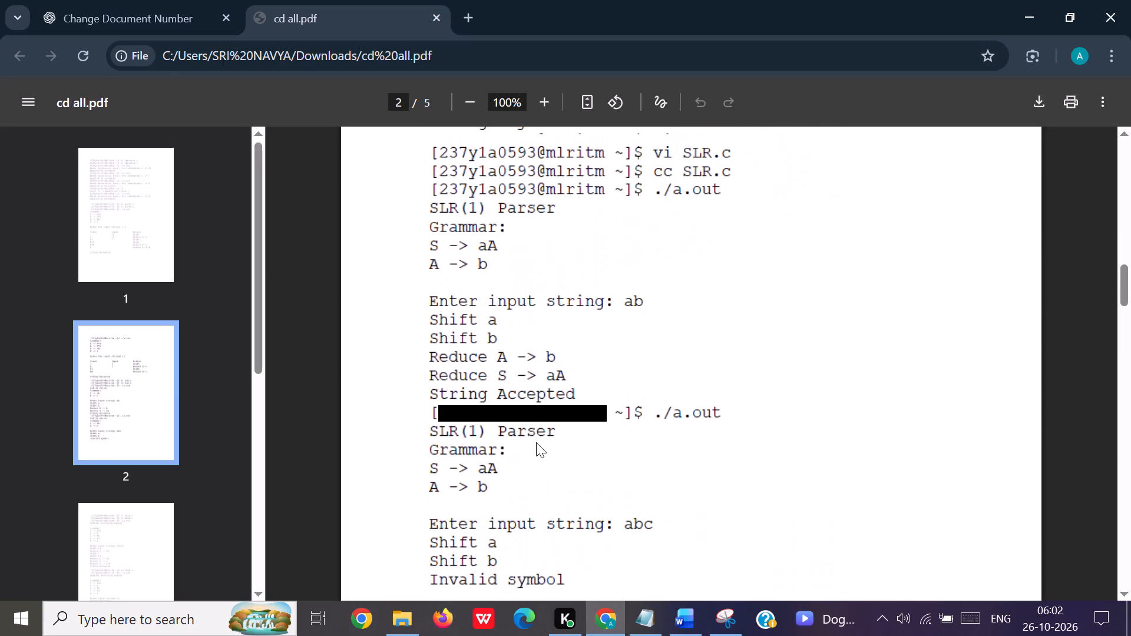
{"action": "scroll", "coordinate": [536, 442], "scroll_direction": "up", "scroll_amount": 1}
{"action": "scroll", "coordinate": [536, 442], "scroll_direction": "down", "scroll_amount": 1}
{"action": "scroll", "coordinate": [536, 442], "scroll_direction": "up", "scroll_amount": 1}
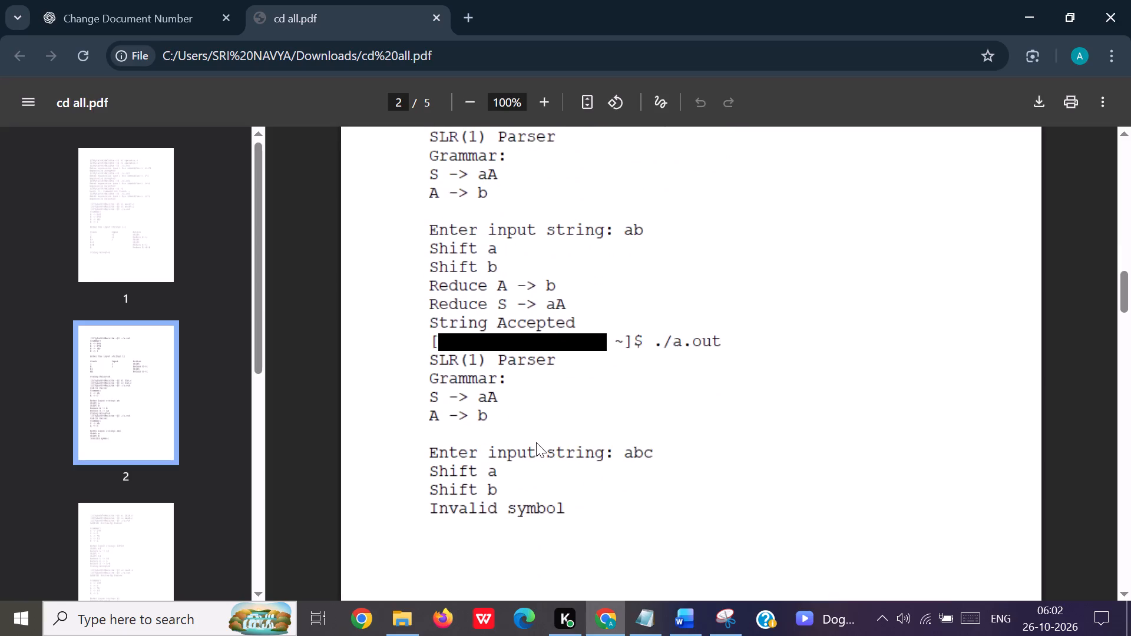
{"action": "scroll", "coordinate": [536, 442], "scroll_direction": "up", "scroll_amount": 1}
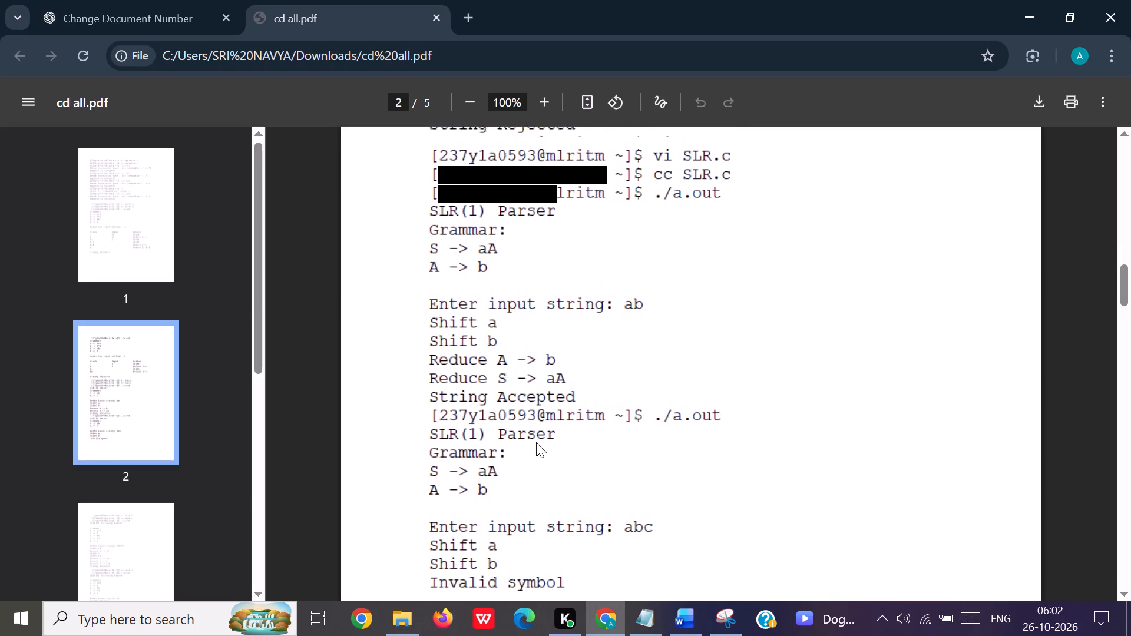
{"action": "scroll", "coordinate": [536, 442], "scroll_direction": "down", "scroll_amount": 1}
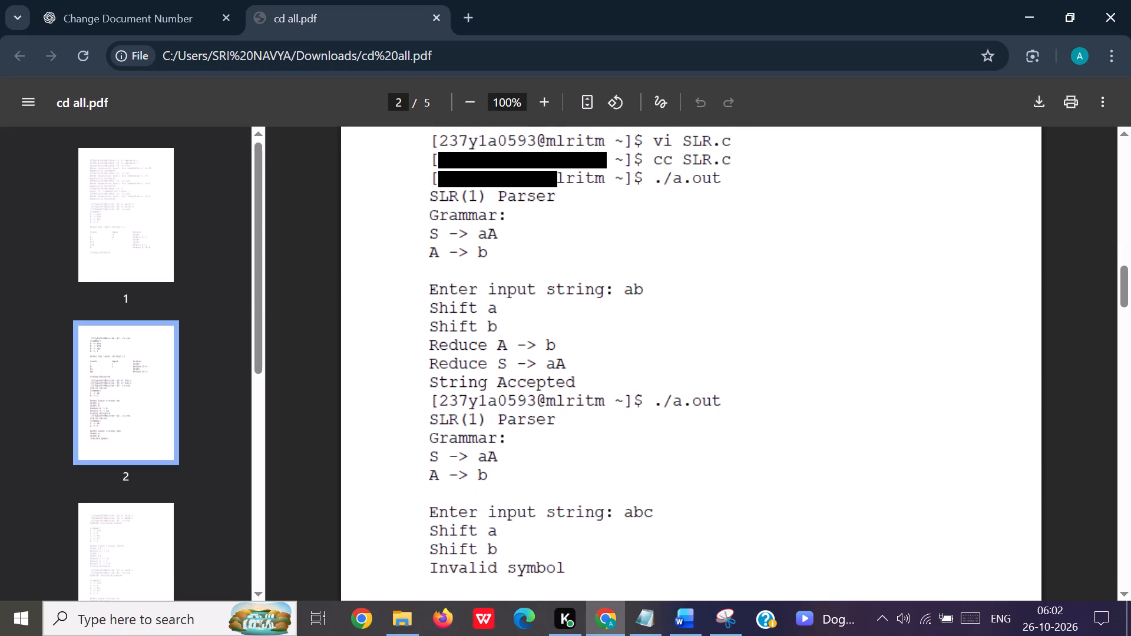
{"action": "left_click", "coordinate": [156, 575]}
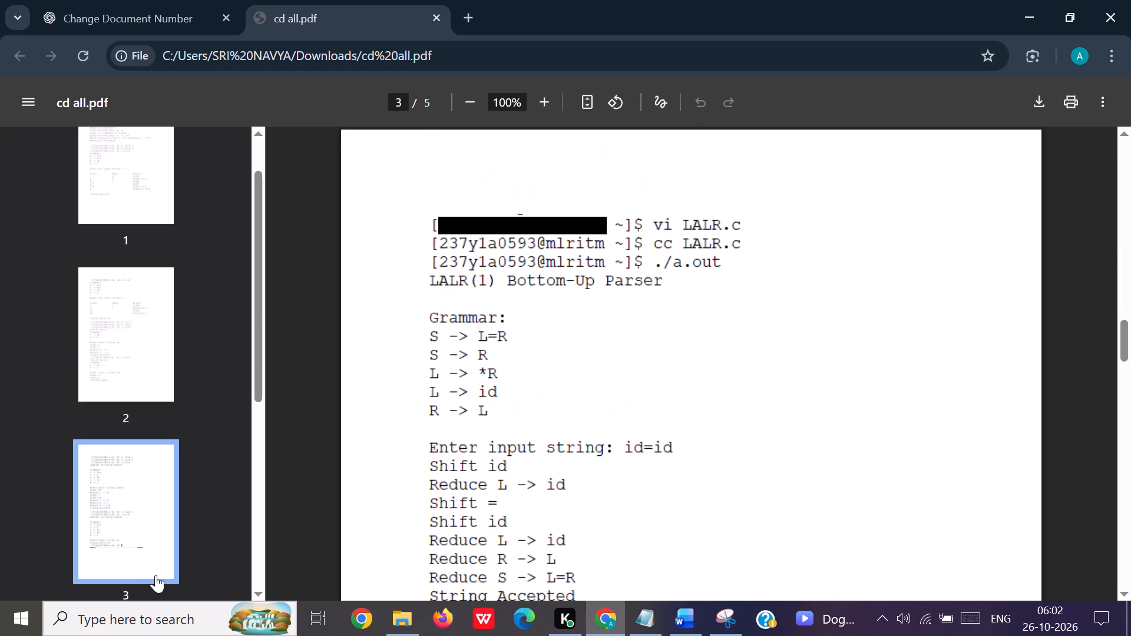
{"action": "key", "text": "Up"}
{"action": "key", "text": "Down"}
{"action": "key", "text": "Up"}
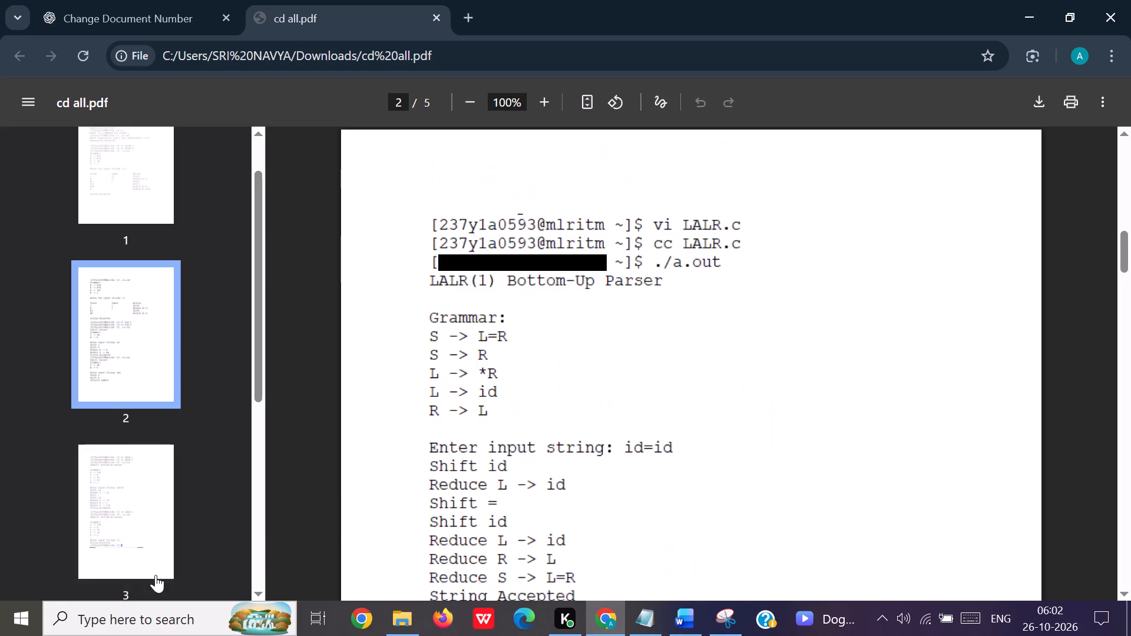
{"action": "scroll", "coordinate": [482, 545], "scroll_direction": "down", "scroll_amount": 4}
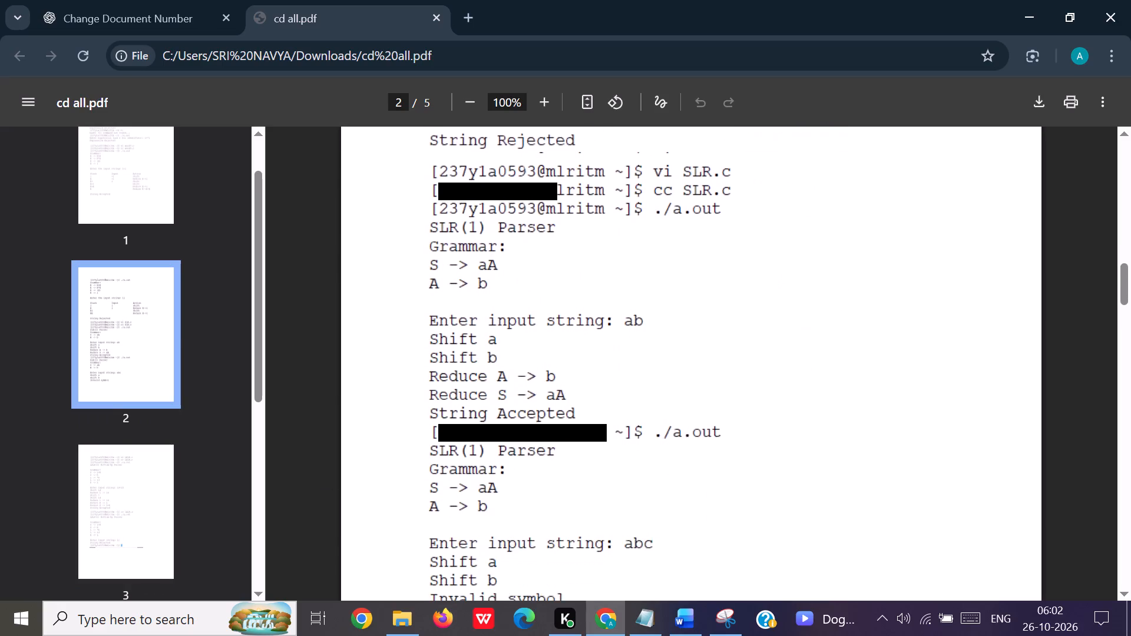
{"action": "scroll", "coordinate": [482, 545], "scroll_direction": "down", "scroll_amount": 1}
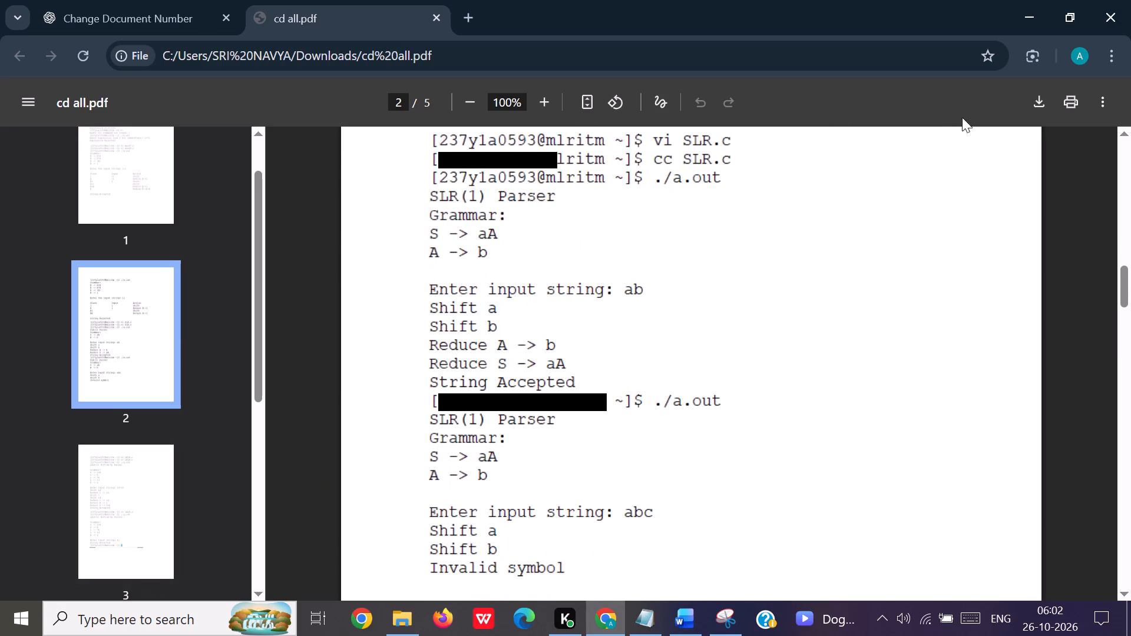
Copy the text of both SLR(1) Parser runs, from vi SLR.c through Invalid symbol, using a Google Lens area selection.
{"action": "left_click", "coordinate": [1036, 54]}
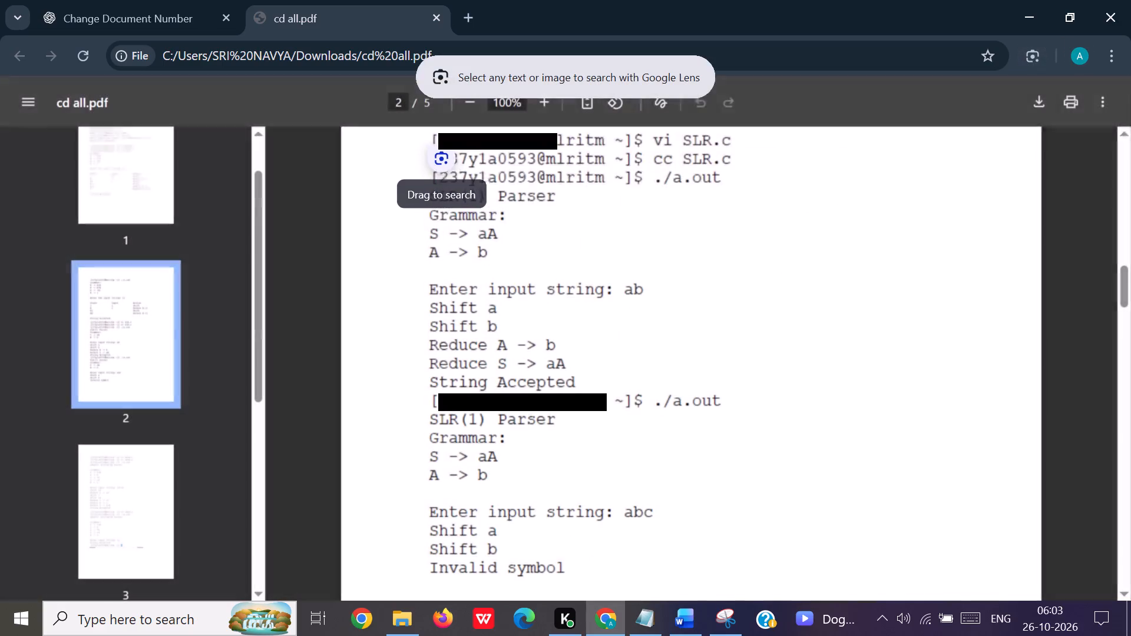
{"action": "left_click_drag", "start_coordinate": [423, 129], "coordinate": [802, 591]}
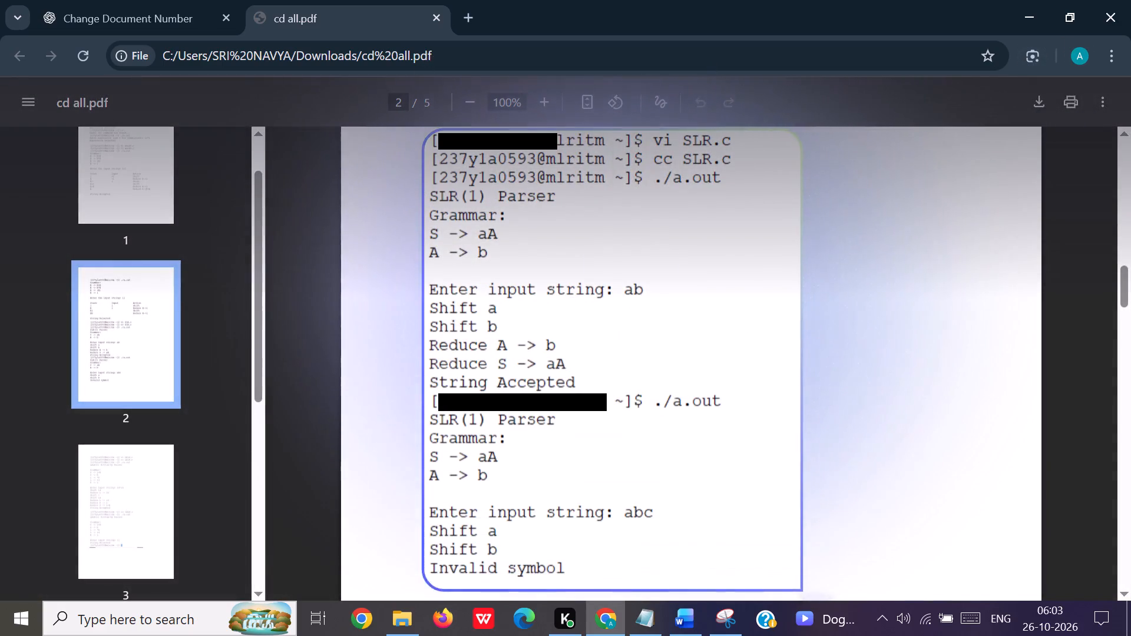
{"action": "left_click_drag", "start_coordinate": [802, 591], "coordinate": [802, 594]}
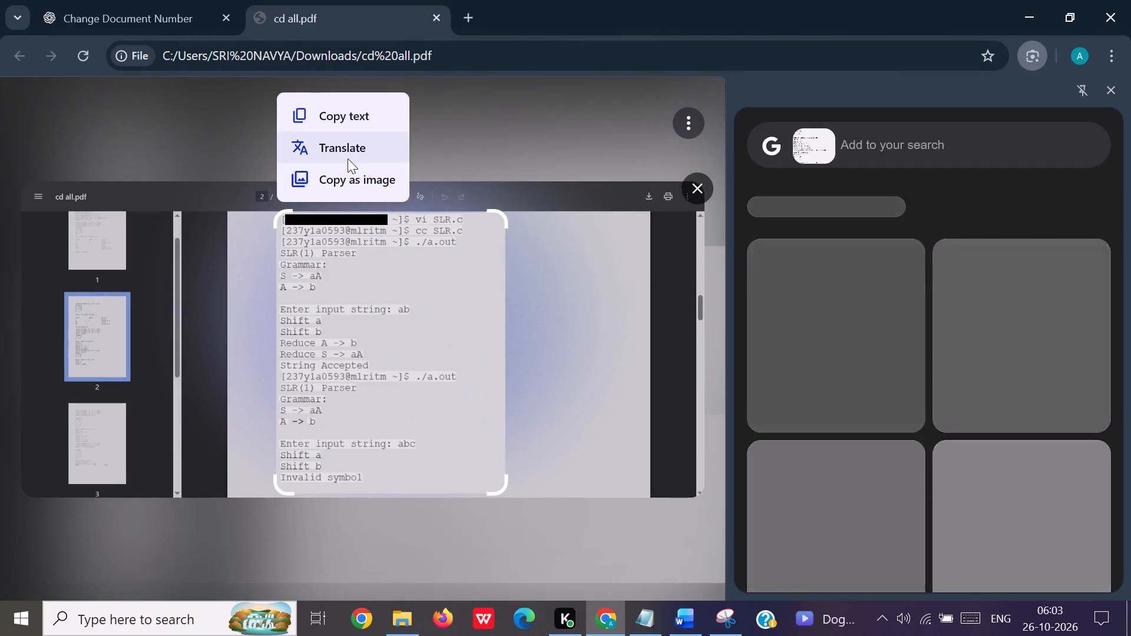
{"action": "left_click", "coordinate": [356, 112]}
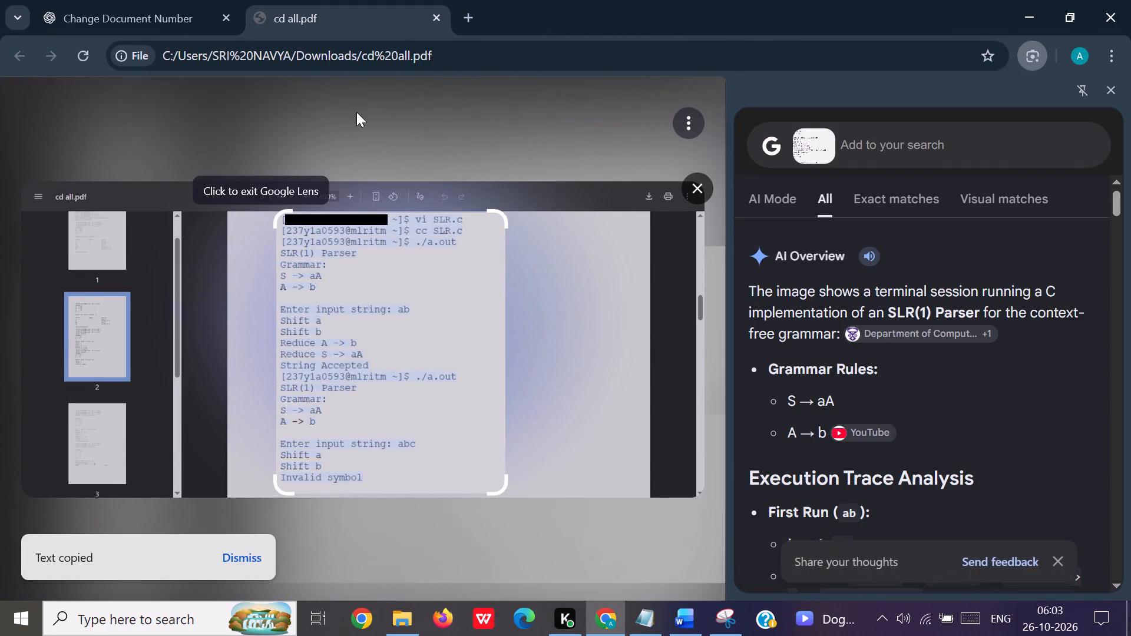
{"action": "key", "text": "ctrl+c"}
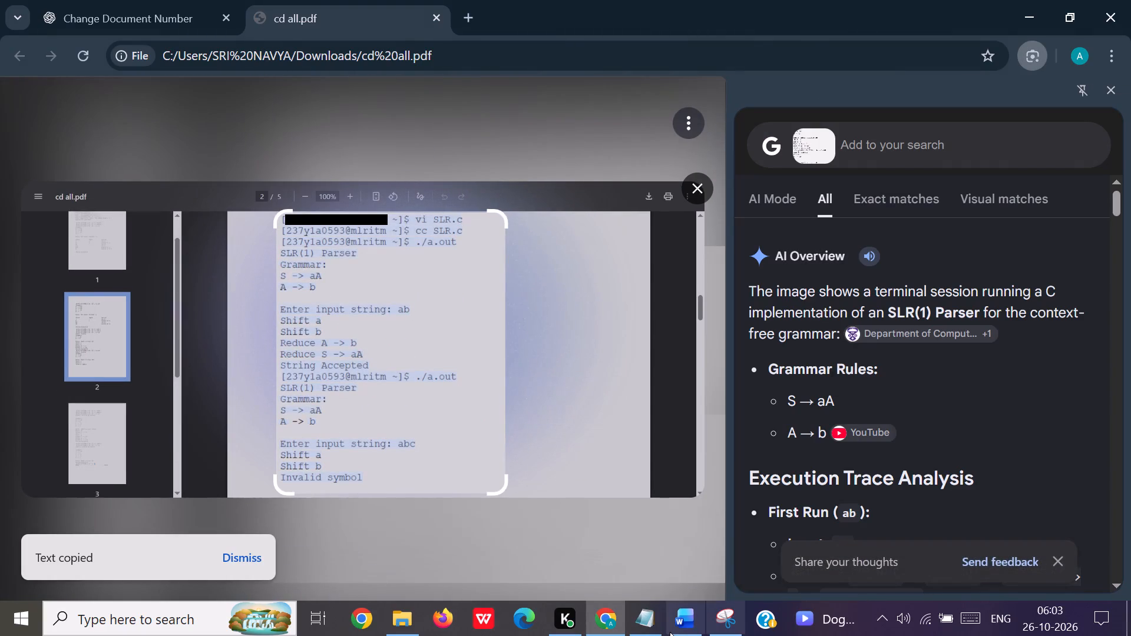
Replace the ii run text in Notepad with the copied text of both SLR(1) Parser runs.
{"action": "left_click", "coordinate": [645, 627]}
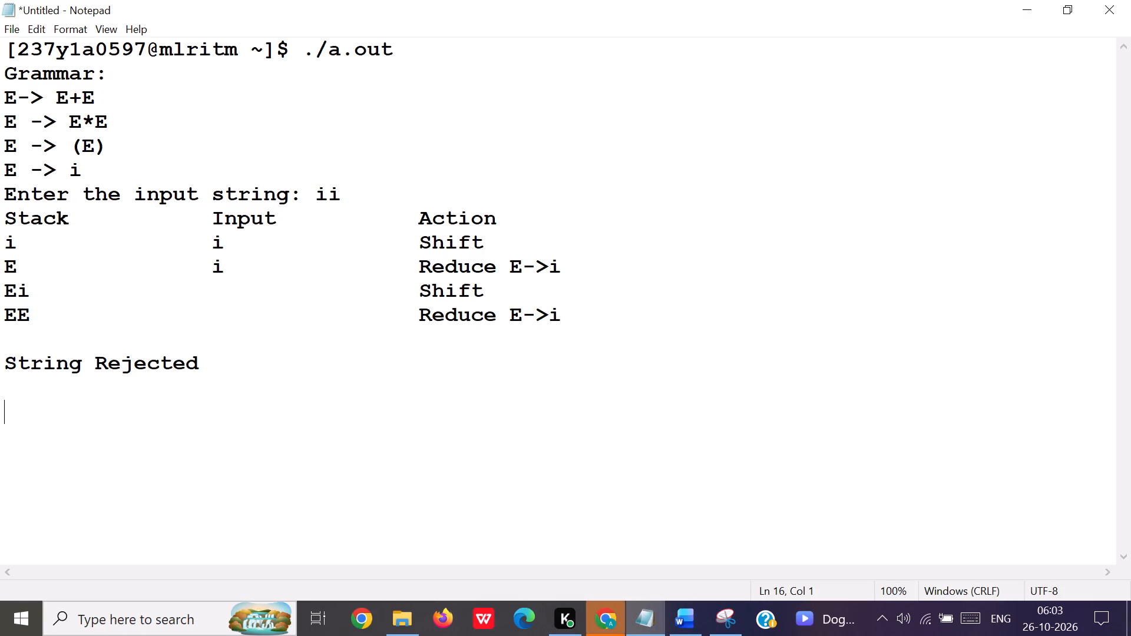
{"action": "left_click_drag", "start_coordinate": [224, 372], "coordinate": [0, 16]}
{"action": "key", "text": "BackSpace"}
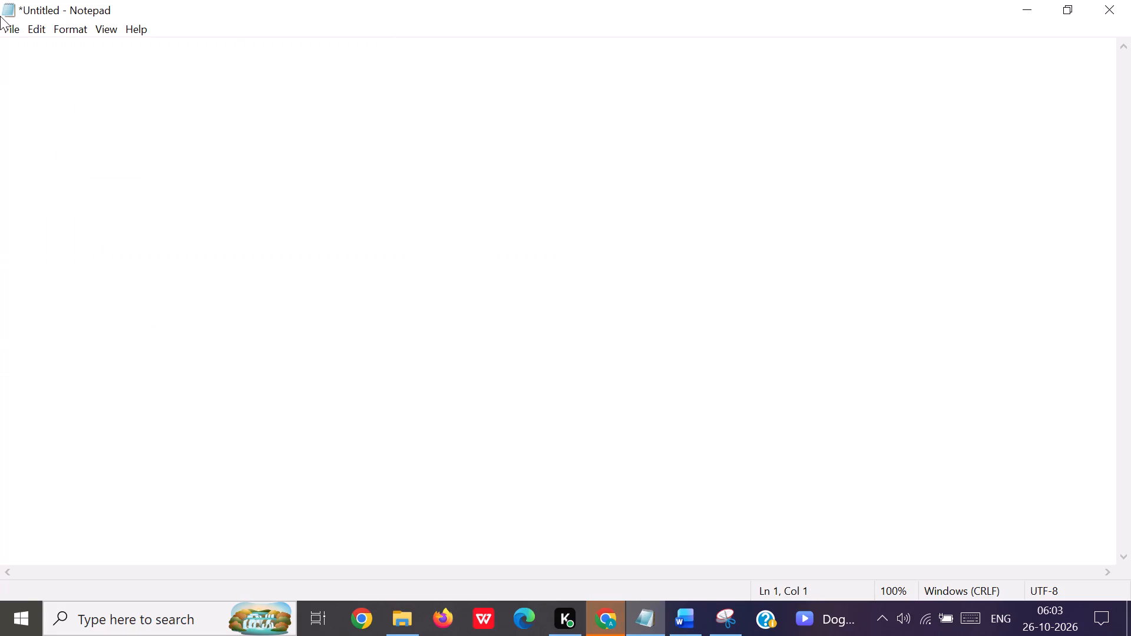
{"action": "key", "text": "ctrl+v"}
Change the last digit of the user ID to 7 in the cc SLR.C prompt and the first ./a.out prompt.
{"action": "left_click", "coordinate": [149, 51]}
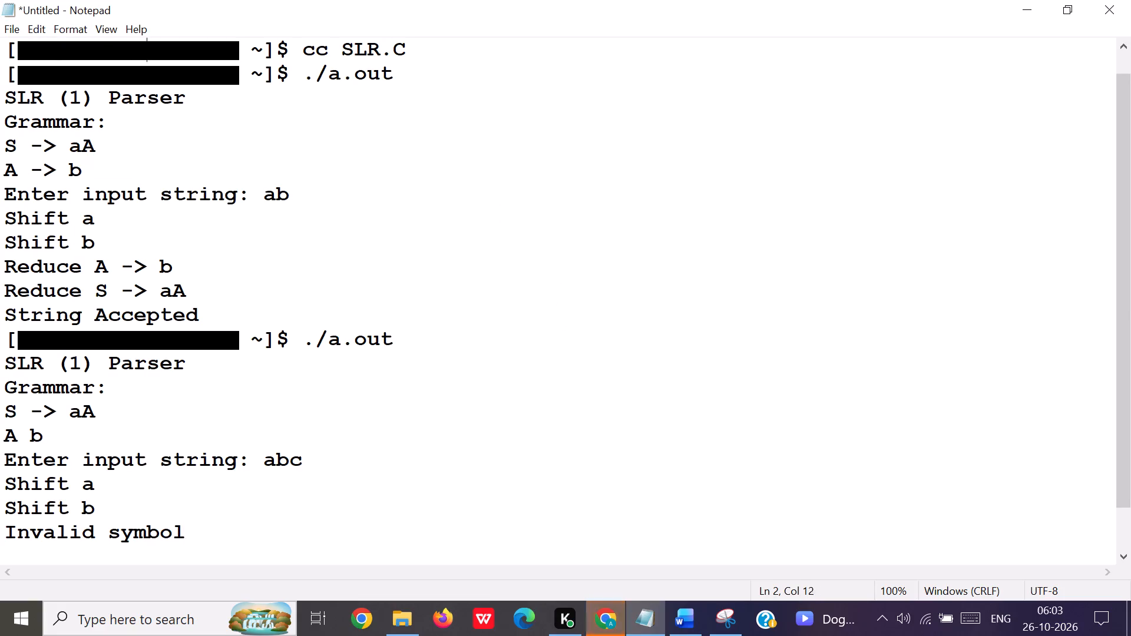
{"action": "key", "text": "BackSpace"}
{"action": "key", "text": "7"}
{"action": "key", "text": "Down"}
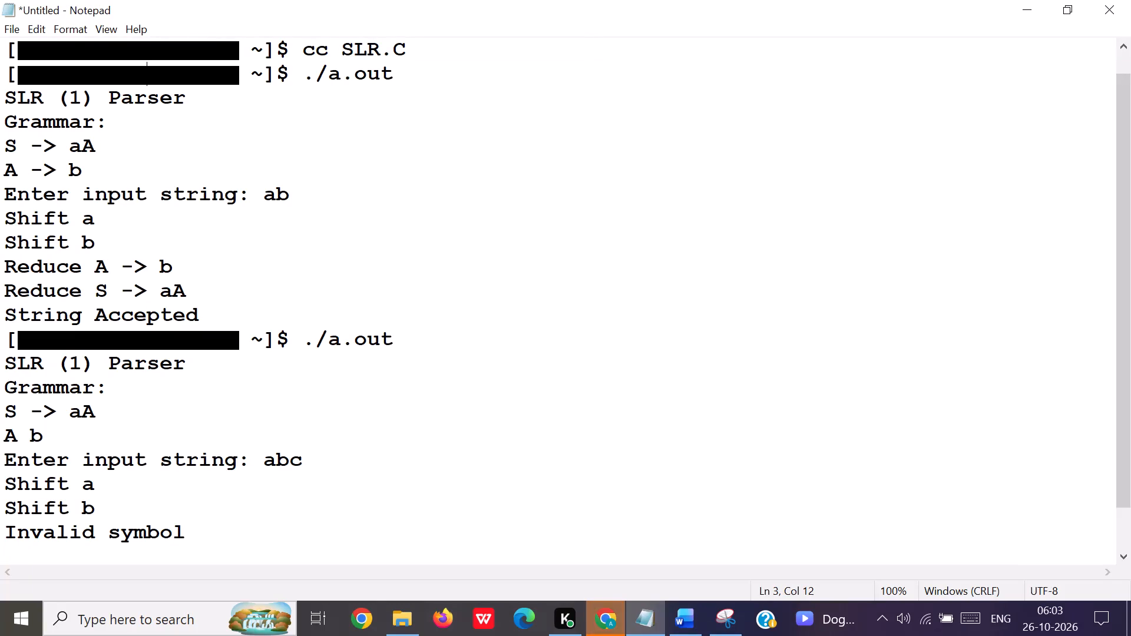
{"action": "key", "text": "BackSpace"}
{"action": "key", "text": "7"}
Change the last digit of the user ID to 7 in the second run's ./a.out prompt, after String Accepted.
{"action": "key", "text": "Down"}
{"action": "key", "text": "Down"}
{"action": "key", "text": "Down"}
{"action": "key", "text": "Down"}
{"action": "key", "text": "Down"}
{"action": "key", "text": "Down"}
{"action": "key", "text": "Down"}
{"action": "key", "text": "Down"}
{"action": "key", "text": "Down"}
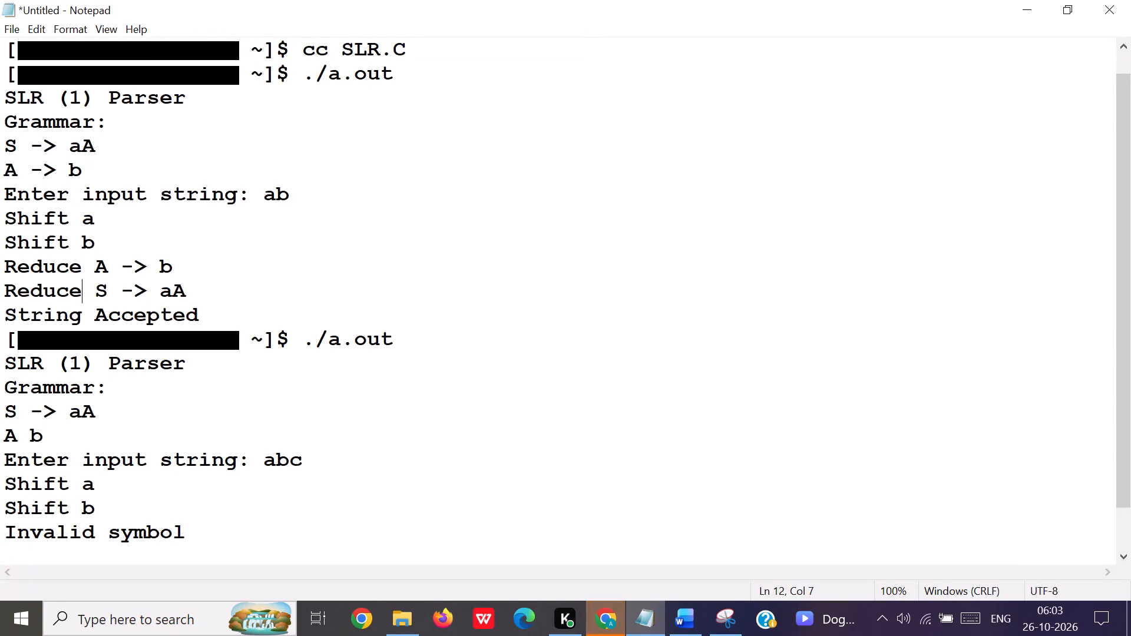
{"action": "key", "text": "Down"}
{"action": "key", "text": "Down"}
{"action": "key", "text": "Right"}
{"action": "key", "text": "Right"}
{"action": "key", "text": "Right"}
{"action": "key", "text": "Right"}
{"action": "key", "text": "Right"}
{"action": "key", "text": "Right"}
{"action": "key", "text": "Left"}
{"action": "key", "text": "BackSpace"}
{"action": "key", "text": "7"}
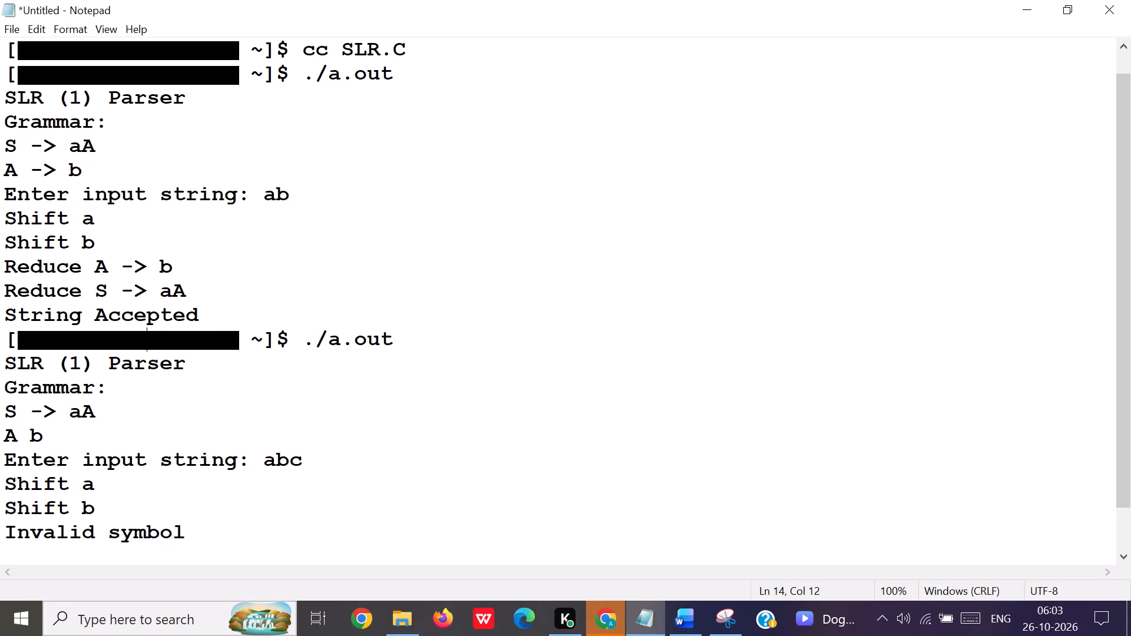
Switch to Chrome and close the Google Lens results to return to page 2 of cd all.pdf.
{"action": "left_click", "coordinate": [656, 621]}
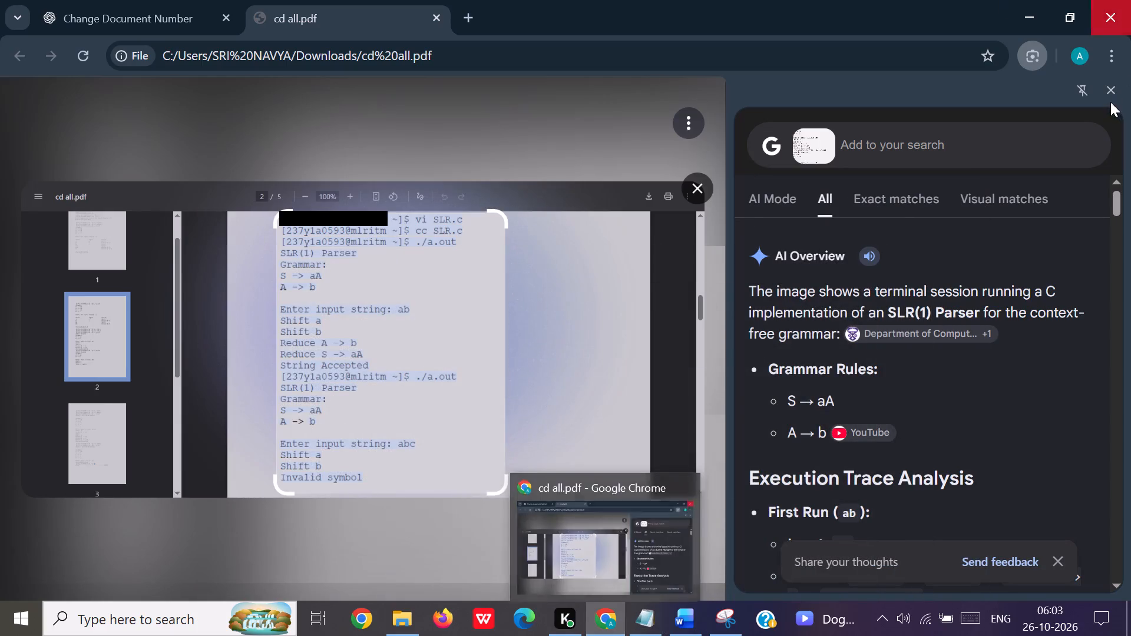
{"action": "left_click", "coordinate": [1114, 84]}
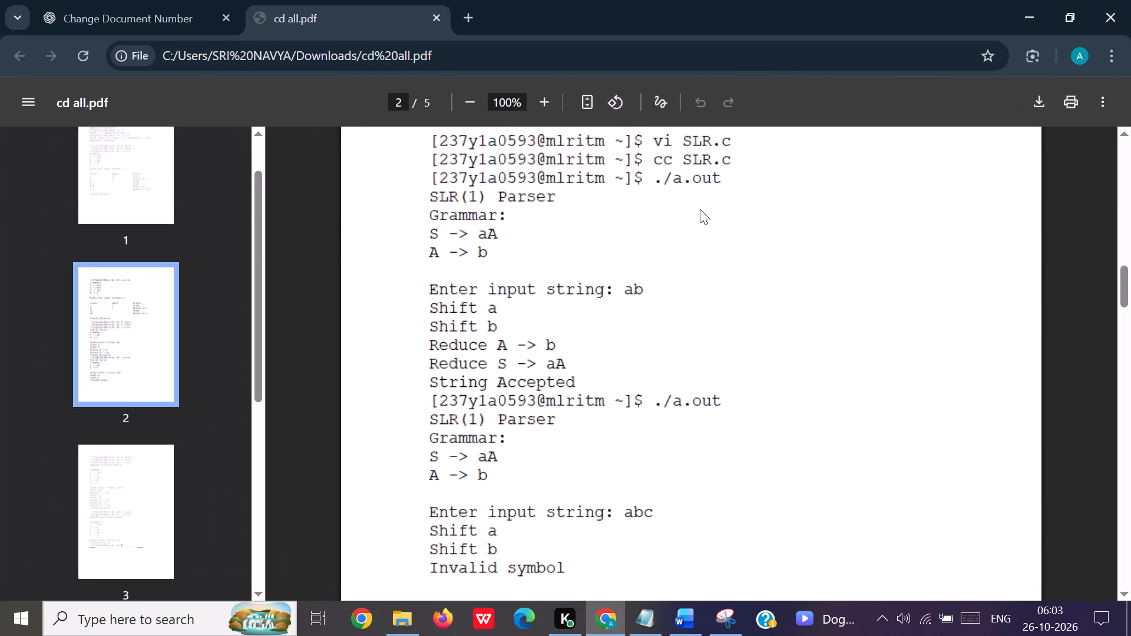
Back in Notepad, change the last digit of the user ID to 7 in the vi SLR.C prompt.
{"action": "left_click", "coordinate": [676, 607]}
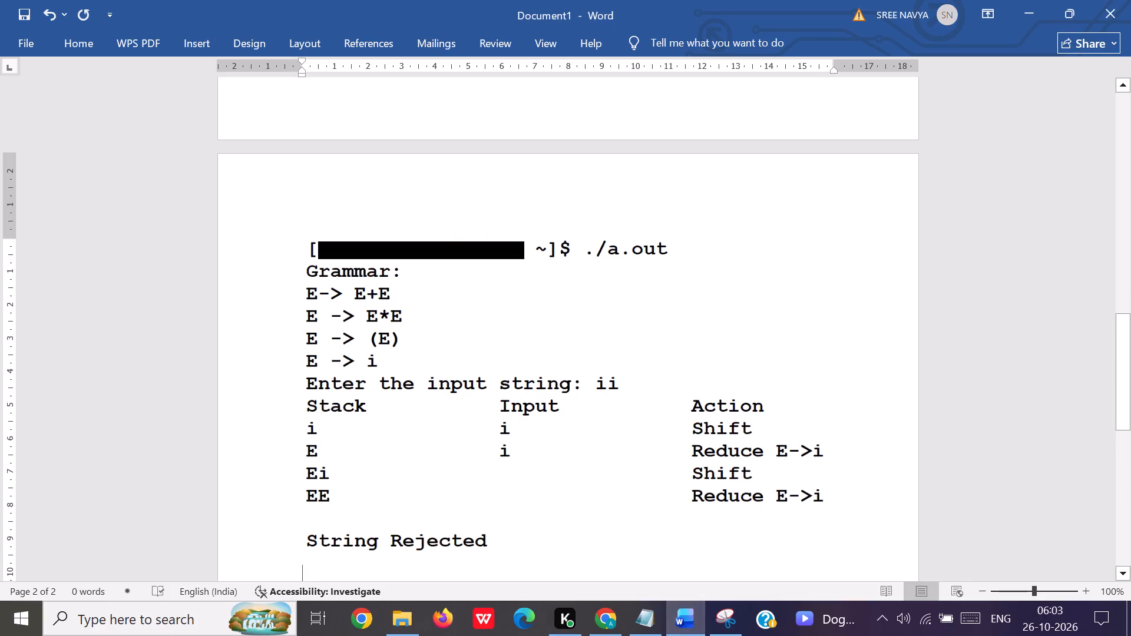
{"action": "left_click", "coordinate": [644, 630]}
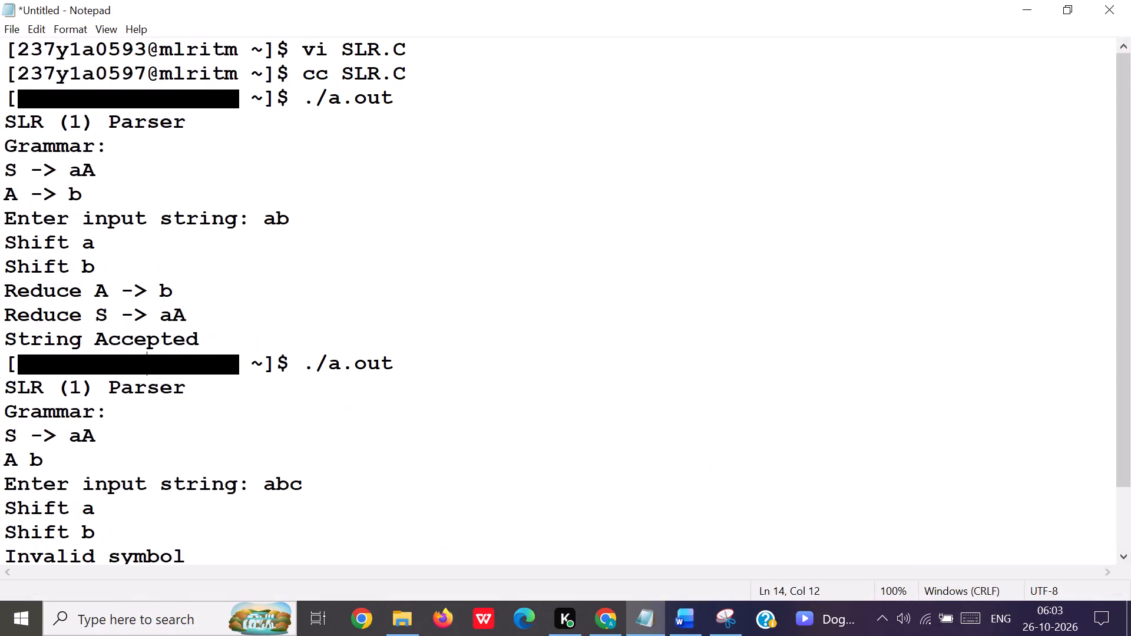
{"action": "left_click", "coordinate": [141, 42]}
{"action": "key", "text": "BackSpace"}
{"action": "key", "text": "7"}
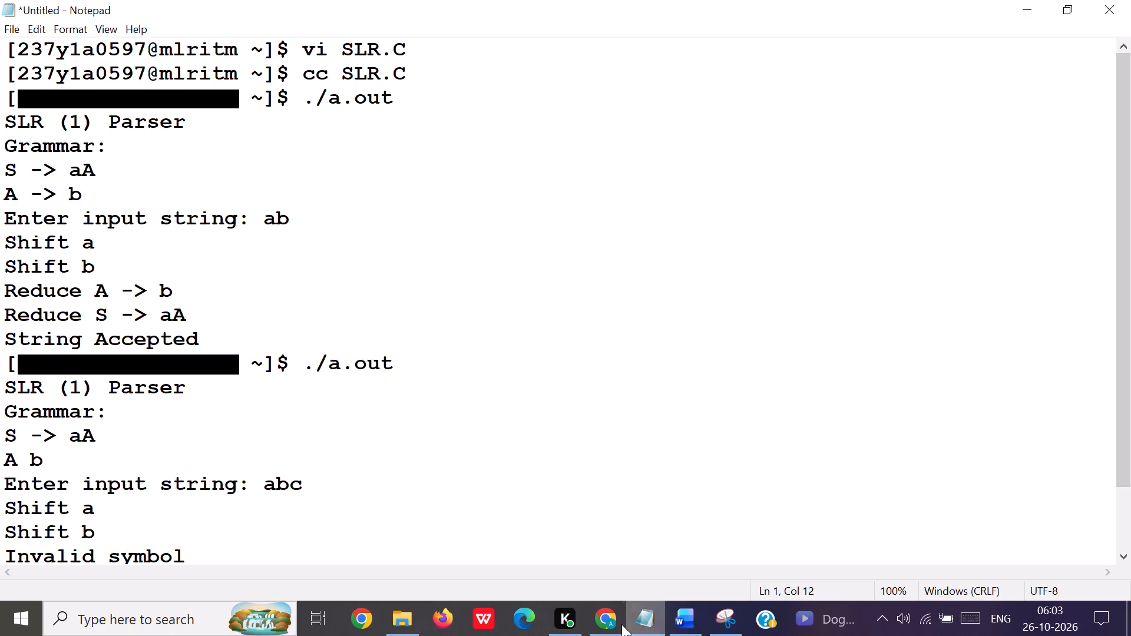
Compare the first run with cd all.pdf and insert a blank line in Notepad between A -> b and Enter input string: ab.
{"action": "left_click", "coordinate": [605, 623]}
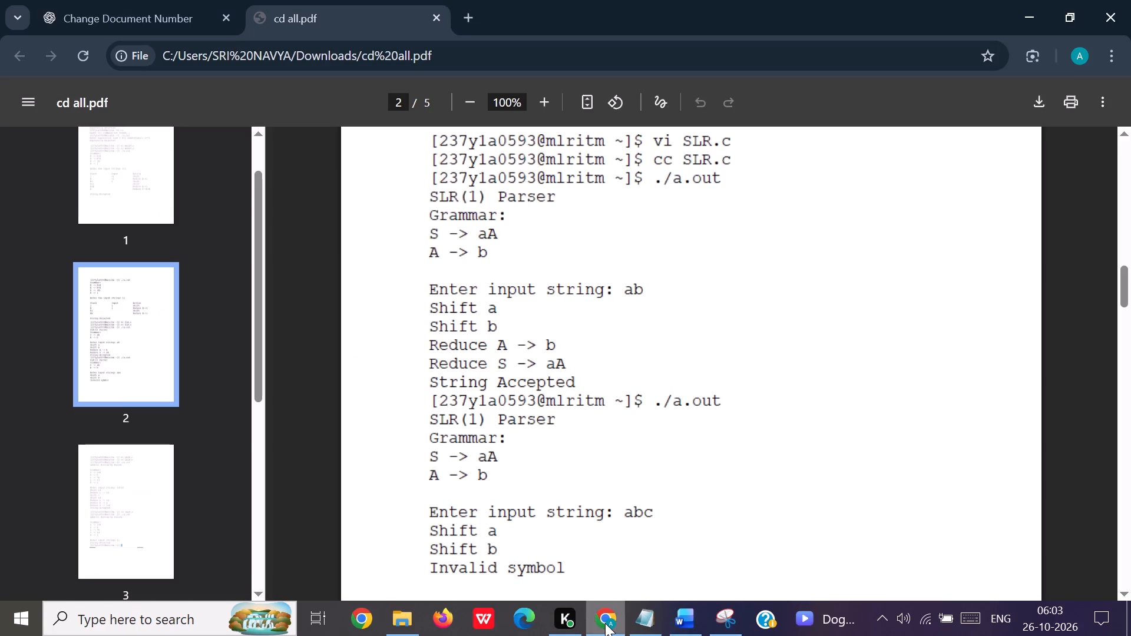
{"action": "left_click", "coordinate": [644, 617]}
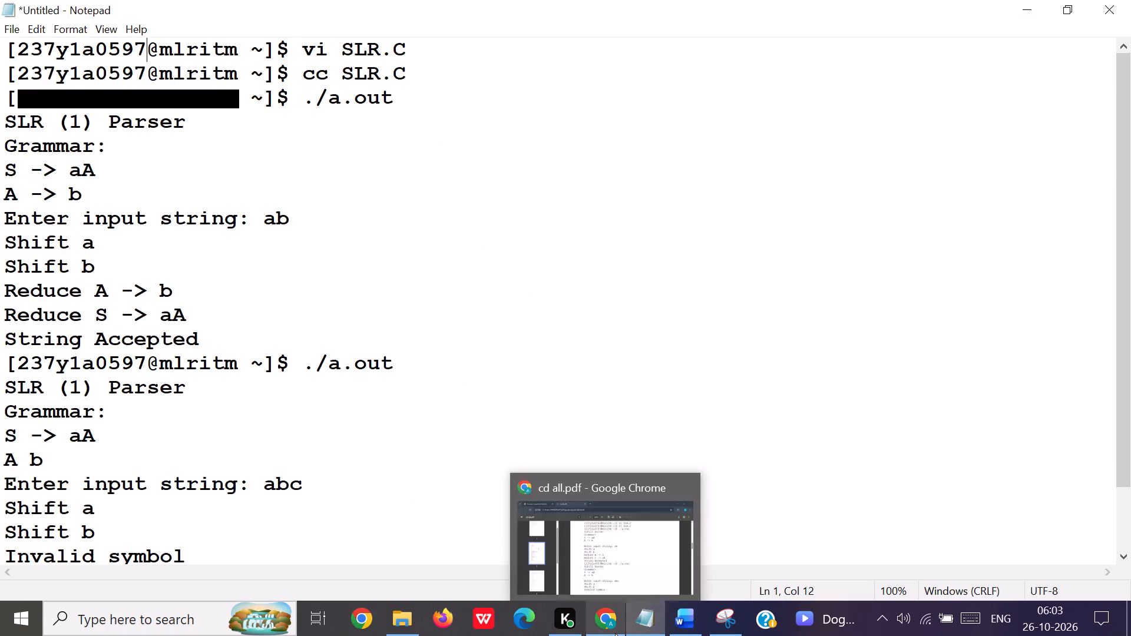
{"action": "left_click", "coordinate": [604, 629]}
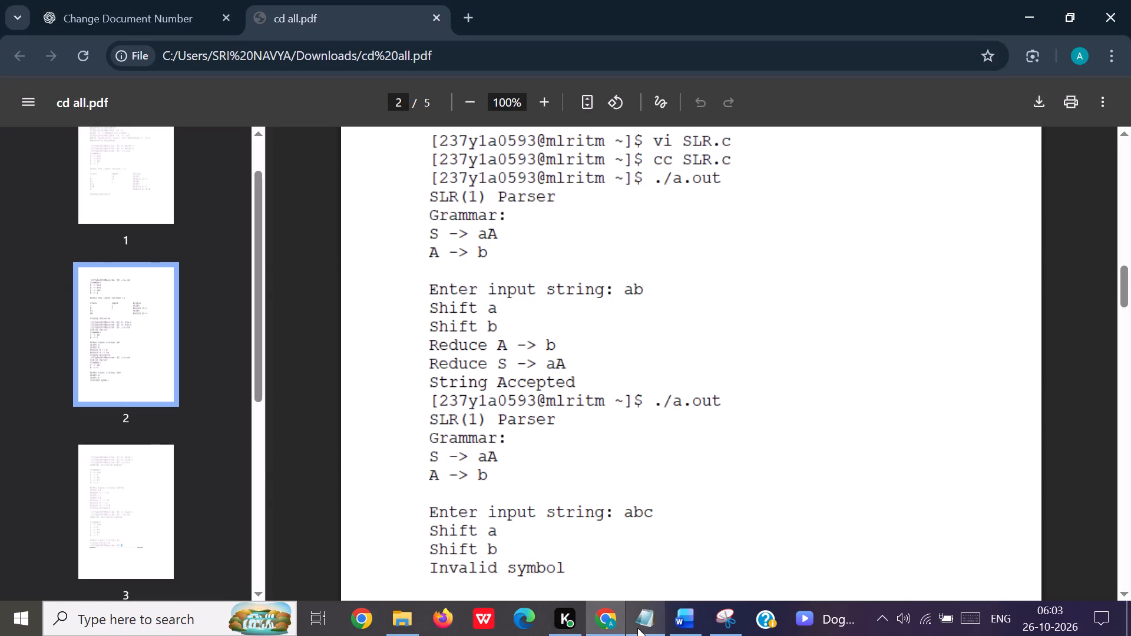
{"action": "left_click", "coordinate": [639, 629]}
{"action": "left_click", "coordinate": [139, 193]}
{"action": "key", "text": "Return"}
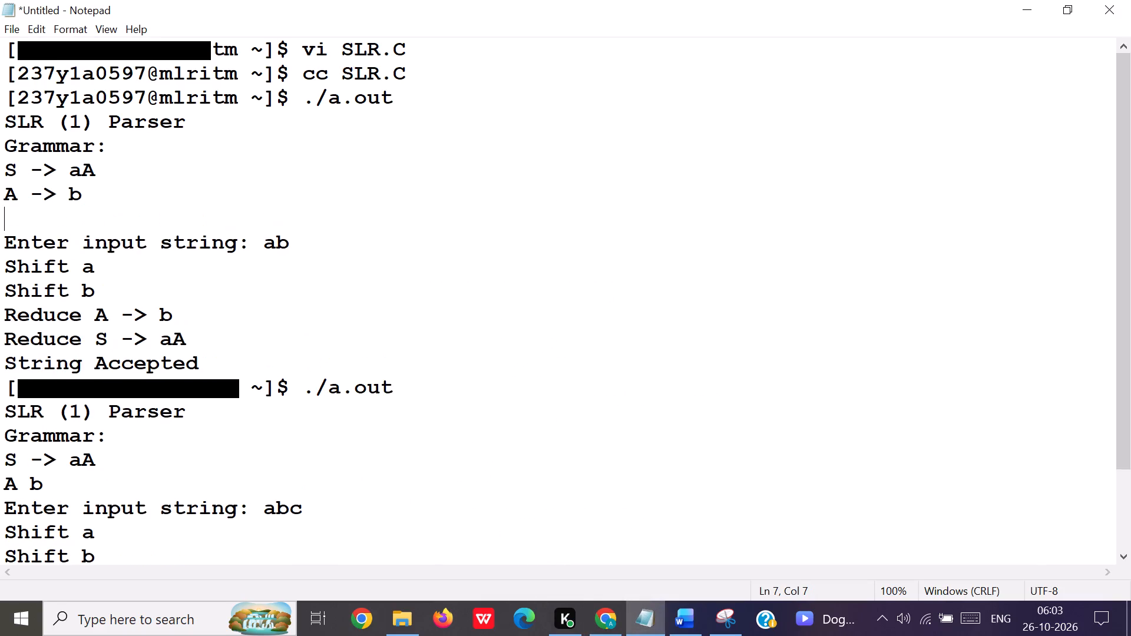
Check the Notepad text against cd all.pdf and add the missing arrow to the second run's grammar rule so it reads A -> b.
{"action": "left_click", "coordinate": [608, 618]}
{"action": "left_click", "coordinate": [644, 618]}
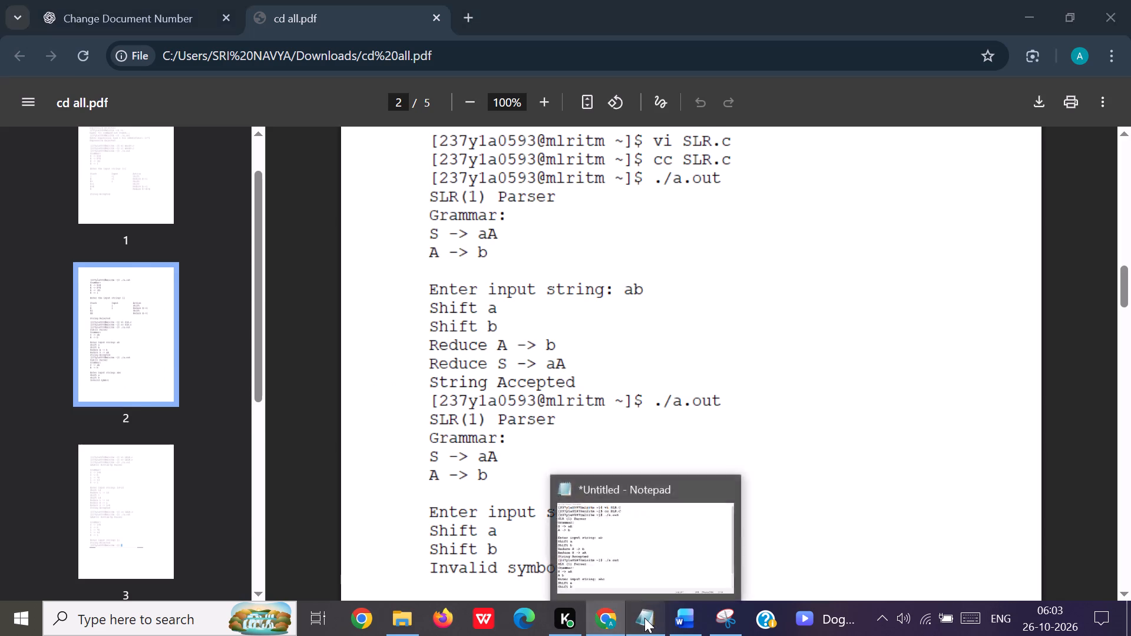
{"action": "left_click", "coordinate": [616, 624]}
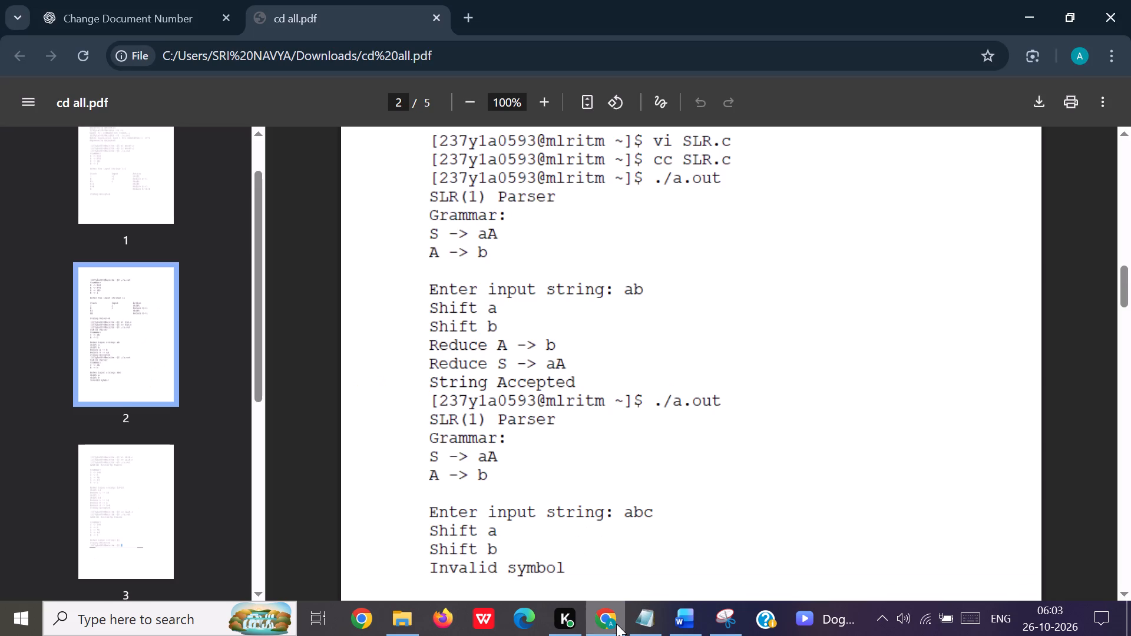
{"action": "left_click", "coordinate": [644, 626]}
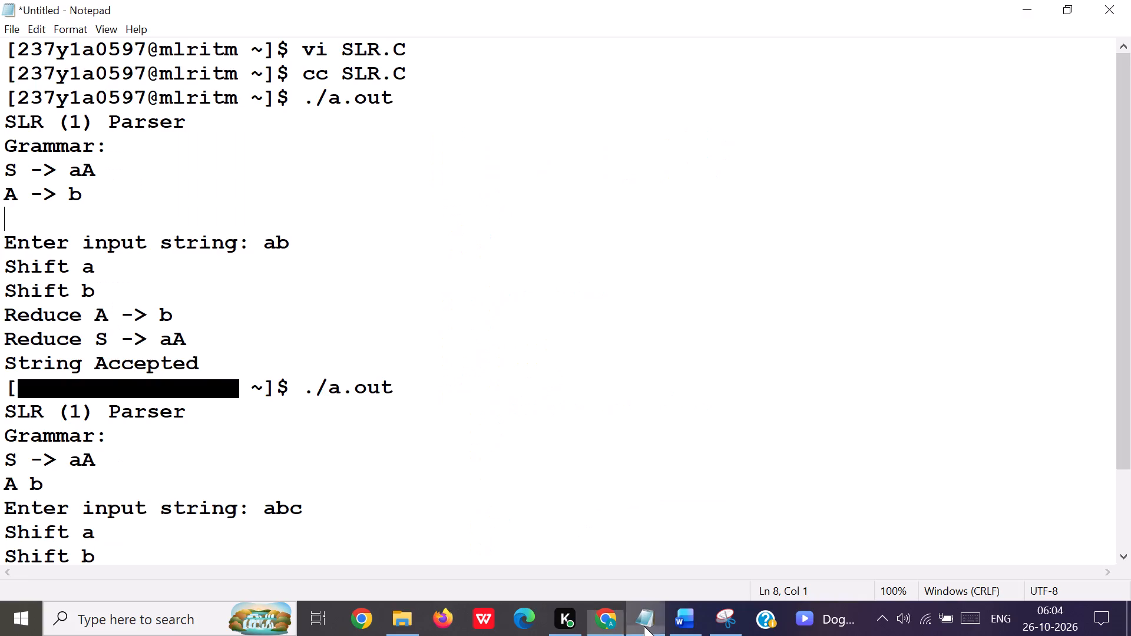
{"action": "left_click", "coordinate": [613, 627]}
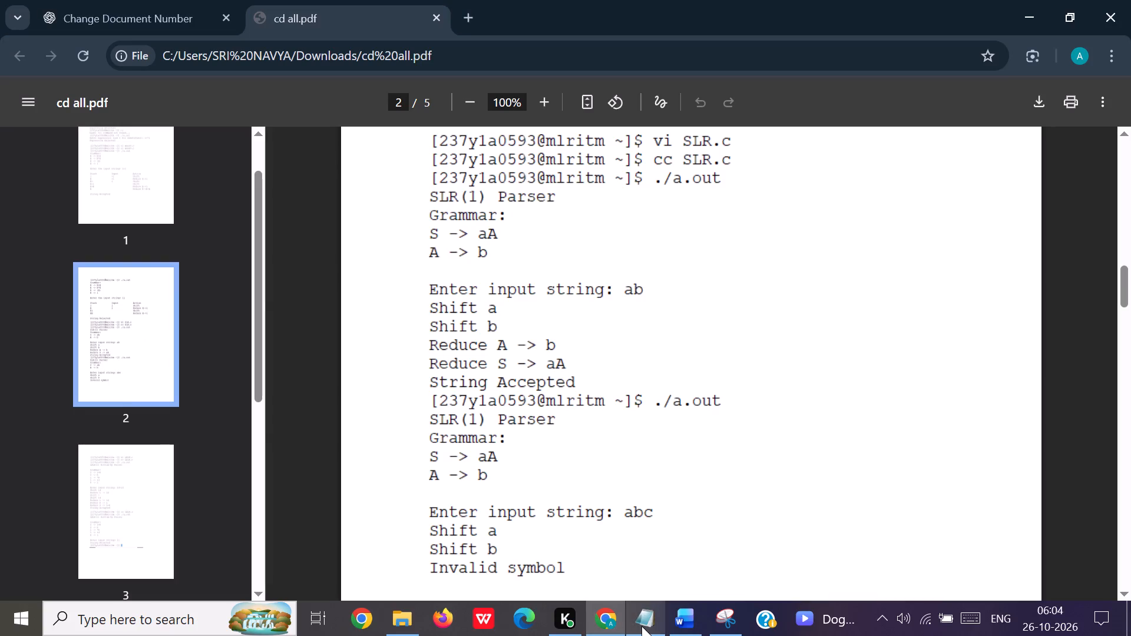
{"action": "left_click", "coordinate": [641, 626]}
{"action": "left_click", "coordinate": [204, 465]}
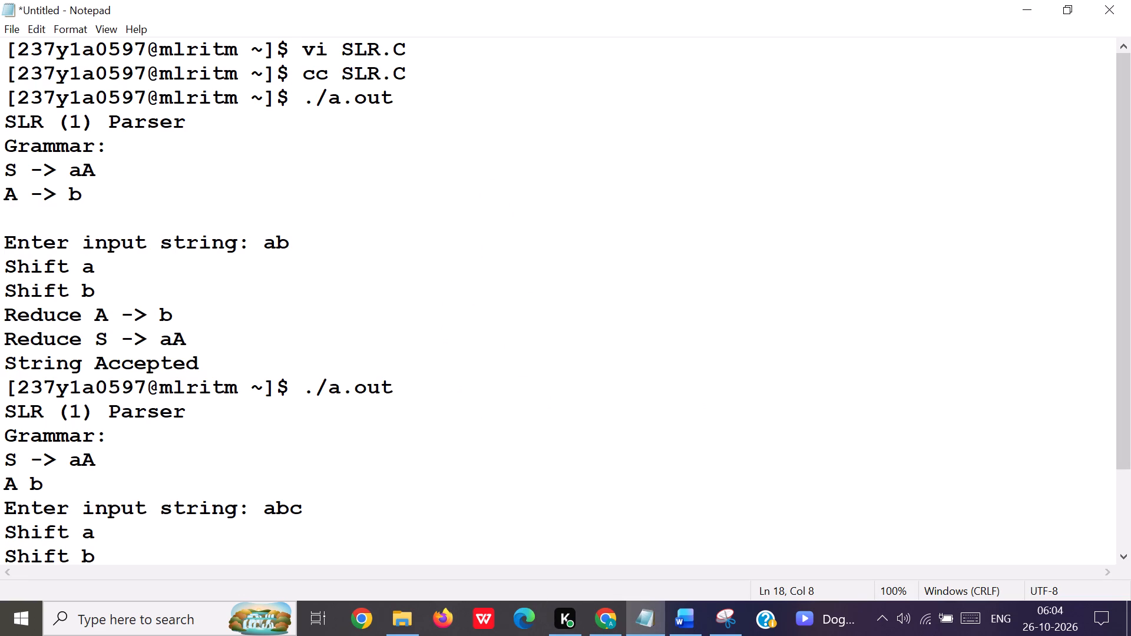
{"action": "left_click", "coordinate": [617, 625]}
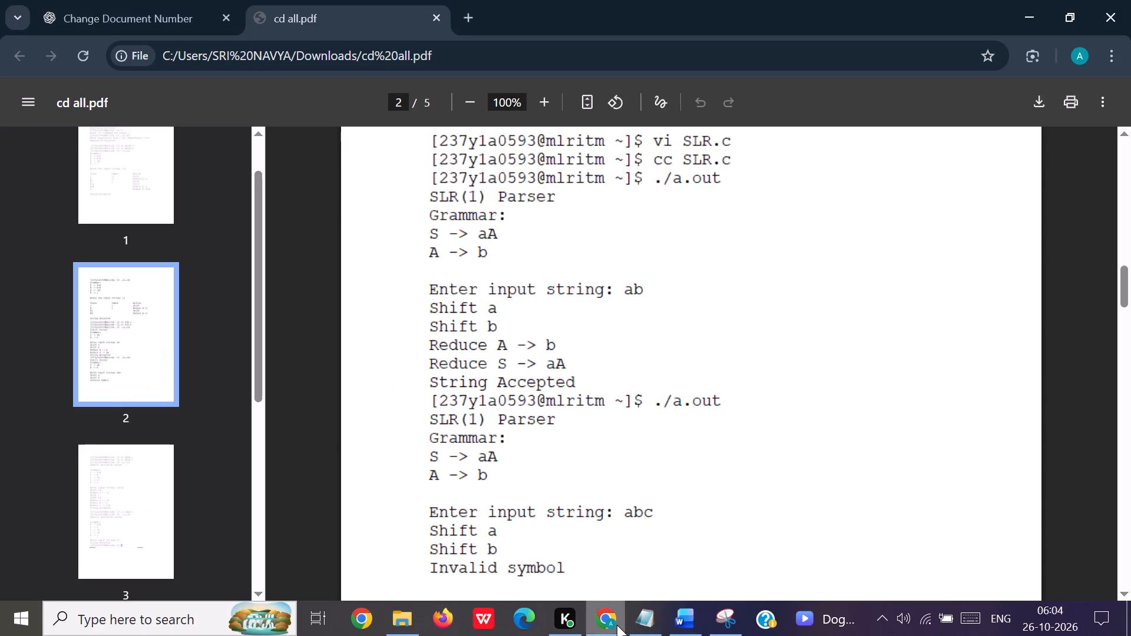
{"action": "left_click", "coordinate": [635, 624]}
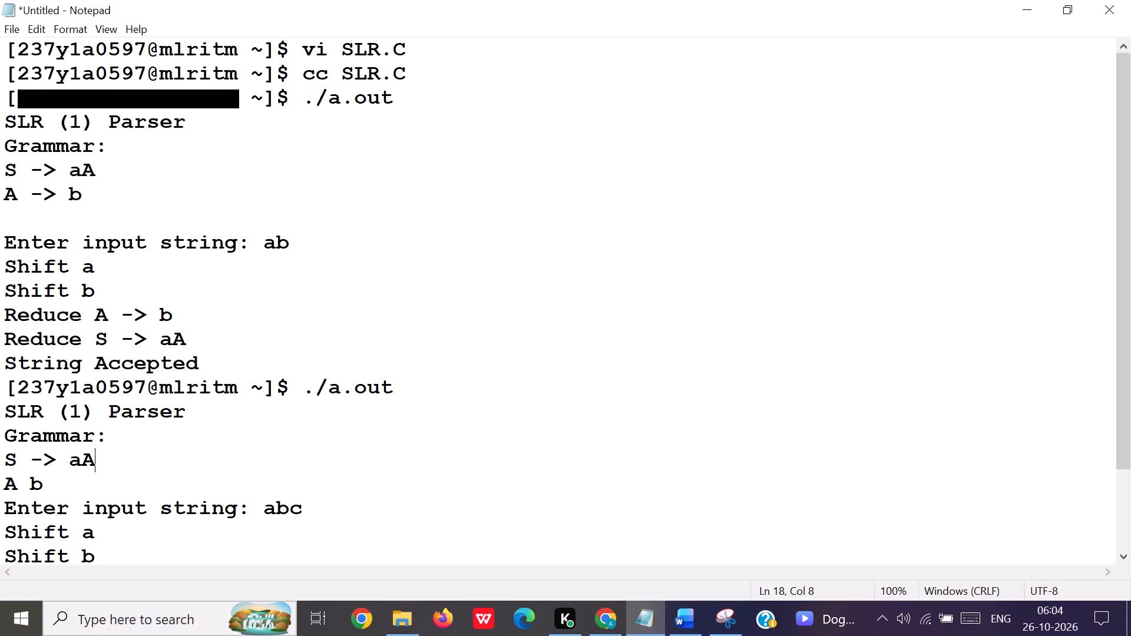
{"action": "left_click_drag", "start_coordinate": [31, 193], "coordinate": [54, 196]}
{"action": "key", "text": "ctrl+c"}
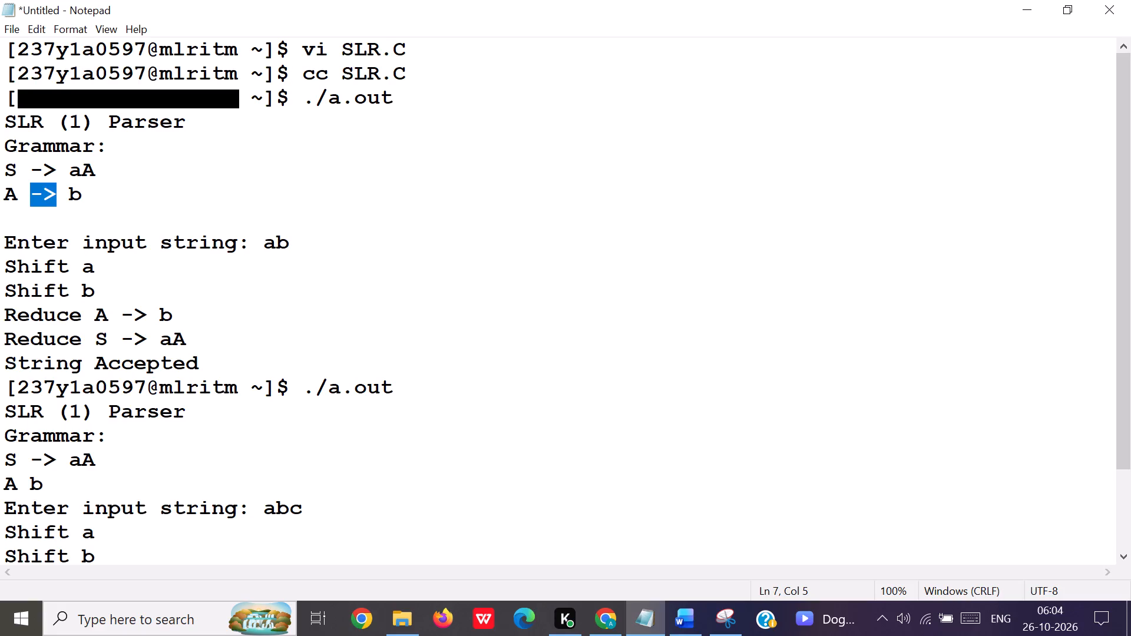
{"action": "left_click", "coordinate": [600, 612]}
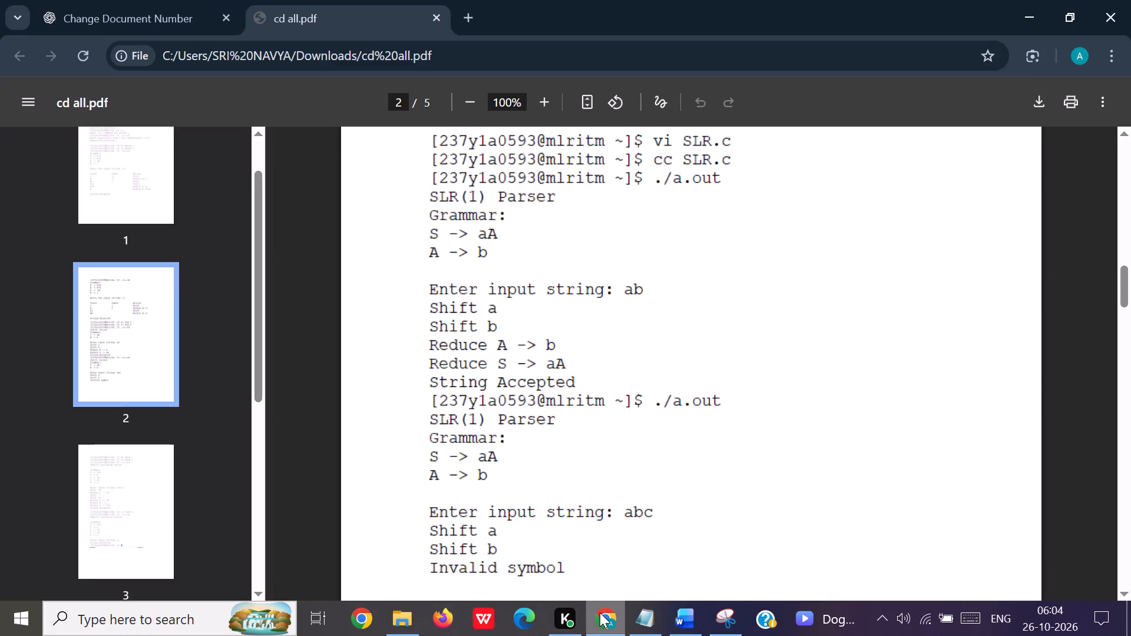
{"action": "left_click", "coordinate": [641, 611]}
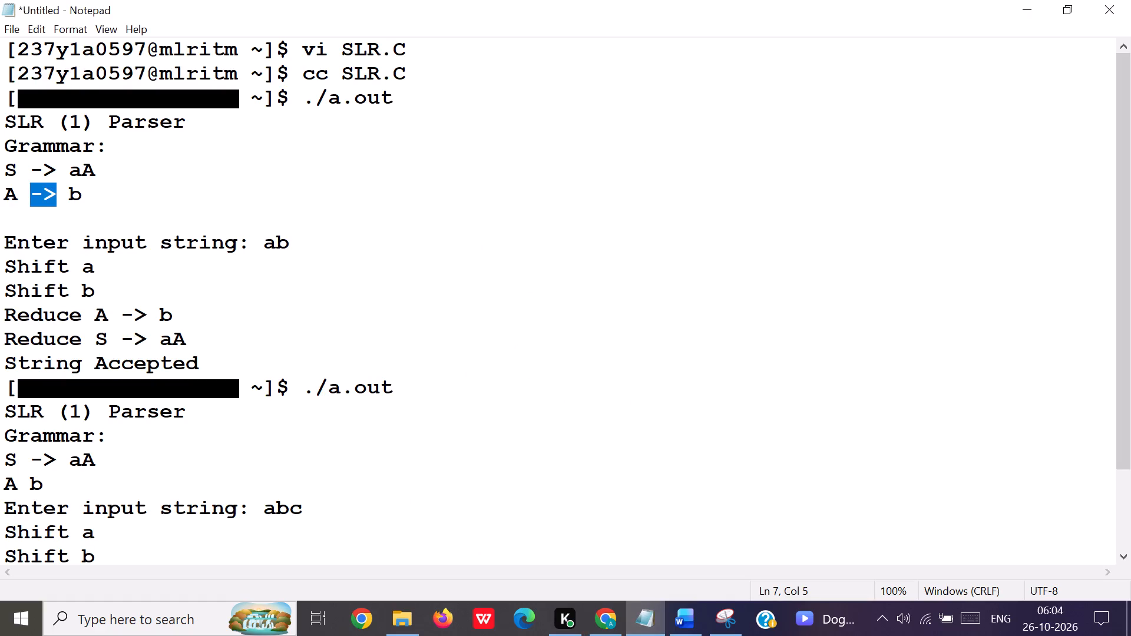
{"action": "left_click", "coordinate": [32, 482]}
{"action": "key", "text": "BackSpace"}
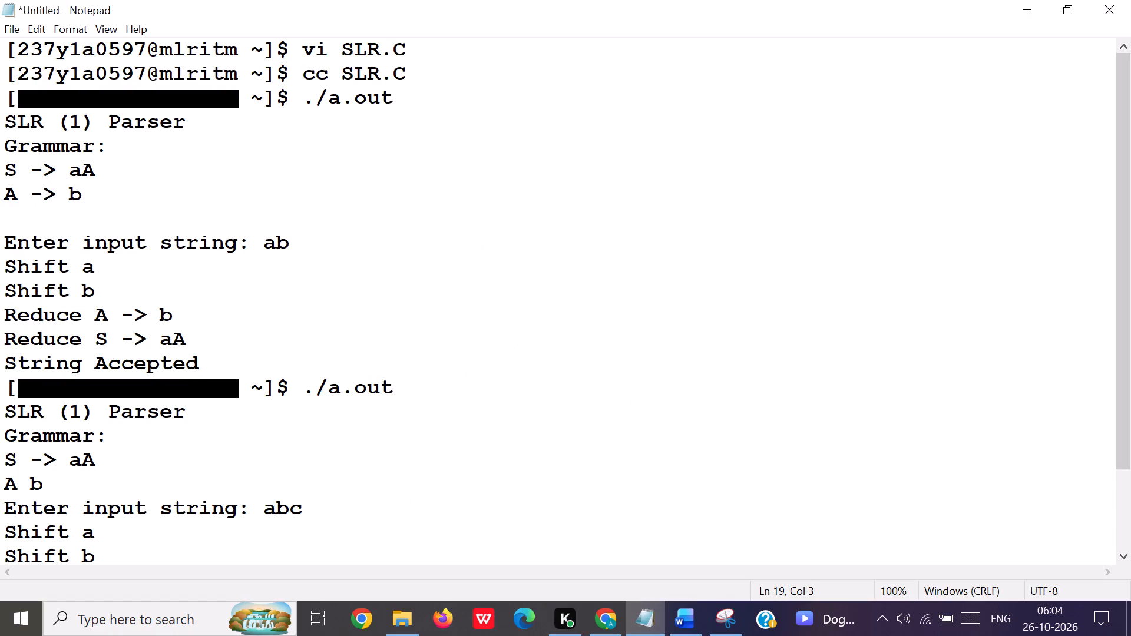
{"action": "key", "text": "space"}
{"action": "key", "text": "ctrl+v"}
{"action": "key", "text": "space"}
Insert a blank line before Enter input string: abc in the Notepad text, matching the spacing in cd all.pdf.
{"action": "left_click", "coordinate": [610, 615]}
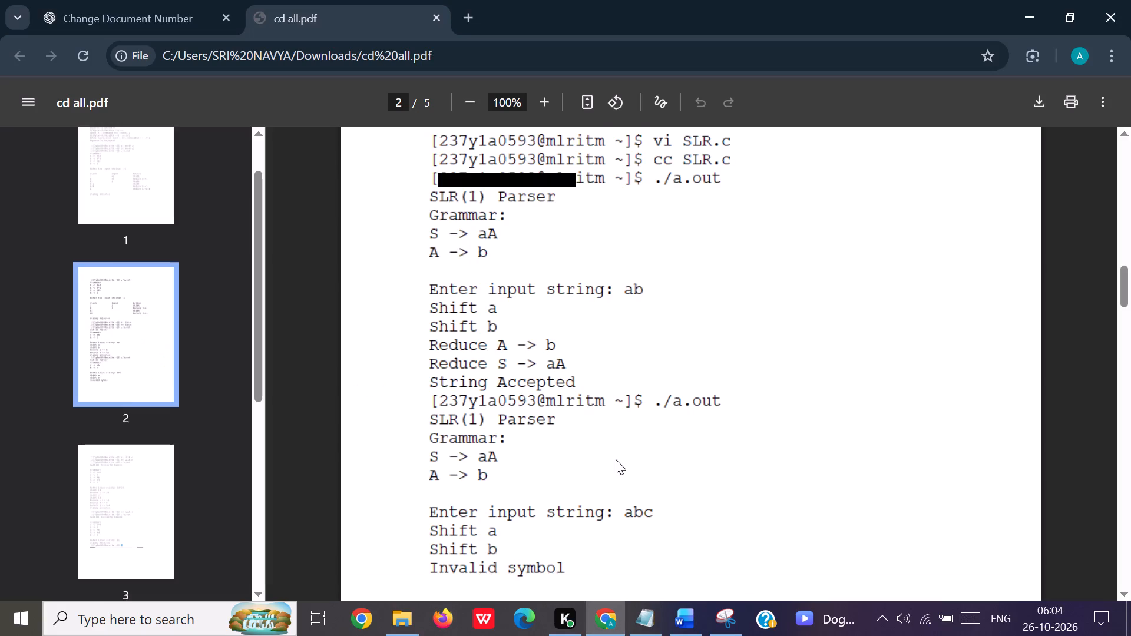
{"action": "scroll", "coordinate": [616, 452], "scroll_direction": "down", "scroll_amount": 1}
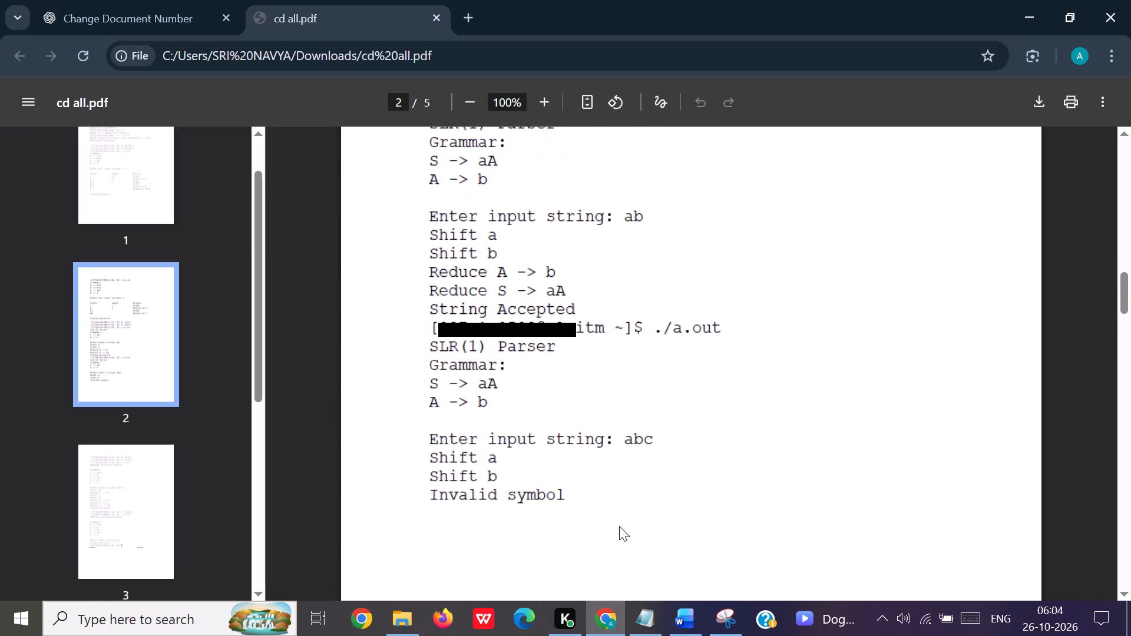
{"action": "left_click", "coordinate": [650, 624]}
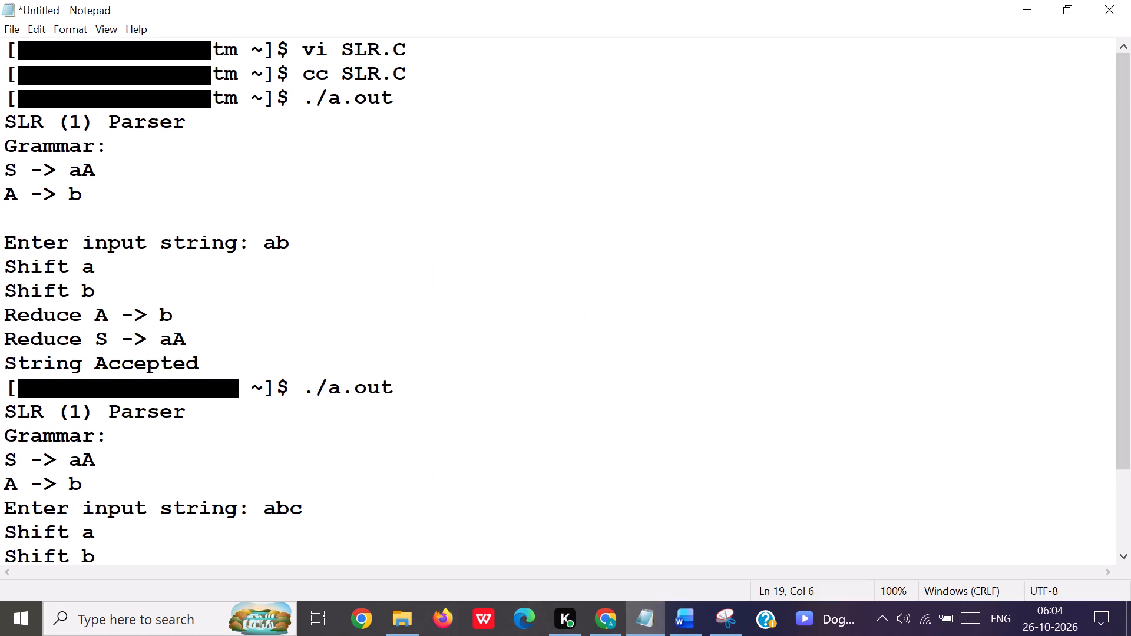
{"action": "left_click", "coordinate": [280, 481]}
{"action": "key", "text": "Return"}
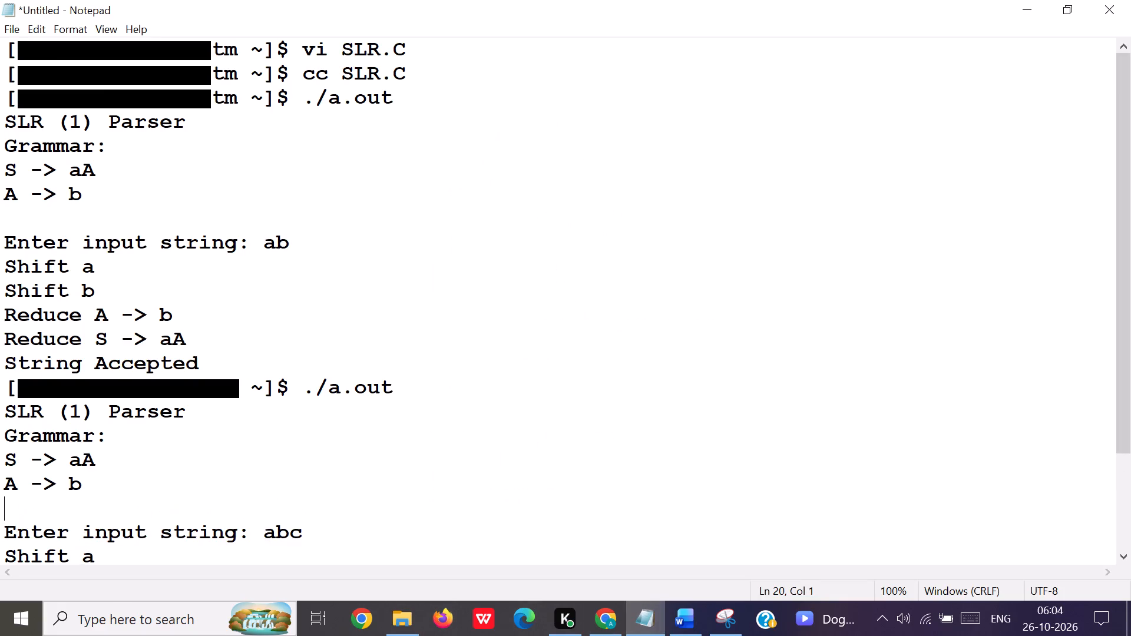
{"action": "left_click", "coordinate": [602, 624]}
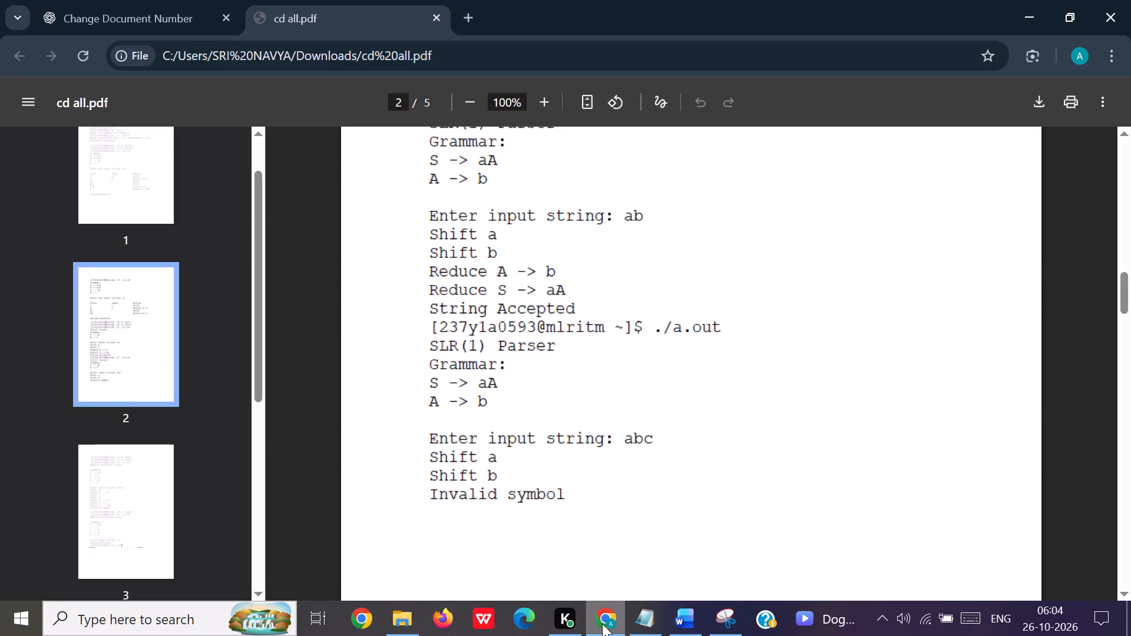
Switch to Notepad and set the text's font size to 16.
{"action": "left_click", "coordinate": [642, 635]}
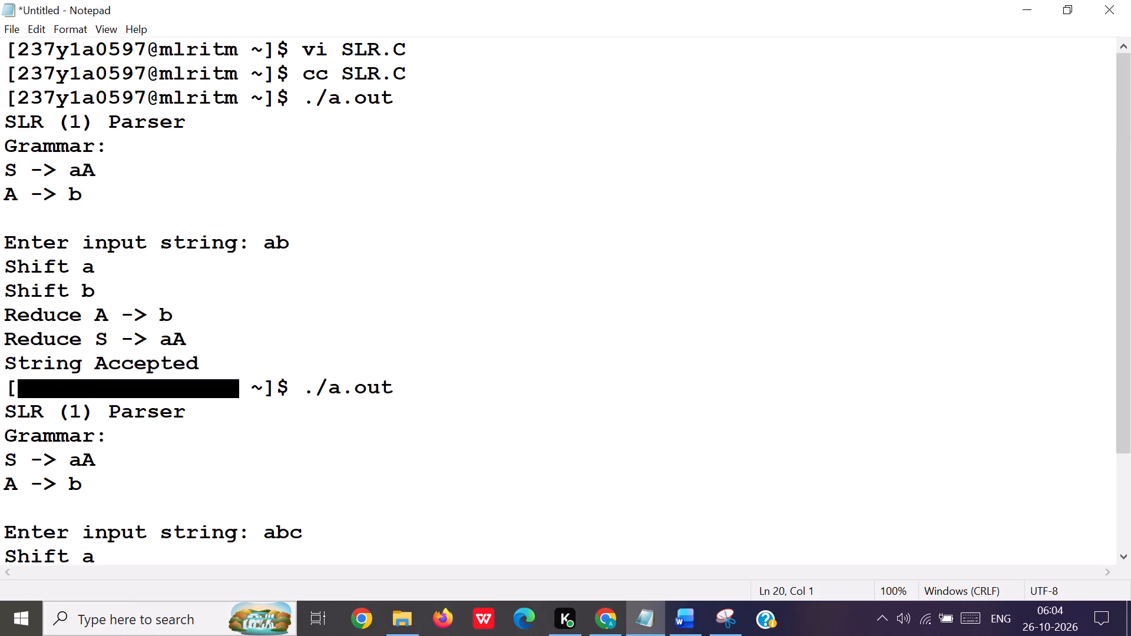
{"action": "left_click_drag", "start_coordinate": [10, 46], "coordinate": [290, 575]}
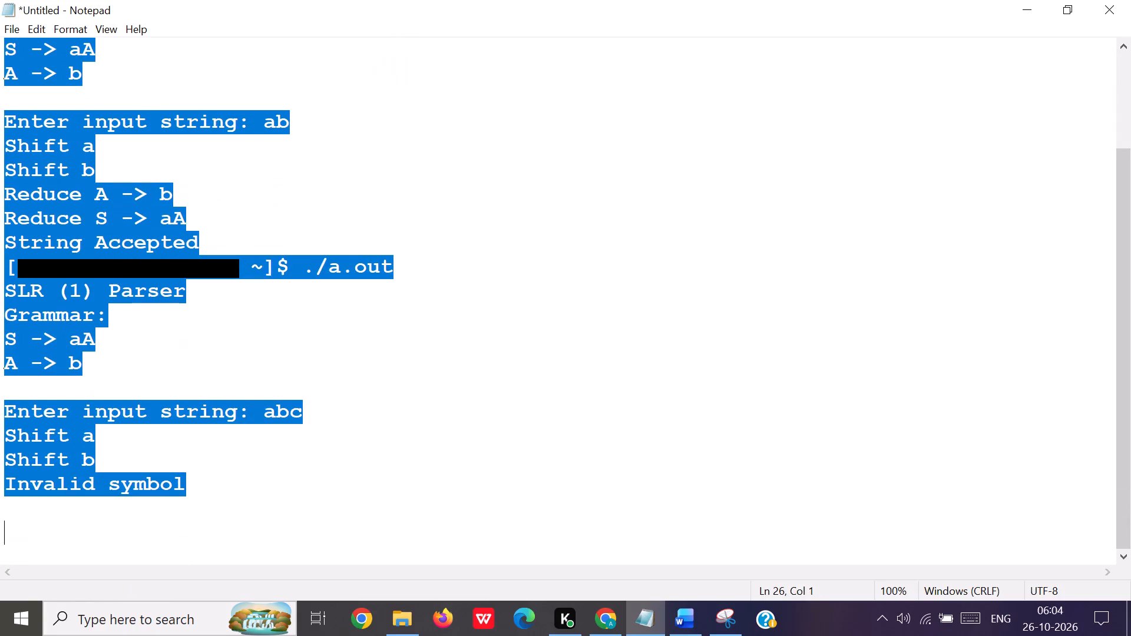
{"action": "left_click_drag", "start_coordinate": [290, 575], "coordinate": [288, 568]}
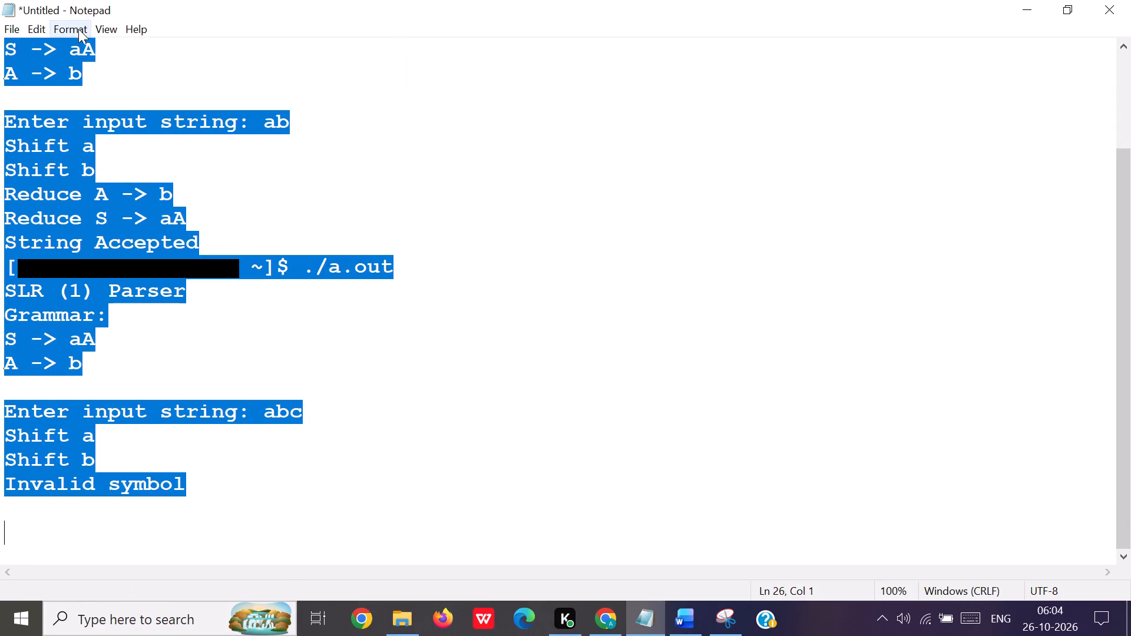
{"action": "left_click", "coordinate": [78, 29]}
{"action": "left_click", "coordinate": [77, 61]}
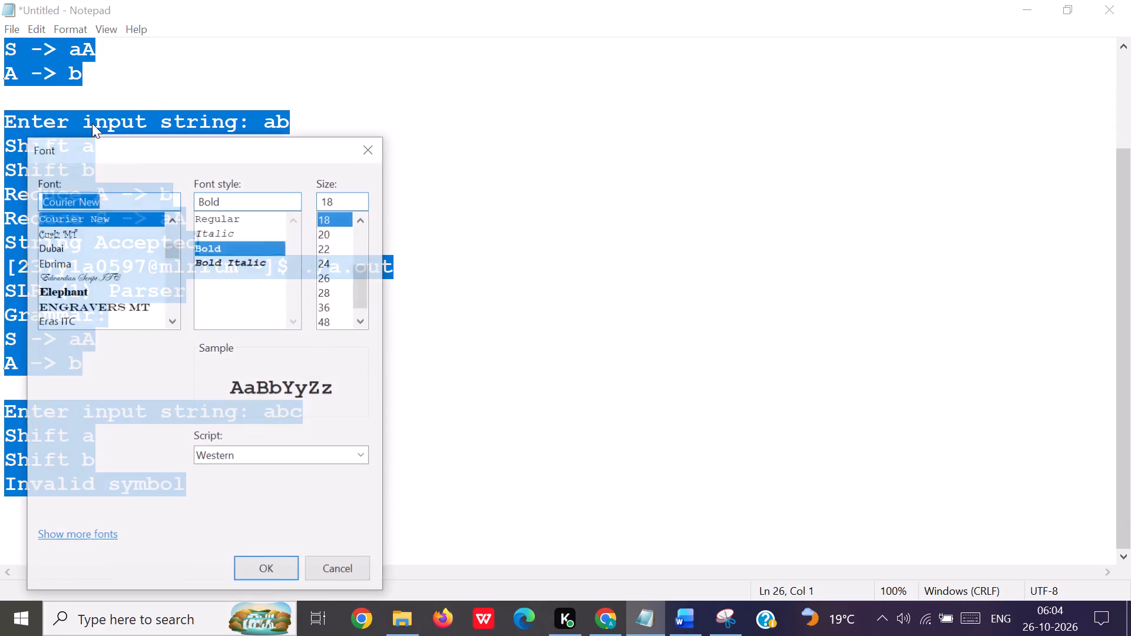
{"action": "left_click", "coordinate": [345, 193]}
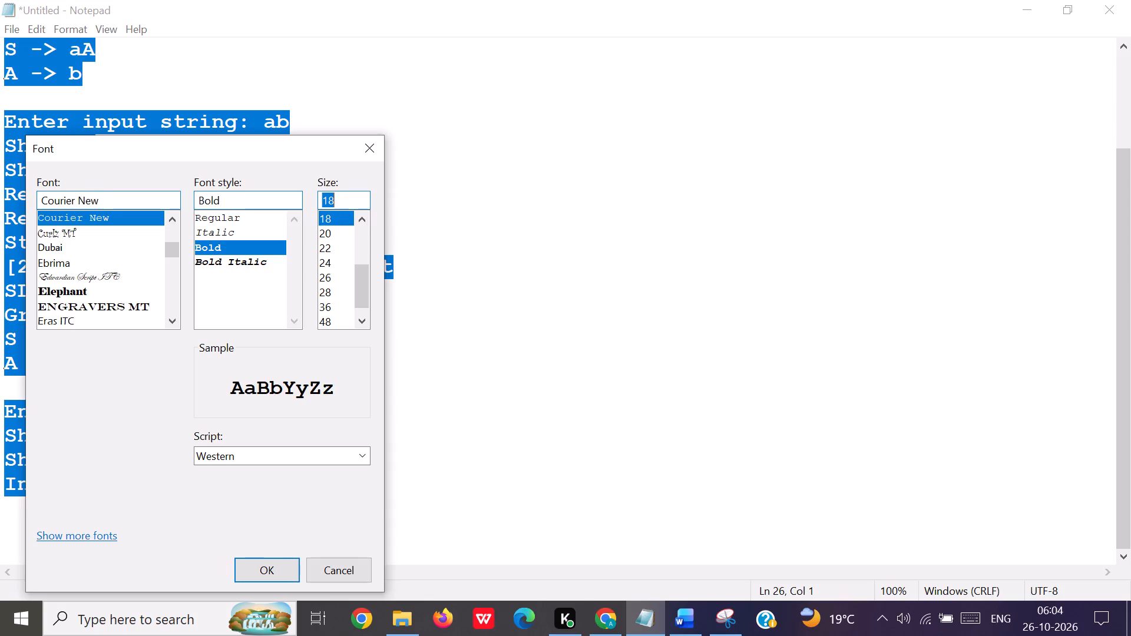
{"action": "key", "text": "BackSpace"}
{"action": "type", "text": "16"}
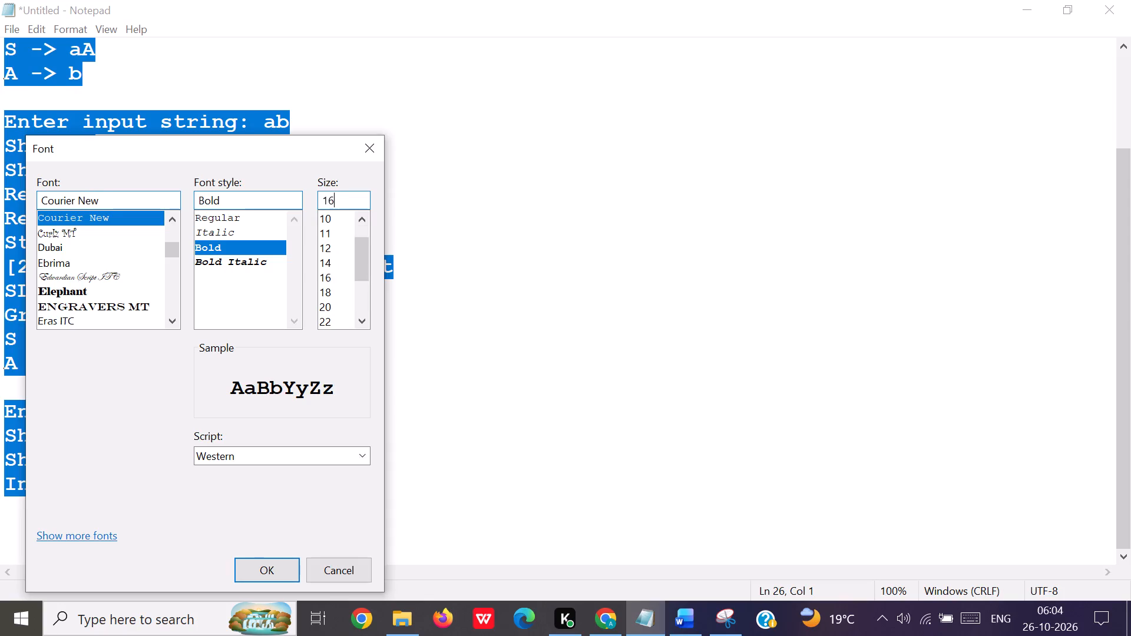
{"action": "key", "text": "Return"}
{"action": "left_click", "coordinate": [487, 223]}
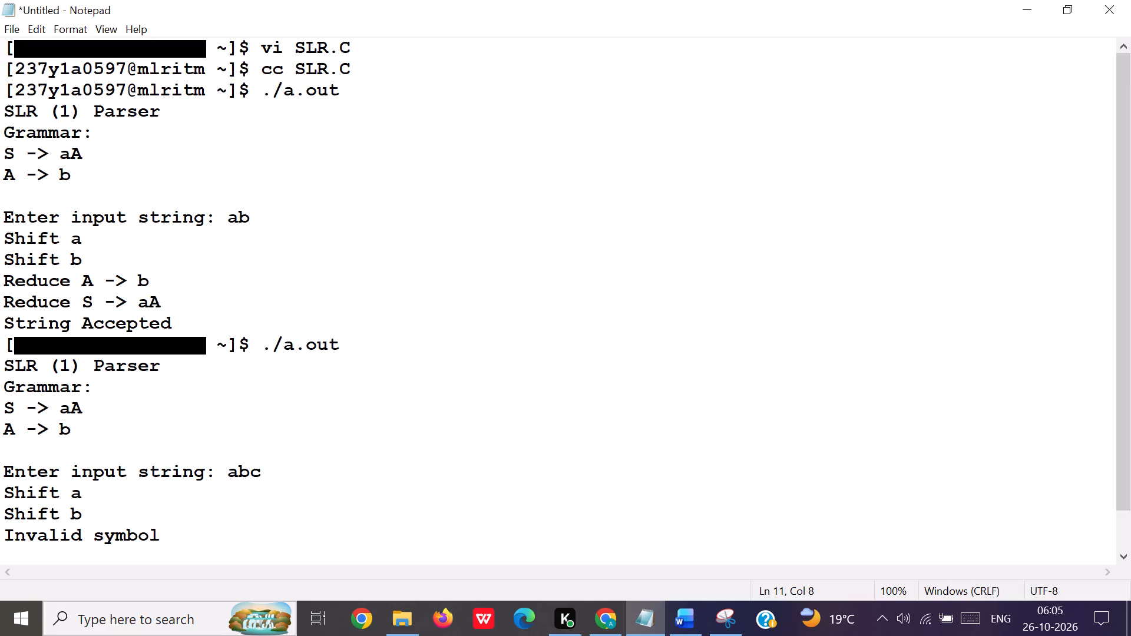
Compare the complete SLR.C output in Notepad with the SLR.c runs on page 2 of cd all.pdf.
{"action": "key", "text": "Down"}
{"action": "key", "text": "Down"}
{"action": "key", "text": "Down"}
{"action": "key", "text": "Down"}
{"action": "key", "text": "Down"}
{"action": "key", "text": "Down"}
{"action": "key", "text": "Down"}
{"action": "key", "text": "Down"}
{"action": "key", "text": "Down"}
{"action": "key", "text": "Down"}
{"action": "key", "text": "Down"}
{"action": "key", "text": "Down"}
{"action": "key", "text": "Down"}
{"action": "key", "text": "Down"}
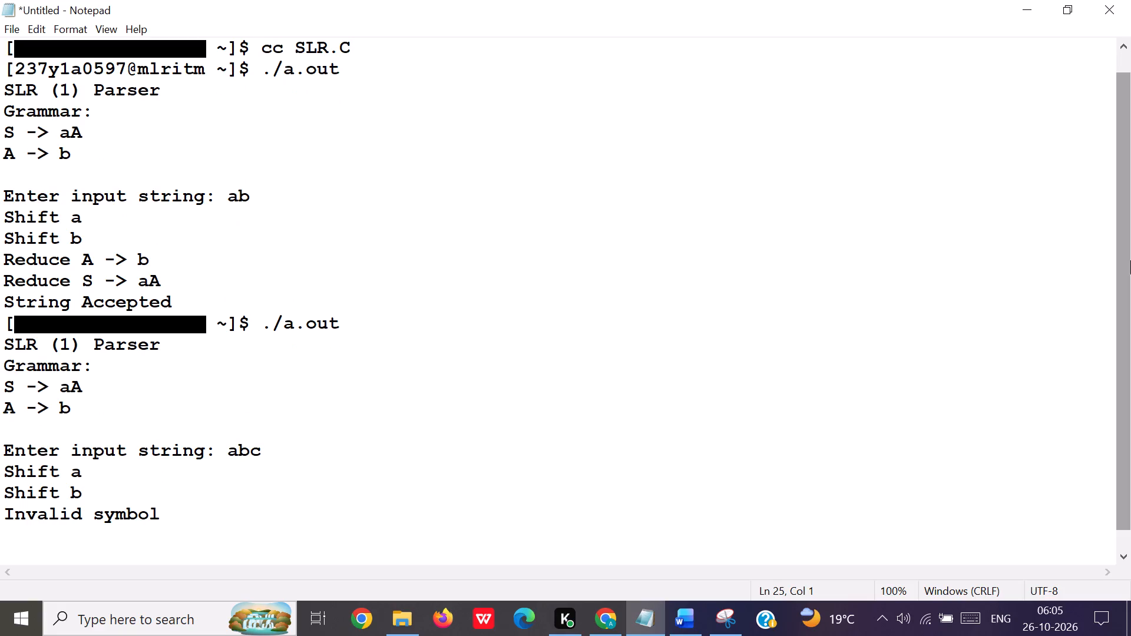
{"action": "left_click_drag", "start_coordinate": [1130, 302], "coordinate": [1127, 168]}
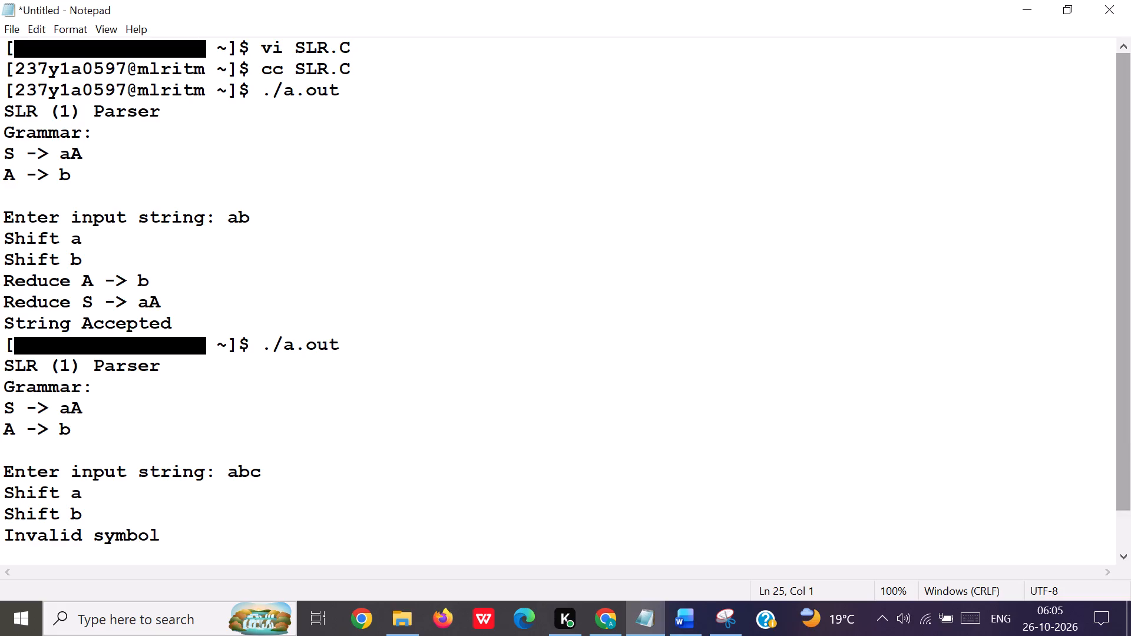
{"action": "left_click", "coordinate": [596, 622]}
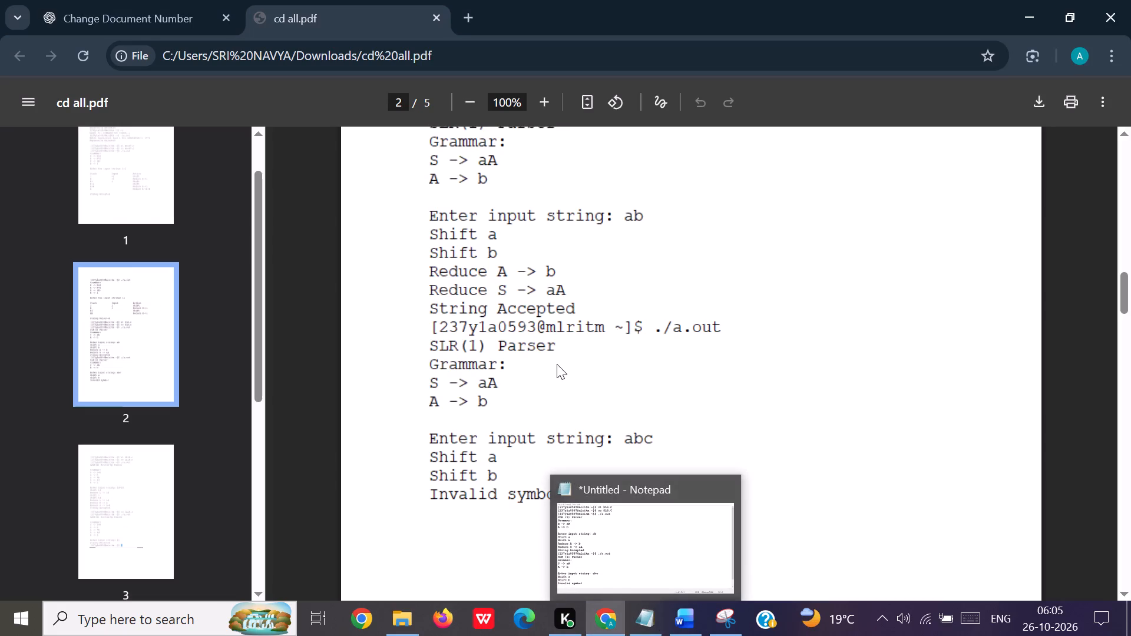
{"action": "left_click", "coordinate": [557, 364]}
{"action": "scroll", "coordinate": [557, 364], "scroll_direction": "up", "scroll_amount": 1}
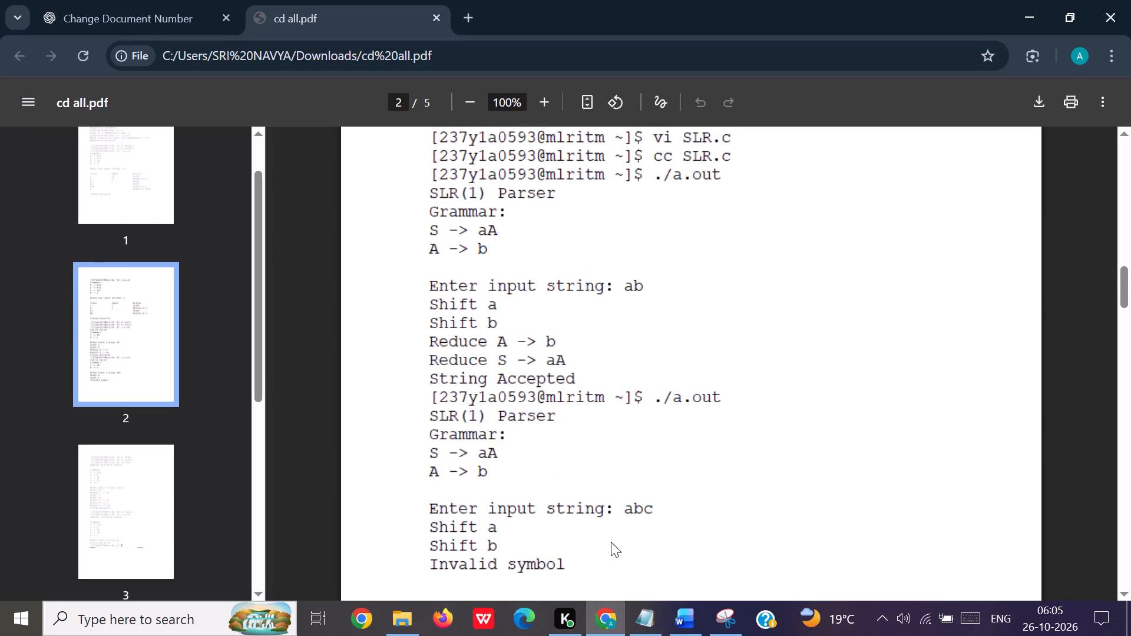
{"action": "left_click", "coordinate": [639, 606]}
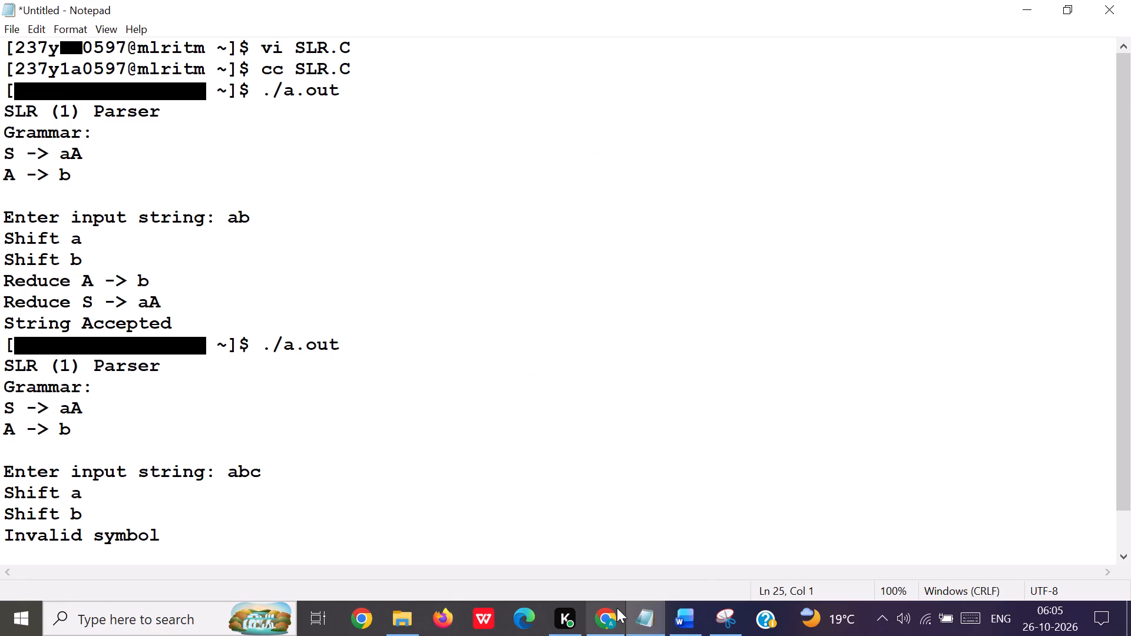
{"action": "left_click", "coordinate": [605, 622]}
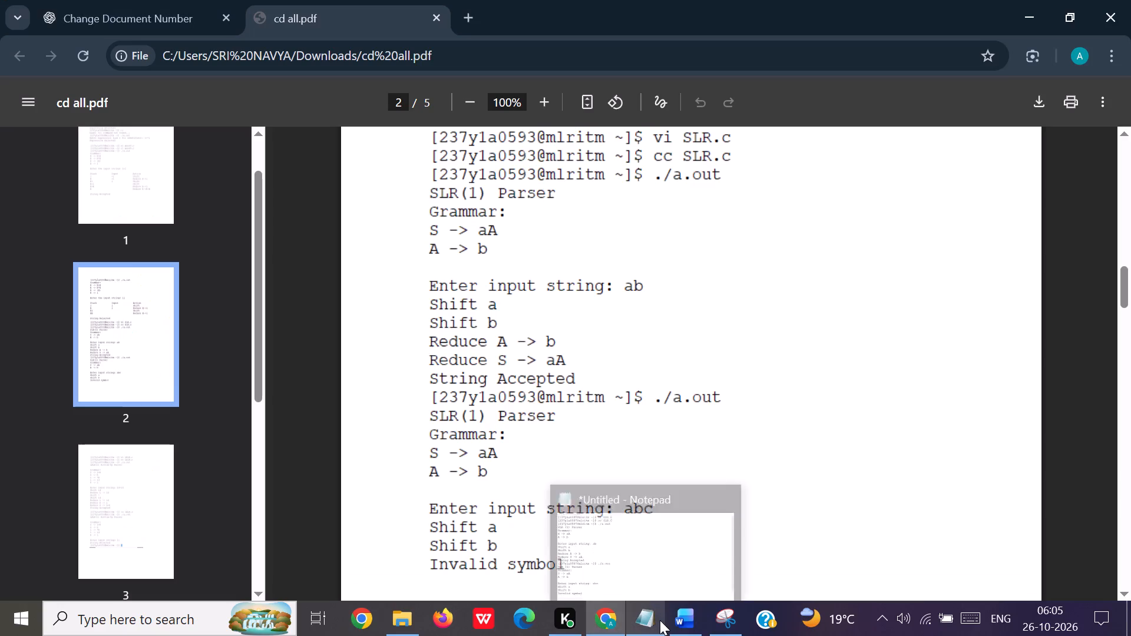
{"action": "left_click", "coordinate": [660, 620]}
{"action": "left_click", "coordinate": [611, 621]}
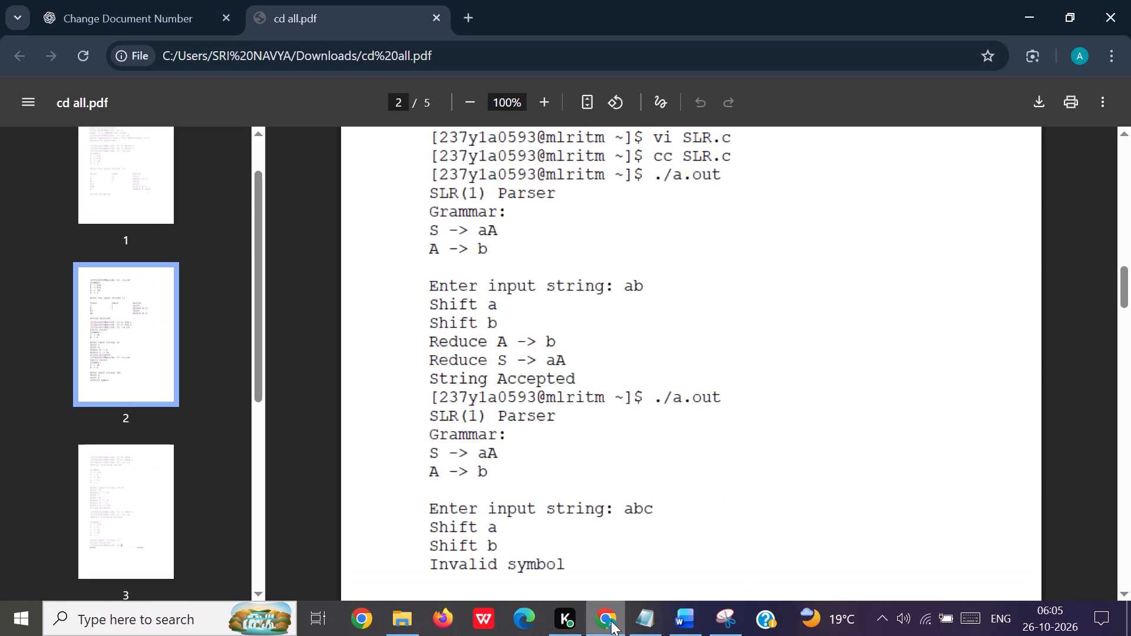
{"action": "left_click", "coordinate": [644, 617]}
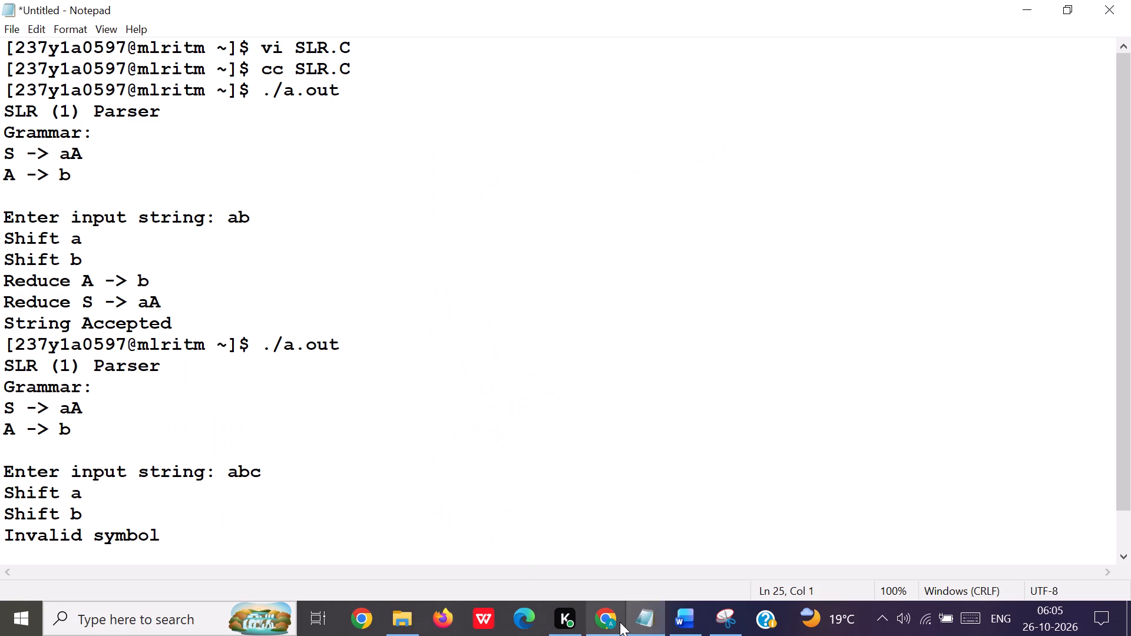
{"action": "left_click", "coordinate": [620, 622]}
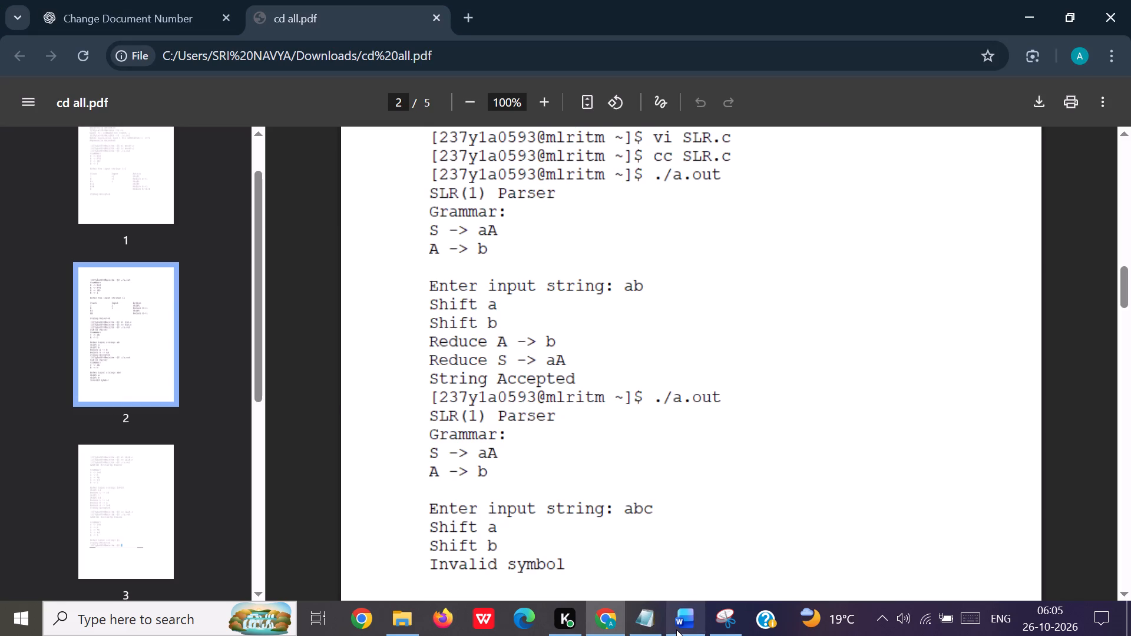
{"action": "left_click", "coordinate": [676, 630]}
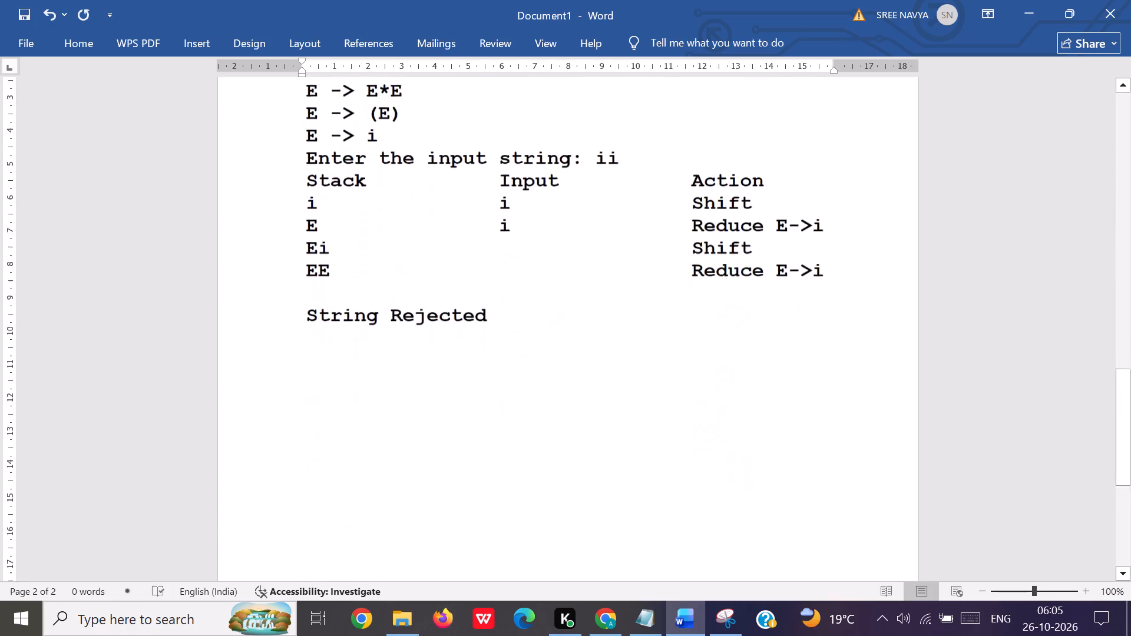
{"action": "left_click", "coordinate": [598, 627]}
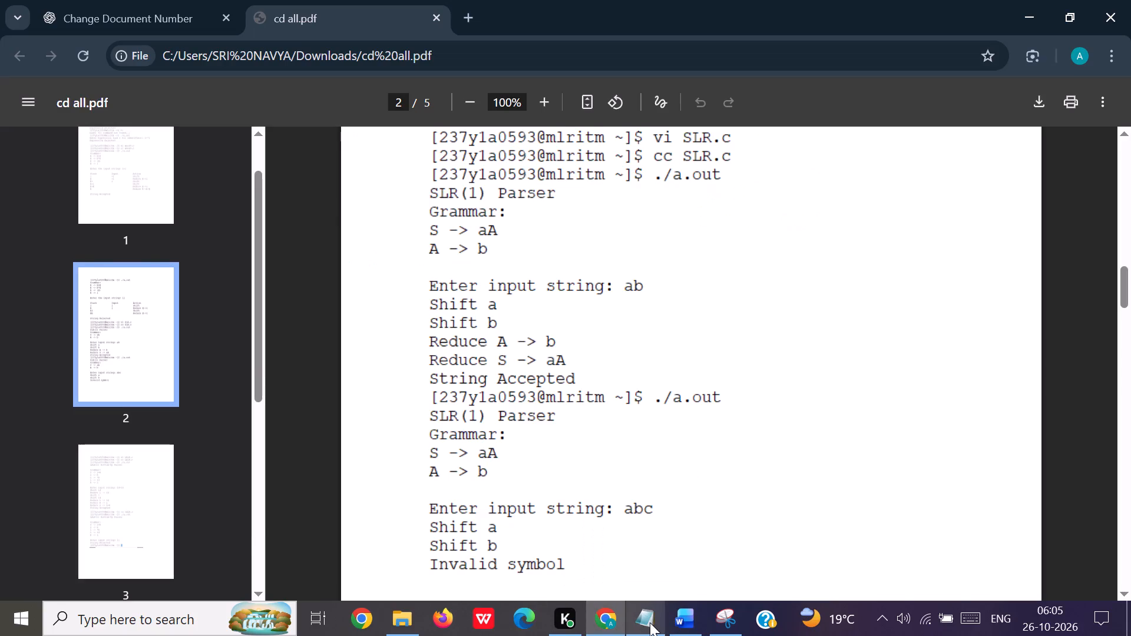
{"action": "left_click", "coordinate": [650, 622]}
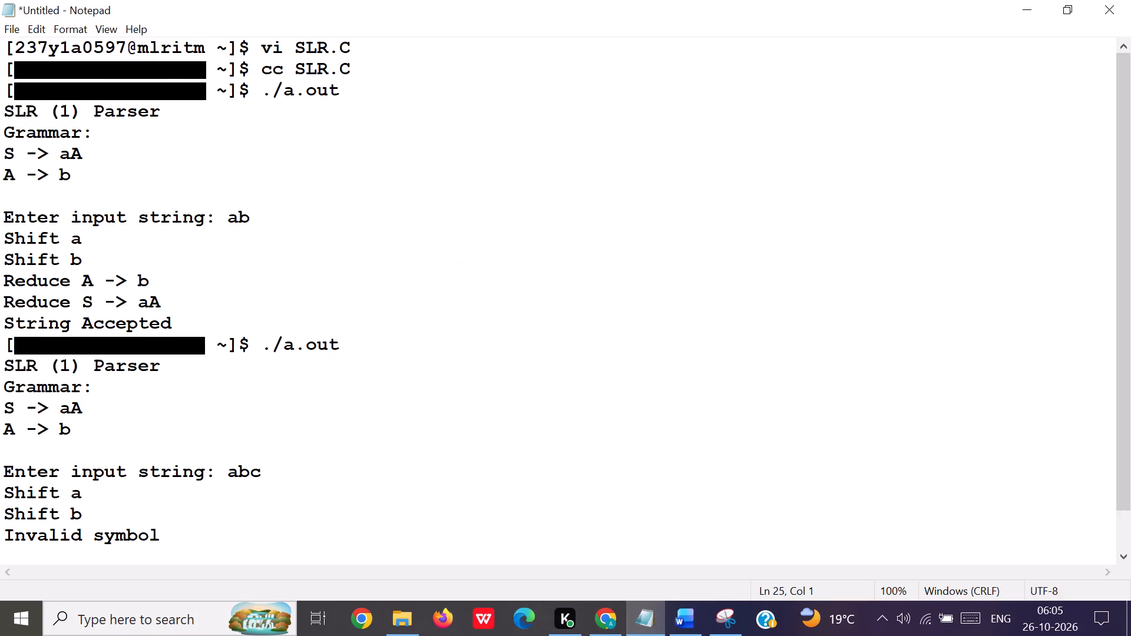
Snip the complete SLR.C output from Notepad, from the vi SLR.C prompt to Invalid symbol, and paste it into the Word document.
{"action": "left_click", "coordinate": [717, 624]}
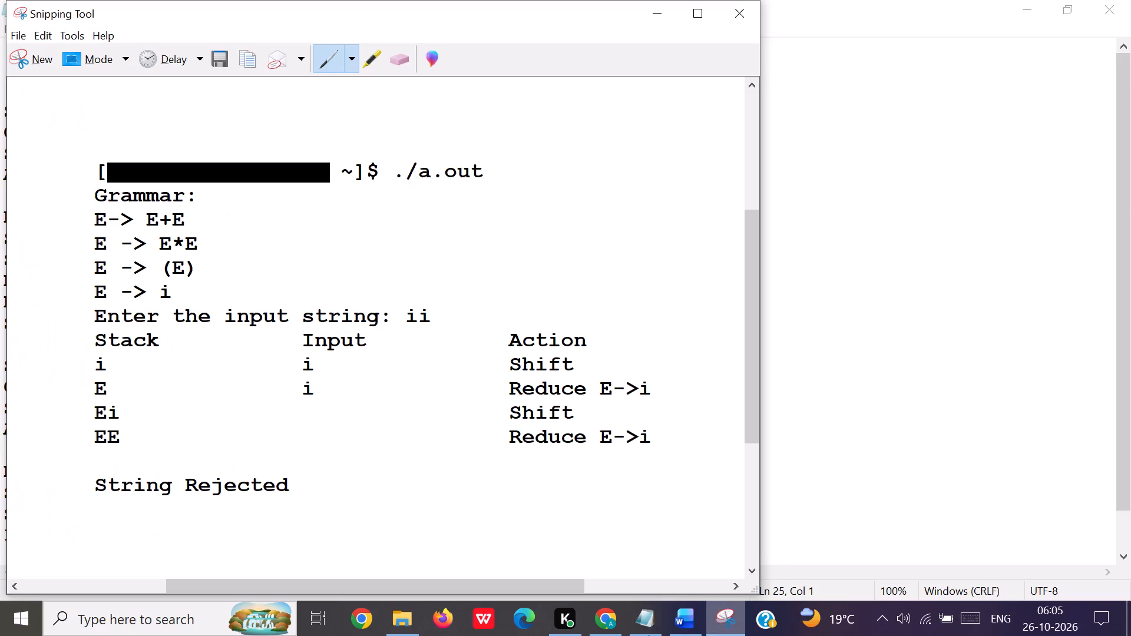
{"action": "left_click", "coordinate": [12, 60]}
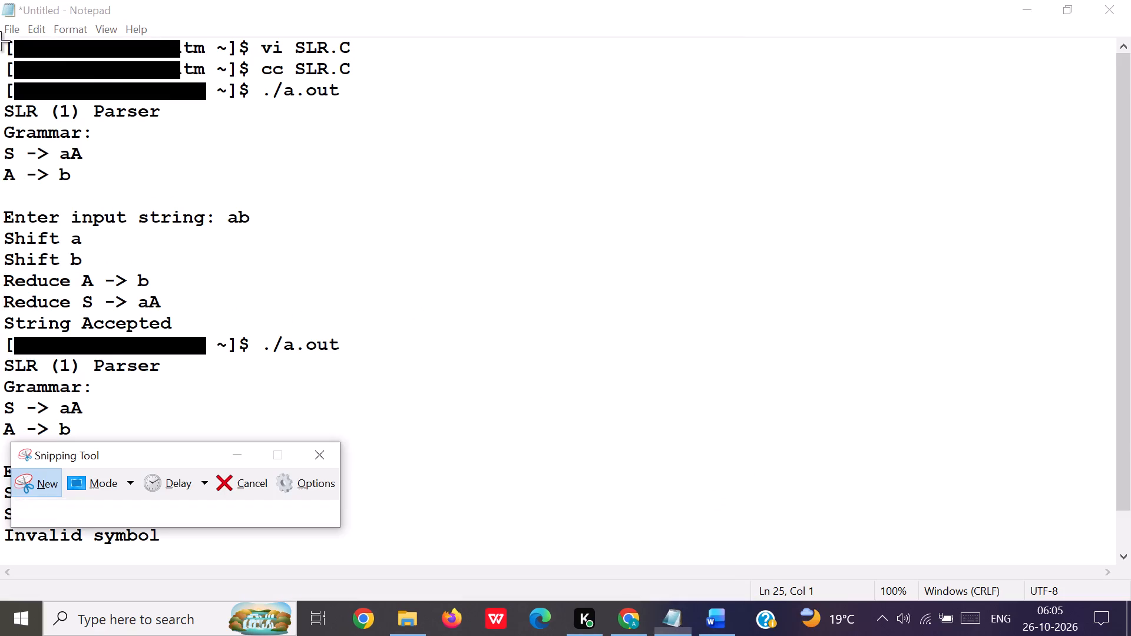
{"action": "left_click_drag", "start_coordinate": [0, 38], "coordinate": [390, 473]}
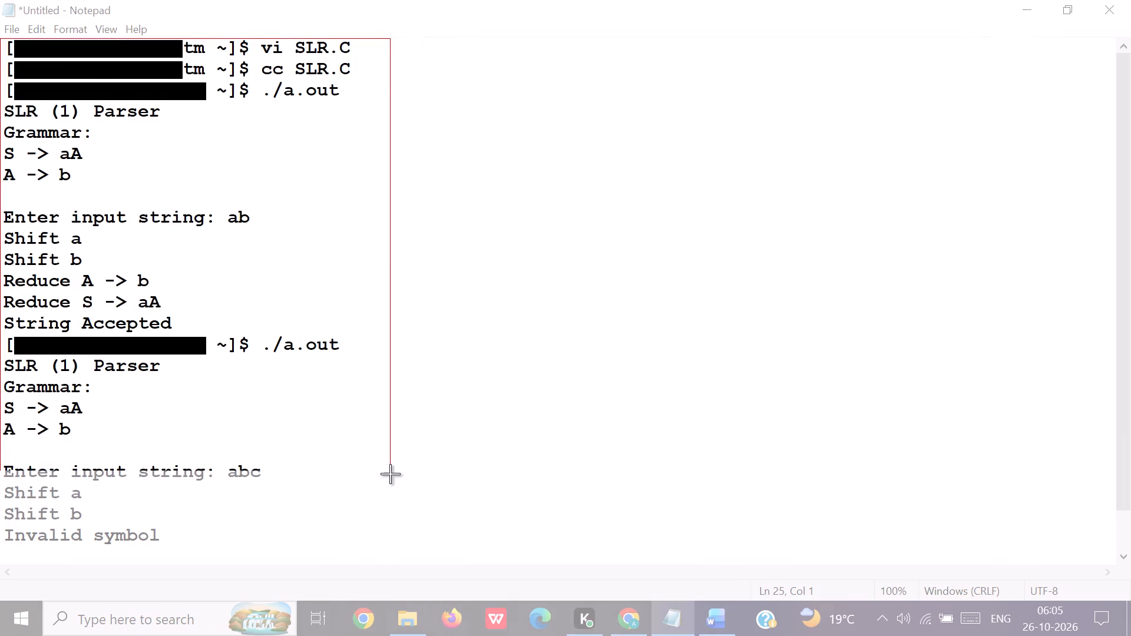
{"action": "left_click_drag", "start_coordinate": [390, 473], "coordinate": [365, 568]}
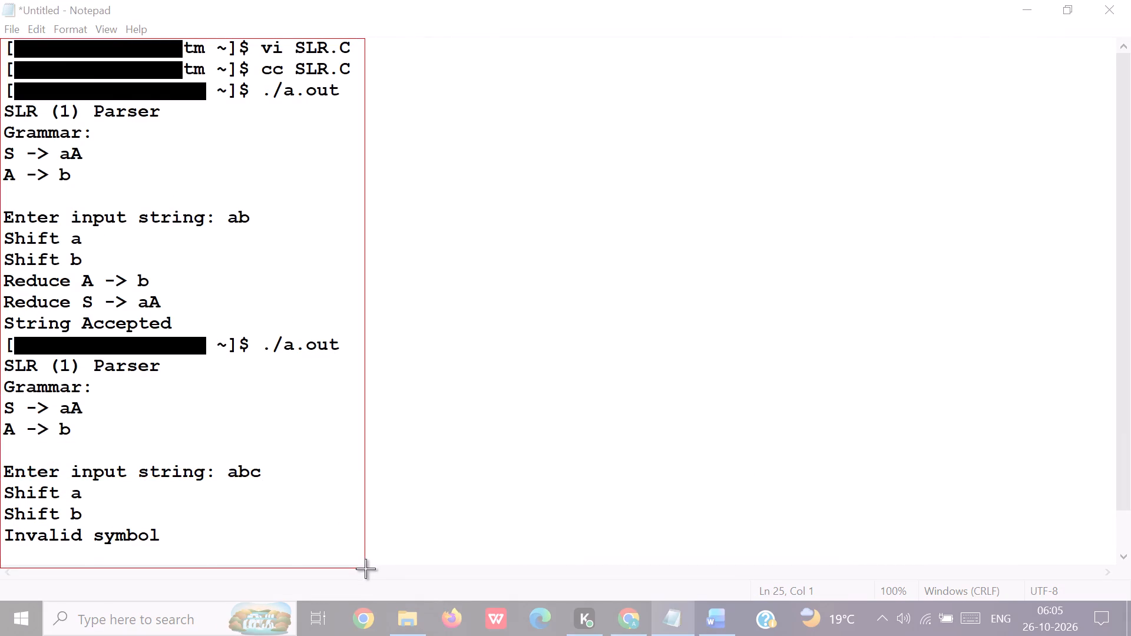
{"action": "left_click_drag", "start_coordinate": [365, 568], "coordinate": [363, 547]}
{"action": "double_click", "coordinate": [363, 547]}
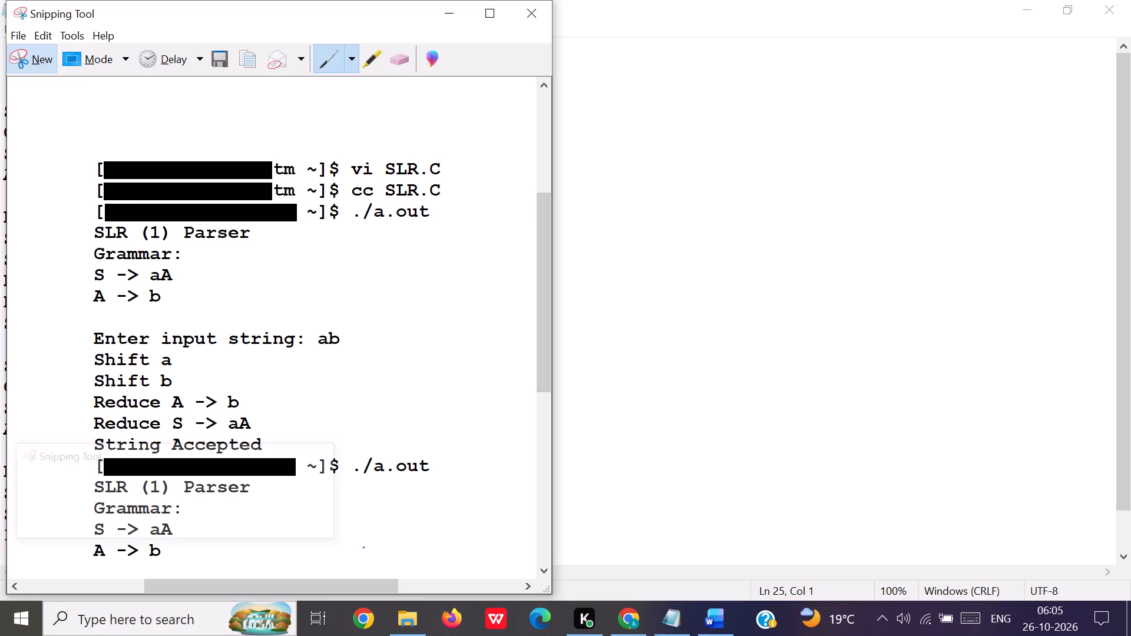
{"action": "left_click_drag", "start_coordinate": [550, 357], "coordinate": [567, 459]}
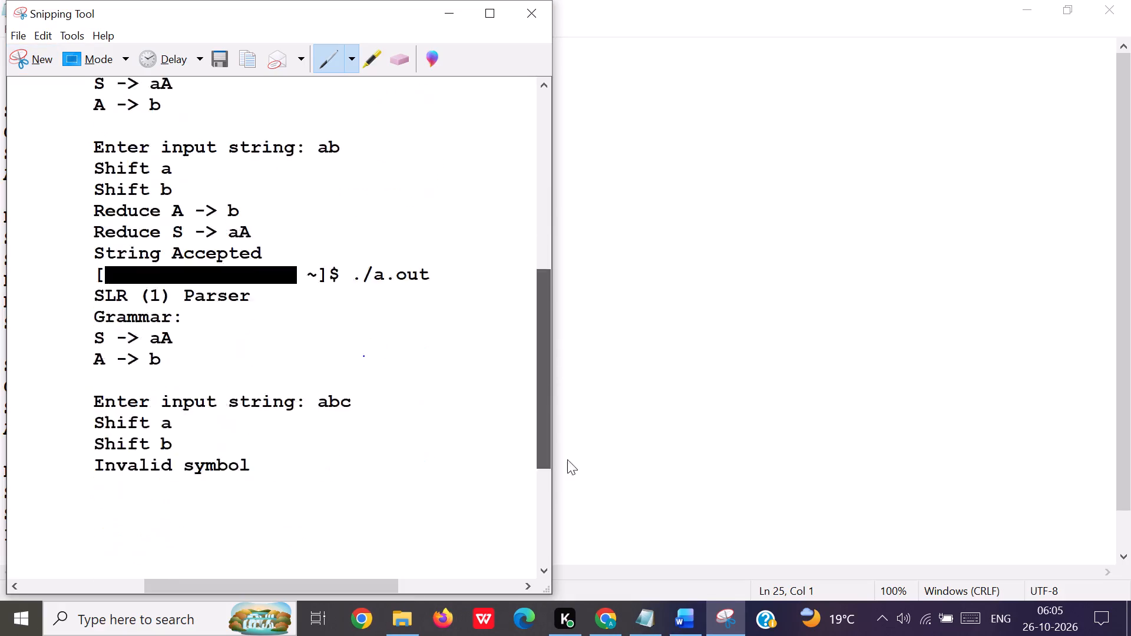
{"action": "left_click_drag", "start_coordinate": [567, 459], "coordinate": [568, 466]}
{"action": "key", "text": "ctrl+c"}
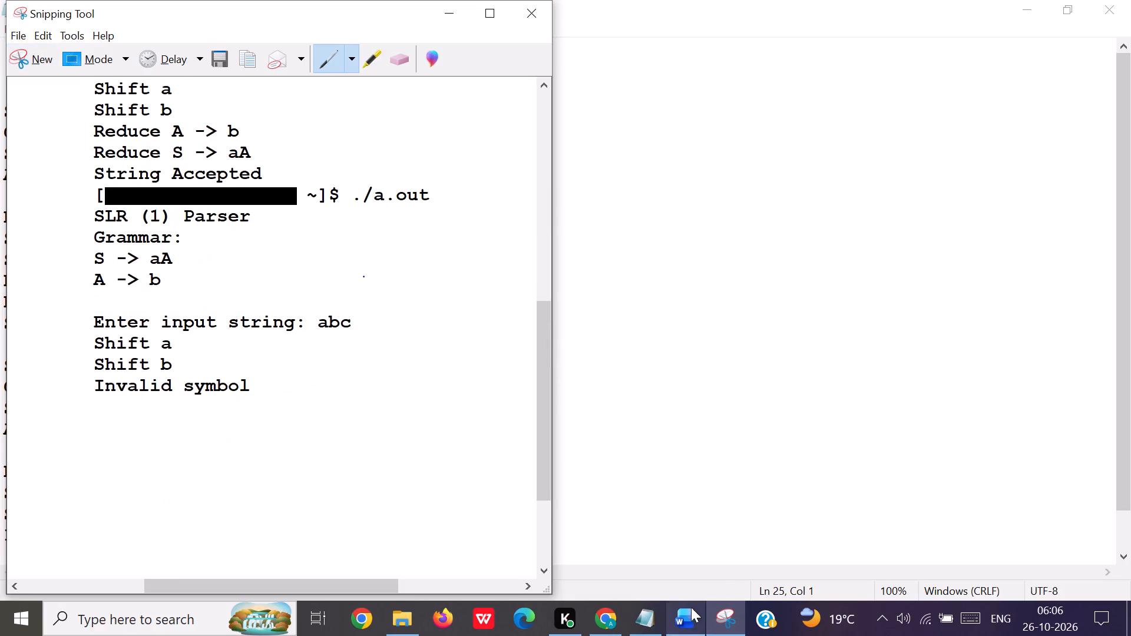
{"action": "left_click", "coordinate": [689, 614]}
{"action": "key", "text": "ctrl+v"}
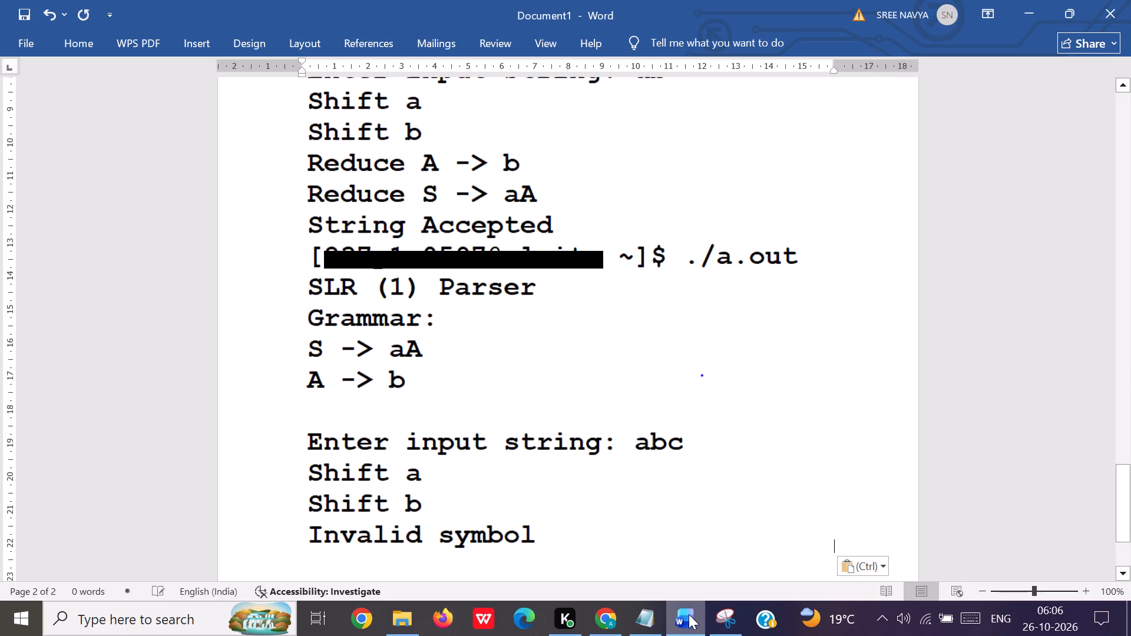
Resize the pasted SLR picture in Word to about 11.7 cm wide and about 15.8 cm tall.
{"action": "left_click", "coordinate": [442, 451]}
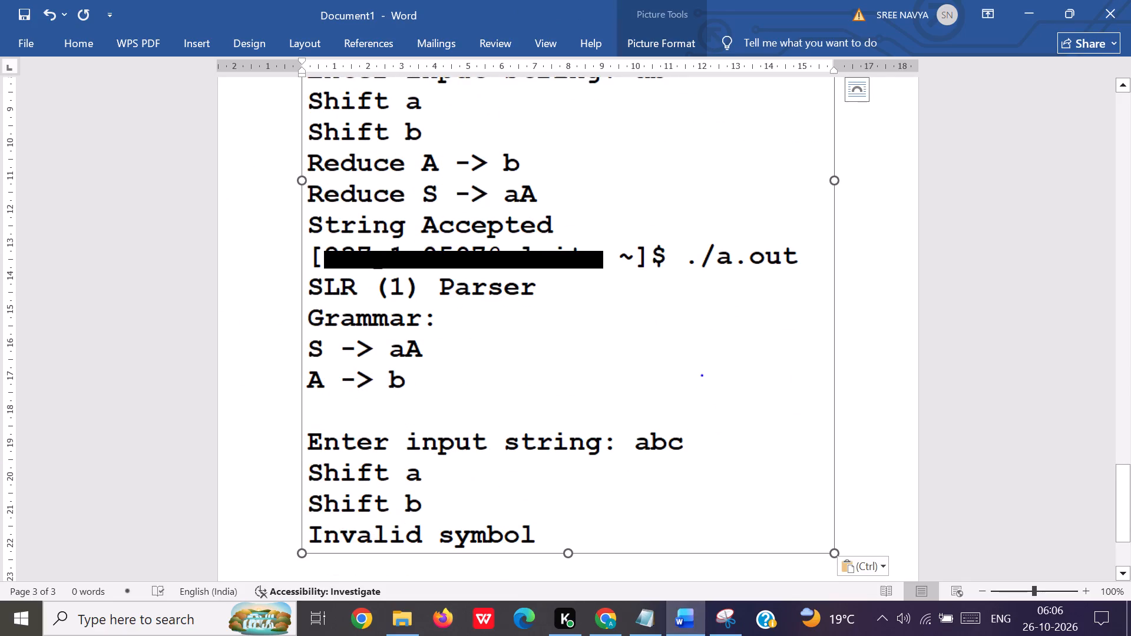
{"action": "left_click_drag", "start_coordinate": [566, 551], "coordinate": [568, 477]}
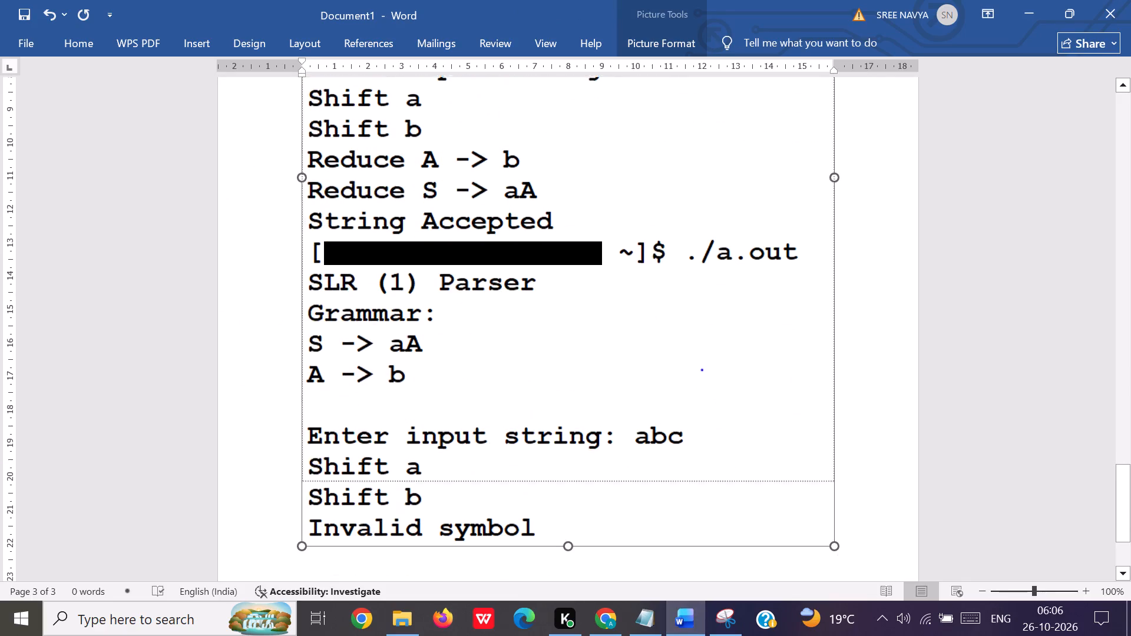
{"action": "left_click_drag", "start_coordinate": [568, 477], "coordinate": [574, 330]}
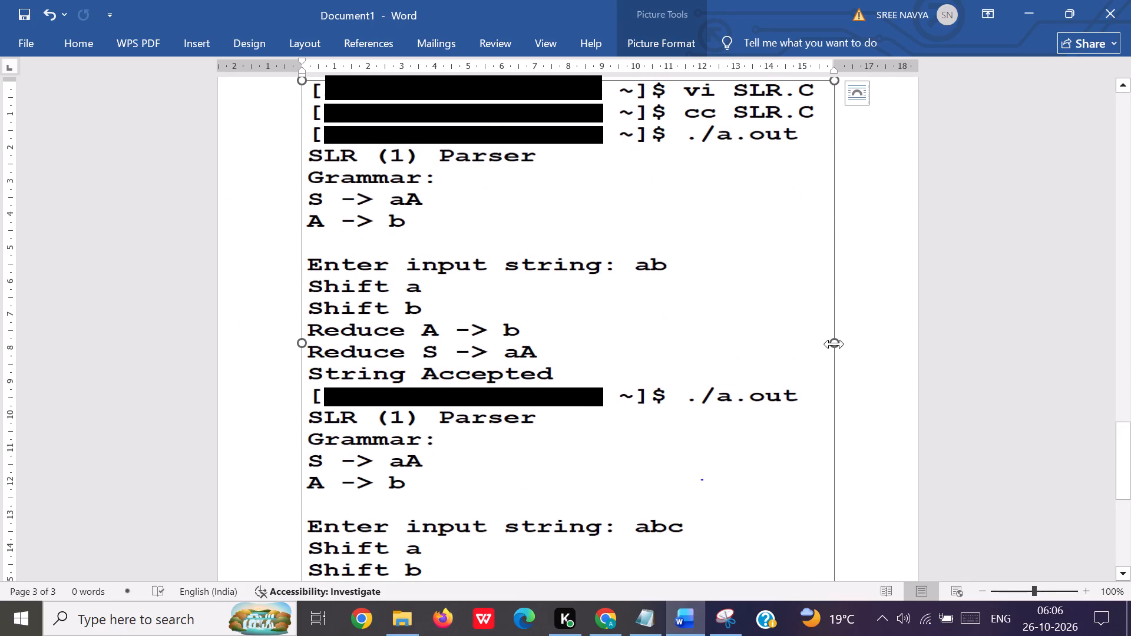
{"action": "left_click_drag", "start_coordinate": [835, 344], "coordinate": [687, 368]}
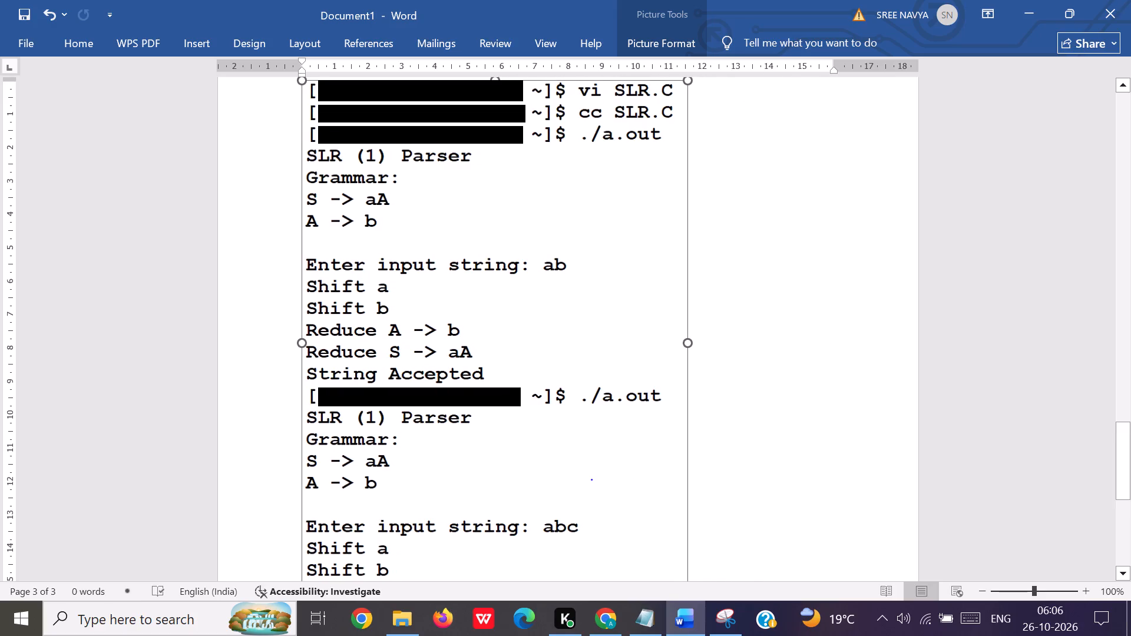
{"action": "left_click_drag", "start_coordinate": [687, 368], "coordinate": [693, 369]}
{"action": "left_click_drag", "start_coordinate": [577, 460], "coordinate": [570, 393]}
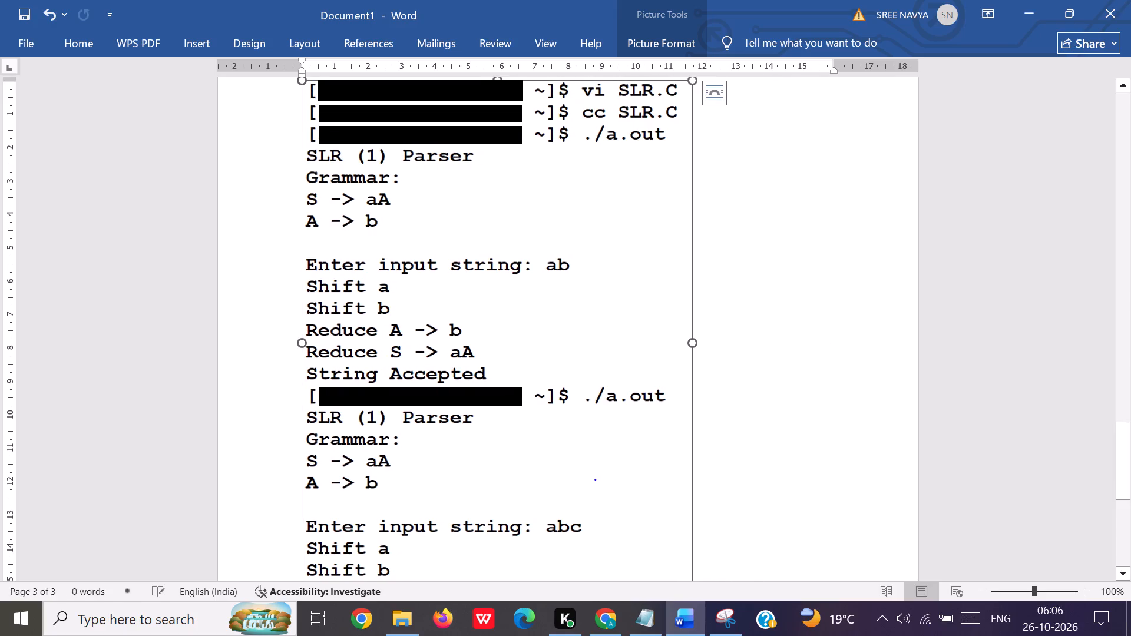
Add an empty line below the SLR output picture in Word.
{"action": "left_click", "coordinate": [744, 387]}
{"action": "key", "text": "Return"}
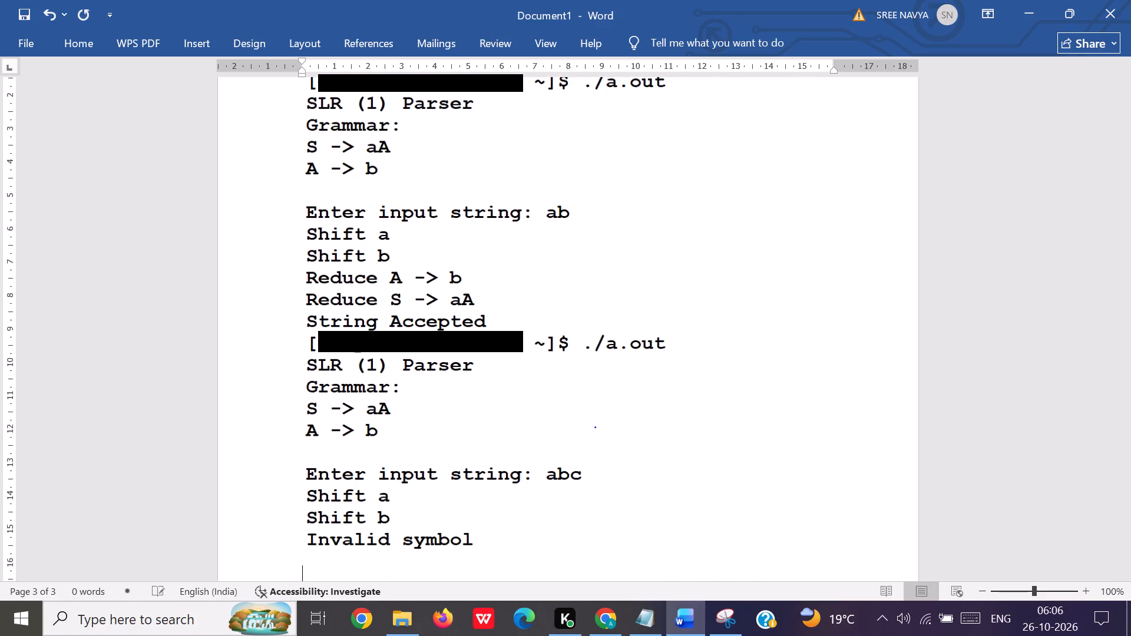
Copy the text of the first LALR.c run on page 3 of cd all.pdf in Chrome using Google Lens, from vi LALR.c to String Accepted.
{"action": "left_click", "coordinate": [610, 611]}
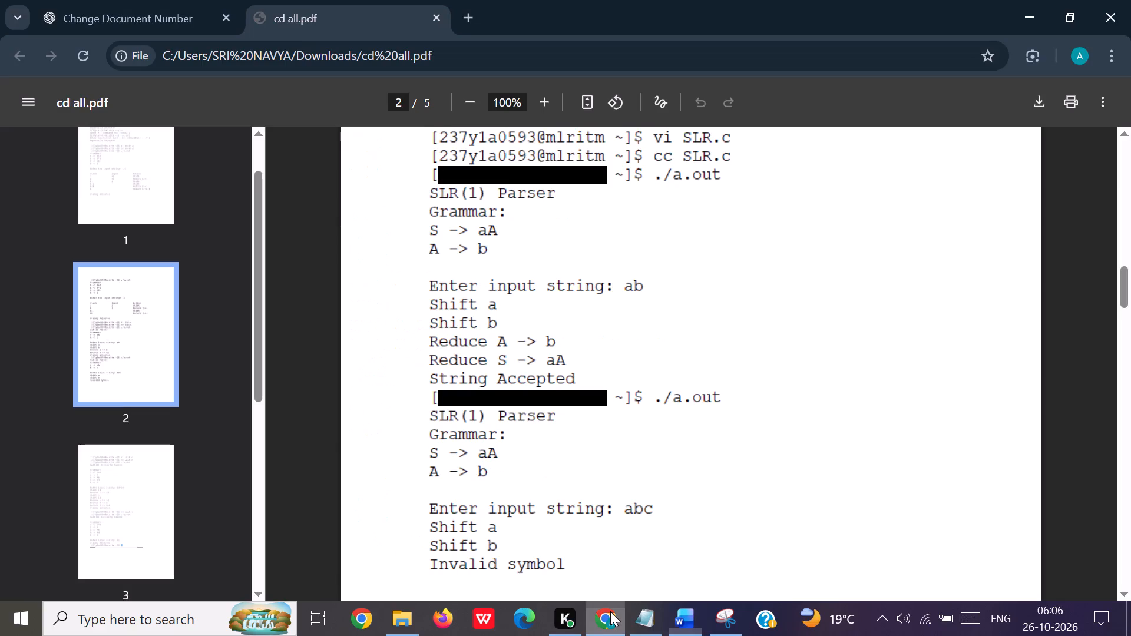
{"action": "scroll", "coordinate": [700, 503], "scroll_direction": "down", "scroll_amount": 2}
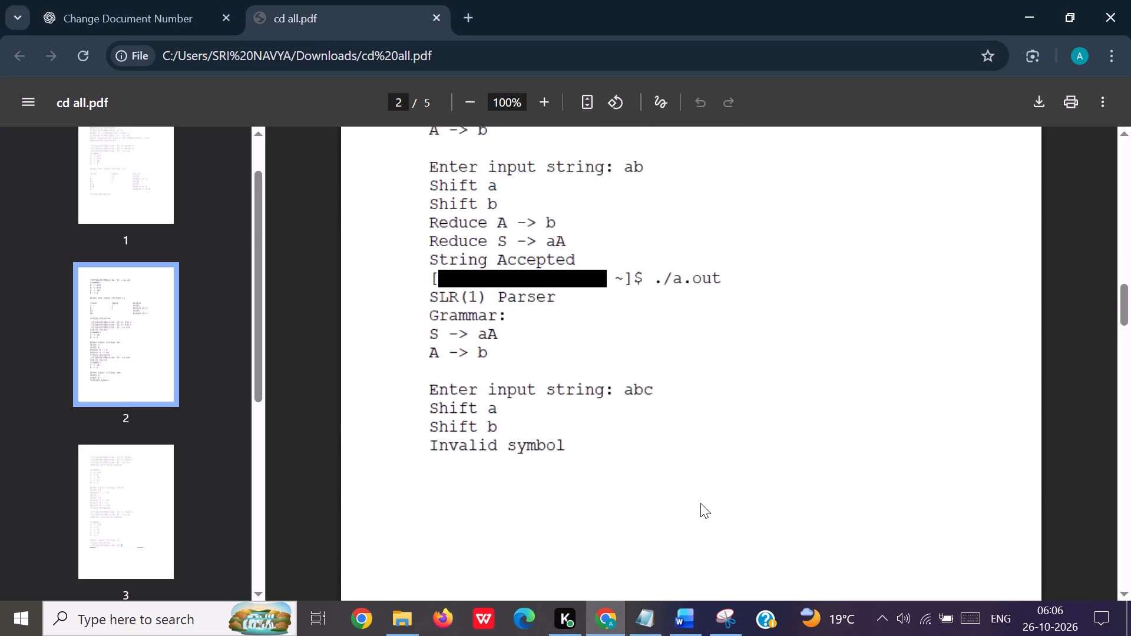
{"action": "scroll", "coordinate": [700, 503], "scroll_direction": "down", "scroll_amount": 5}
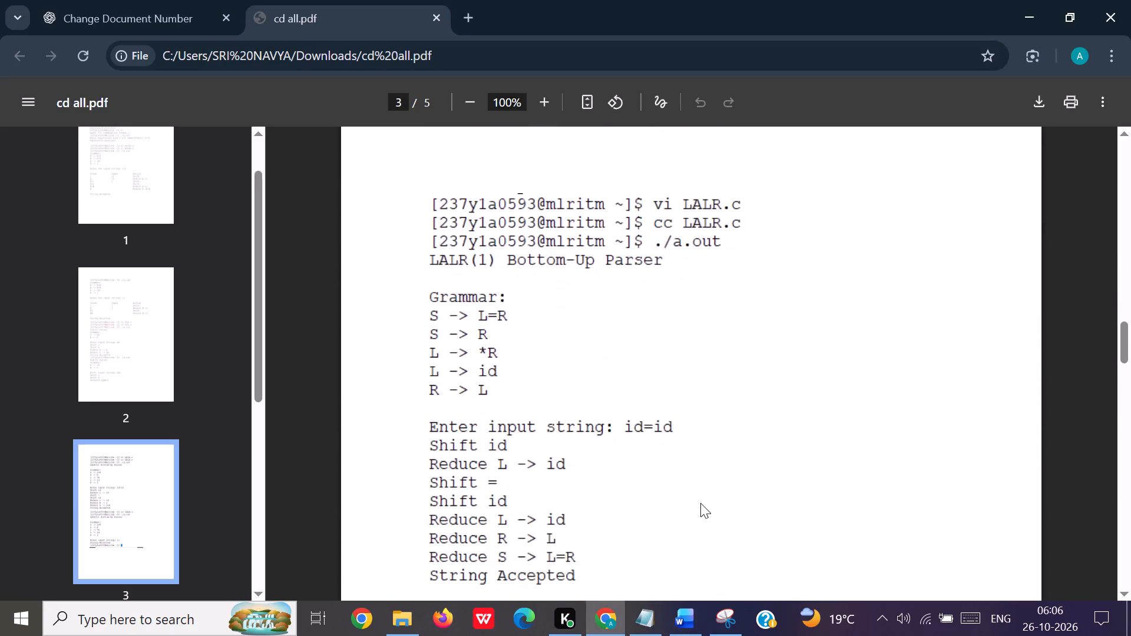
{"action": "scroll", "coordinate": [700, 503], "scroll_direction": "down", "scroll_amount": 1}
{"action": "scroll", "coordinate": [700, 503], "scroll_direction": "up", "scroll_amount": 1}
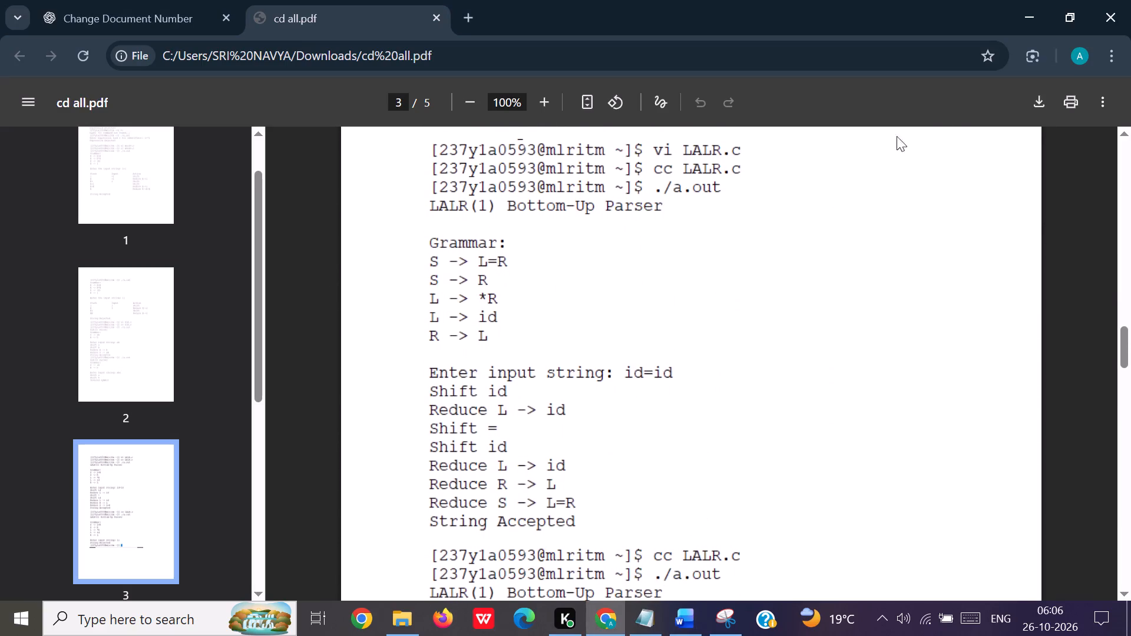
{"action": "left_click", "coordinate": [1024, 63]}
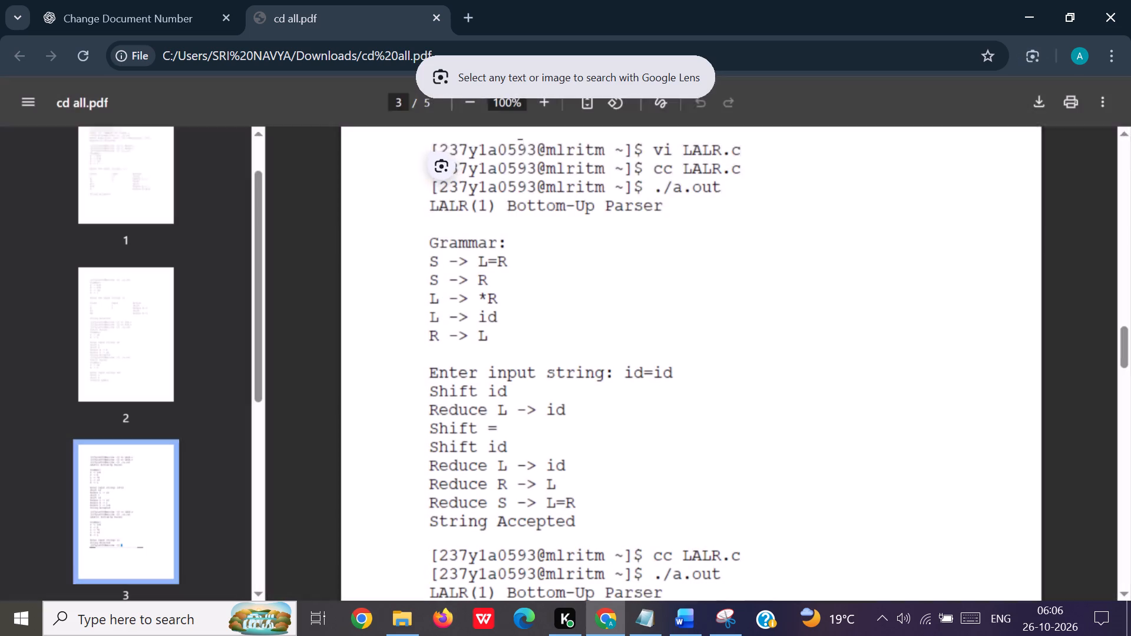
{"action": "left_click_drag", "start_coordinate": [424, 135], "coordinate": [801, 522]}
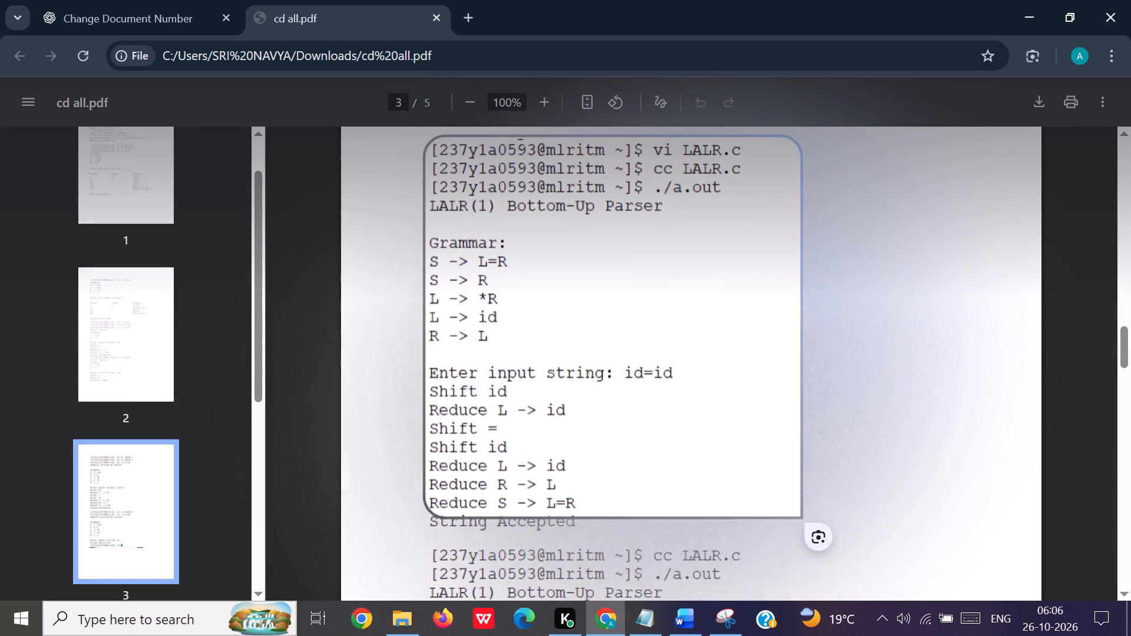
{"action": "left_click_drag", "start_coordinate": [801, 522], "coordinate": [799, 539]}
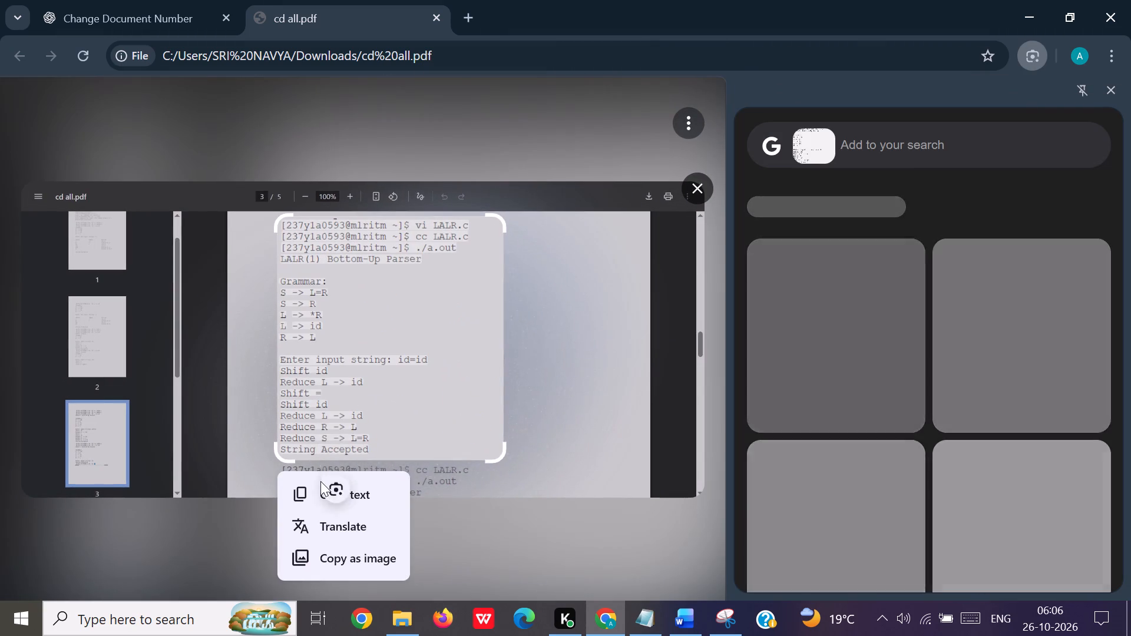
{"action": "left_click", "coordinate": [324, 488]}
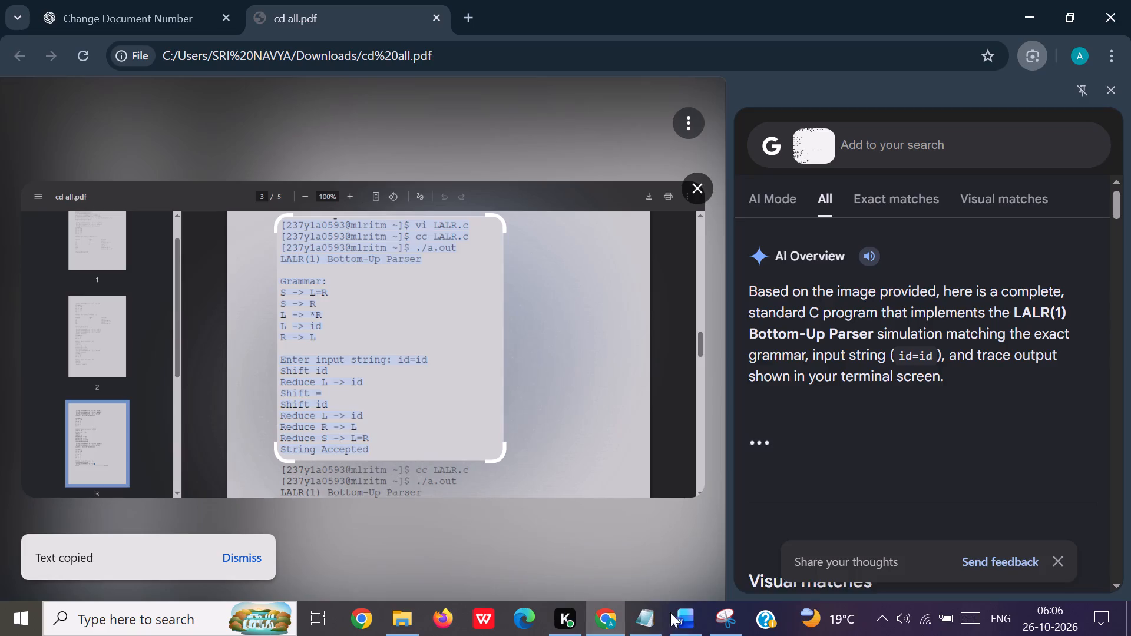
Replace the SLR output in Notepad with the copied LALR run text.
{"action": "left_click", "coordinate": [643, 634]}
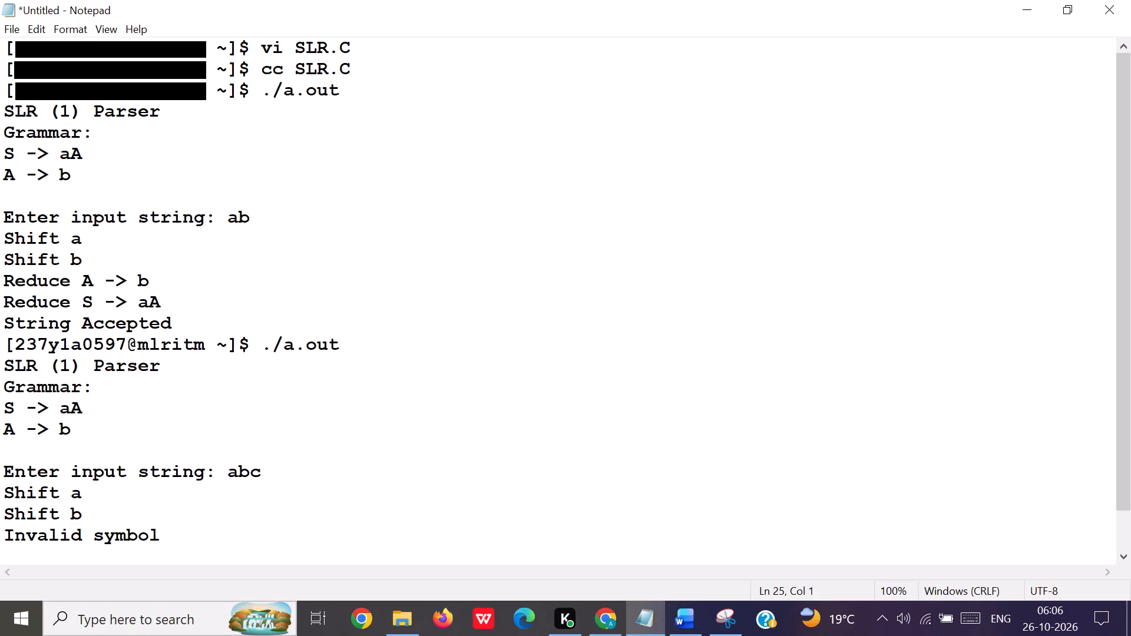
{"action": "left_click_drag", "start_coordinate": [173, 531], "coordinate": [0, 47]}
{"action": "key", "text": "BackSpace"}
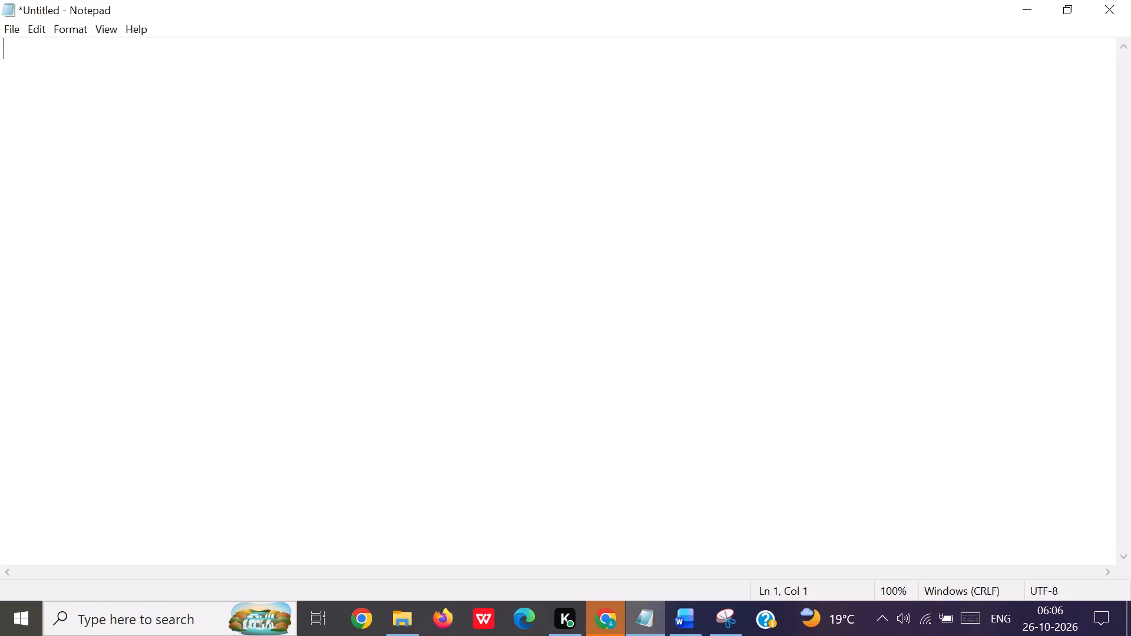
{"action": "key", "text": "ctrl+v"}
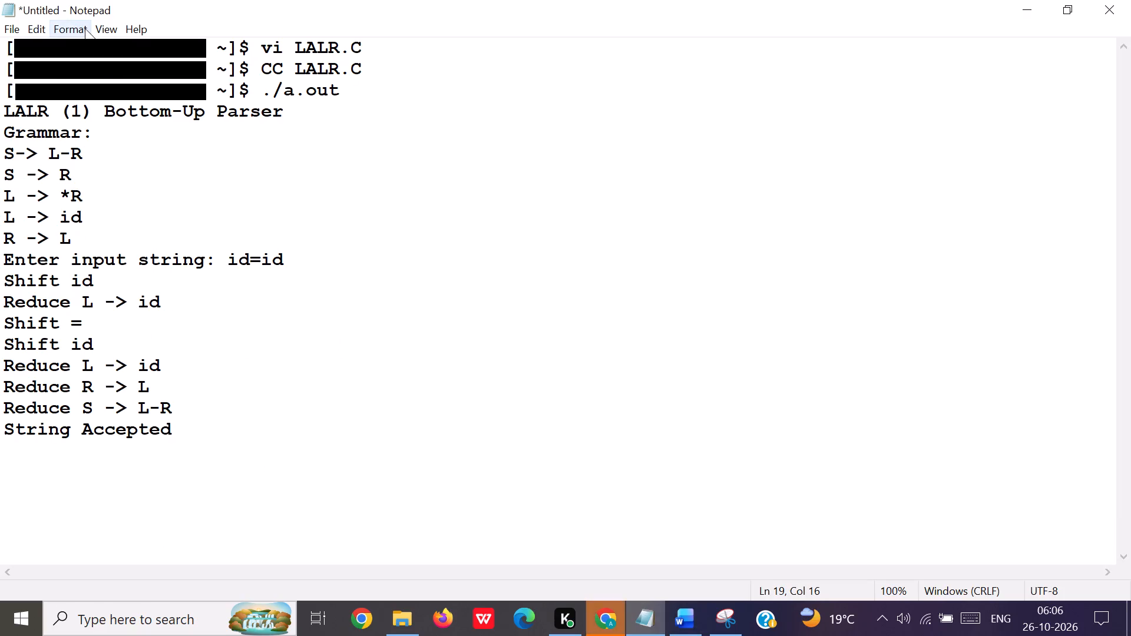
Set the Notepad font size to 18.
{"action": "left_click", "coordinate": [77, 30]}
{"action": "left_click", "coordinate": [95, 65]}
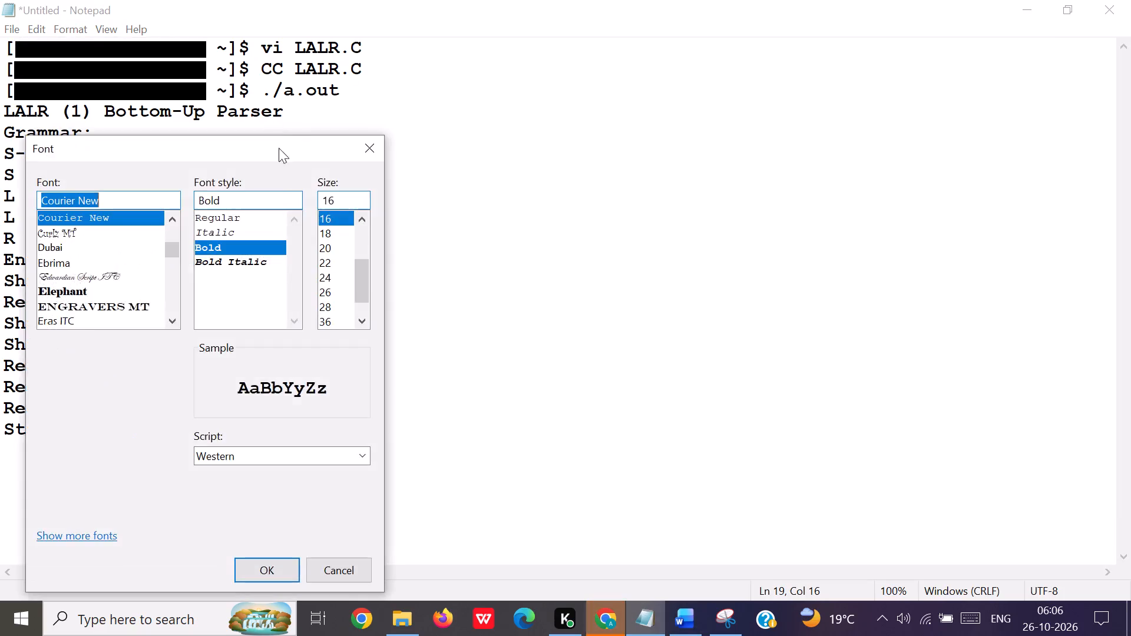
{"action": "left_click", "coordinate": [330, 228]}
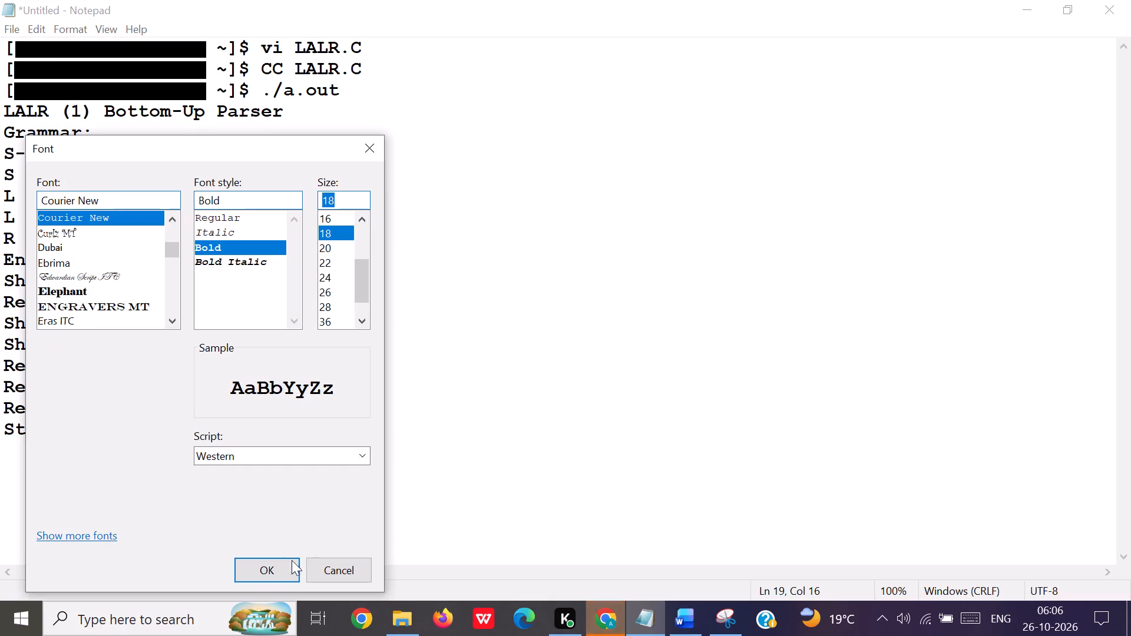
{"action": "left_click", "coordinate": [278, 562]}
{"action": "left_click", "coordinate": [326, 382]}
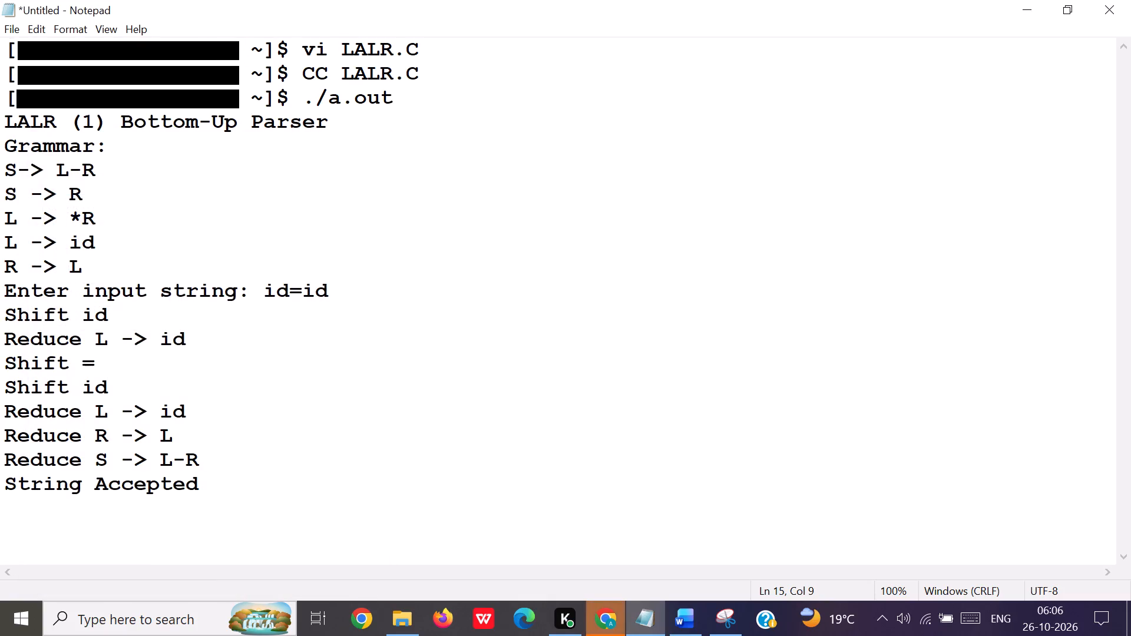
Change the last digit of the user ID to 7 in the three prompt lines of the LALR output.
{"action": "left_click", "coordinate": [145, 49]}
{"action": "key", "text": "BackSpace"}
{"action": "key", "text": "7"}
{"action": "key", "text": "Down"}
{"action": "key", "text": "BackSpace"}
{"action": "key", "text": "7"}
{"action": "key", "text": "Down"}
{"action": "key", "text": "BackSpace"}
{"action": "key", "text": "7"}
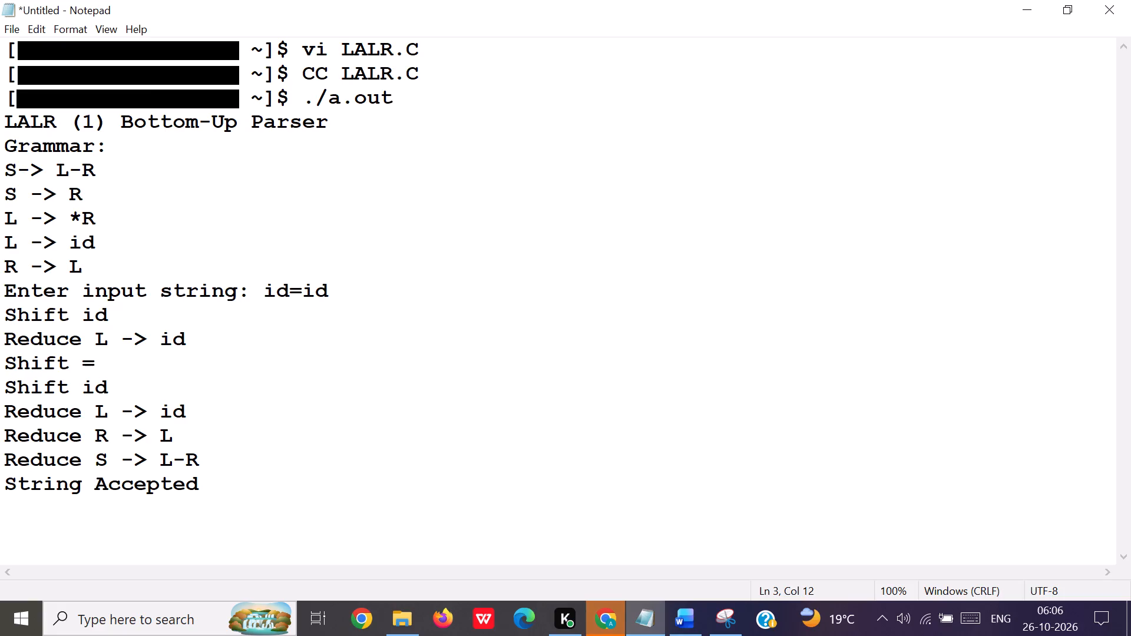
Match the PDF's spacing by adding blank lines above Grammar: and above Enter input string in the Notepad LALR output.
{"action": "left_click", "coordinate": [675, 629]}
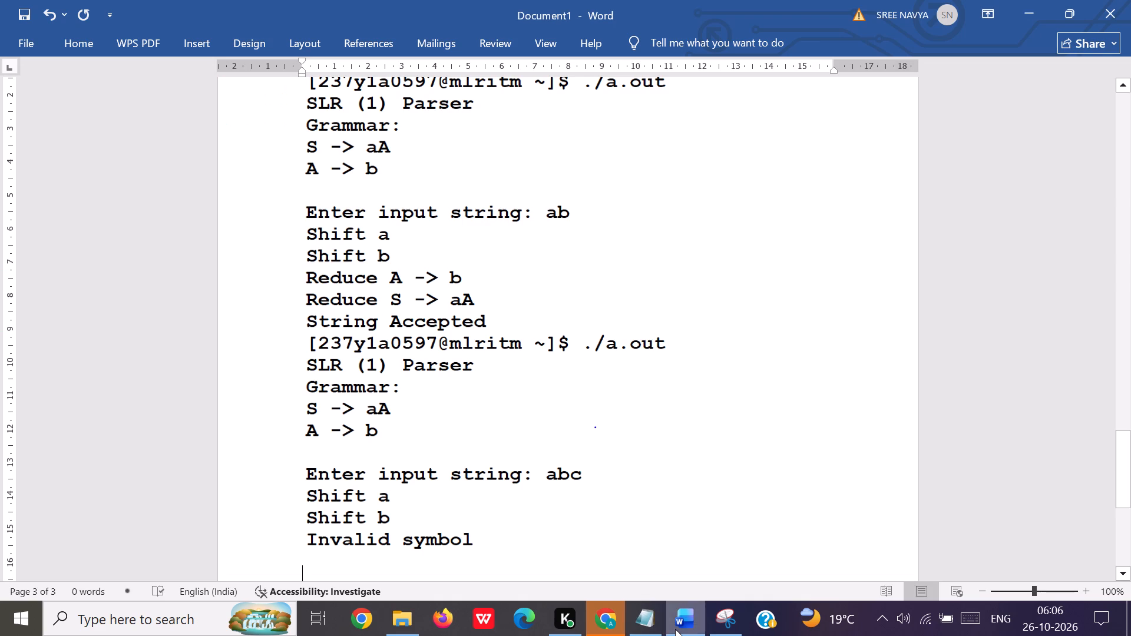
{"action": "left_click", "coordinate": [605, 628]}
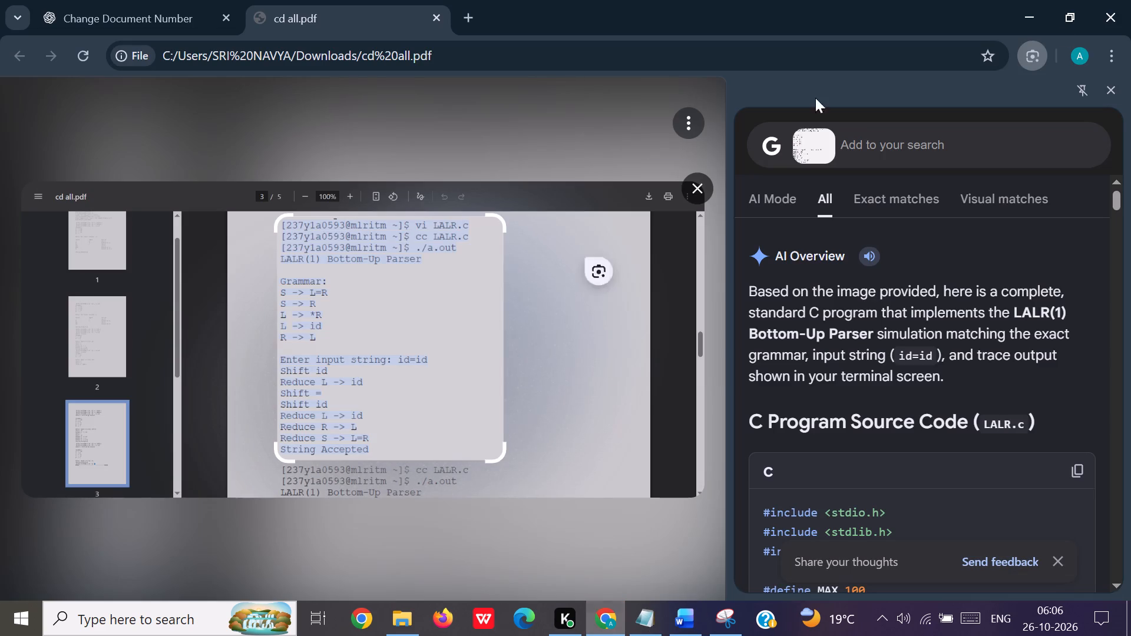
{"action": "left_click", "coordinate": [1116, 99]}
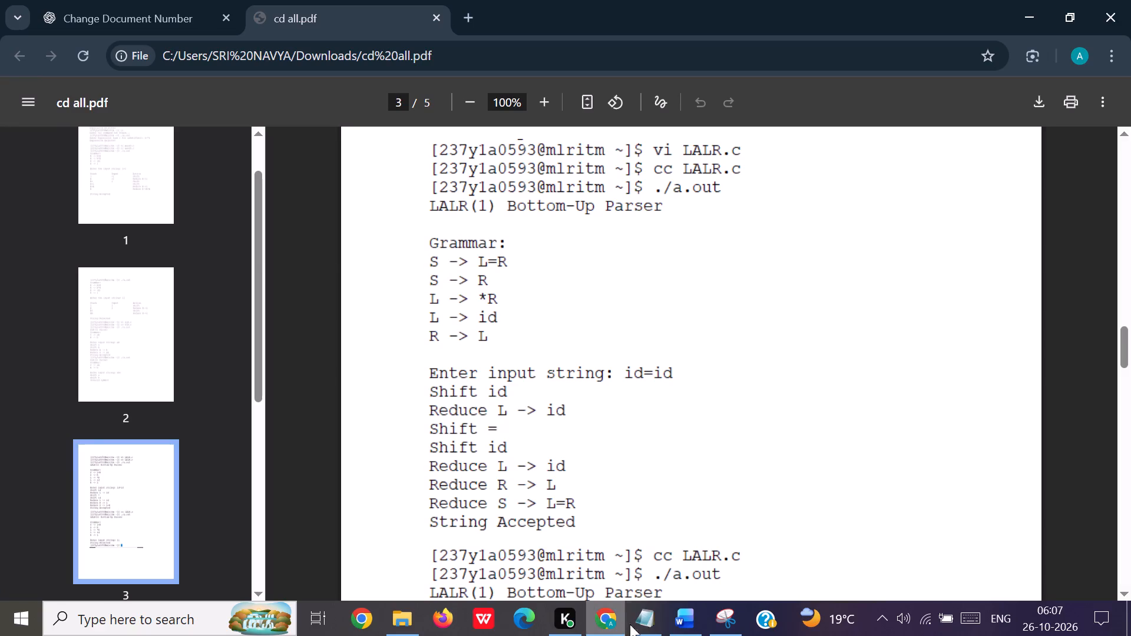
{"action": "left_click", "coordinate": [645, 622]}
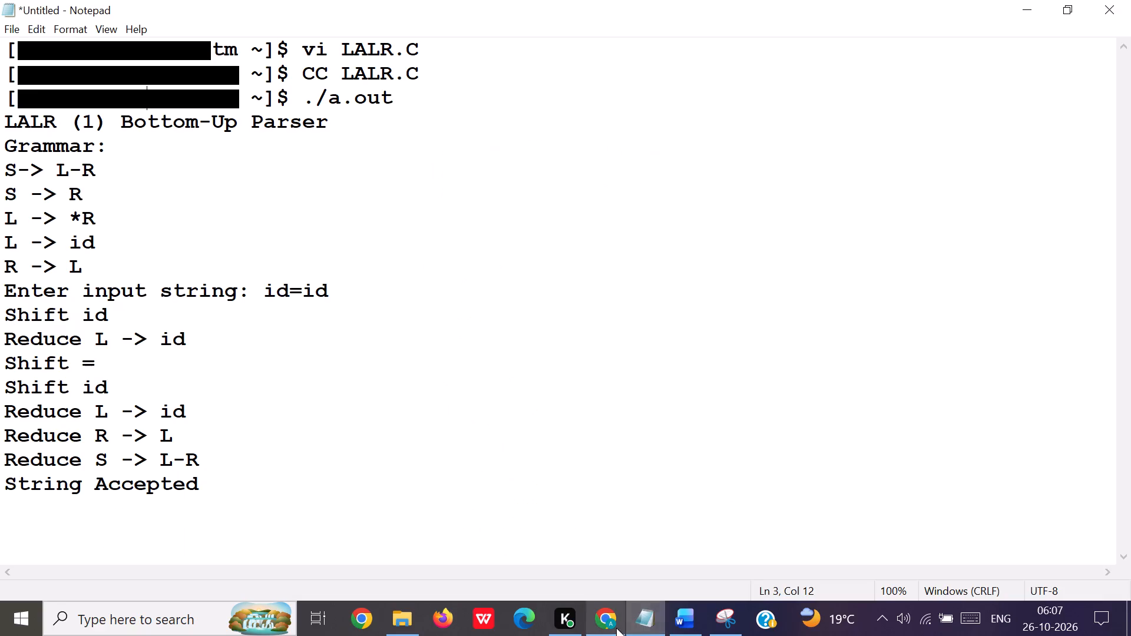
{"action": "left_click", "coordinate": [616, 628]}
{"action": "left_click", "coordinate": [644, 629]}
{"action": "left_click", "coordinate": [348, 132]}
{"action": "key", "text": "Return"}
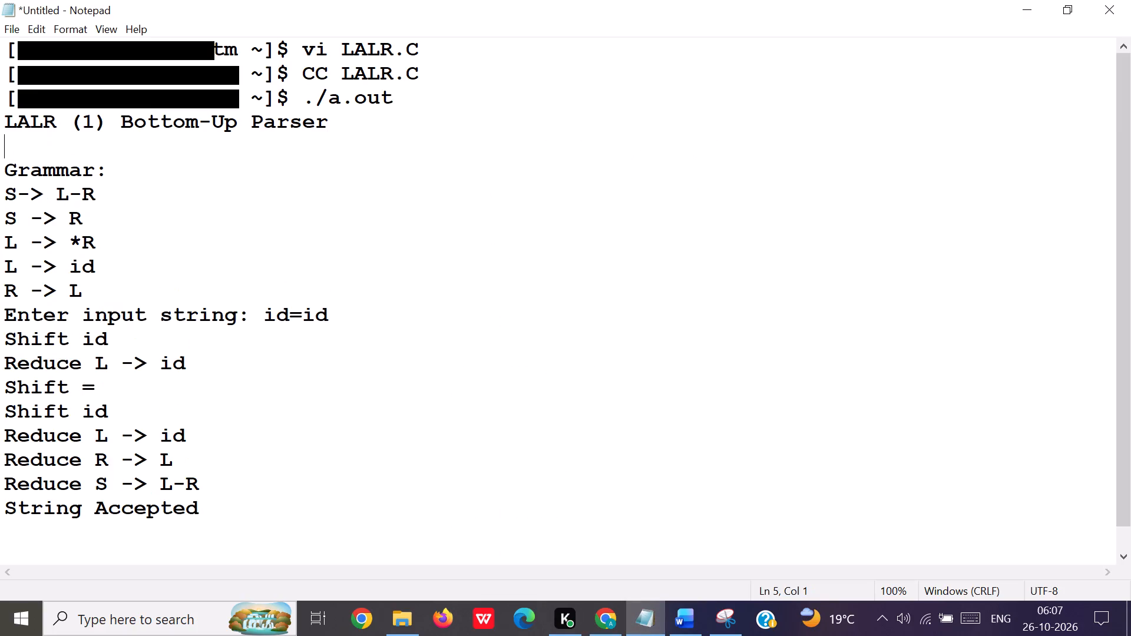
{"action": "left_click", "coordinate": [601, 613]}
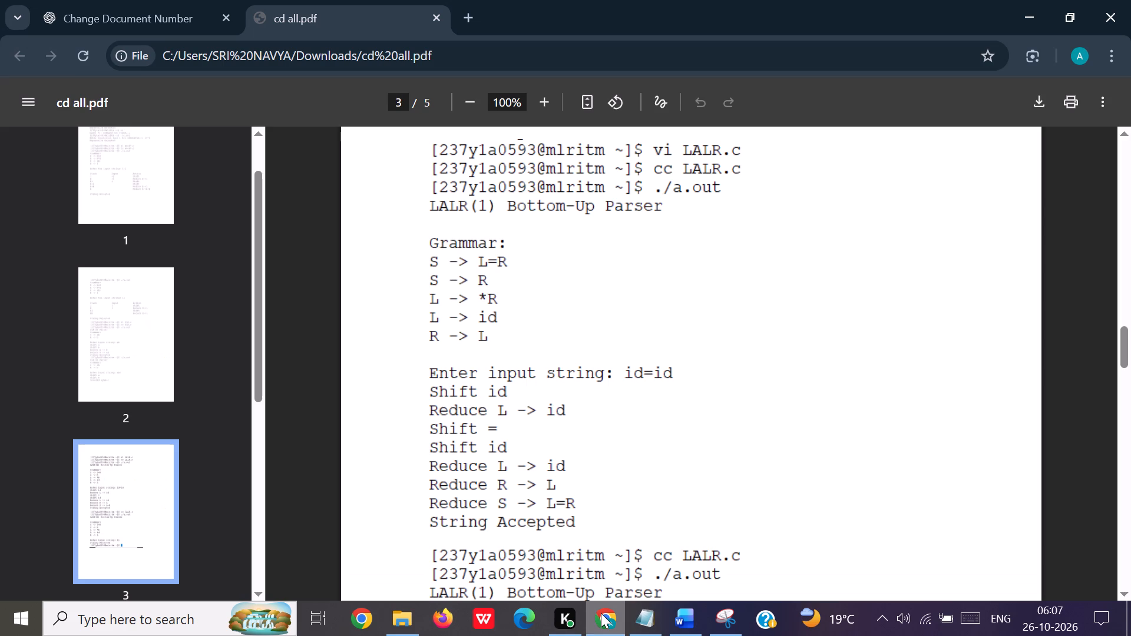
{"action": "left_click", "coordinate": [641, 623]}
{"action": "left_click", "coordinate": [163, 280]}
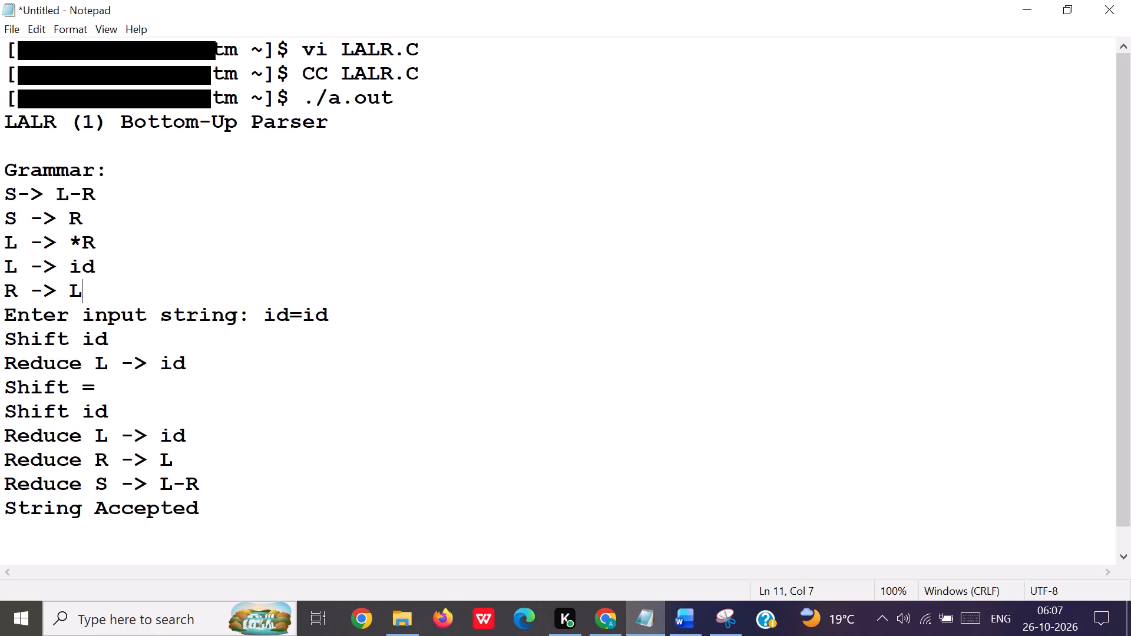
{"action": "key", "text": "Return"}
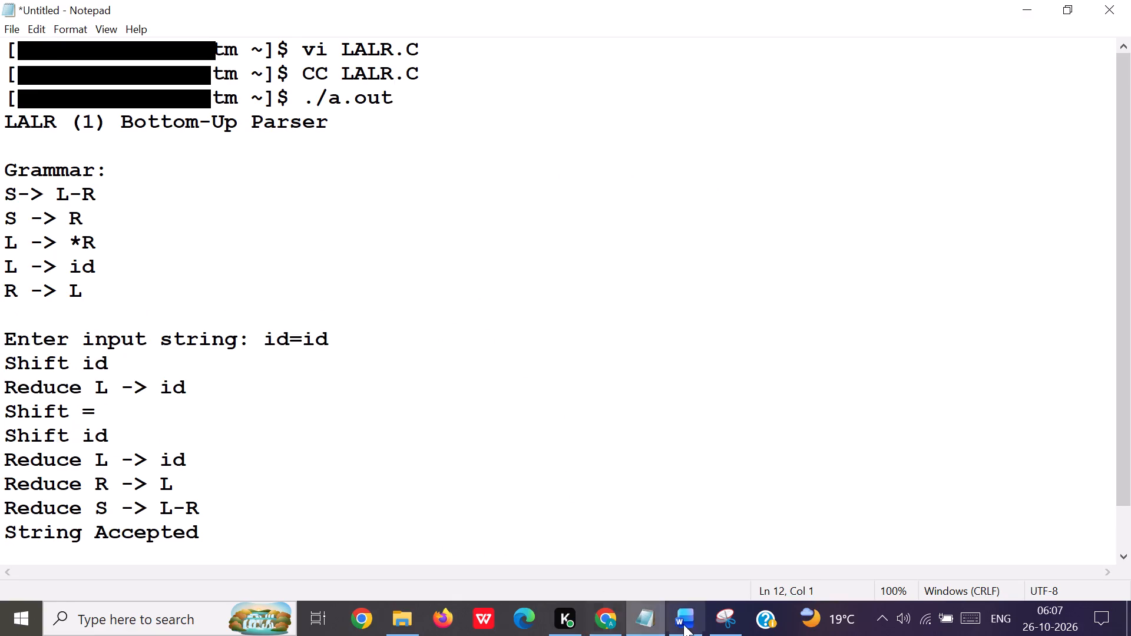
Compare the LALR.C output in Notepad with the first LALR.c run on page 3 of cd all.pdf.
{"action": "left_click", "coordinate": [687, 624]}
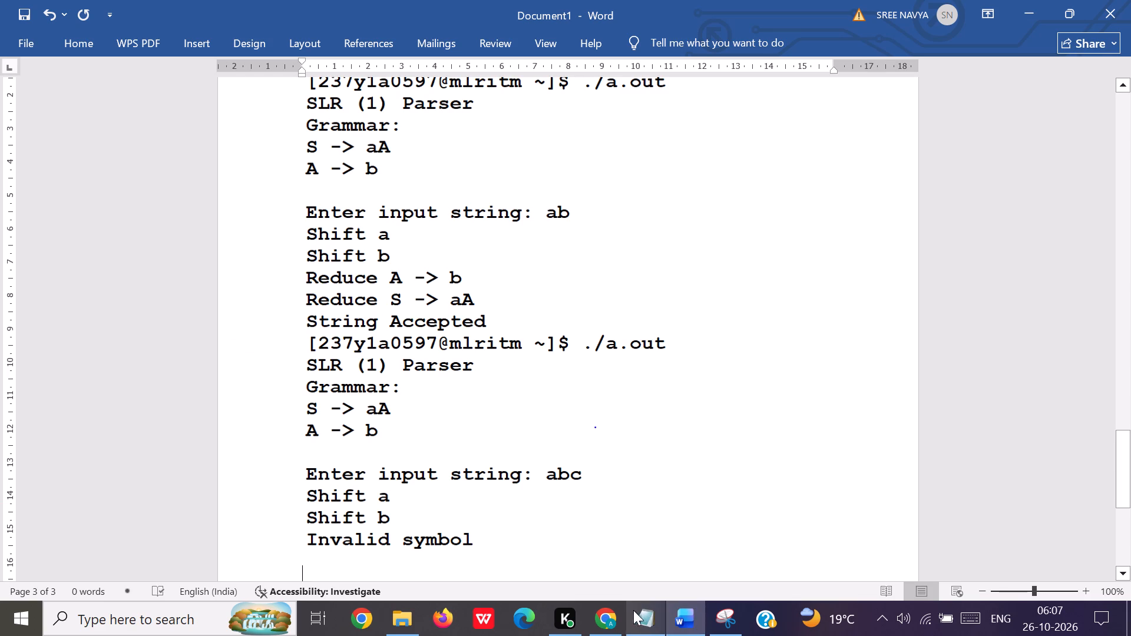
{"action": "left_click", "coordinate": [617, 622]}
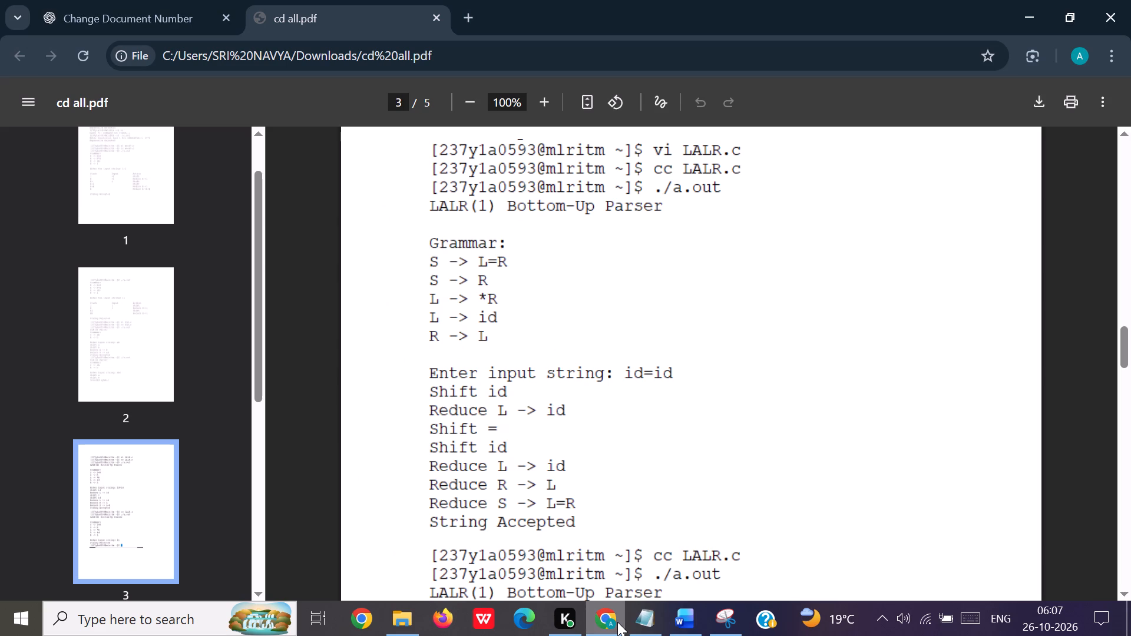
{"action": "left_click", "coordinate": [647, 621]}
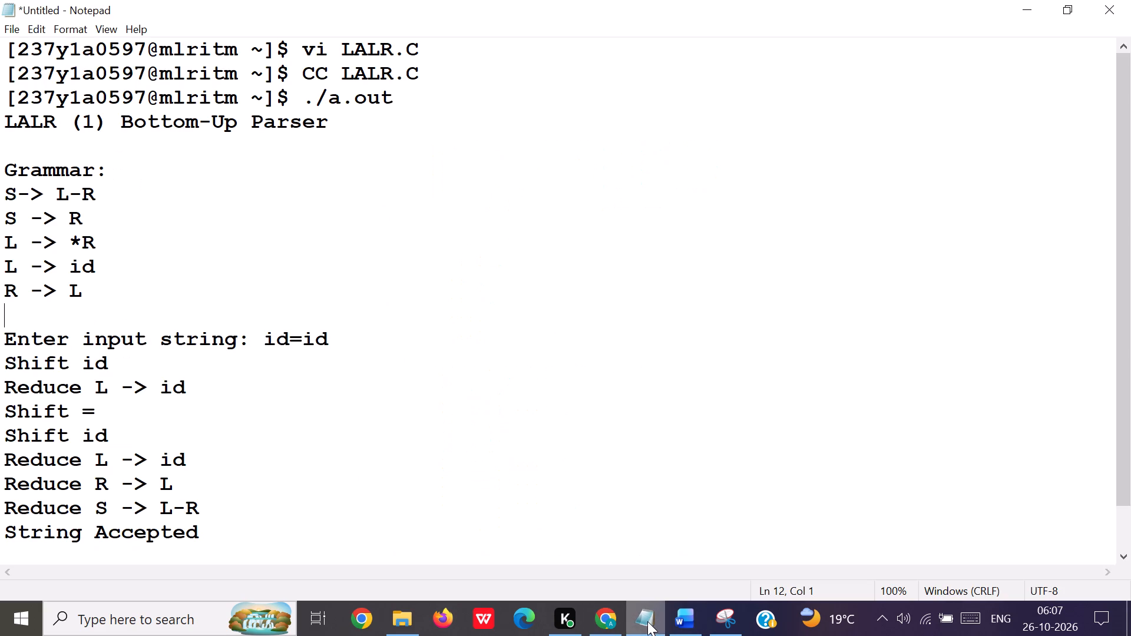
{"action": "left_click", "coordinate": [620, 624]}
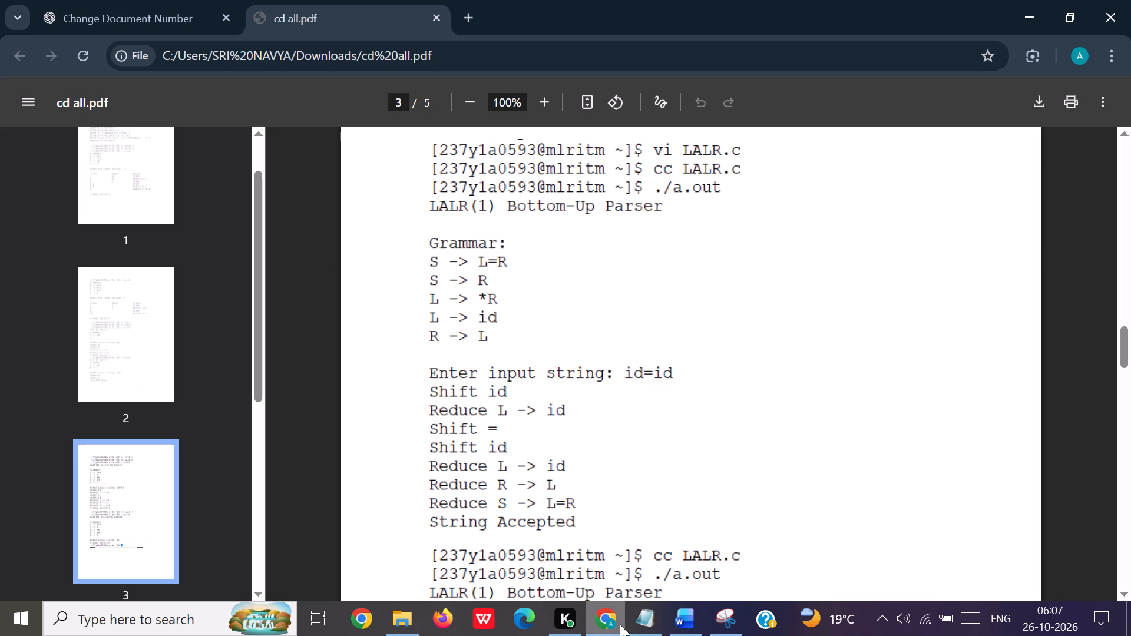
{"action": "left_click", "coordinate": [644, 622]}
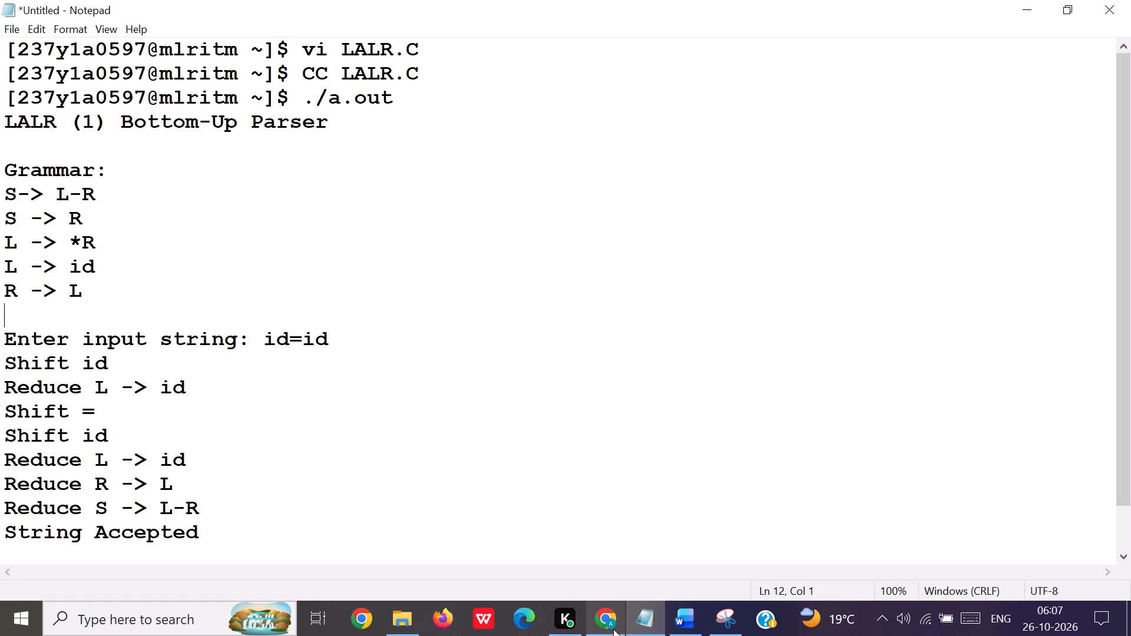
{"action": "left_click", "coordinate": [613, 629]}
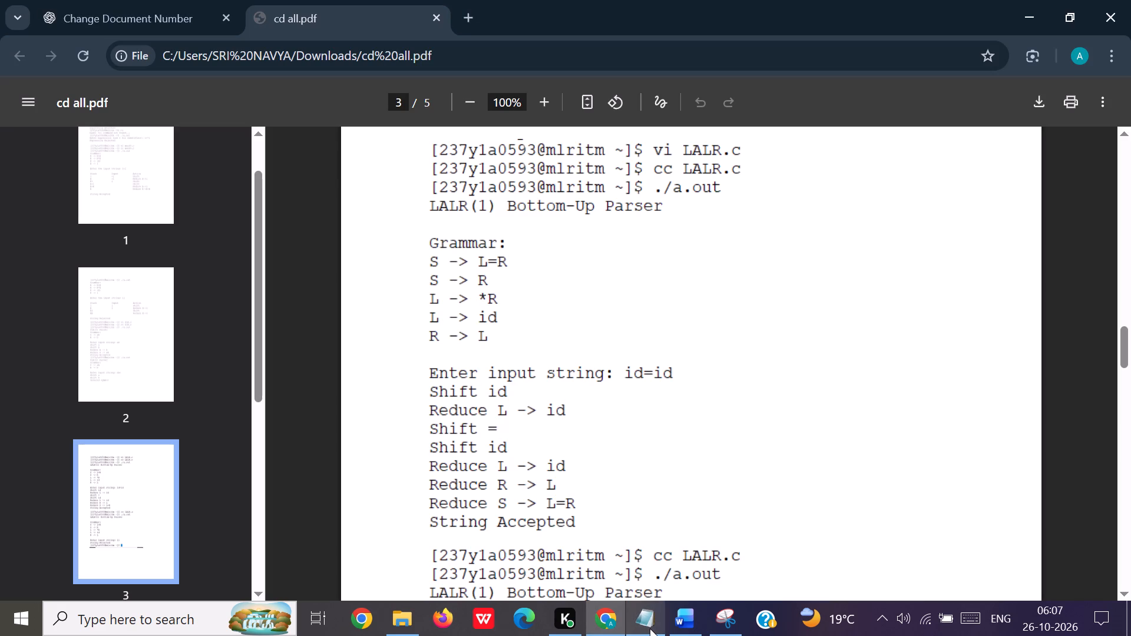
{"action": "left_click", "coordinate": [651, 628]}
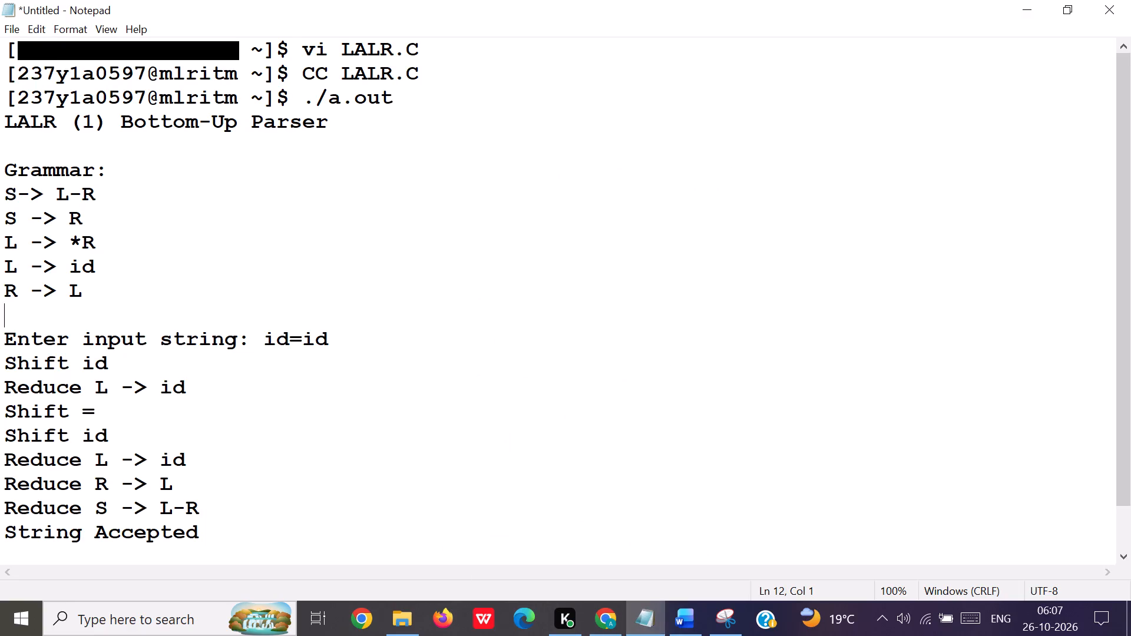
Snip the Notepad LALR.C output from vi LALR.C to String Accepted and paste it into Word after the SLR snip.
{"action": "key", "text": "Down"}
{"action": "key", "text": "Down"}
{"action": "key", "text": "Down"}
{"action": "key", "text": "Down"}
{"action": "key", "text": "Down"}
{"action": "key", "text": "Down"}
{"action": "key", "text": "Down"}
{"action": "key", "text": "Down"}
{"action": "key", "text": "Down"}
{"action": "key", "text": "Down"}
{"action": "key", "text": "Down"}
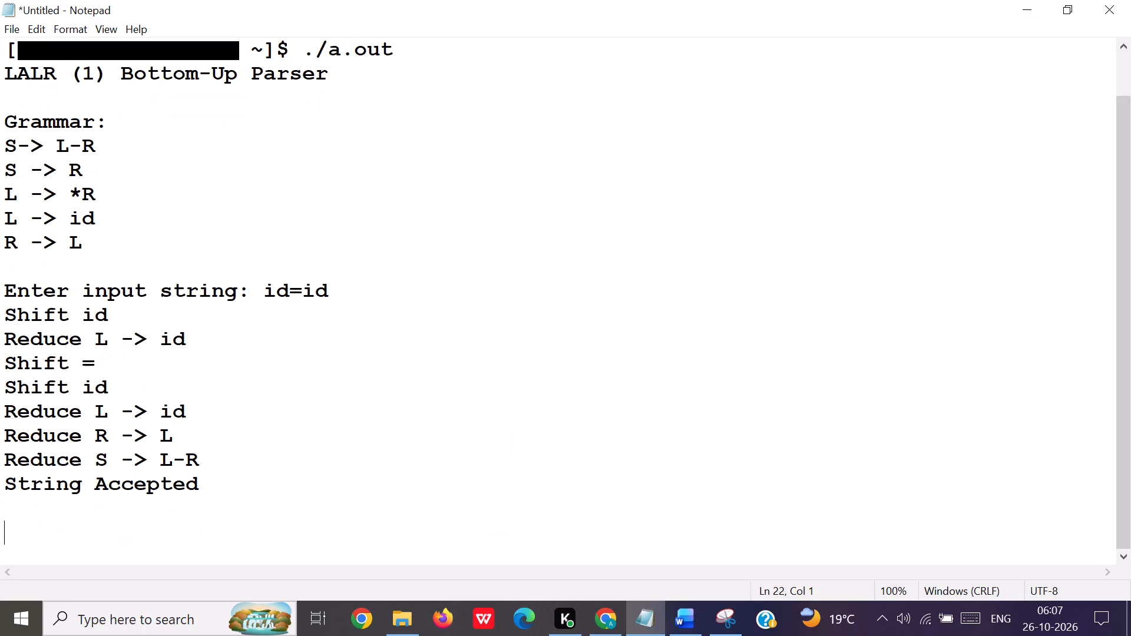
{"action": "left_click_drag", "start_coordinate": [1116, 363], "coordinate": [1130, 296]}
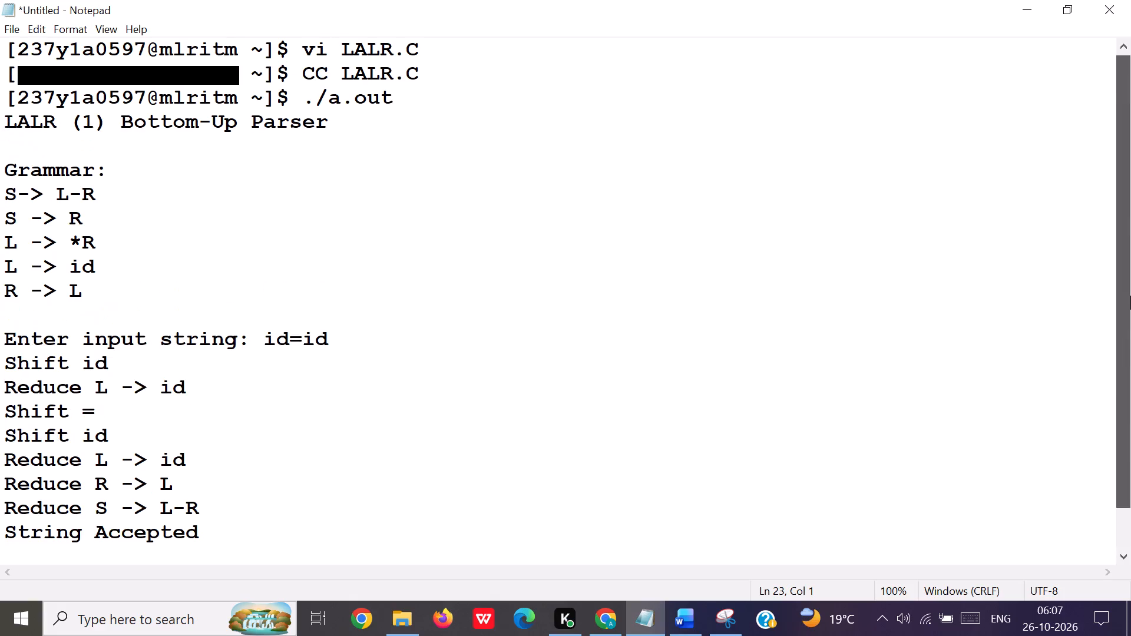
{"action": "left_click_drag", "start_coordinate": [1130, 296], "coordinate": [1130, 291]}
{"action": "left_click", "coordinate": [729, 615]}
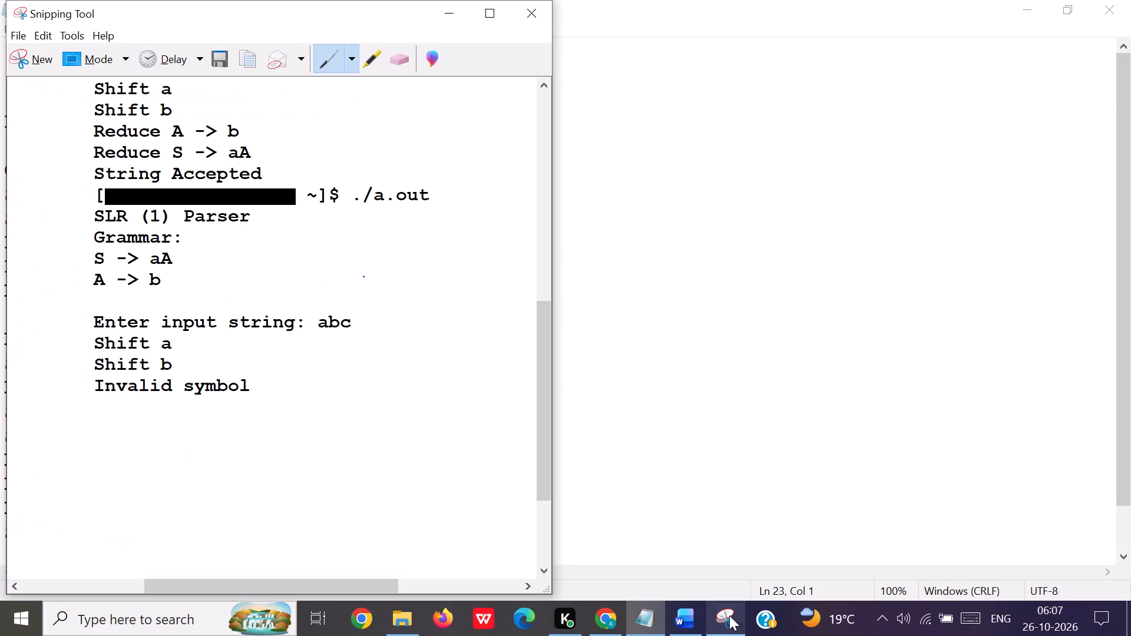
{"action": "left_click", "coordinate": [36, 64]}
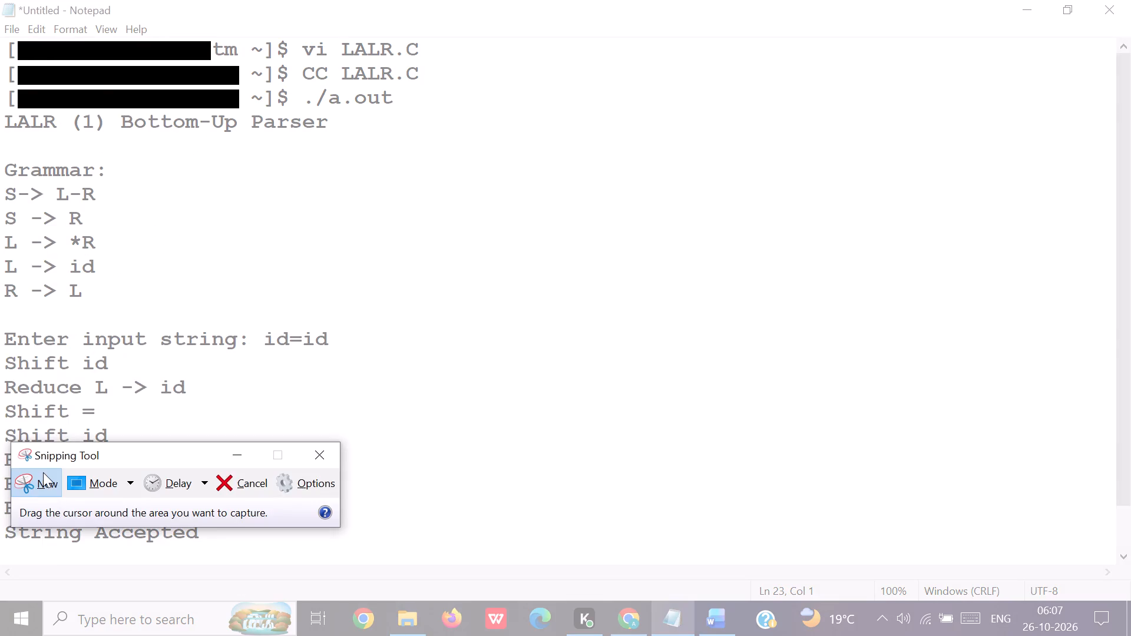
{"action": "left_click", "coordinate": [43, 472]}
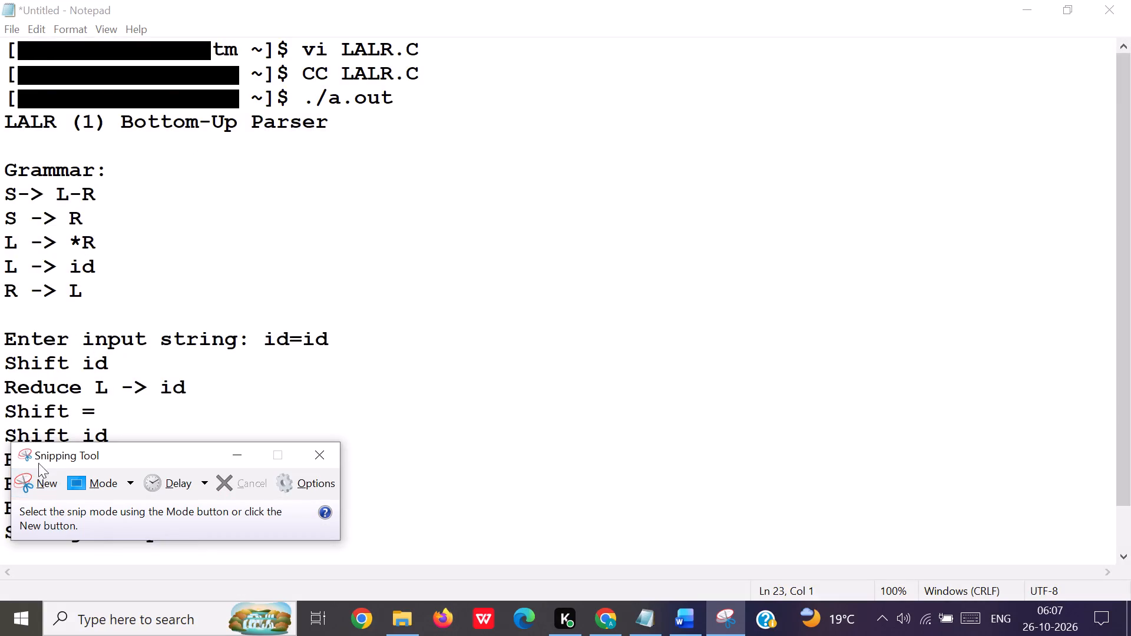
{"action": "left_click", "coordinate": [42, 481]}
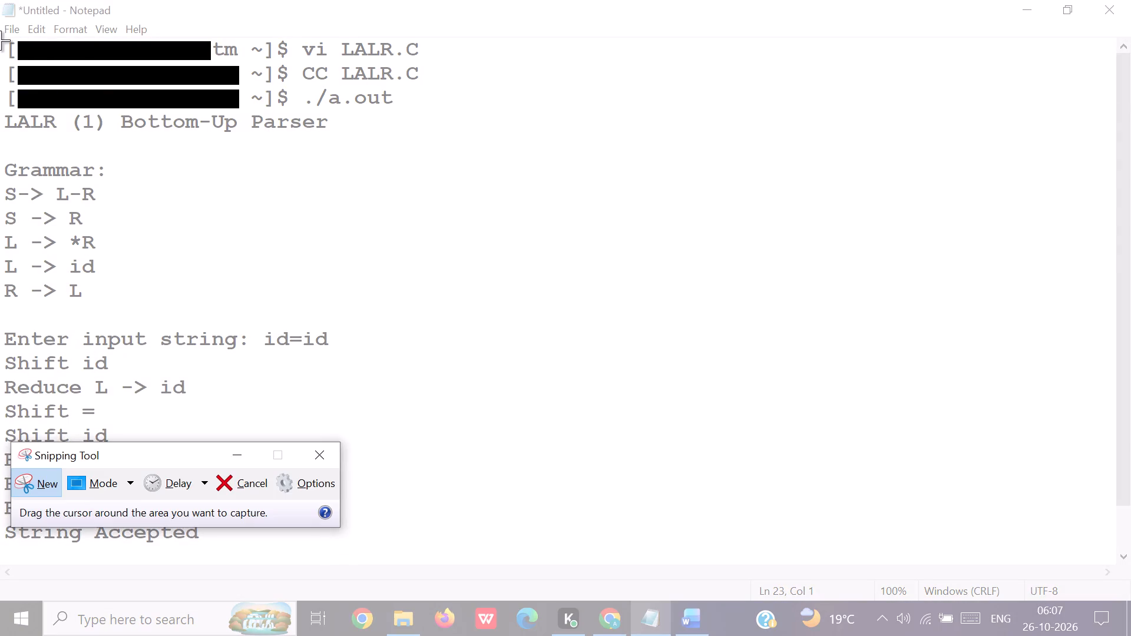
{"action": "left_click_drag", "start_coordinate": [0, 38], "coordinate": [431, 491]}
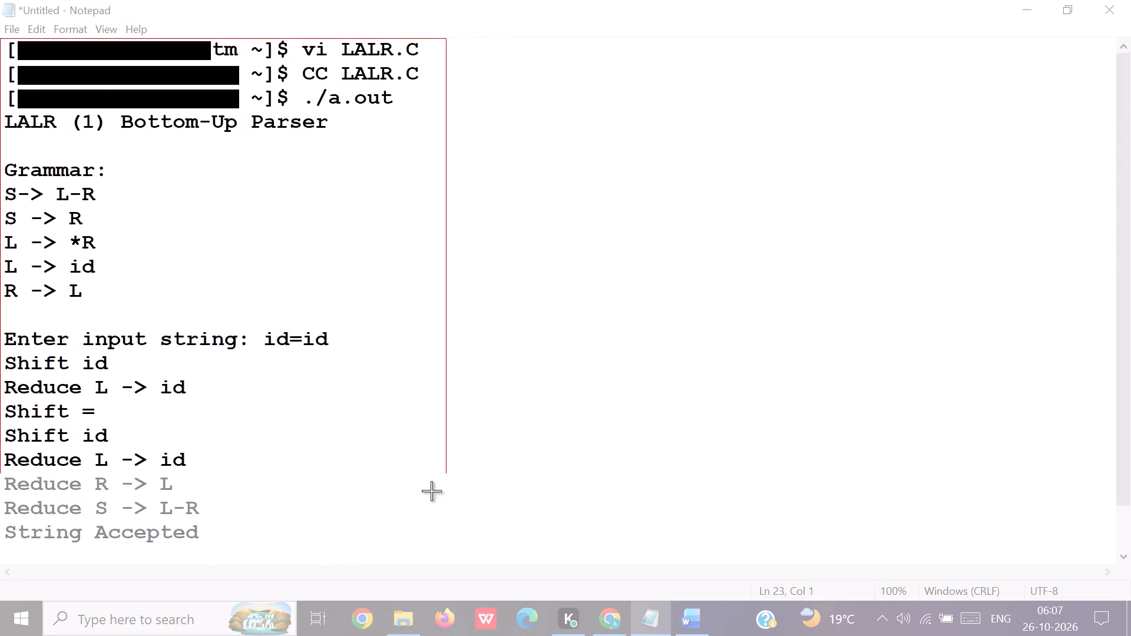
{"action": "left_click_drag", "start_coordinate": [431, 491], "coordinate": [435, 543]}
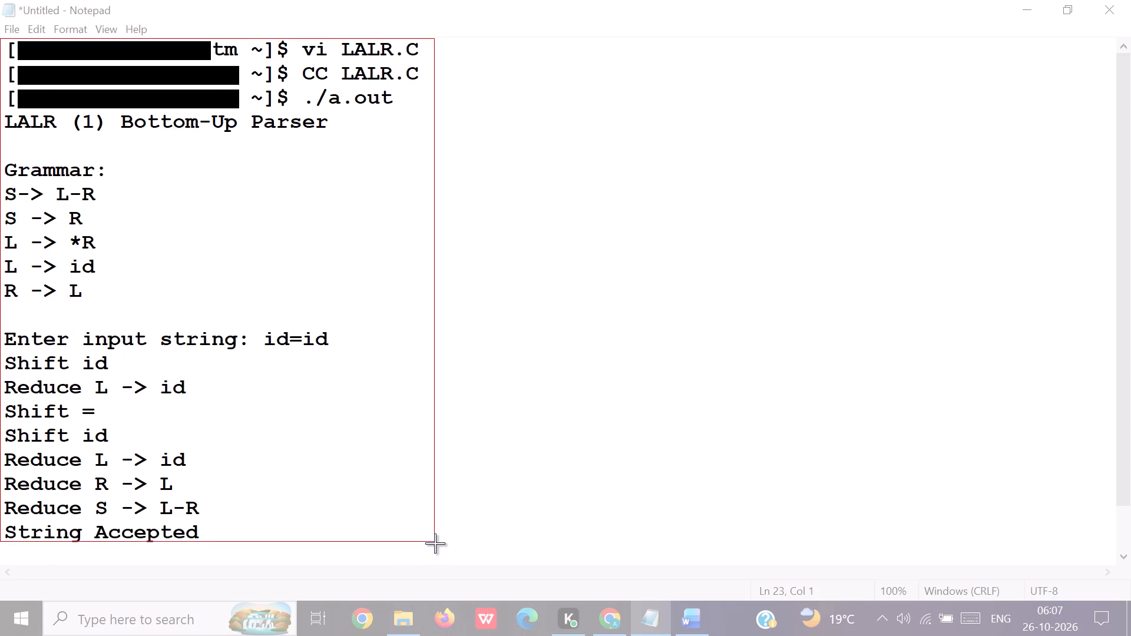
{"action": "left_click_drag", "start_coordinate": [435, 543], "coordinate": [435, 545]}
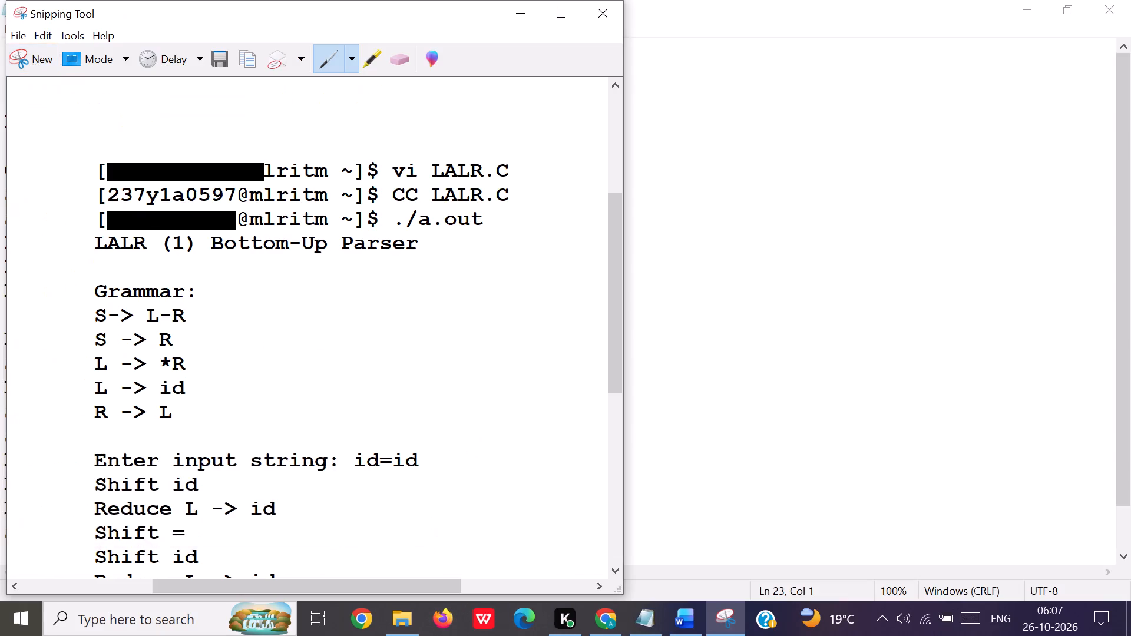
{"action": "key", "text": "ctrl+c"}
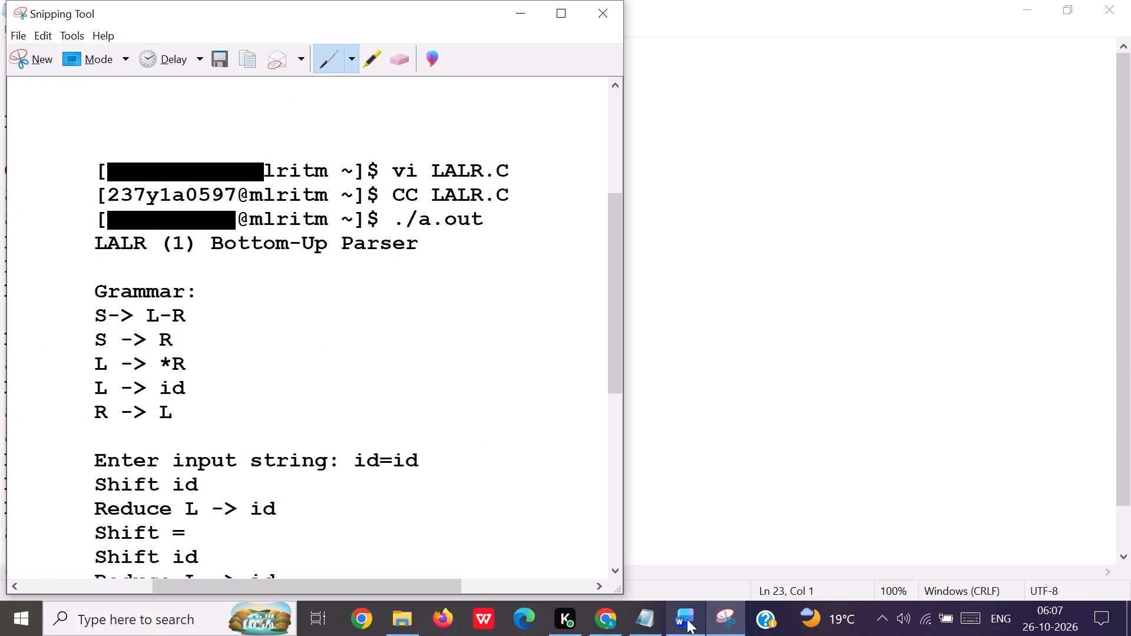
{"action": "left_click", "coordinate": [687, 619]}
{"action": "key", "text": "ctrl+v"}
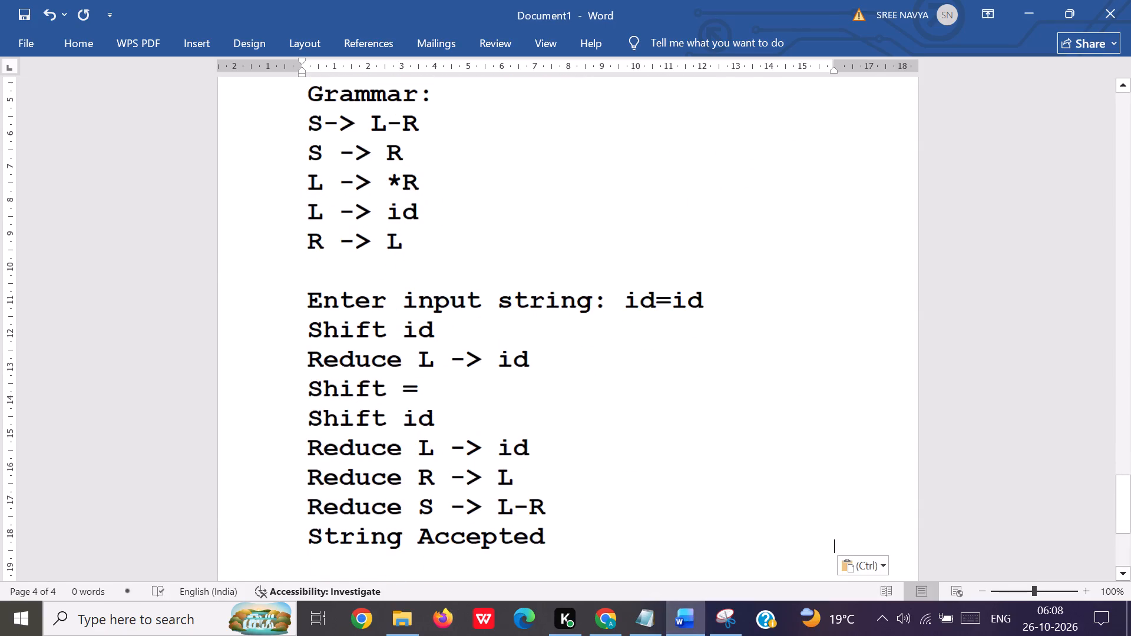
Shrink the pasted LALR.C picture to about 9.8 cm wide and 8.3 cm high so it fits below the SLR output.
{"action": "left_click", "coordinate": [739, 380]}
{"action": "left_click_drag", "start_coordinate": [567, 553], "coordinate": [555, 283]}
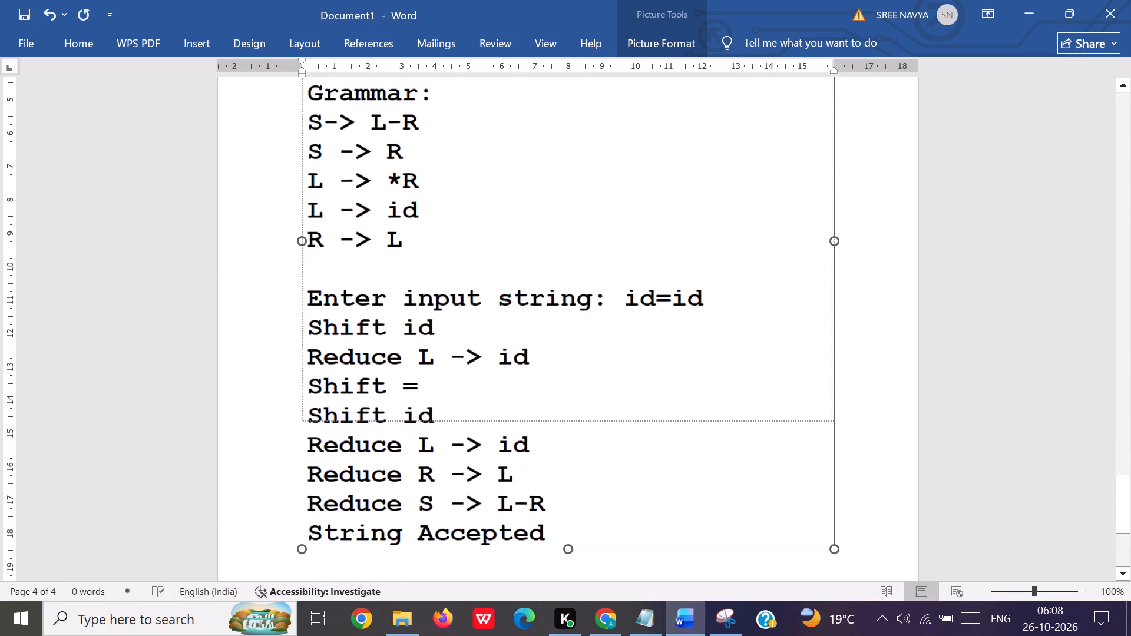
{"action": "left_click_drag", "start_coordinate": [555, 283], "coordinate": [563, 210]}
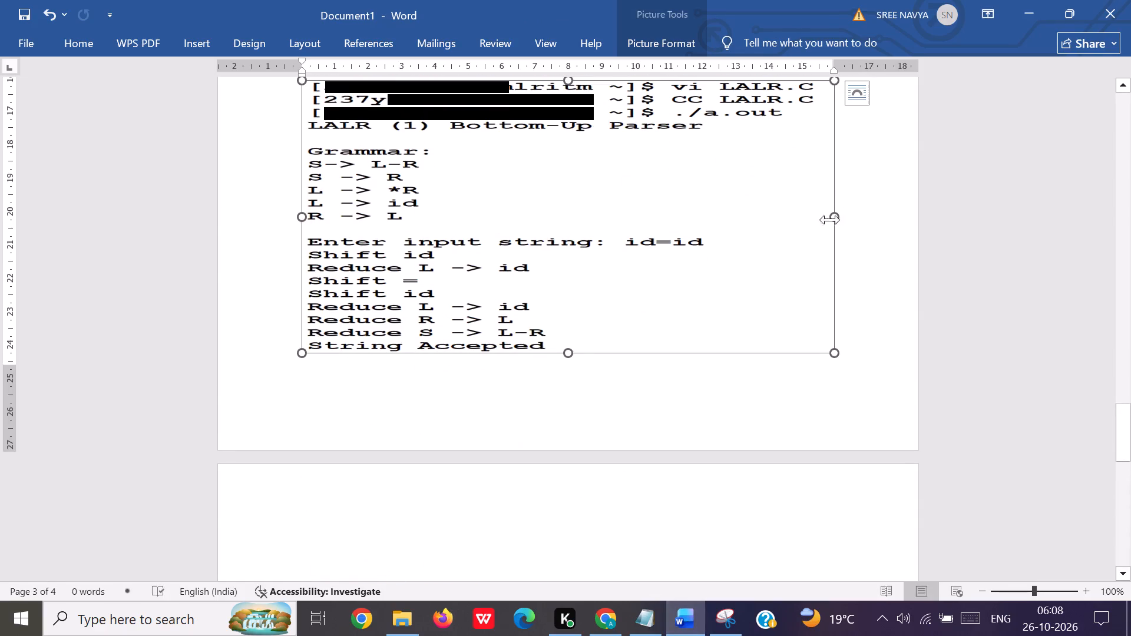
{"action": "left_click_drag", "start_coordinate": [835, 218], "coordinate": [624, 244]}
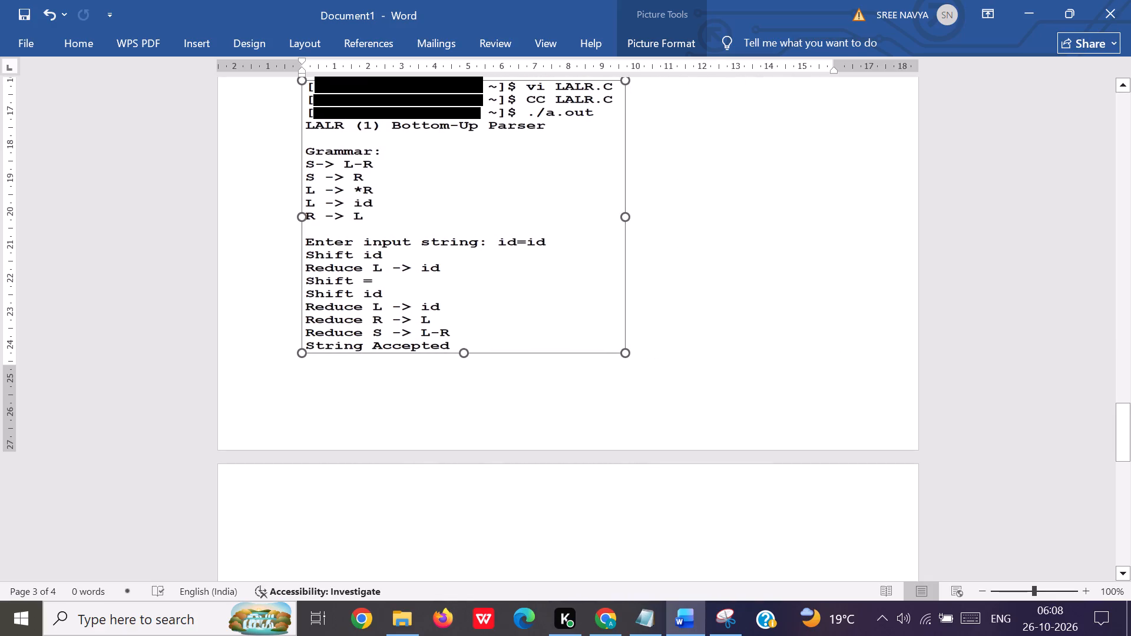
{"action": "left_click_drag", "start_coordinate": [624, 244], "coordinate": [629, 258]}
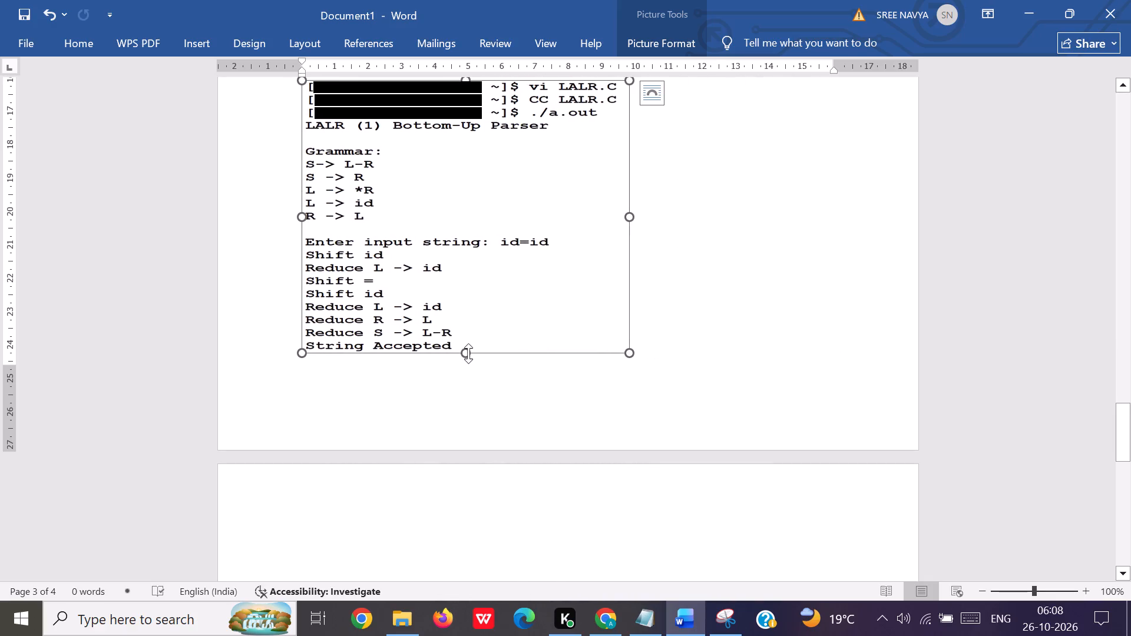
{"action": "left_click_drag", "start_coordinate": [468, 353], "coordinate": [474, 359]}
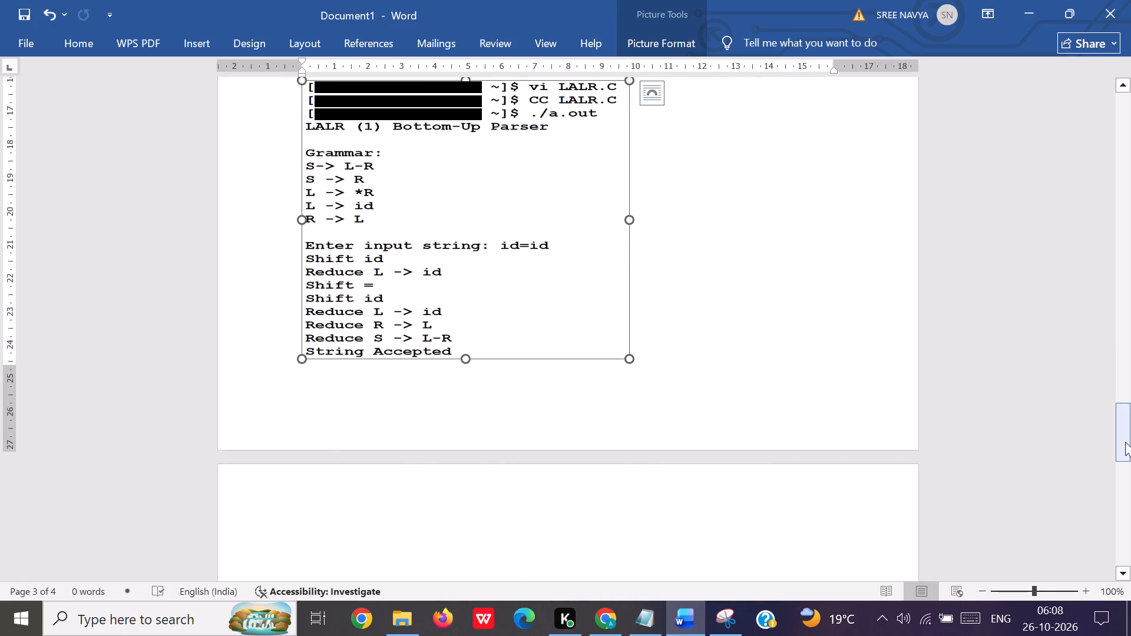
{"action": "left_click_drag", "start_coordinate": [1125, 442], "coordinate": [1124, 425]}
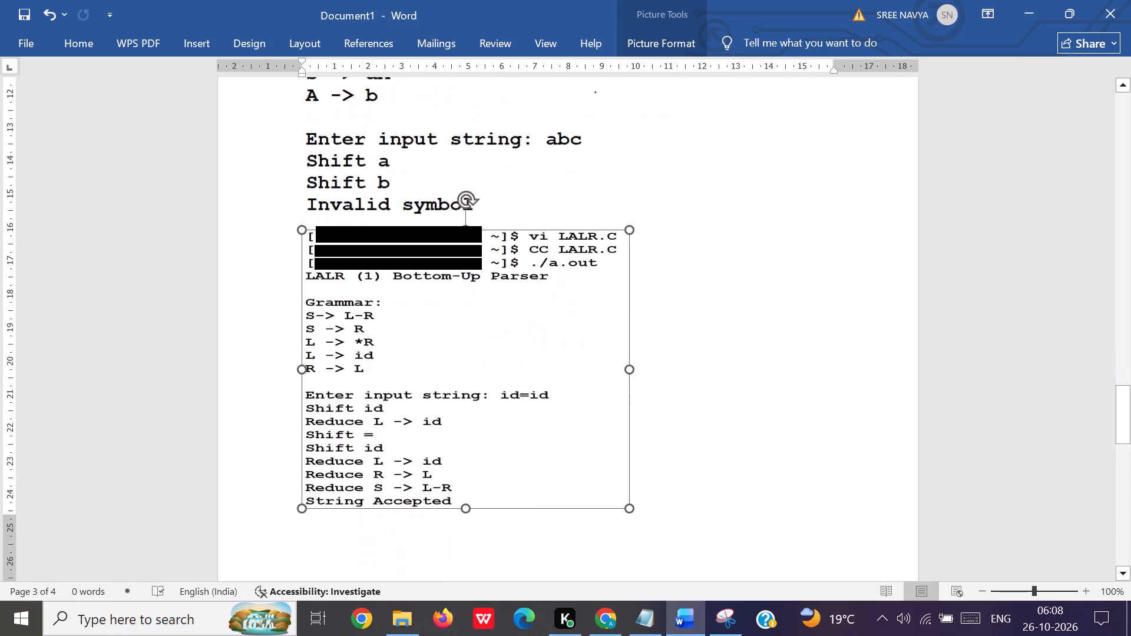
Set the document's page margins to Narrow (1.27 cm on all sides).
{"action": "left_click", "coordinate": [203, 46]}
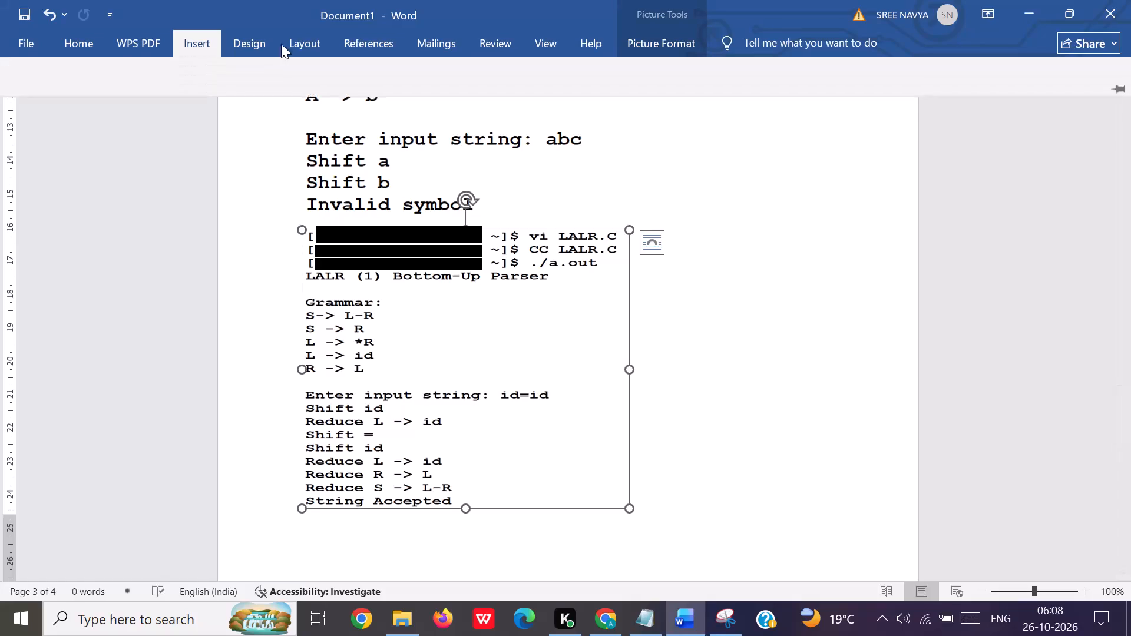
{"action": "left_click", "coordinate": [286, 44]}
{"action": "left_click", "coordinate": [32, 112]}
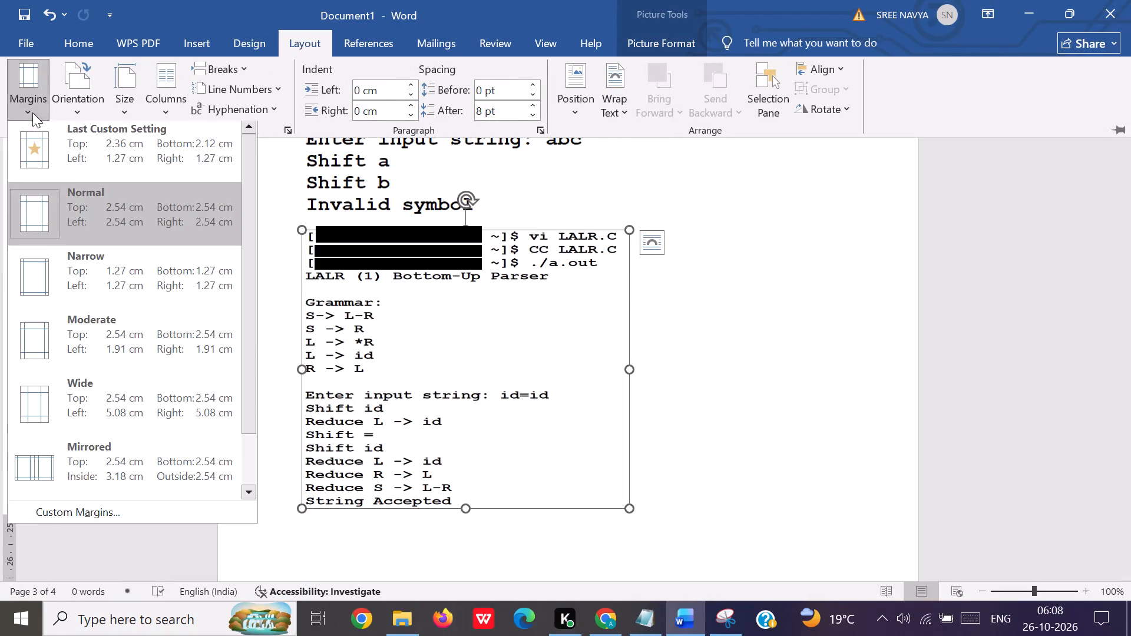
{"action": "left_click", "coordinate": [39, 262]}
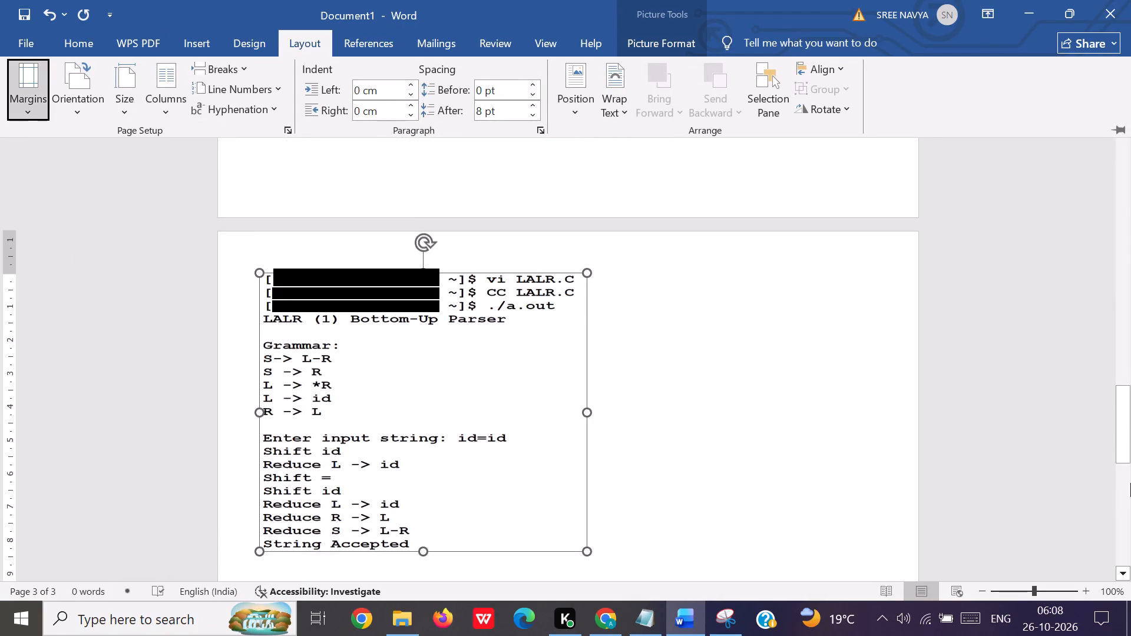
Review how the snips are laid out across the pages, from the operator.c output to the LALR.C output.
{"action": "left_click_drag", "start_coordinate": [1129, 438], "coordinate": [1130, 131]}
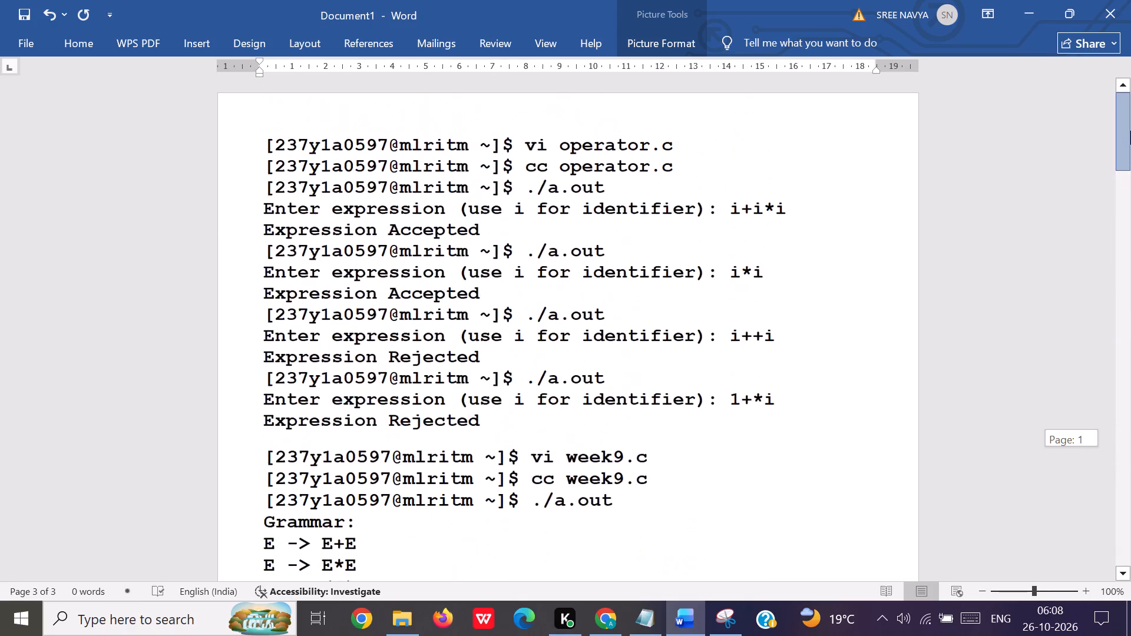
{"action": "left_click_drag", "start_coordinate": [1130, 131], "coordinate": [1122, 220]}
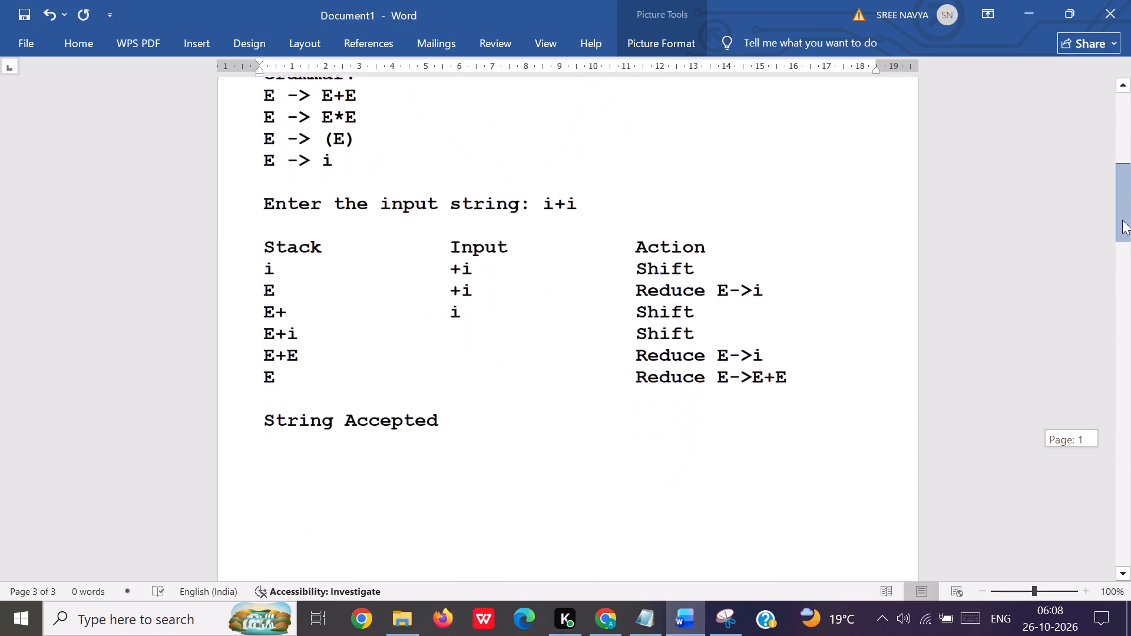
{"action": "left_click_drag", "start_coordinate": [1122, 220], "coordinate": [1104, 313]}
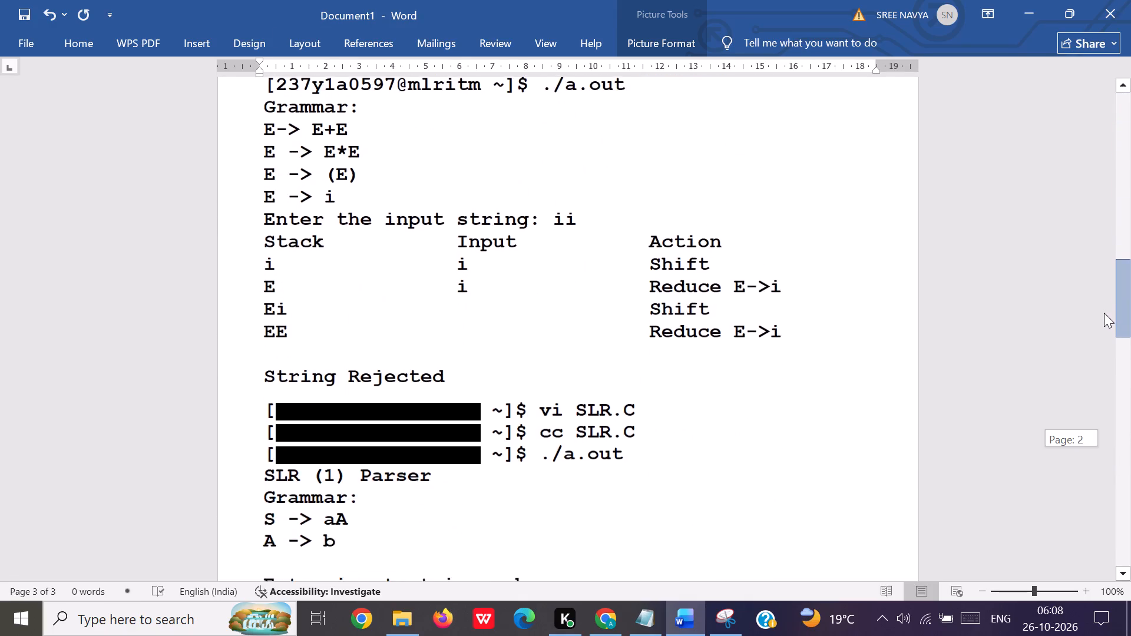
{"action": "left_click_drag", "start_coordinate": [1104, 313], "coordinate": [1104, 318]}
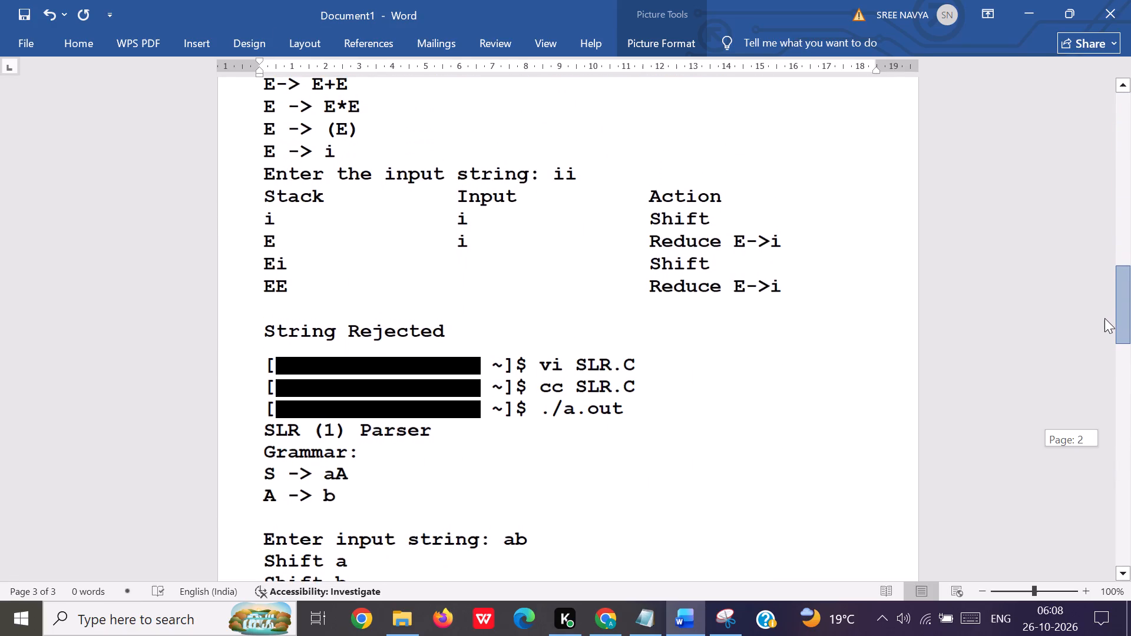
{"action": "left_click_drag", "start_coordinate": [1104, 318], "coordinate": [1099, 350]}
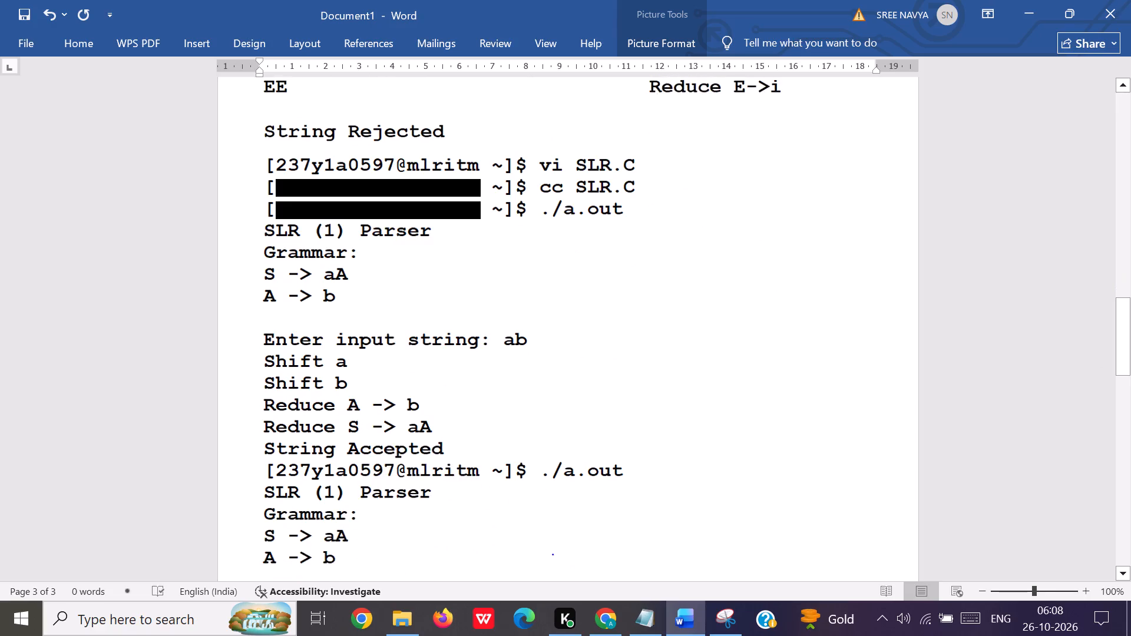
{"action": "left_click_drag", "start_coordinate": [1099, 350], "coordinate": [1100, 356]}
{"action": "left_click_drag", "start_coordinate": [1127, 353], "coordinate": [1130, 429]}
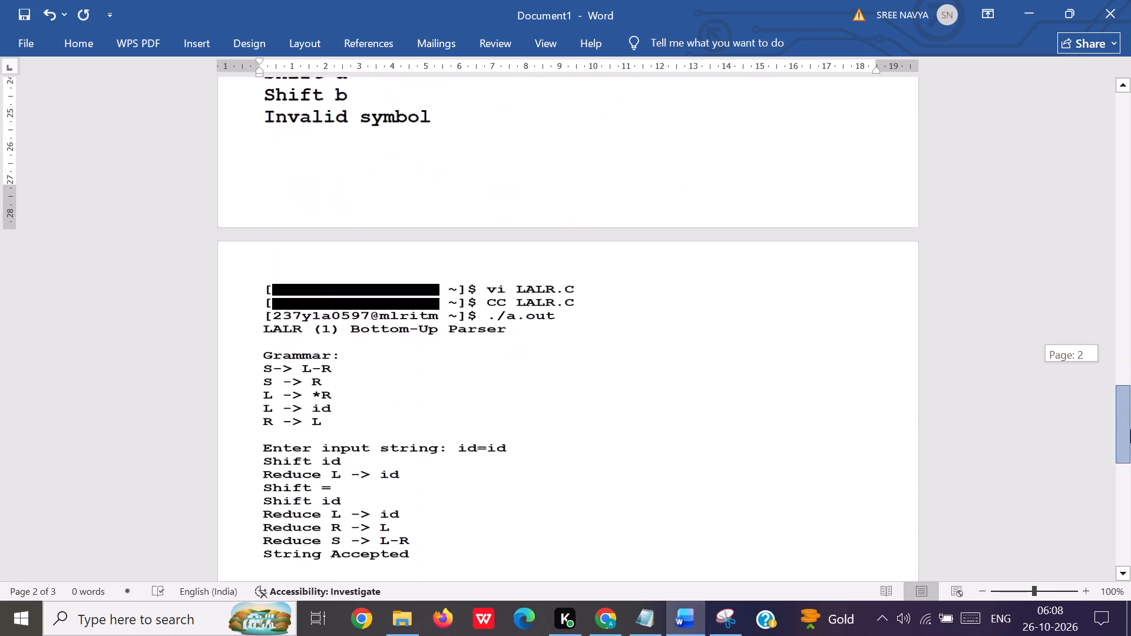
{"action": "left_click_drag", "start_coordinate": [1130, 429], "coordinate": [1130, 439]}
Enlarge the LALR.C picture on page 3 to about 11 cm high and about 11 cm wide.
{"action": "left_click", "coordinate": [514, 392]}
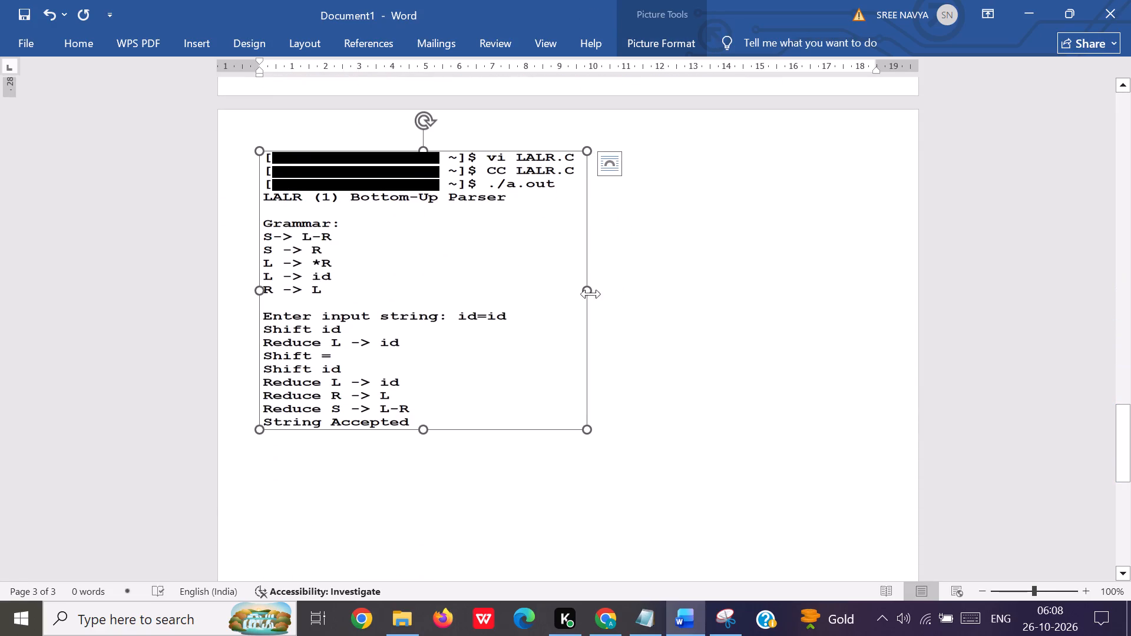
{"action": "left_click_drag", "start_coordinate": [424, 430], "coordinate": [430, 496]}
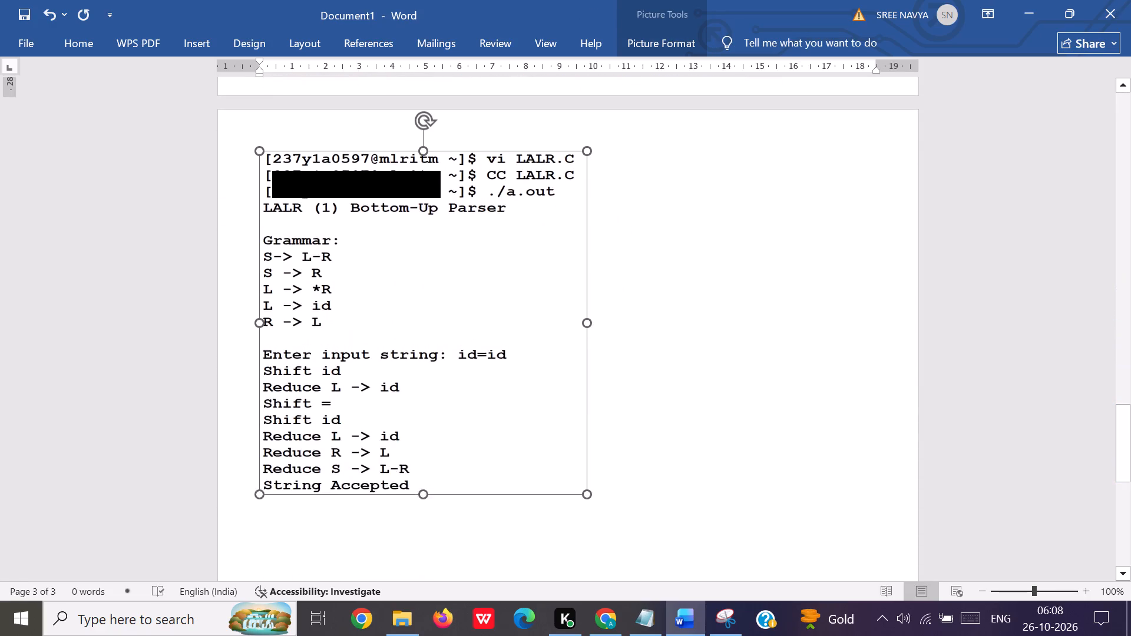
{"action": "left_click_drag", "start_coordinate": [430, 496], "coordinate": [432, 519]}
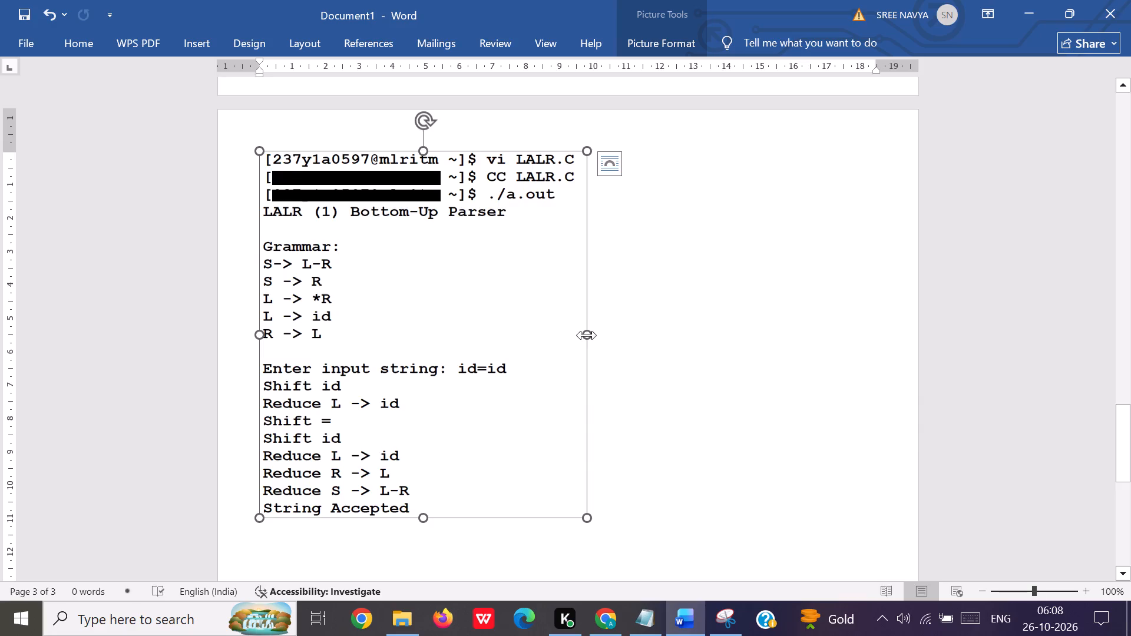
{"action": "left_click_drag", "start_coordinate": [587, 335], "coordinate": [603, 342]}
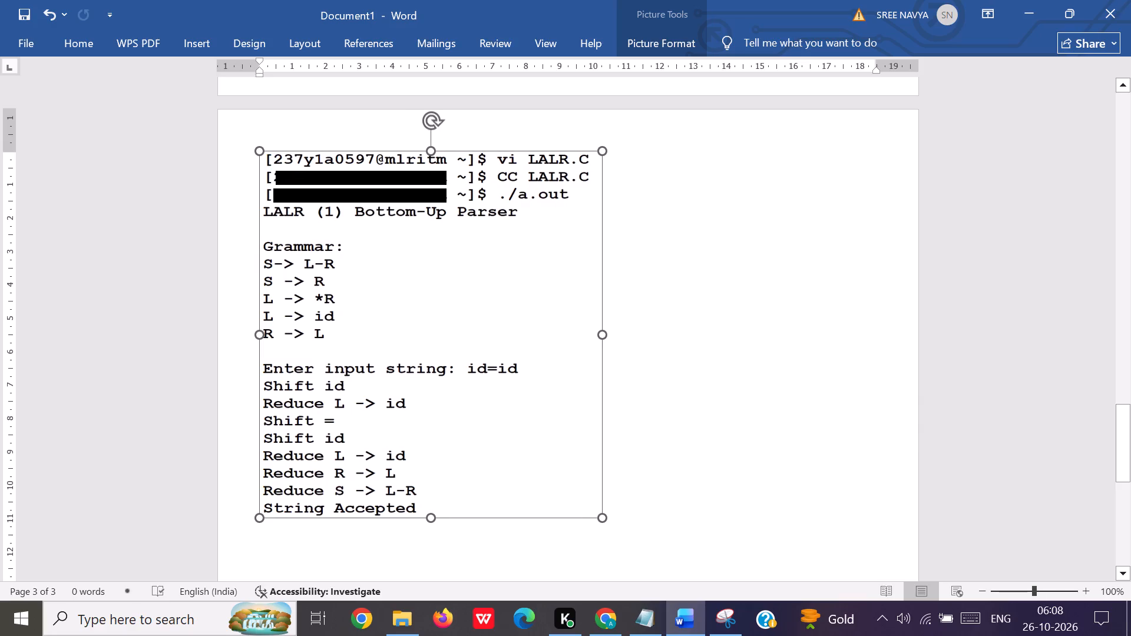
{"action": "left_click_drag", "start_coordinate": [603, 342], "coordinate": [607, 343]}
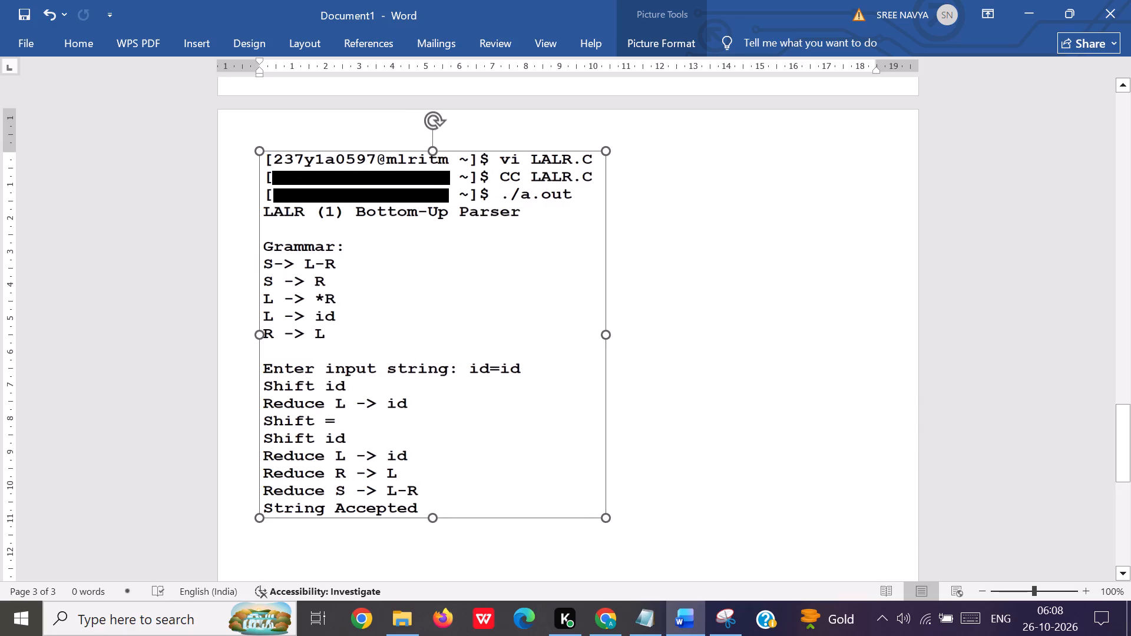
{"action": "left_click_drag", "start_coordinate": [607, 343], "coordinate": [597, 356]}
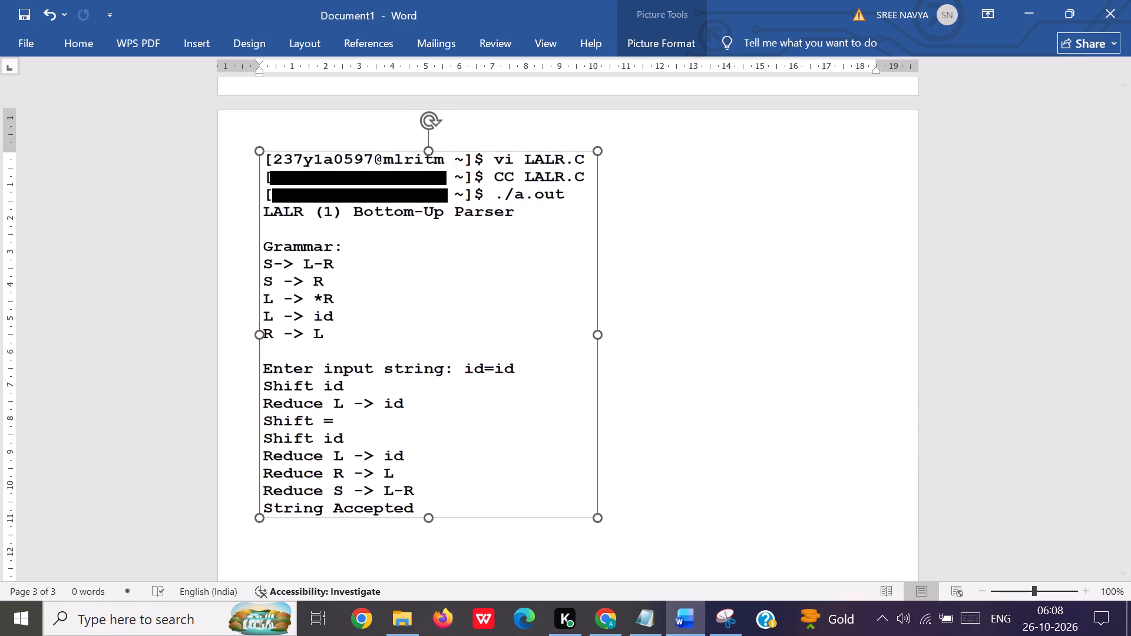
{"action": "left_click_drag", "start_coordinate": [597, 356], "coordinate": [619, 363]}
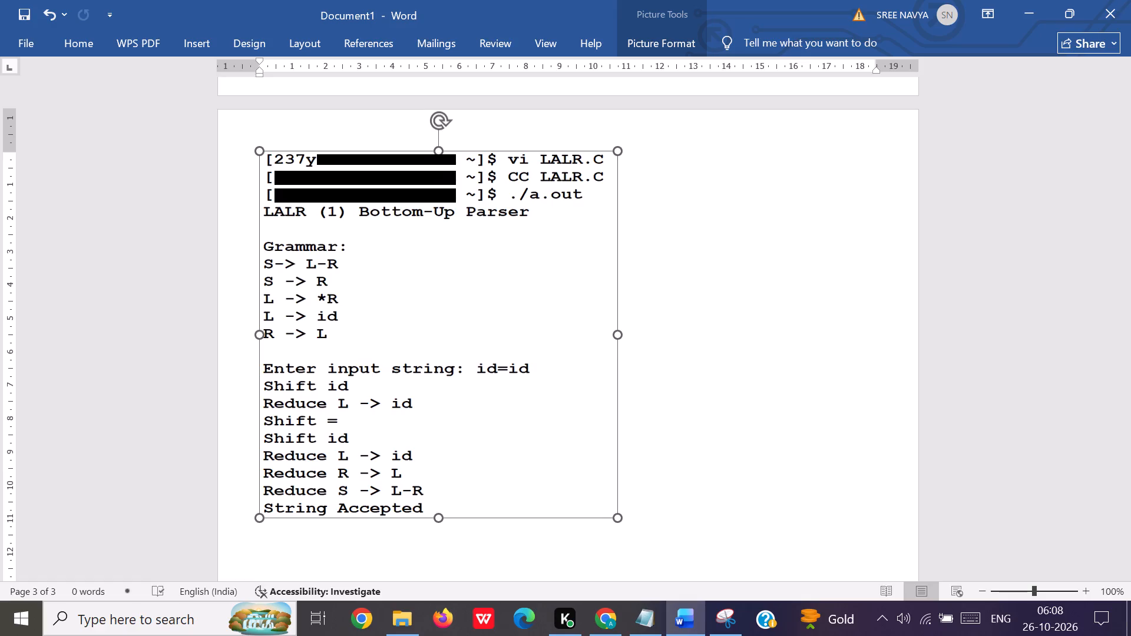
{"action": "left_click_drag", "start_coordinate": [619, 363], "coordinate": [633, 370]}
Start a new paragraph after the LALR.C picture on page 3.
{"action": "left_click", "coordinate": [686, 380]}
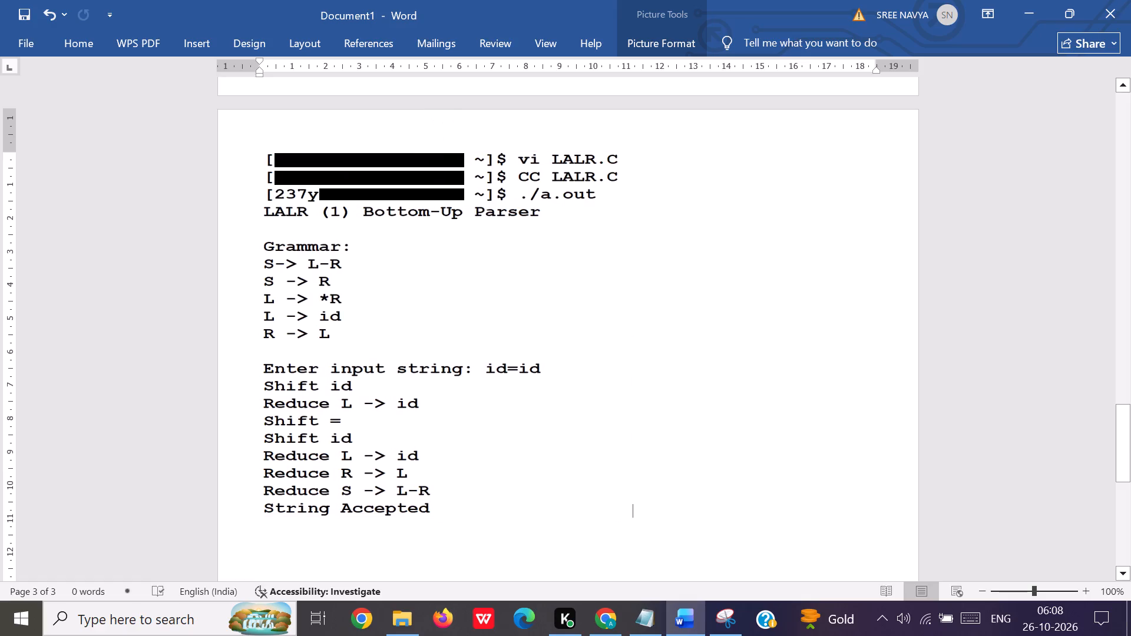
{"action": "key", "text": "Return"}
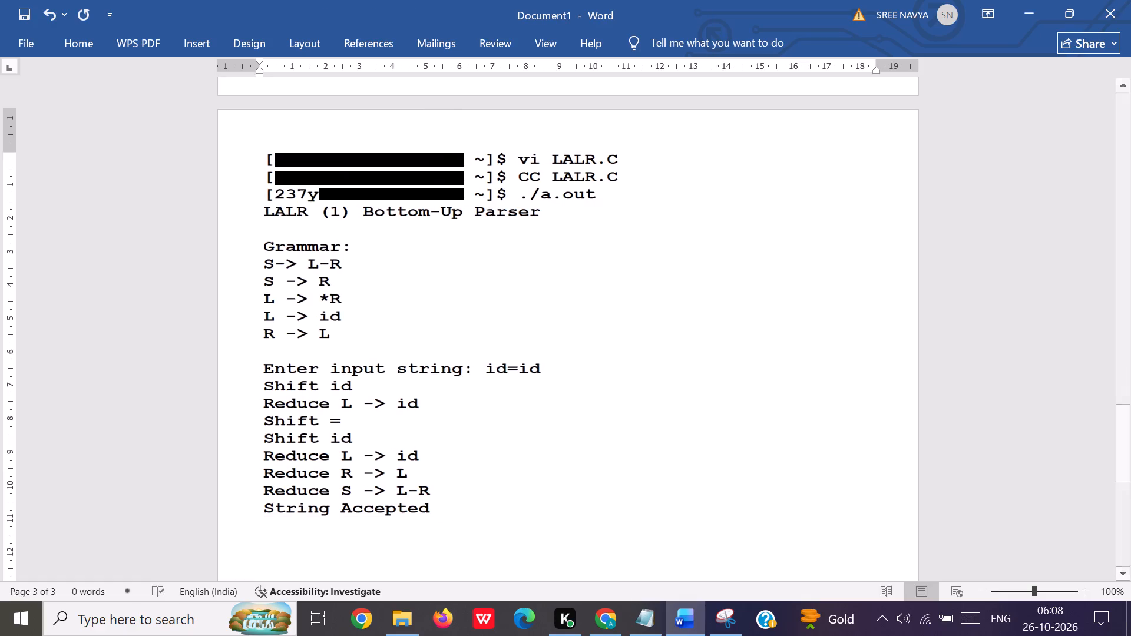
Switch to cd all.pdf in Chrome and copy the text of the second LALR.c run, with input string ii, using Google Lens.
{"action": "left_click", "coordinate": [598, 635]}
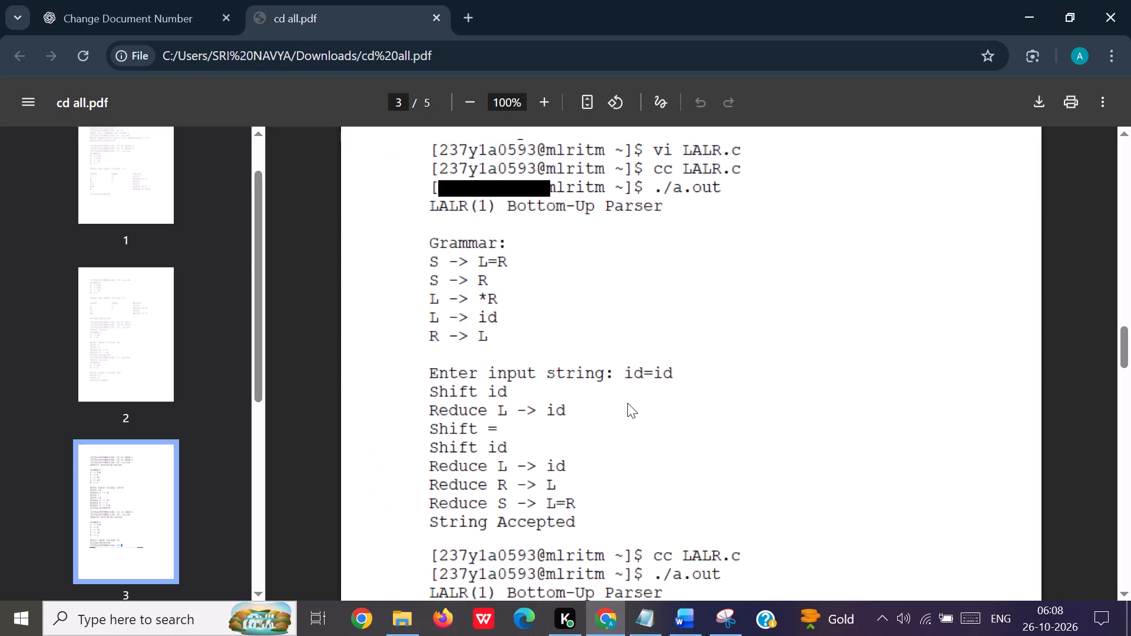
{"action": "scroll", "coordinate": [627, 403], "scroll_direction": "down", "scroll_amount": 1}
{"action": "scroll", "coordinate": [627, 403], "scroll_direction": "up", "scroll_amount": 2}
{"action": "scroll", "coordinate": [627, 403], "scroll_direction": "down", "scroll_amount": 2}
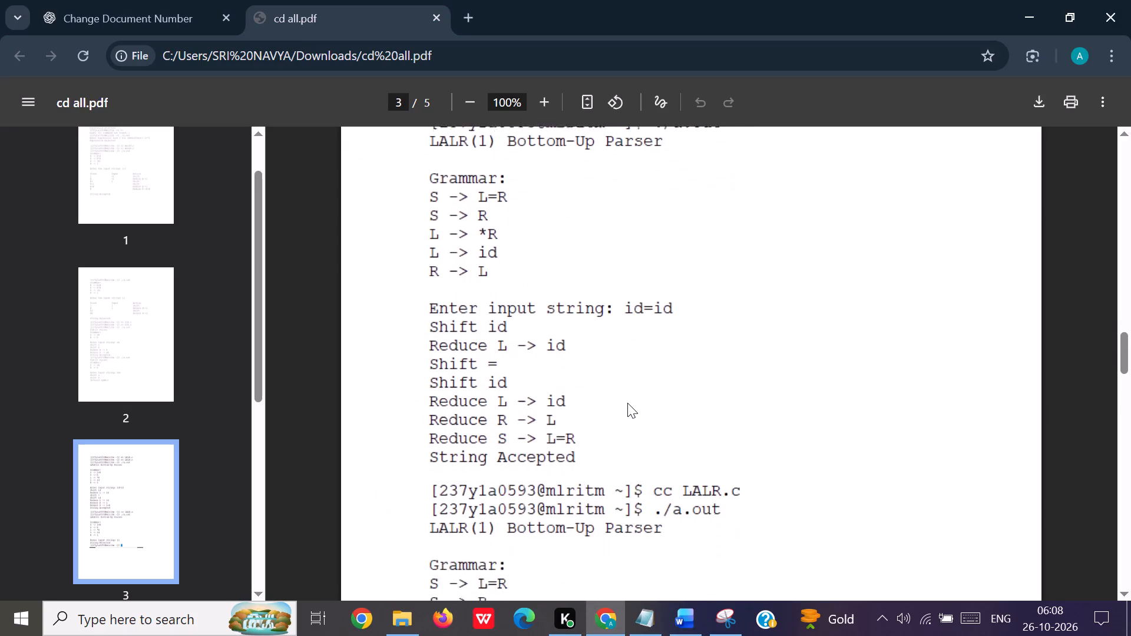
{"action": "scroll", "coordinate": [627, 403], "scroll_direction": "down", "scroll_amount": 3}
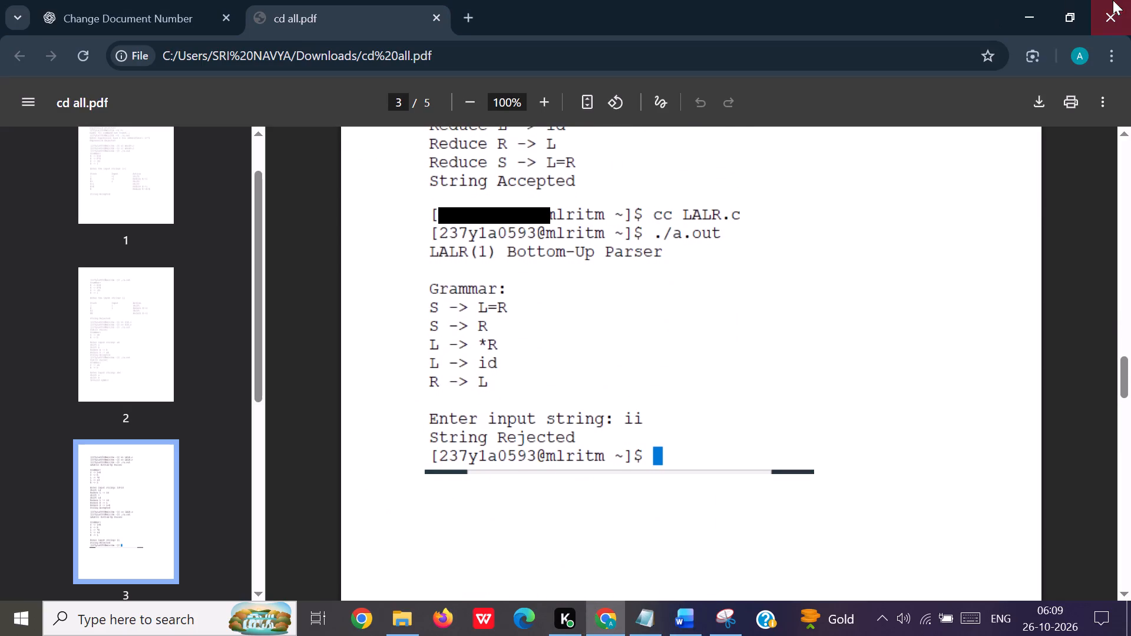
{"action": "left_click", "coordinate": [1030, 61]}
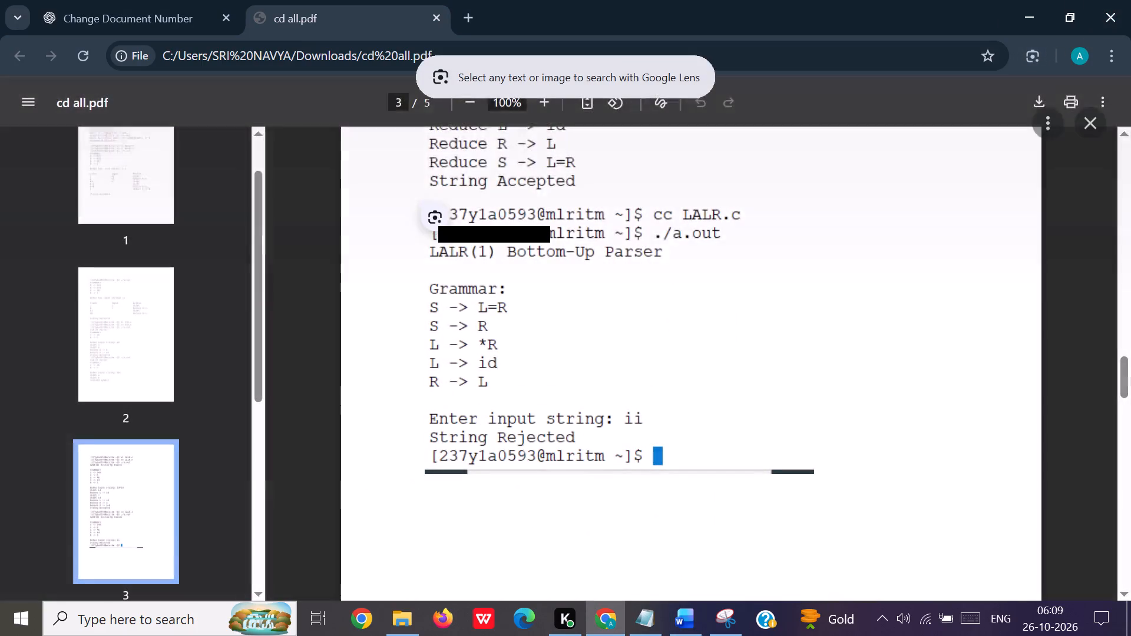
{"action": "left_click_drag", "start_coordinate": [426, 202], "coordinate": [756, 468]}
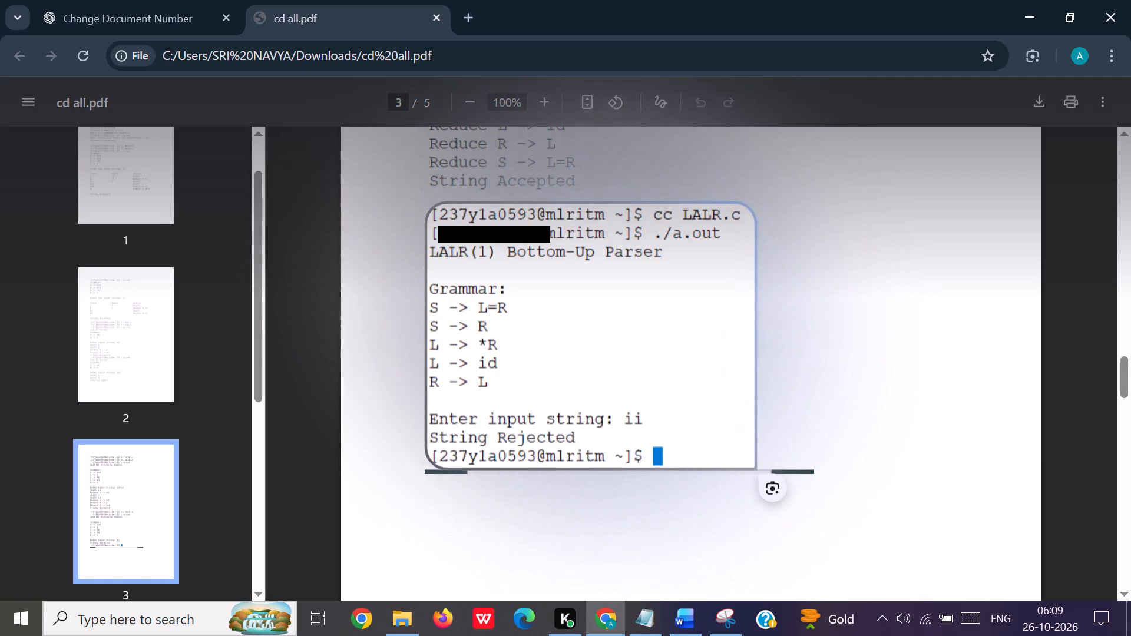
{"action": "left_click_drag", "start_coordinate": [756, 468], "coordinate": [756, 469]}
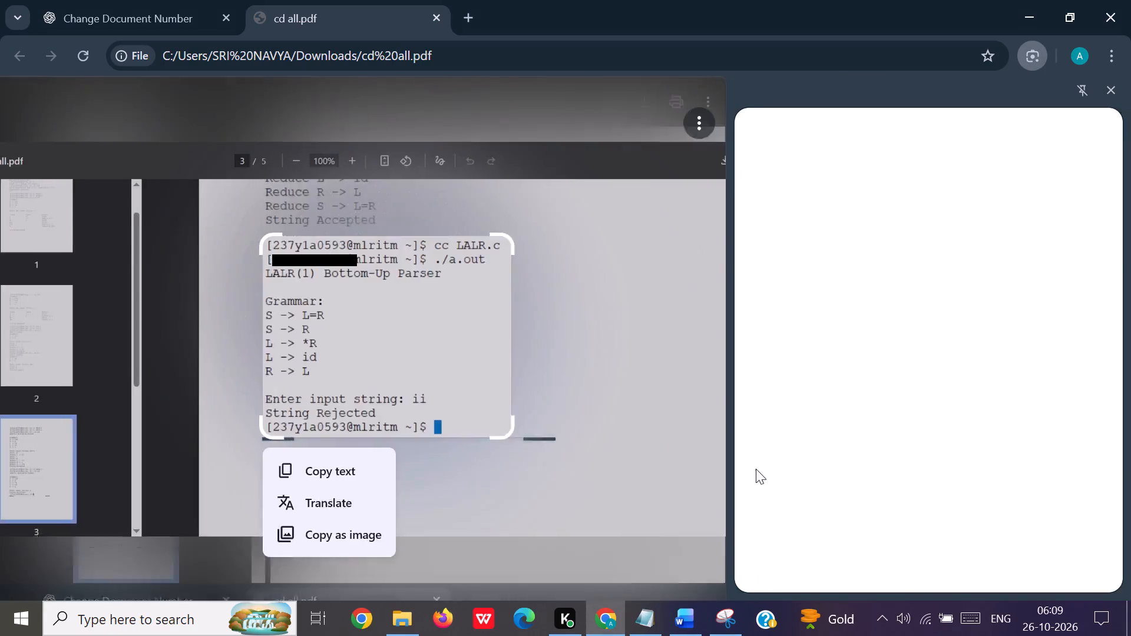
{"action": "left_click", "coordinate": [330, 456]}
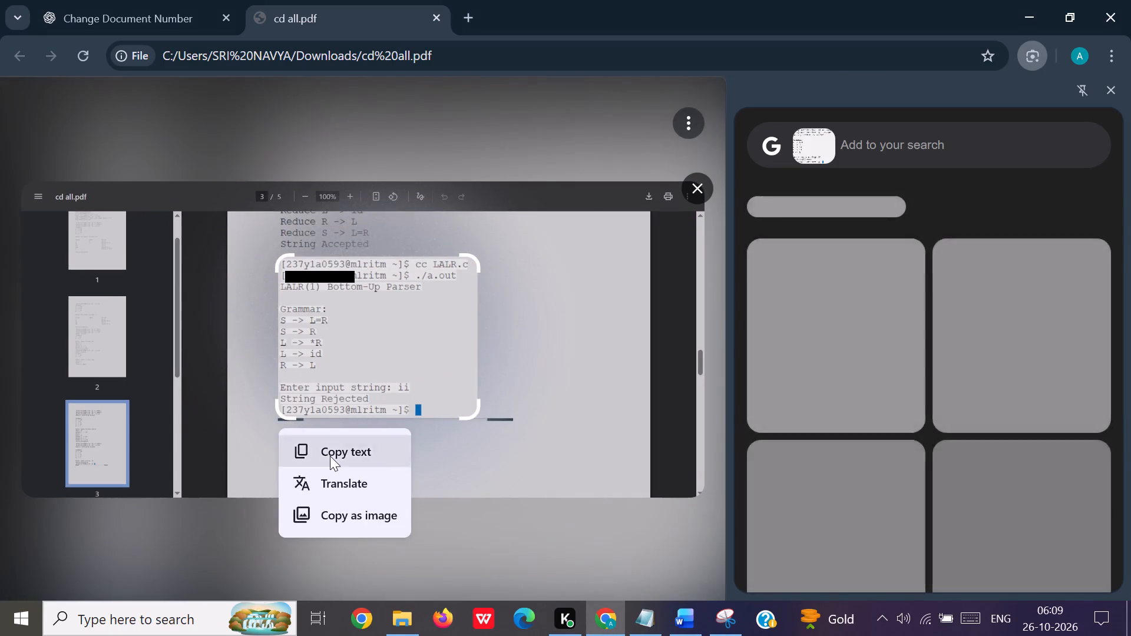
Replace all the text in Notepad with the copied output of the second LALR run.
{"action": "left_click", "coordinate": [647, 620]}
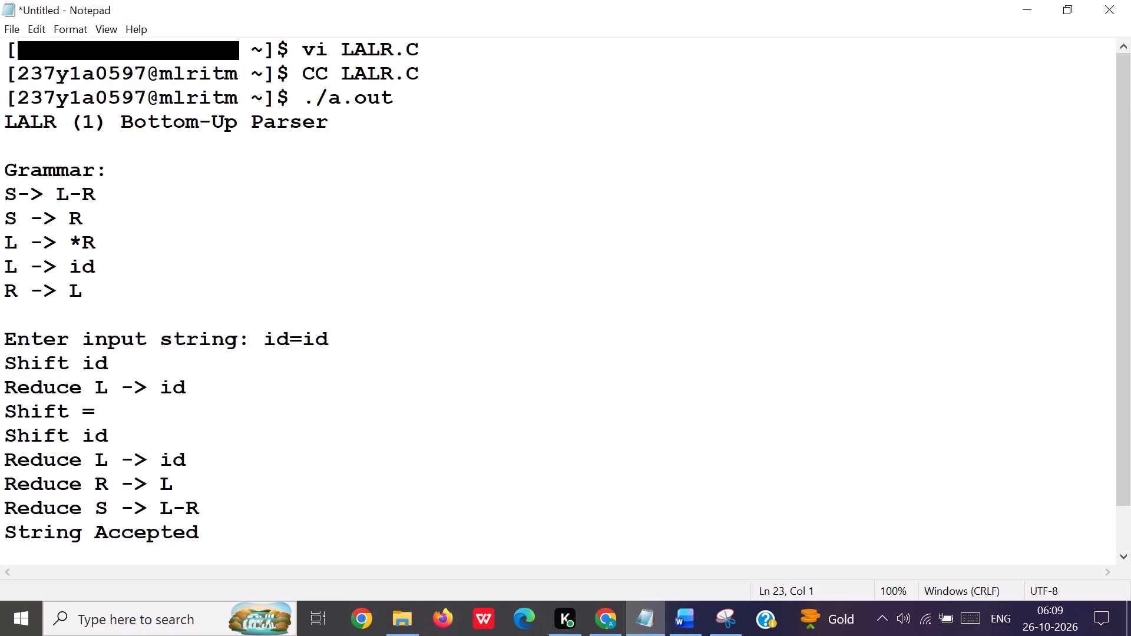
{"action": "left_click_drag", "start_coordinate": [233, 527], "coordinate": [0, 41]}
{"action": "key", "text": "BackSpace"}
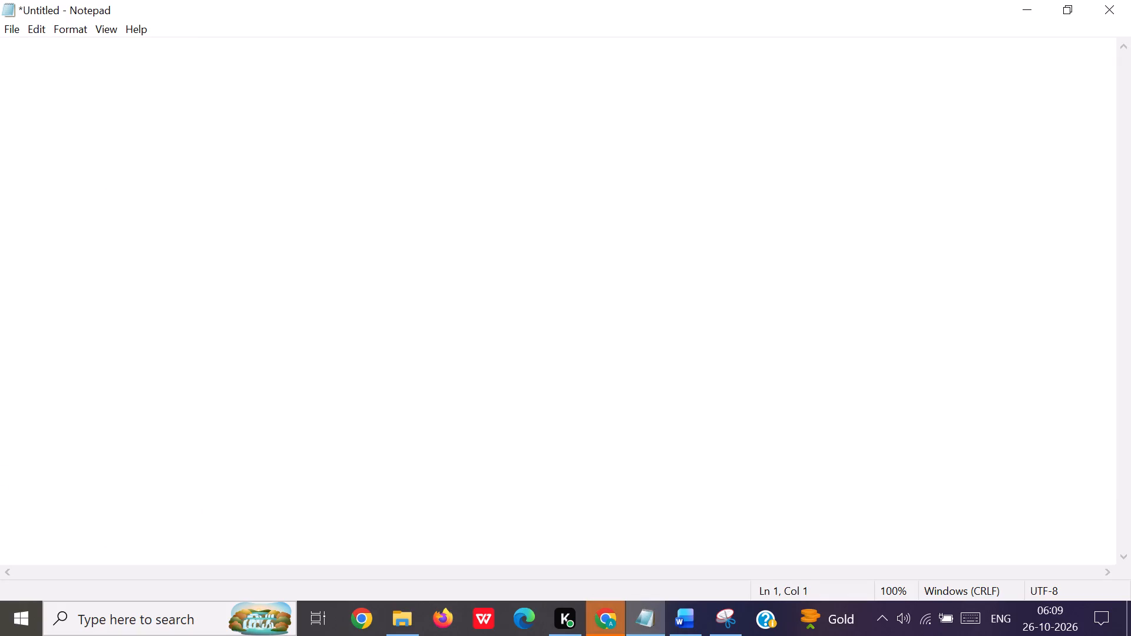
{"action": "key", "text": "ctrl+v"}
Change the roll number's last digit to 7 in the cc LALR.C and ./a.out prompt lines.
{"action": "left_click", "coordinate": [141, 43]}
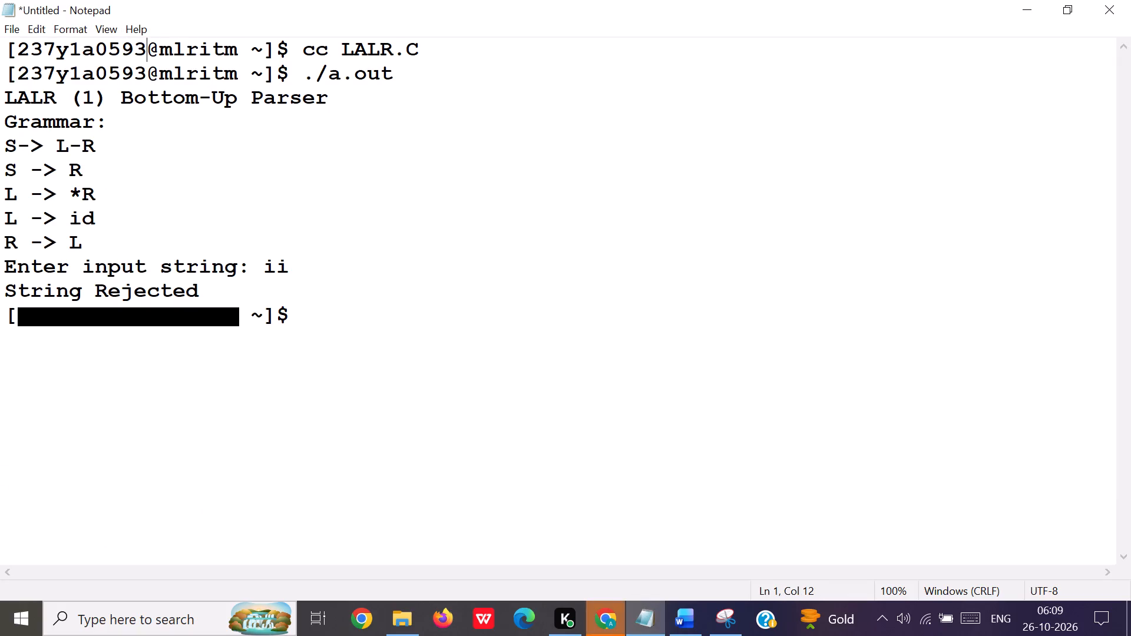
{"action": "key", "text": "BackSpace"}
{"action": "key", "text": "7"}
{"action": "key", "text": "Down"}
{"action": "key", "text": "BackSpace"}
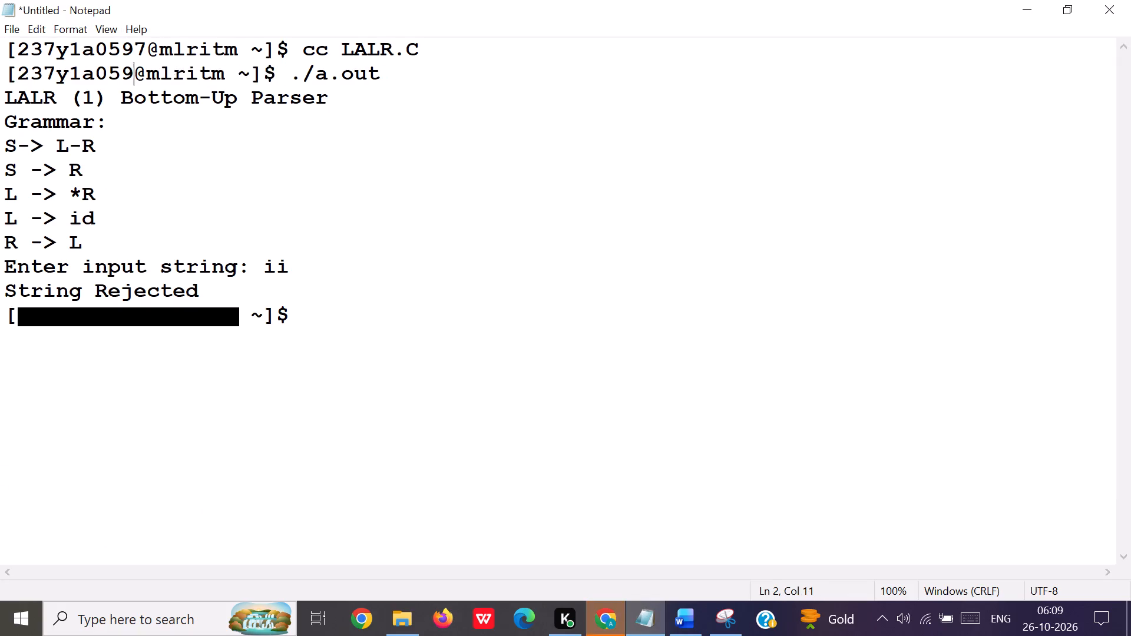
{"action": "key", "text": "7"}
{"action": "key", "text": "Up"}
{"action": "key", "text": "Up"}
{"action": "key", "text": "Up"}
{"action": "key", "text": "Down"}
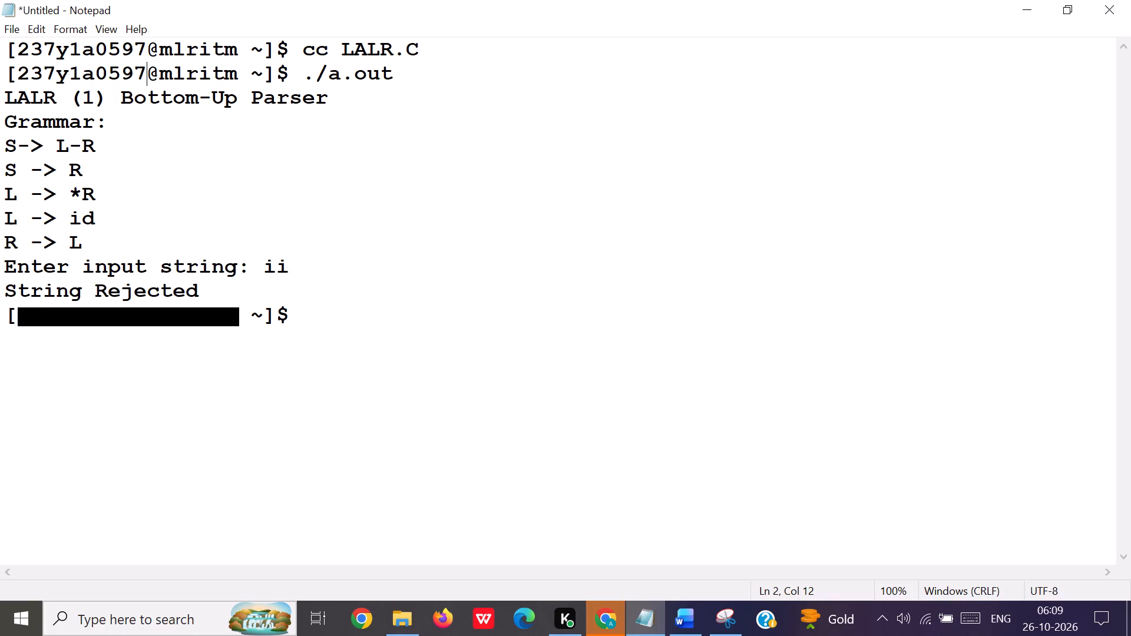
{"action": "key", "text": "Down"}
{"action": "key", "text": "Down"}
Close the Lens results, check the PDF's spacing, and insert blank lines above "Grammar:" and "Enter input string: ii" in Notepad.
{"action": "left_click", "coordinate": [640, 623]}
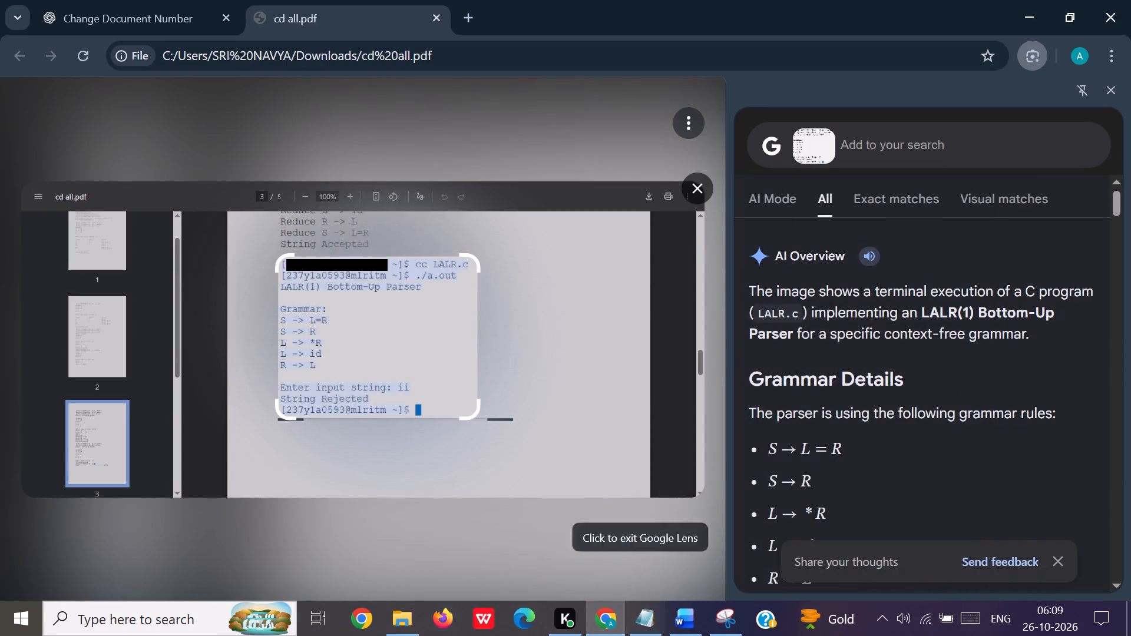
{"action": "left_click", "coordinate": [1112, 86]}
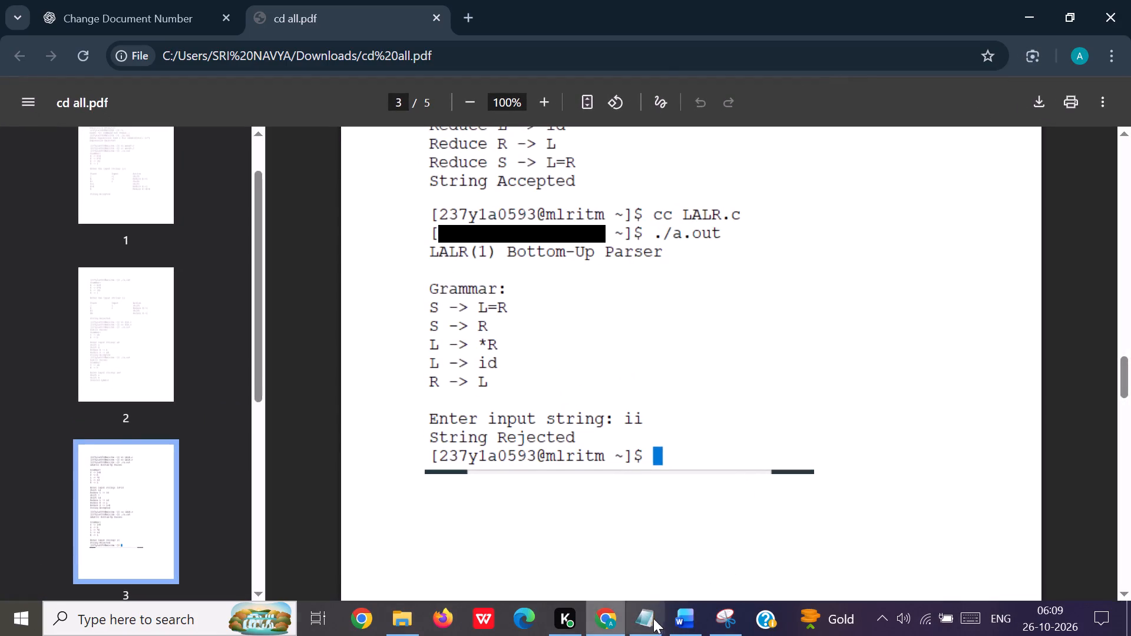
{"action": "left_click", "coordinate": [656, 618]}
{"action": "left_click", "coordinate": [368, 106]}
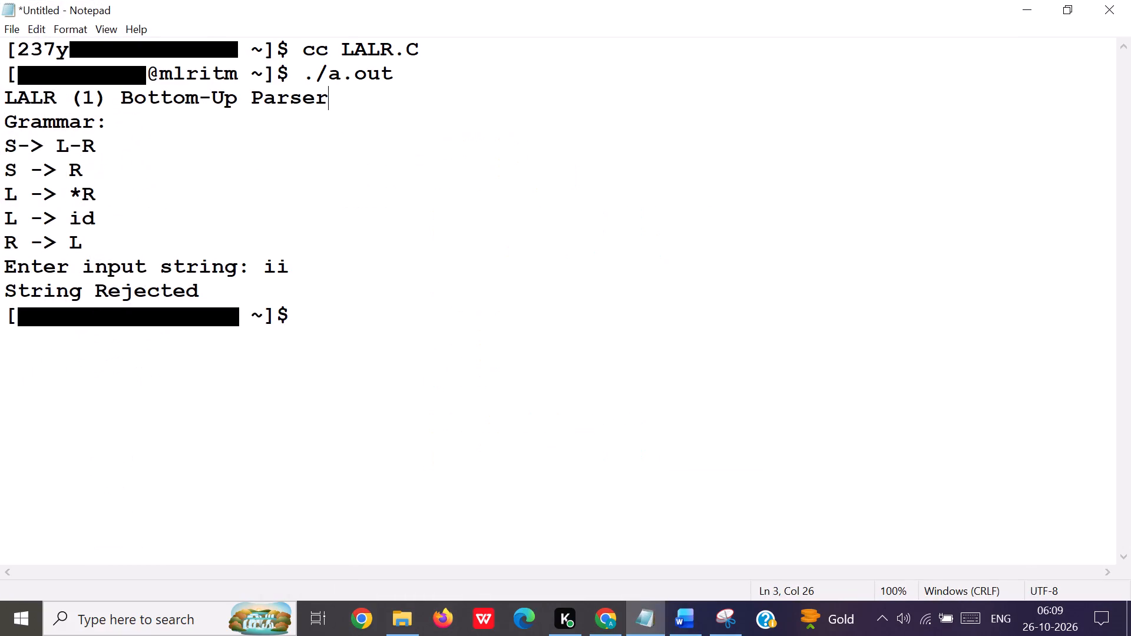
{"action": "key", "text": "Return"}
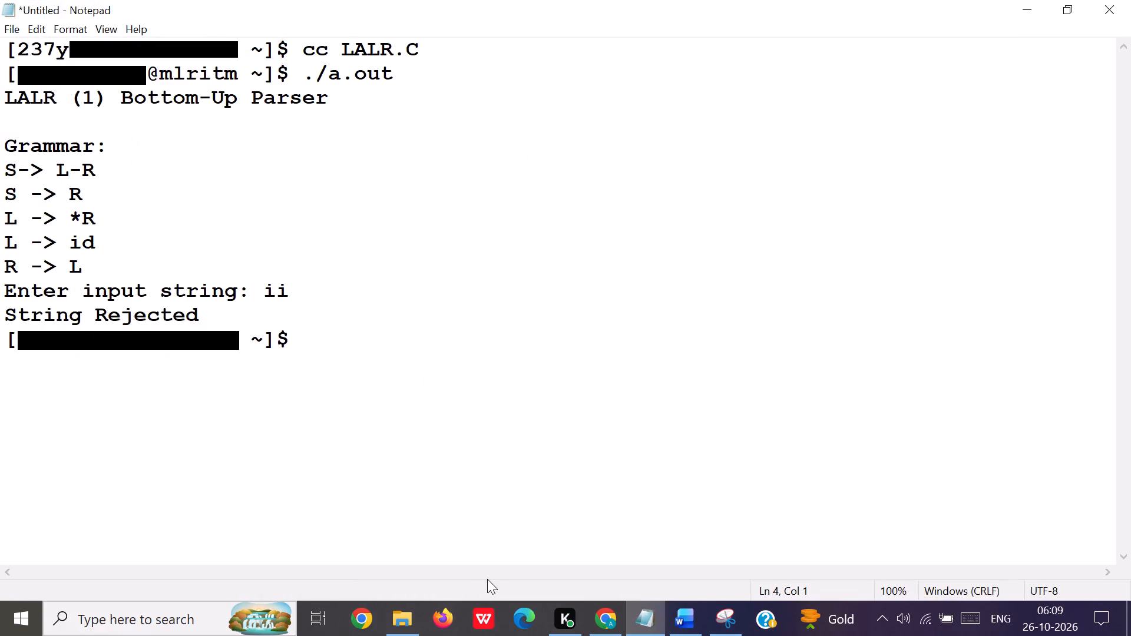
{"action": "left_click", "coordinate": [601, 626]}
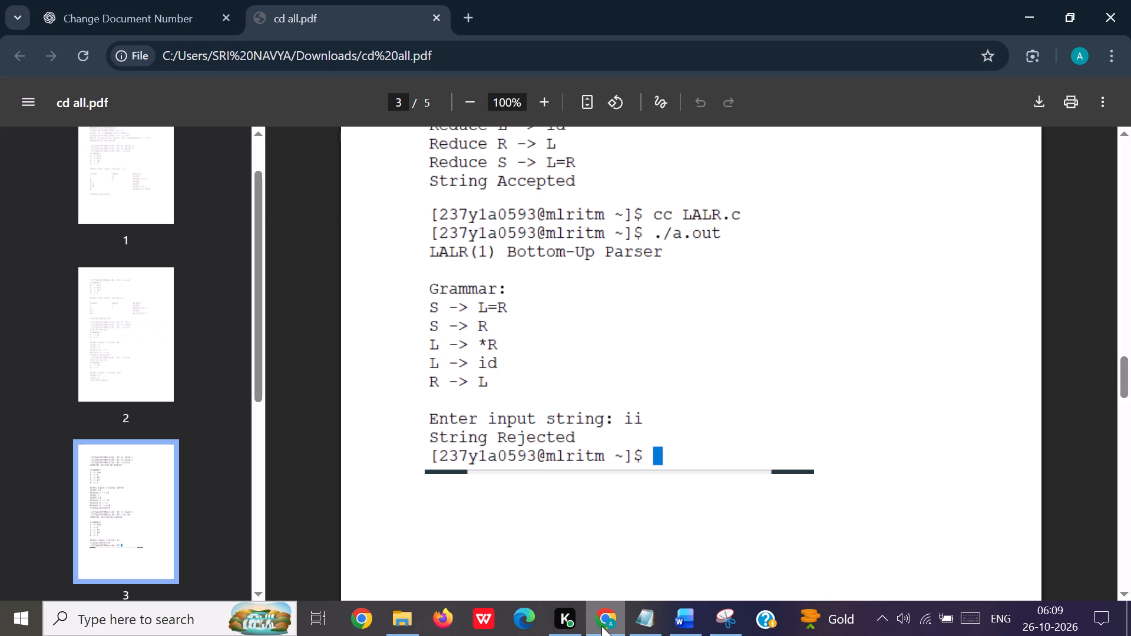
{"action": "left_click", "coordinate": [652, 625]}
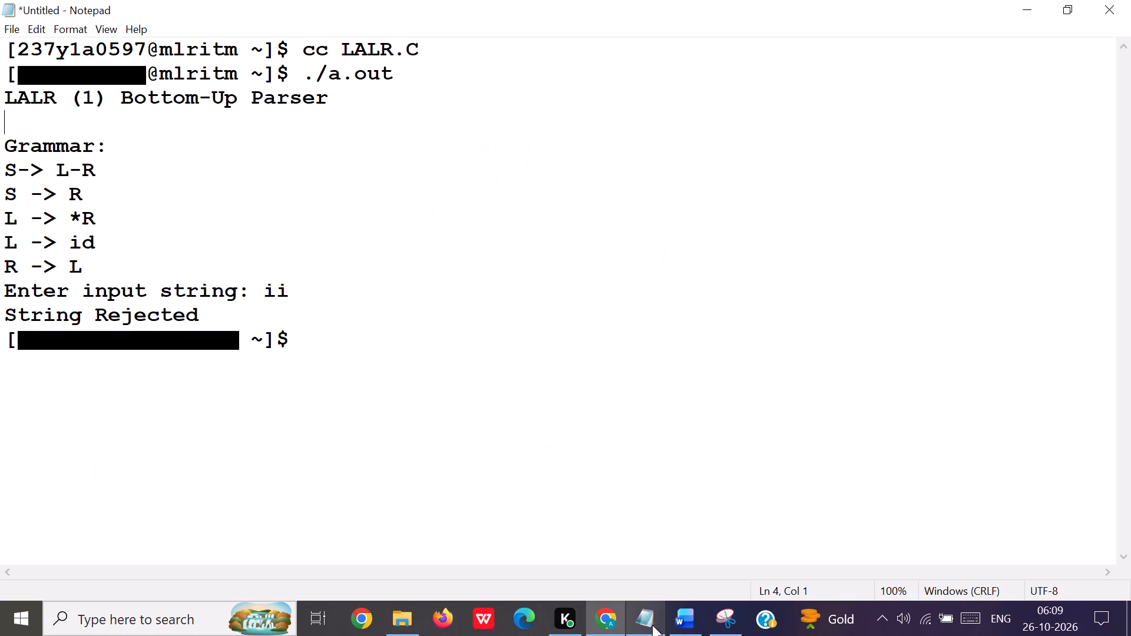
{"action": "left_click", "coordinate": [134, 260]}
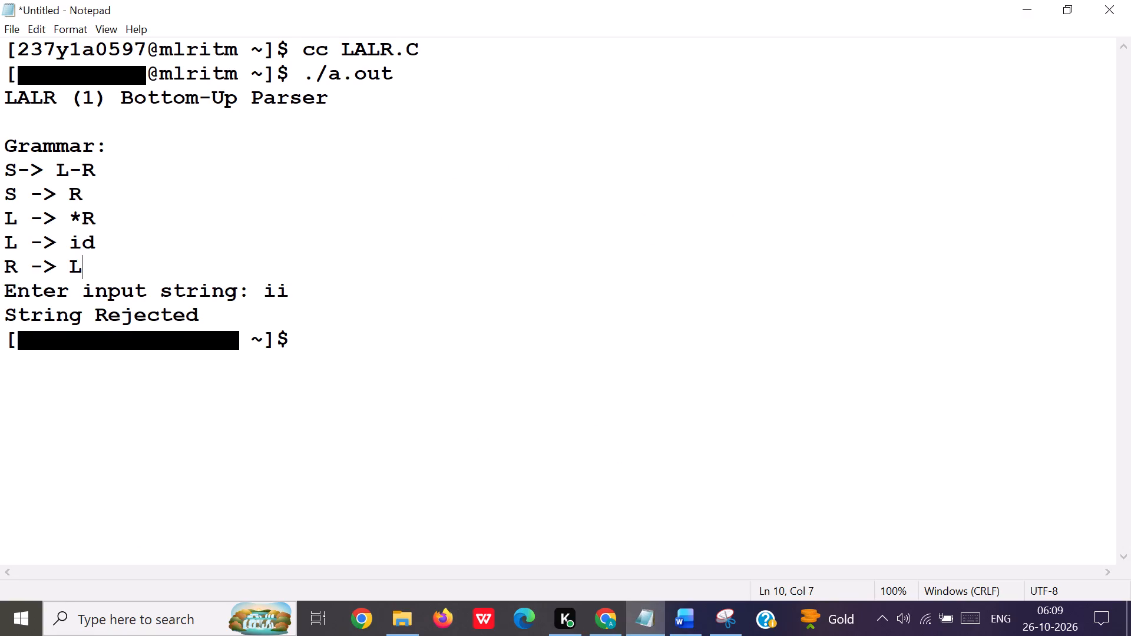
{"action": "key", "text": "Return"}
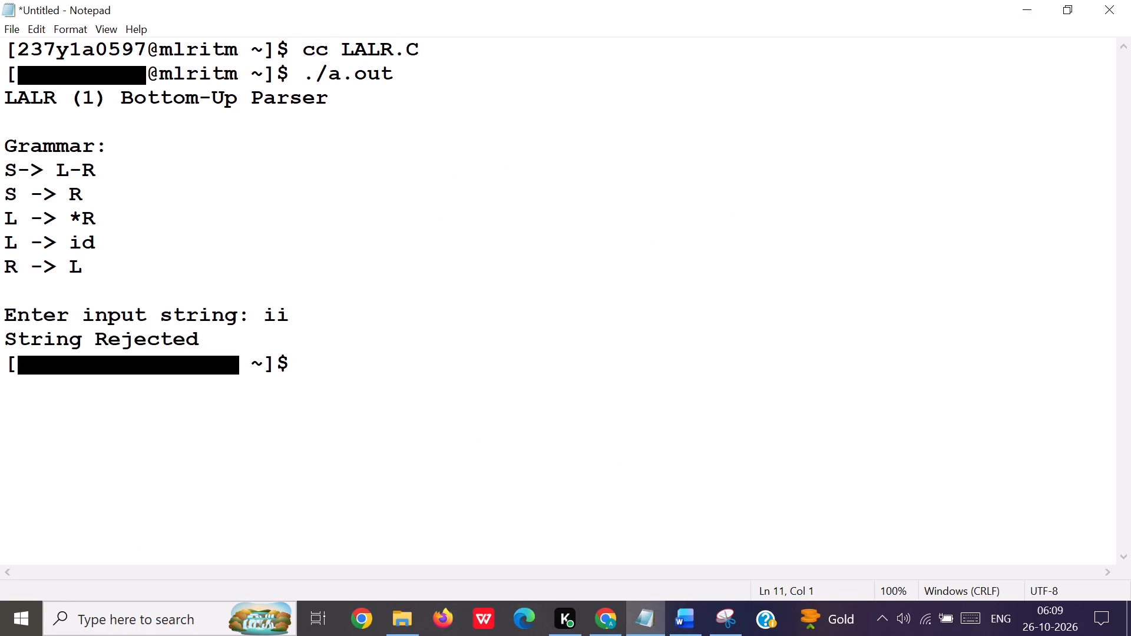
Change the roll number's last digit to 7 in the final prompt line and add a blank line below it.
{"action": "left_click", "coordinate": [148, 367]}
{"action": "key", "text": "BackSpace"}
{"action": "key", "text": "7"}
{"action": "left_click", "coordinate": [603, 618]}
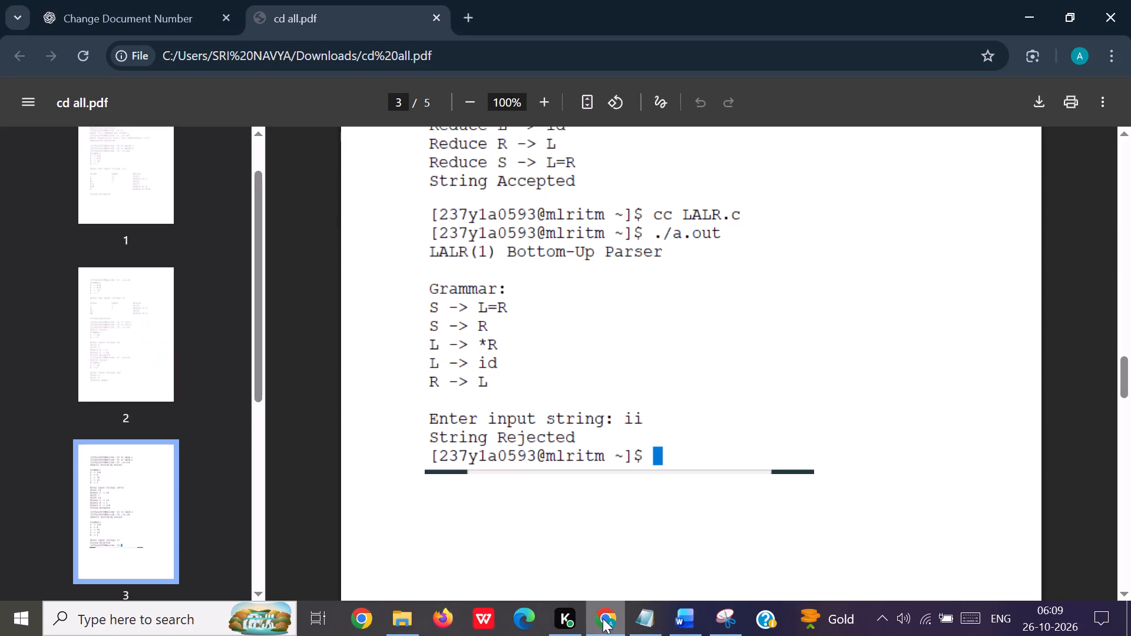
{"action": "left_click", "coordinate": [638, 628]}
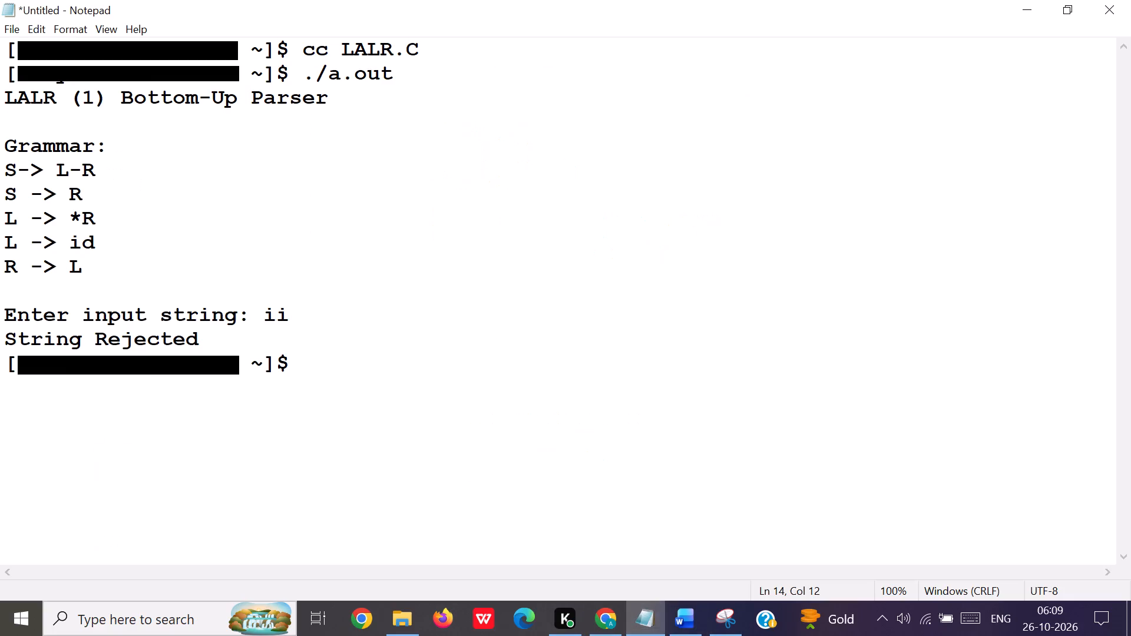
{"action": "left_click", "coordinate": [396, 387]}
{"action": "key", "text": "Return"}
Snip the cc LALR.C output from Notepad through its final prompt and paste it below the first LALR.C picture in Word.
{"action": "left_click", "coordinate": [730, 621]}
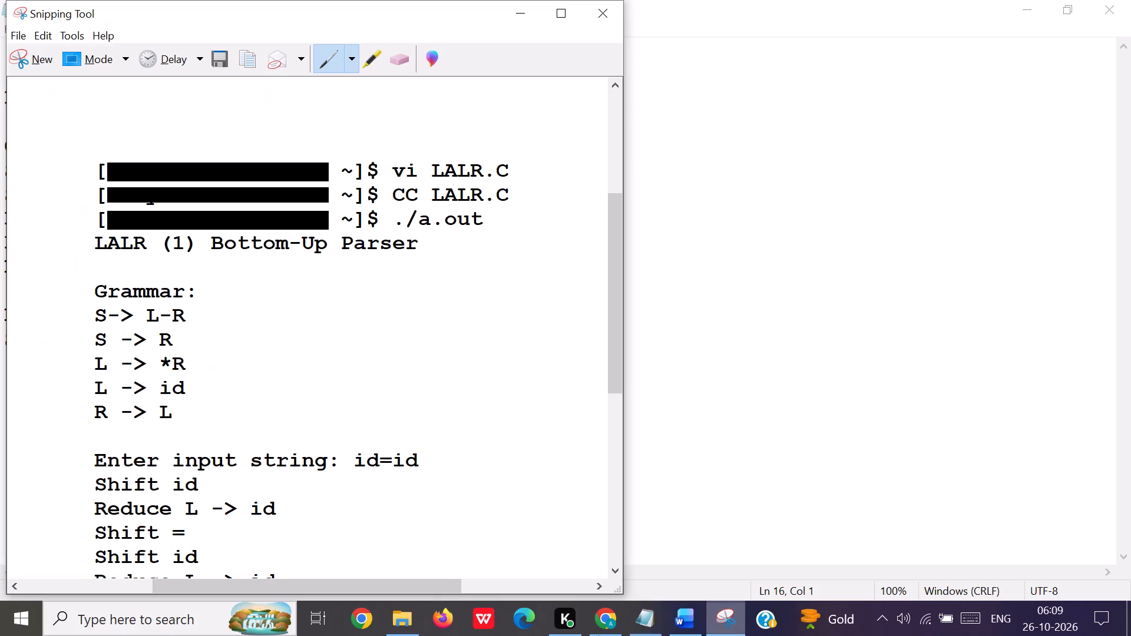
{"action": "left_click", "coordinate": [36, 59]}
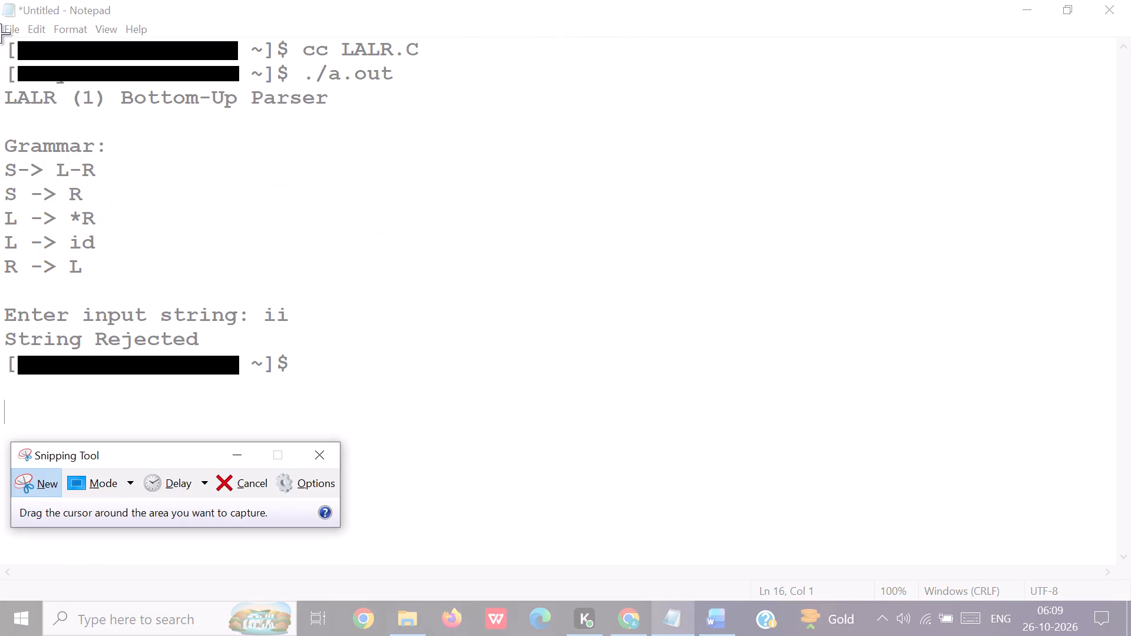
{"action": "left_click_drag", "start_coordinate": [0, 37], "coordinate": [433, 351]}
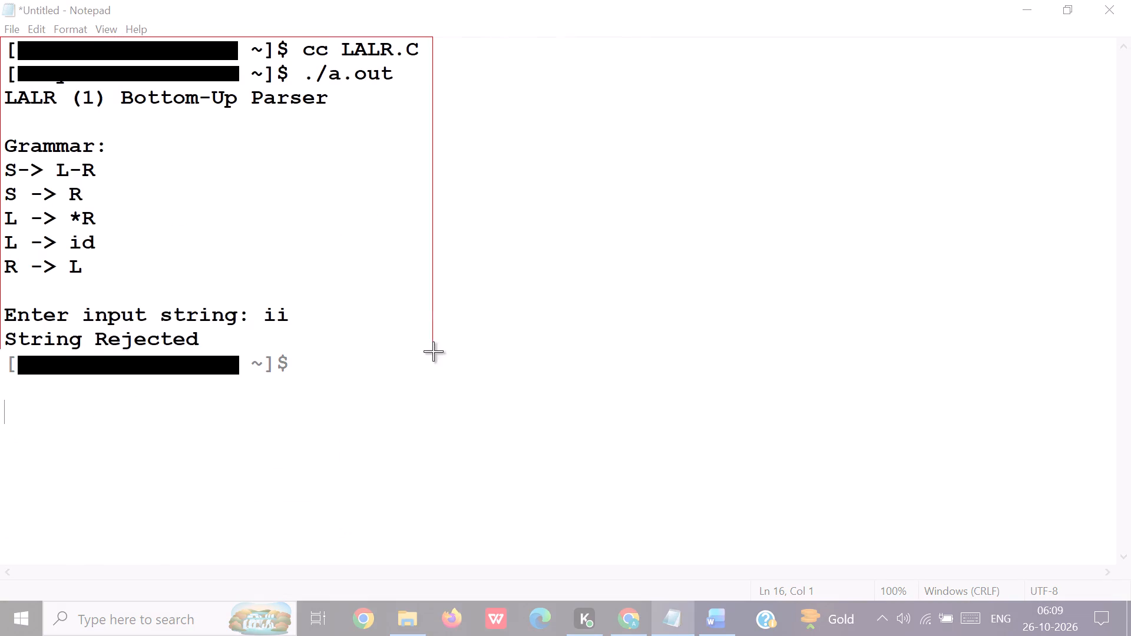
{"action": "left_click_drag", "start_coordinate": [433, 351], "coordinate": [418, 378]}
{"action": "key", "text": "ctrl+c"}
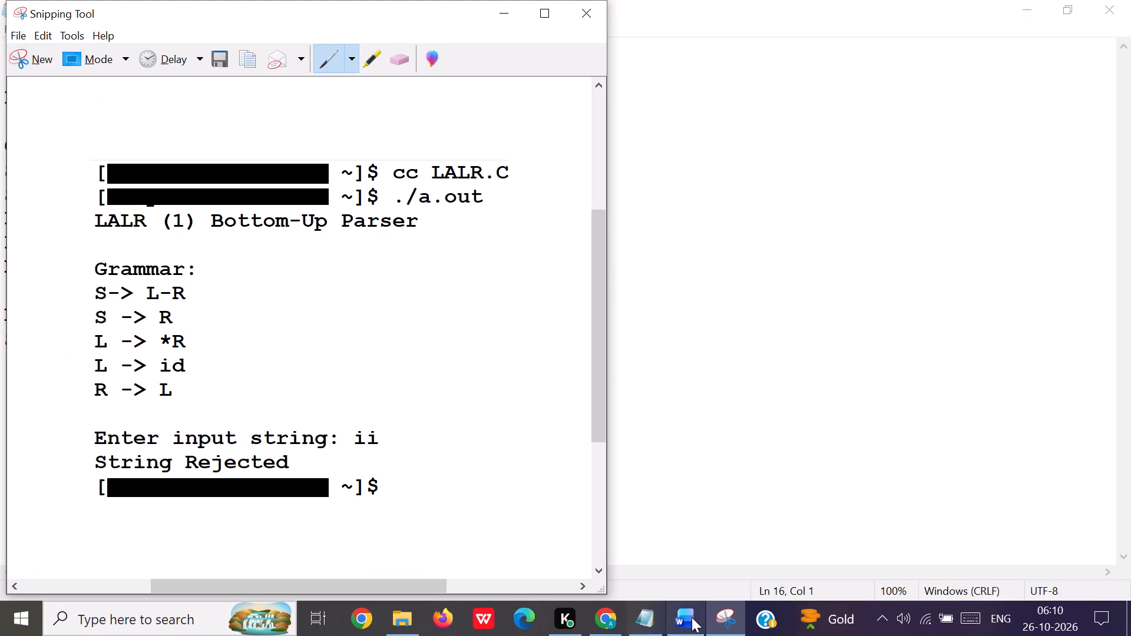
{"action": "left_click", "coordinate": [692, 617]}
{"action": "key", "text": "ctrl+v"}
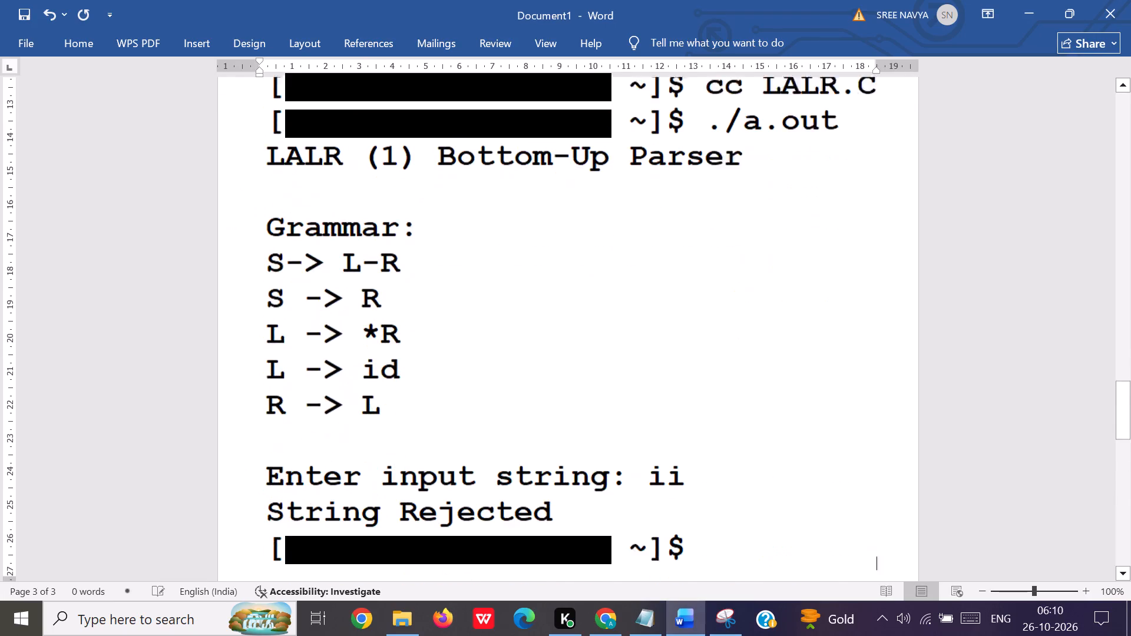
Shrink the second LALR.C picture to about 7.5 cm wide and 6.5 cm high so it sits below the first on page 3.
{"action": "left_click", "coordinate": [616, 316]}
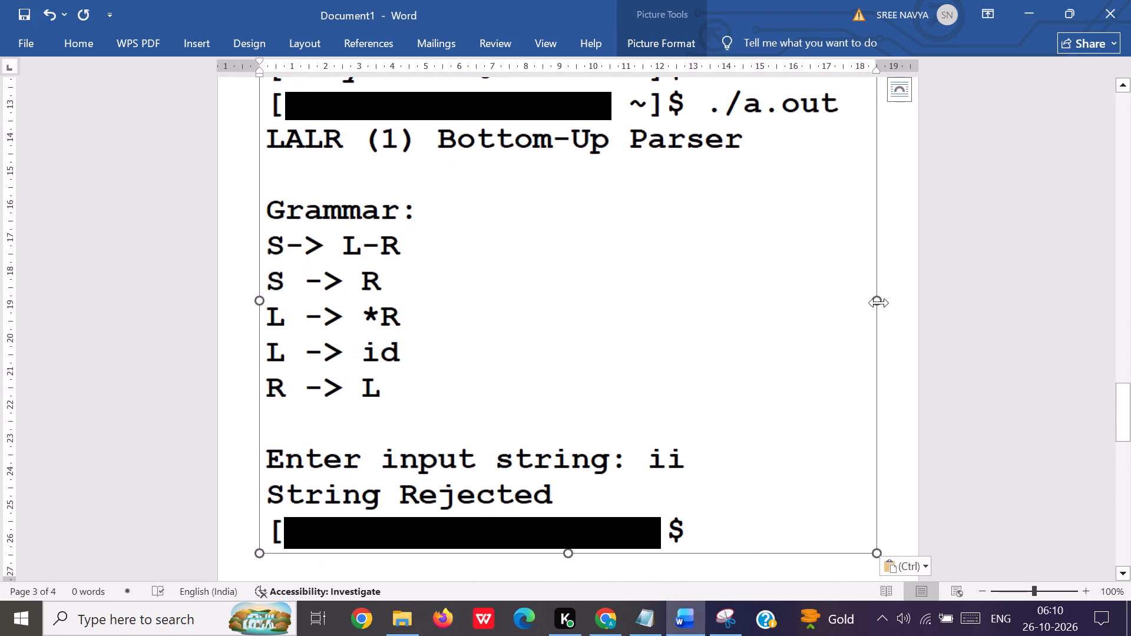
{"action": "left_click_drag", "start_coordinate": [879, 303], "coordinate": [617, 346]}
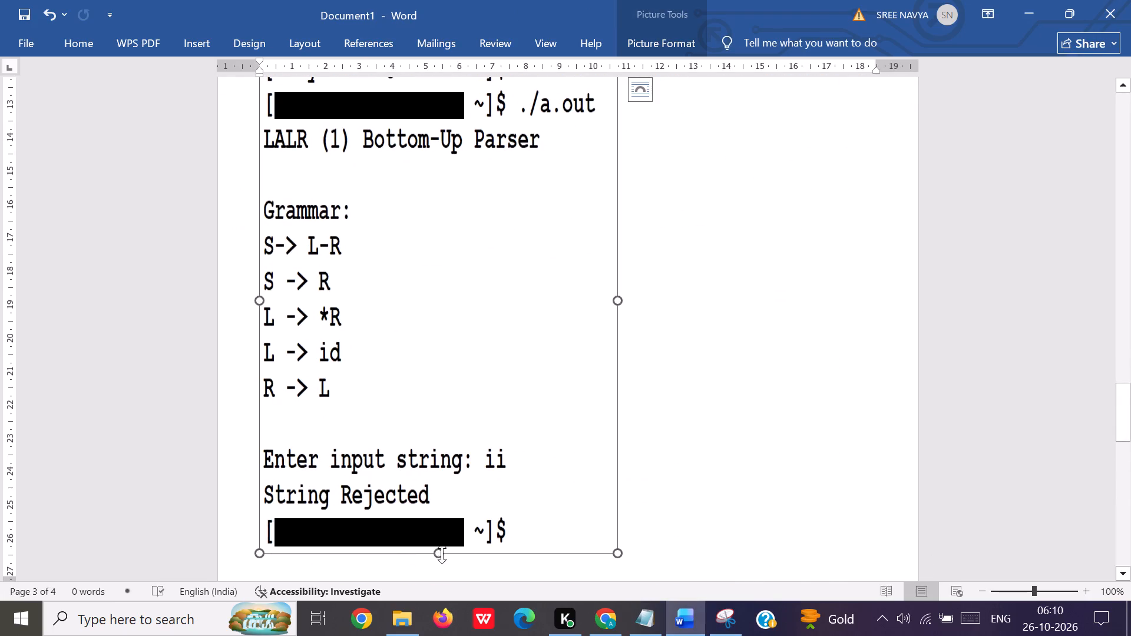
{"action": "left_click_drag", "start_coordinate": [441, 552], "coordinate": [447, 263]}
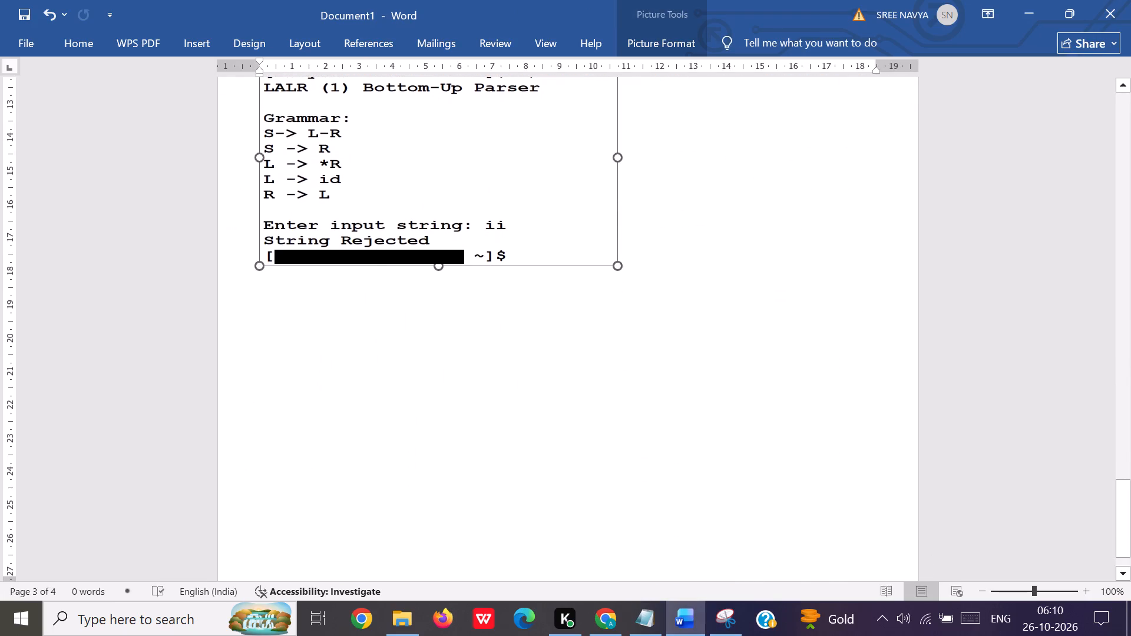
{"action": "left_click_drag", "start_coordinate": [619, 160], "coordinate": [508, 187]}
{"action": "left_click_drag", "start_coordinate": [1129, 511], "coordinate": [1126, 467]}
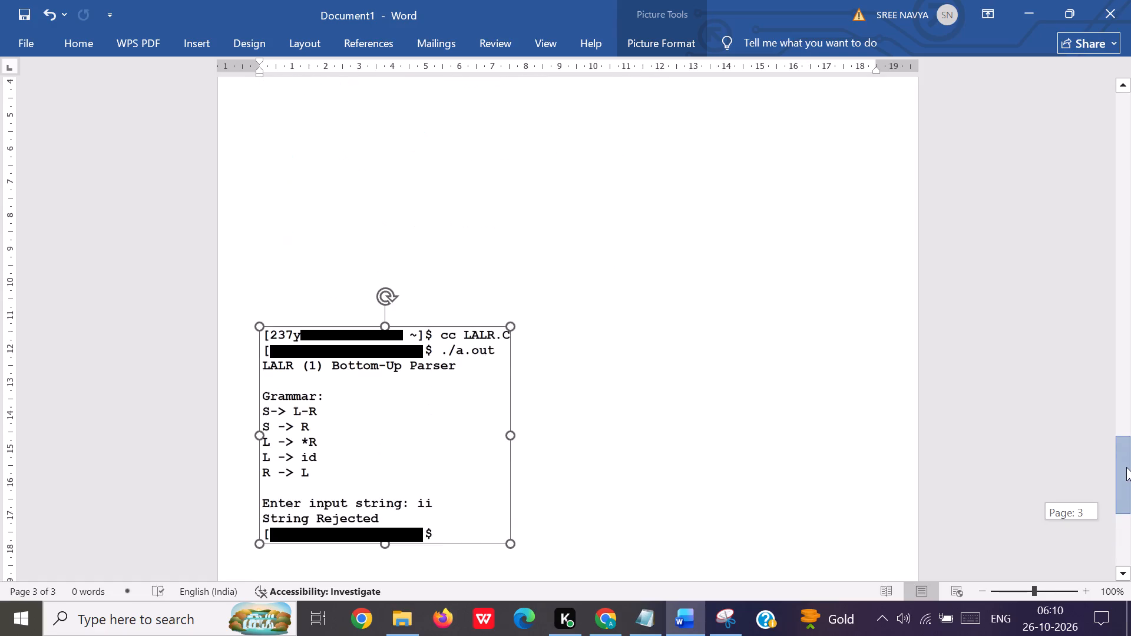
{"action": "left_click_drag", "start_coordinate": [1126, 467], "coordinate": [1126, 465]}
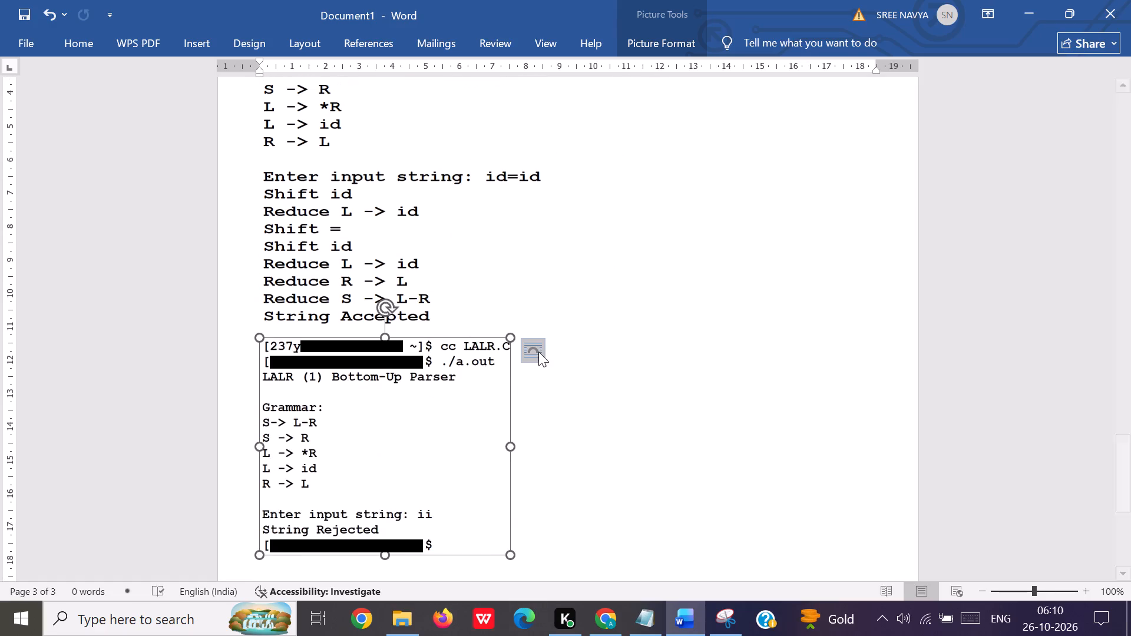
Set the second LALR.C picture's text wrapping to Through so it can be positioned freely.
{"action": "left_click", "coordinate": [538, 352]}
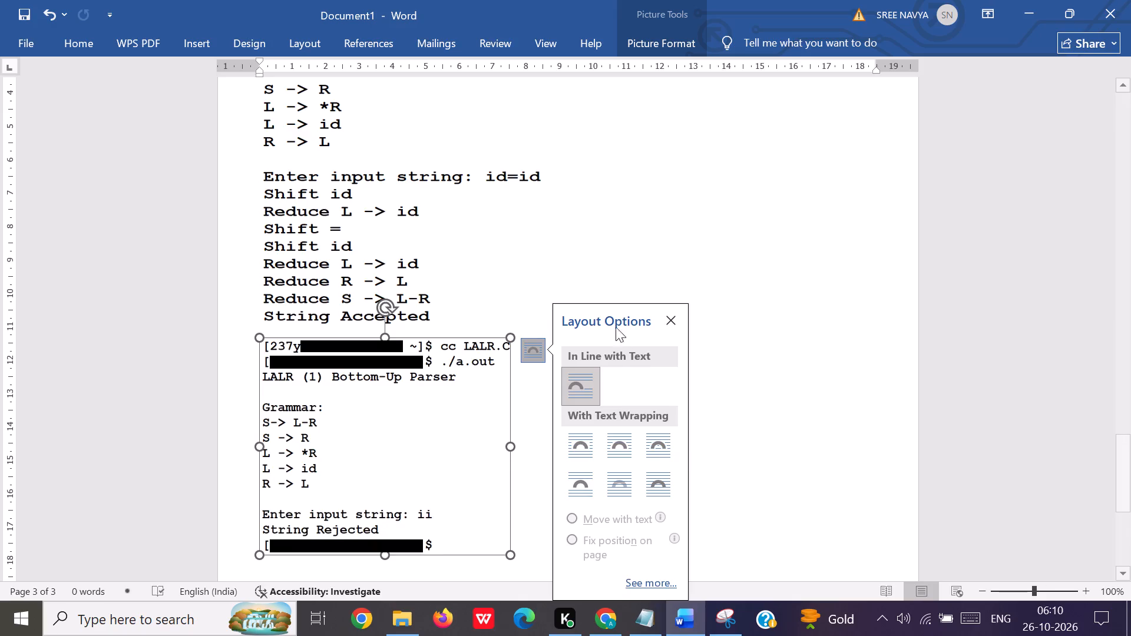
{"action": "left_click", "coordinate": [577, 435]}
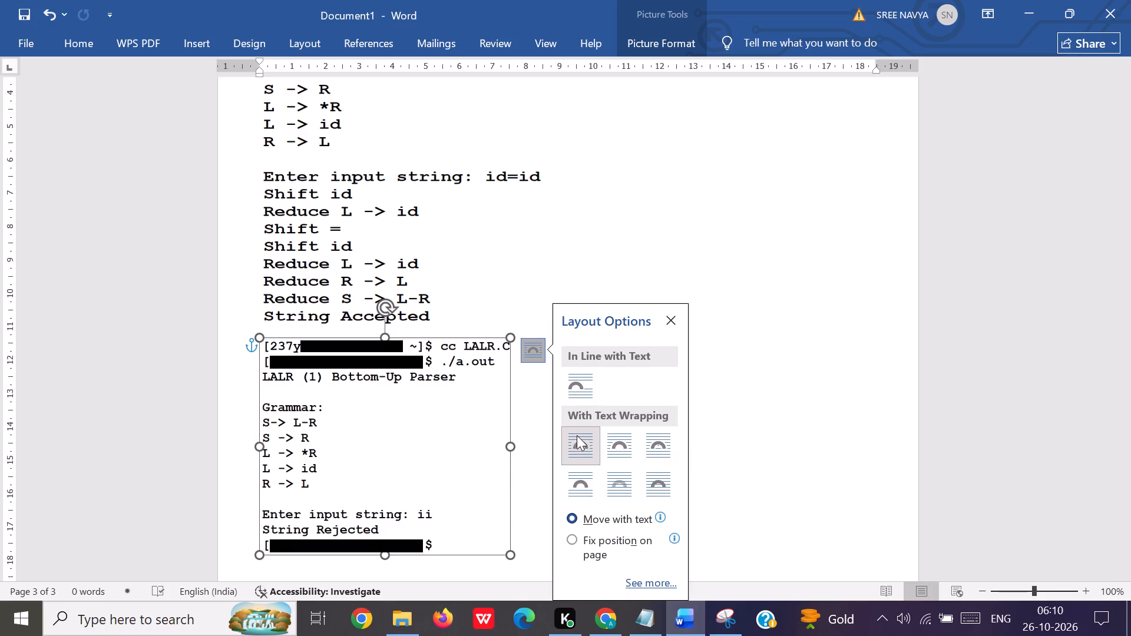
{"action": "left_click", "coordinate": [616, 443]}
{"action": "left_click", "coordinate": [656, 446]}
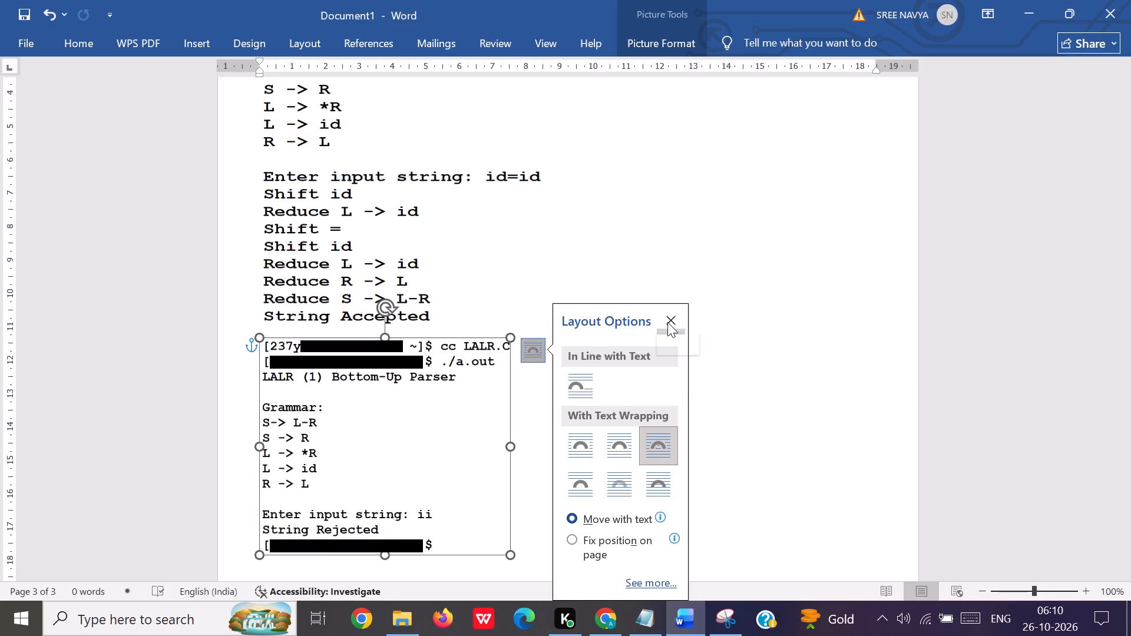
{"action": "left_click", "coordinate": [668, 320]}
{"action": "left_click", "coordinate": [421, 466]}
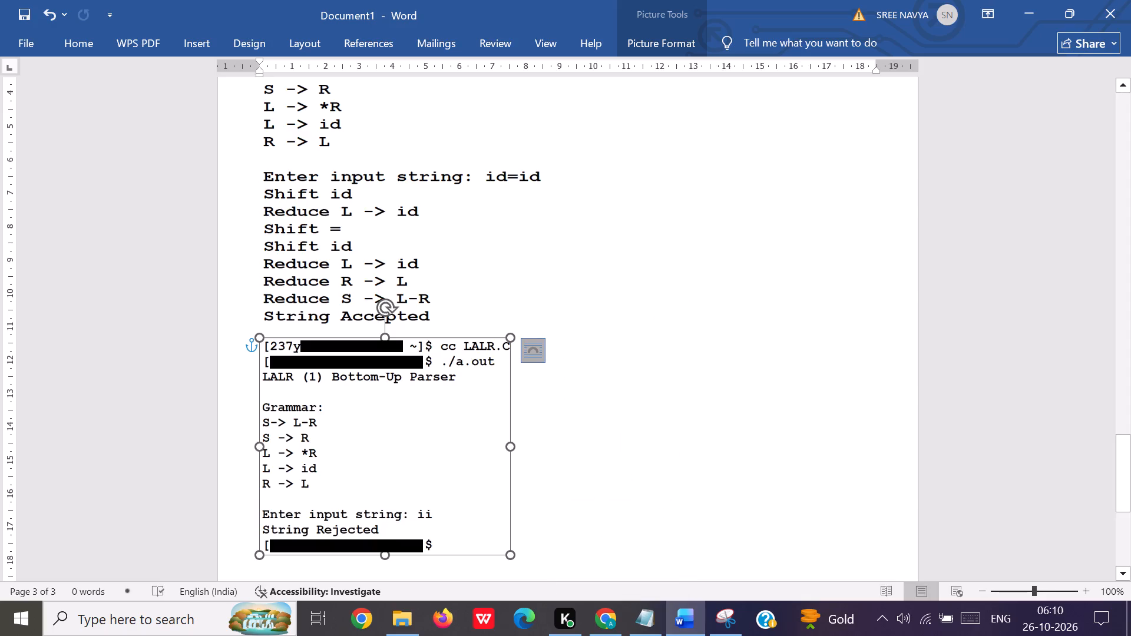
{"action": "left_click", "coordinate": [602, 438]}
{"action": "left_click", "coordinate": [465, 435]}
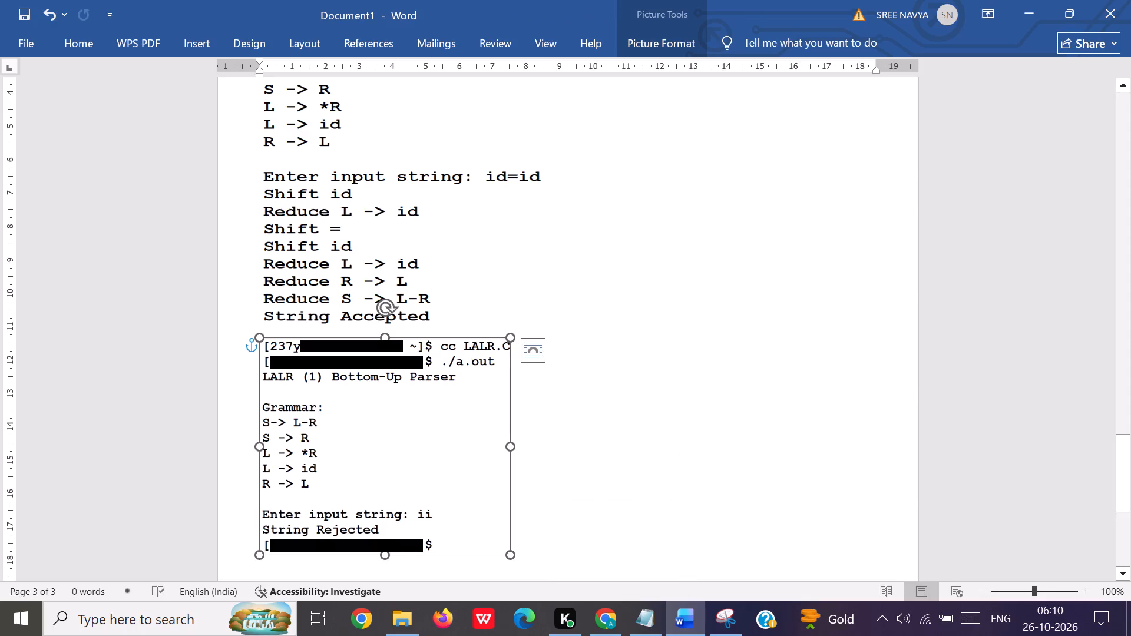
{"action": "right_click", "coordinate": [465, 435]}
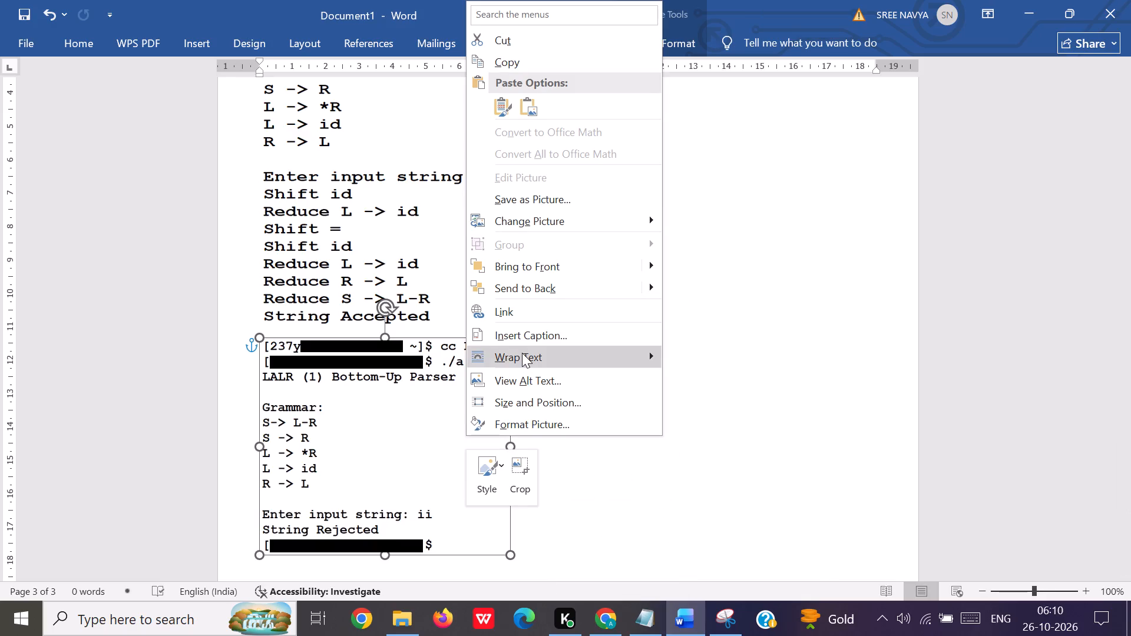
{"action": "left_click", "coordinate": [734, 478]}
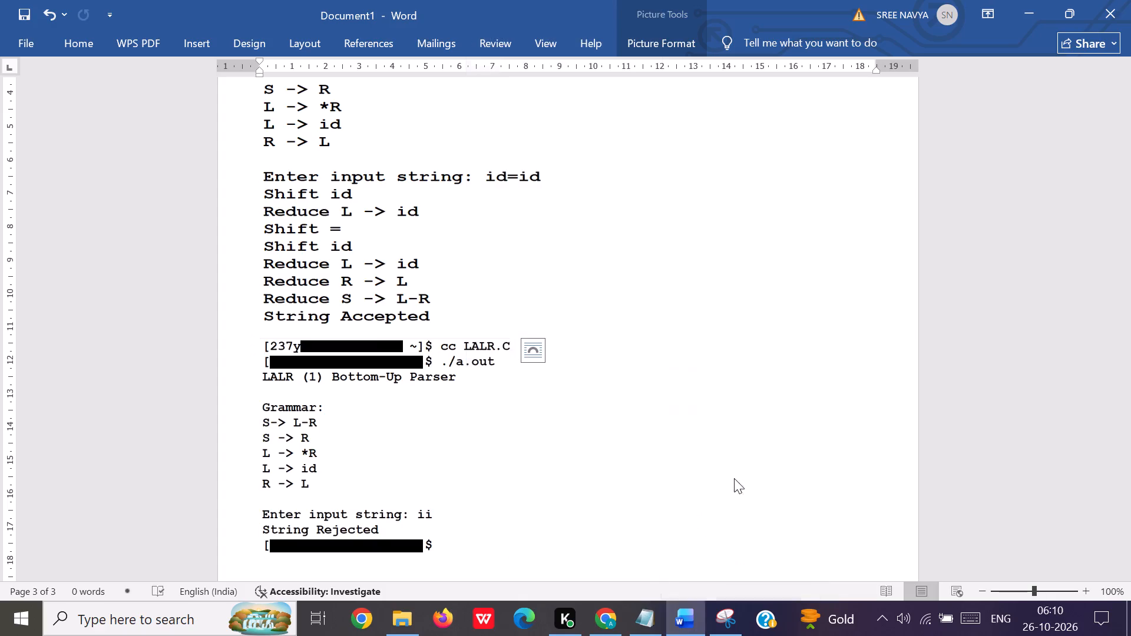
Move the second LALR.C picture to the right of the first one, level with the top of its output on page 3.
{"action": "left_click_drag", "start_coordinate": [430, 435], "coordinate": [761, 174]}
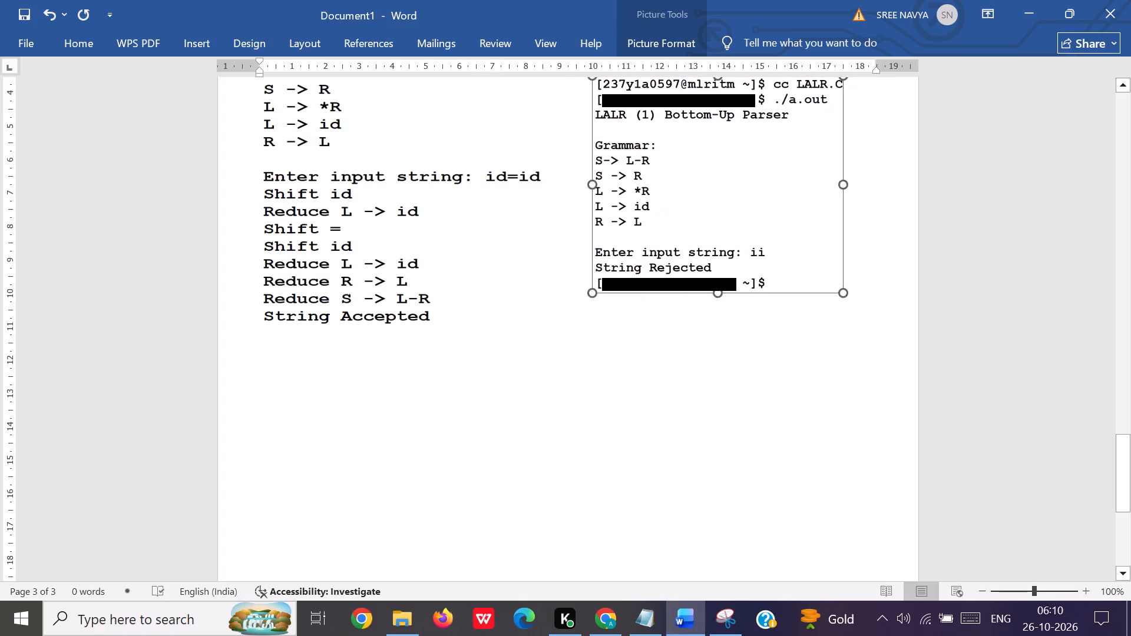
{"action": "left_click_drag", "start_coordinate": [761, 174], "coordinate": [746, 181]}
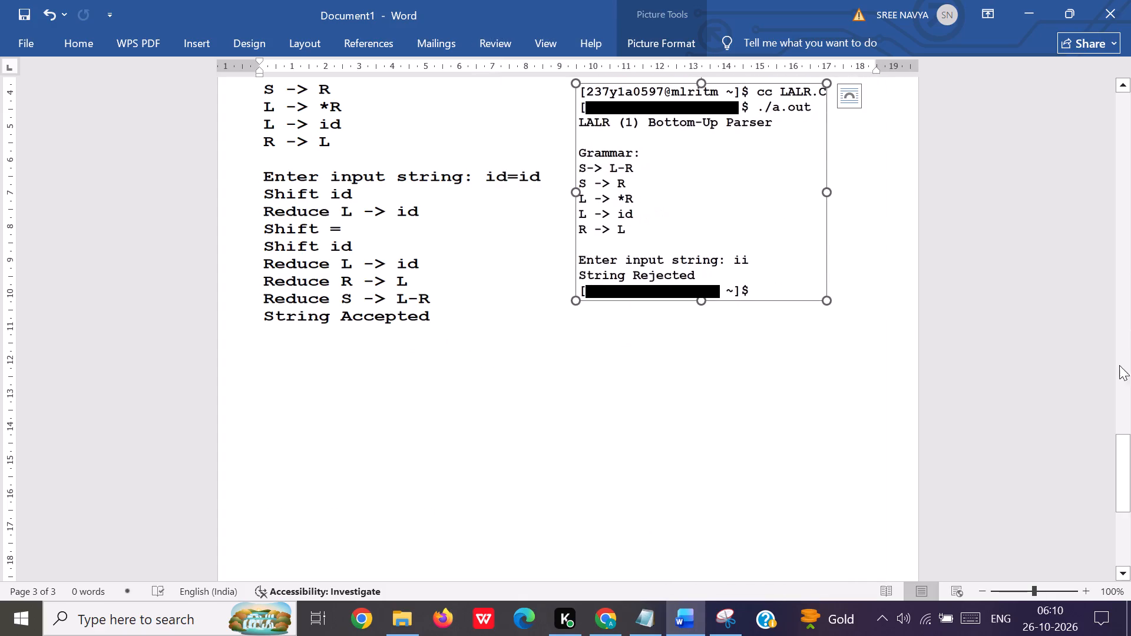
{"action": "left_click_drag", "start_coordinate": [1130, 461], "coordinate": [1130, 432]}
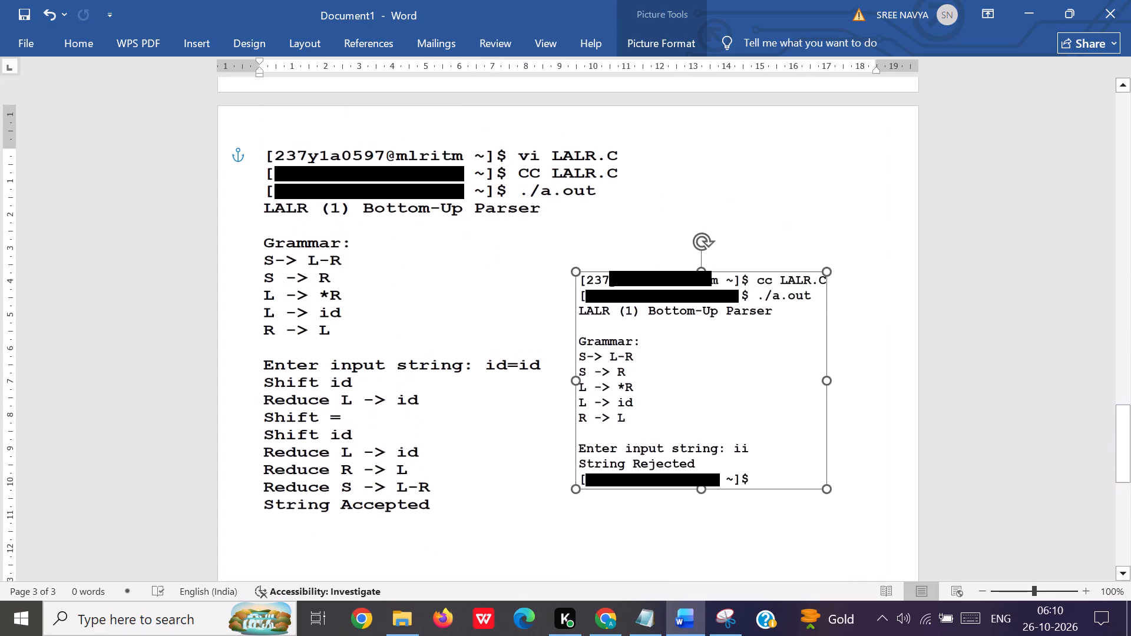
{"action": "left_click_drag", "start_coordinate": [749, 372], "coordinate": [818, 303]}
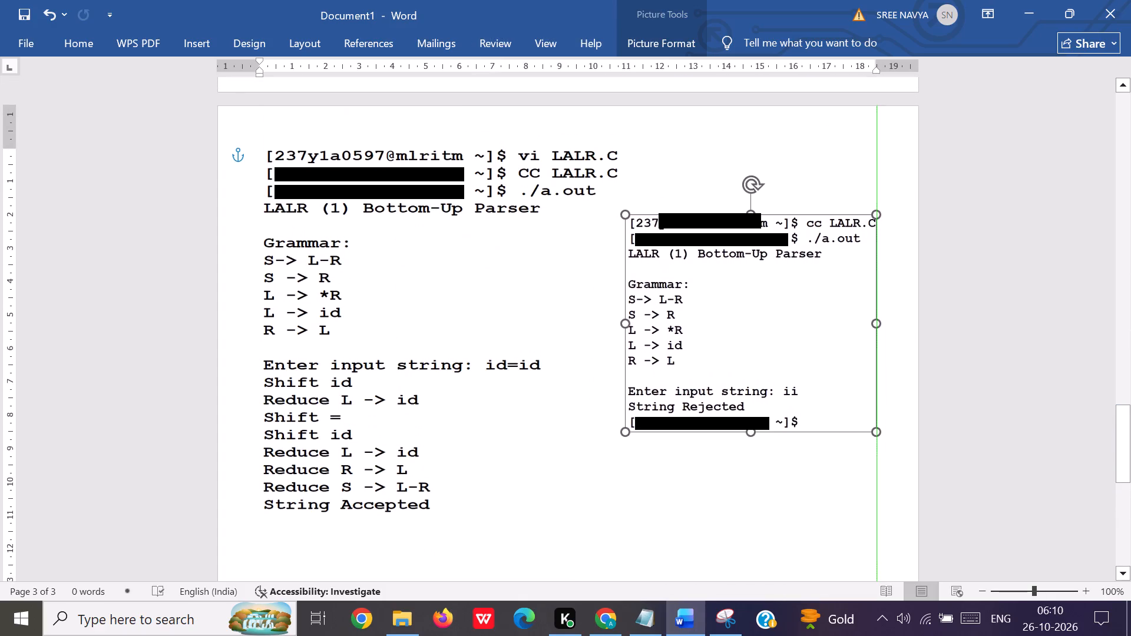
{"action": "left_click_drag", "start_coordinate": [818, 303], "coordinate": [811, 238]}
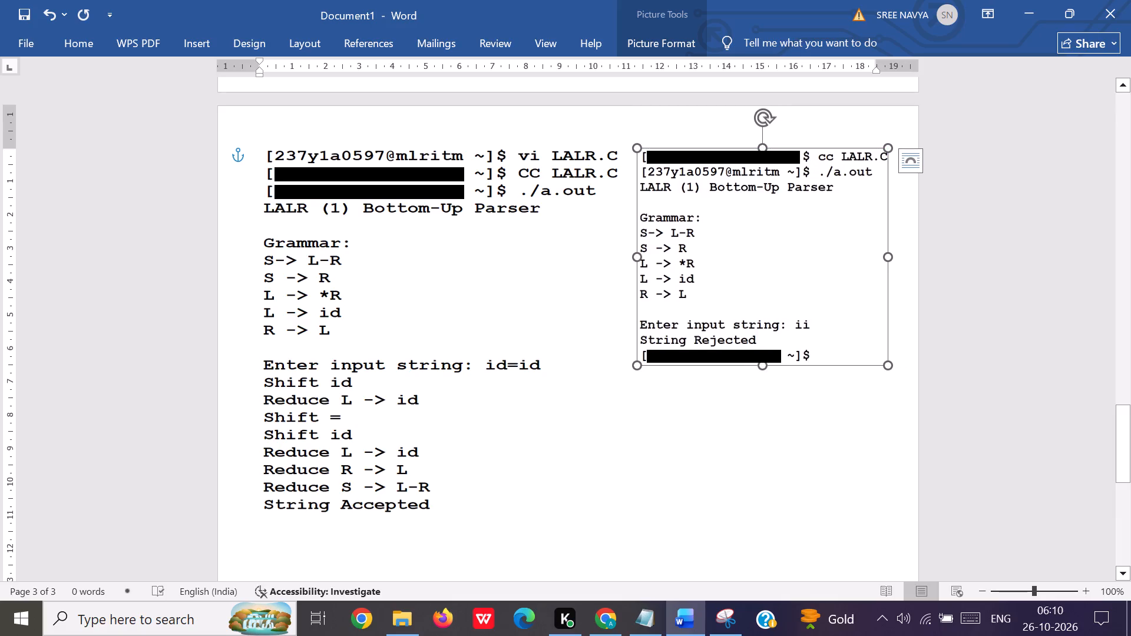
Enlarge the second LALR.C picture to about 8 cm wide and 9.6 cm high, and nudge it slightly up beside the first.
{"action": "left_click_drag", "start_coordinate": [763, 362], "coordinate": [766, 473]}
{"action": "left_click_drag", "start_coordinate": [891, 310], "coordinate": [899, 310]}
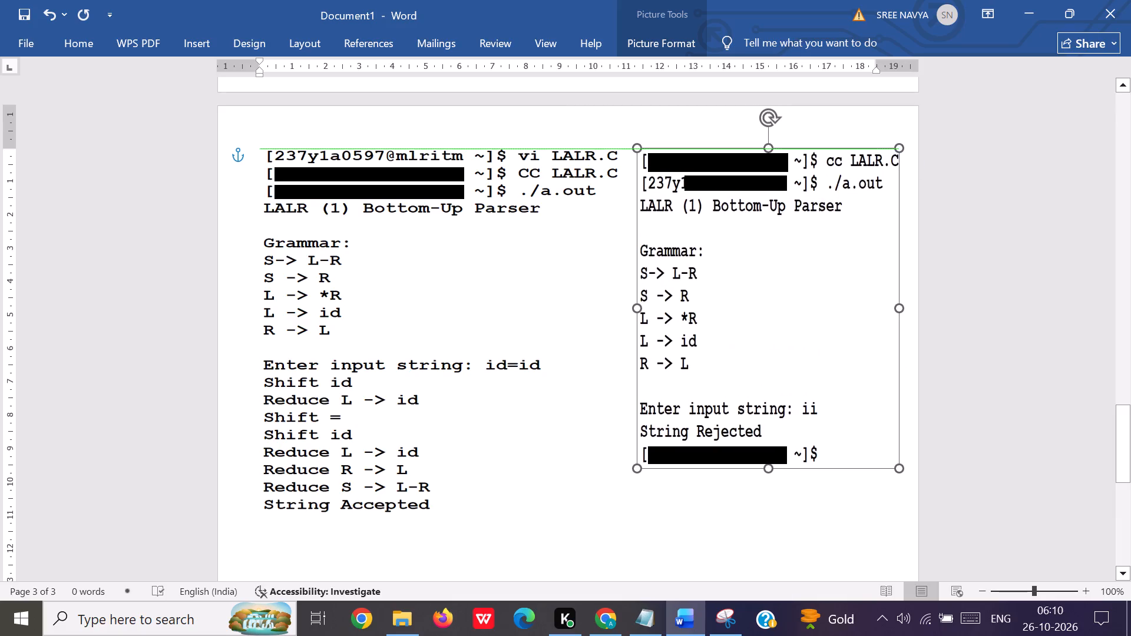
{"action": "left_click_drag", "start_coordinate": [899, 310], "coordinate": [904, 310]}
{"action": "left_click_drag", "start_coordinate": [789, 332], "coordinate": [789, 333]}
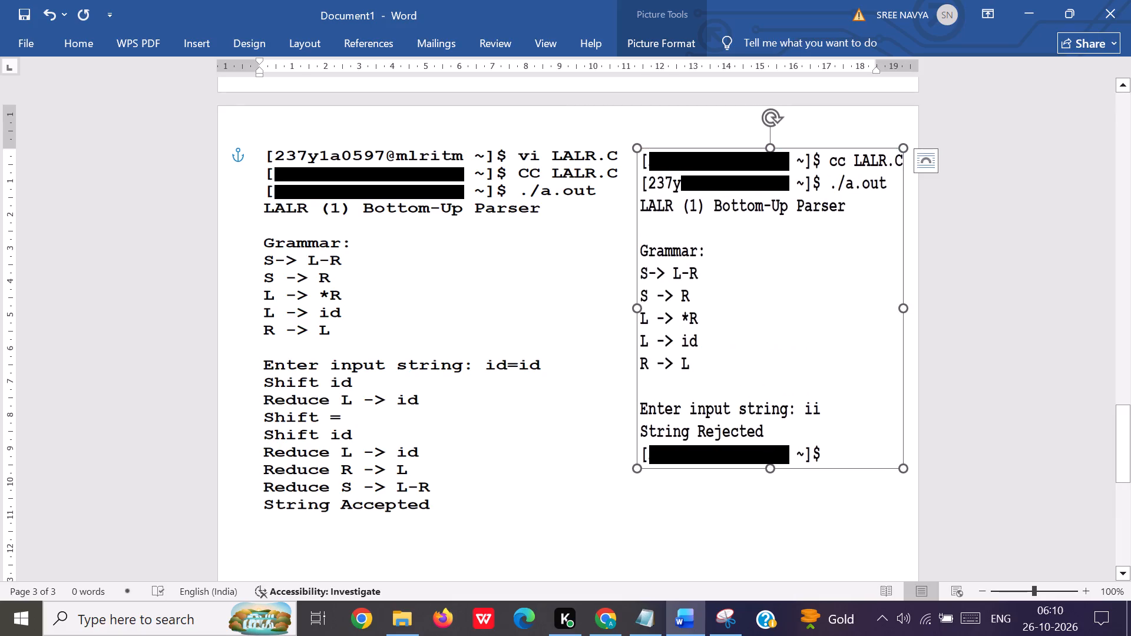
{"action": "left_click_drag", "start_coordinate": [789, 333], "coordinate": [786, 315]}
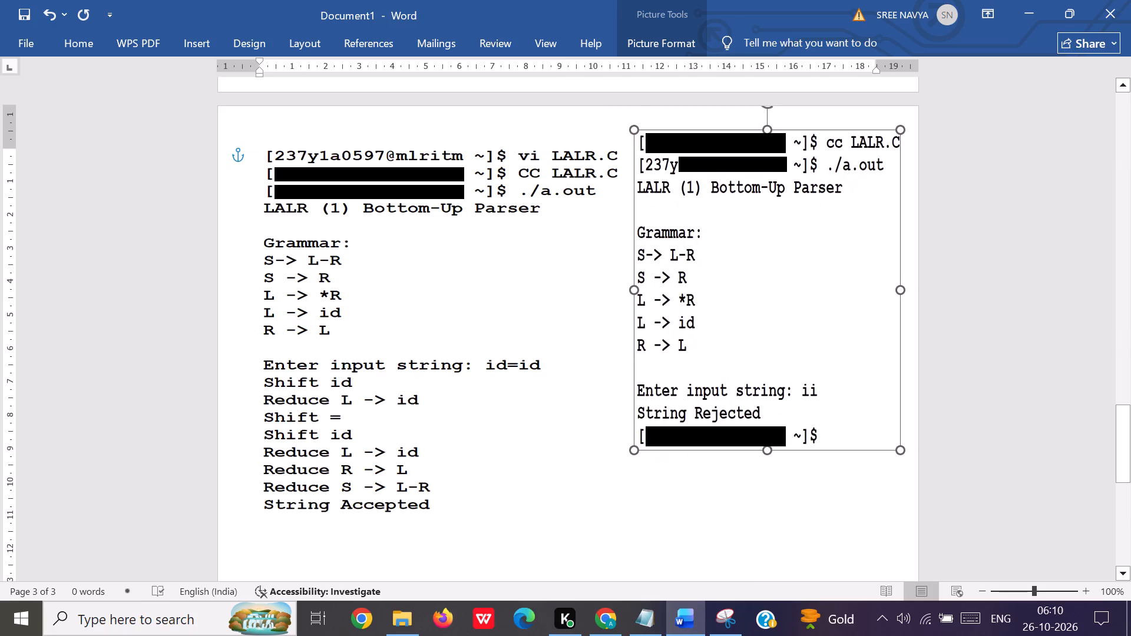
{"action": "left_click_drag", "start_coordinate": [786, 315], "coordinate": [785, 316]}
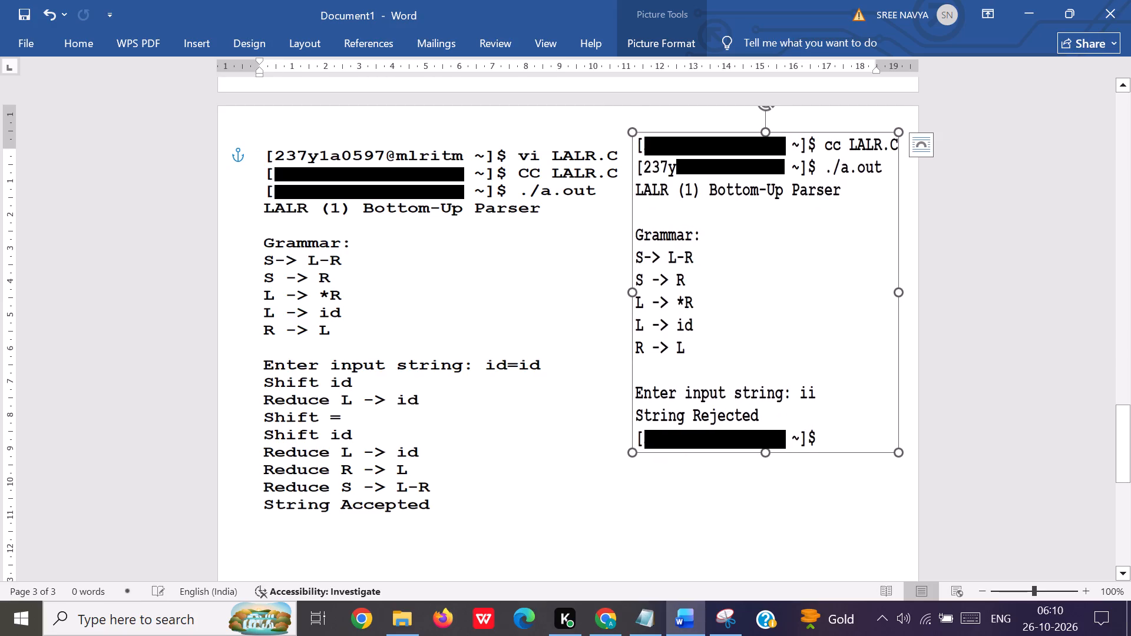
{"action": "left_click", "coordinate": [733, 499]}
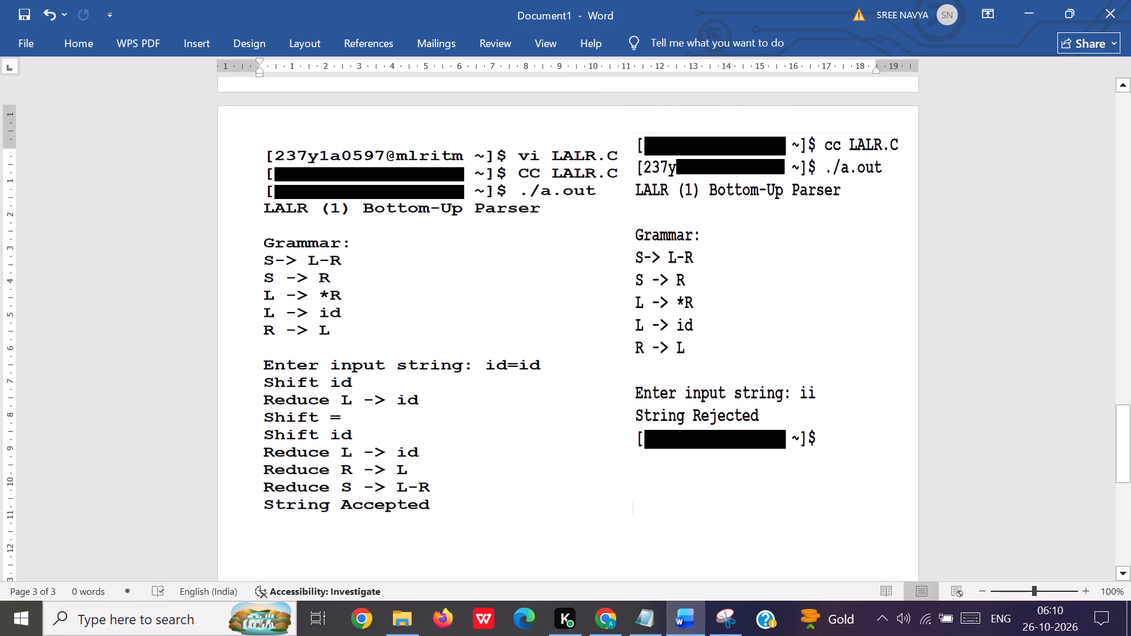
{"action": "left_click", "coordinate": [709, 315]}
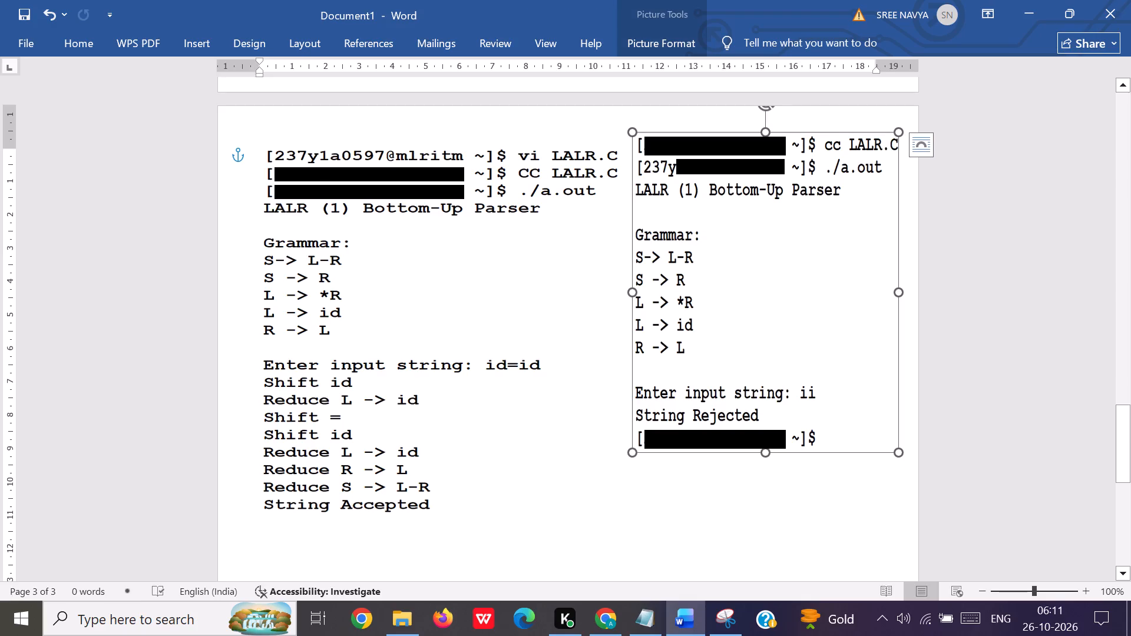
Add an empty paragraph below the two LALR.C pictures.
{"action": "left_click", "coordinate": [649, 482]}
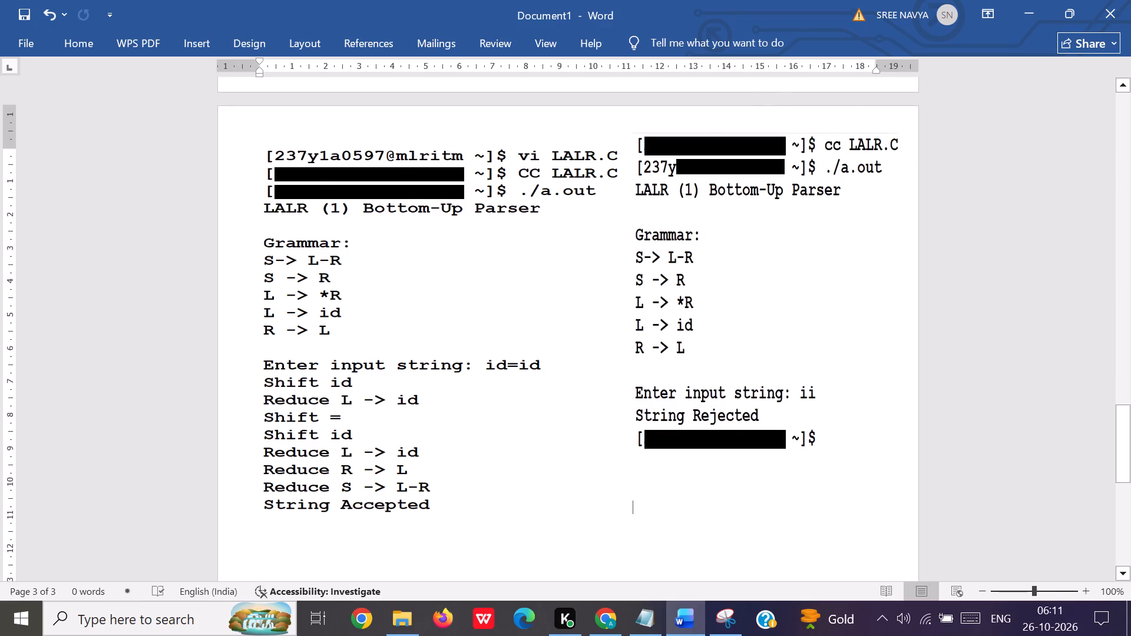
{"action": "key", "text": "Return"}
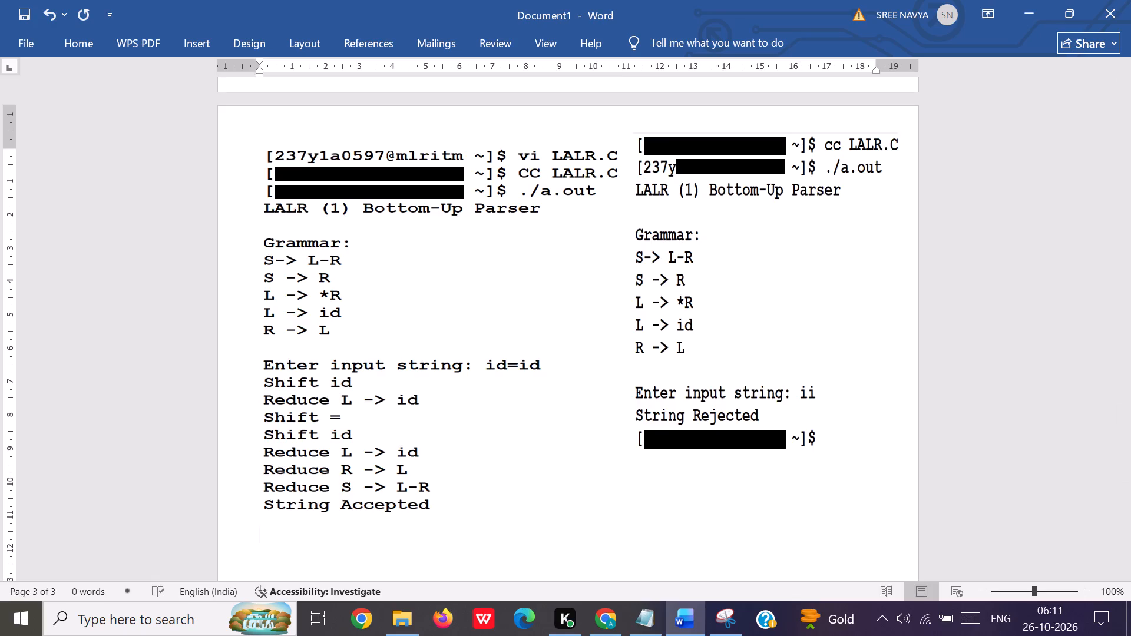
Copy the clr.c output text on page 4 of cd all.pdf with Google Lens, from "vi clr.c" through "Reduce T -> T*F".
{"action": "left_click", "coordinate": [618, 632]}
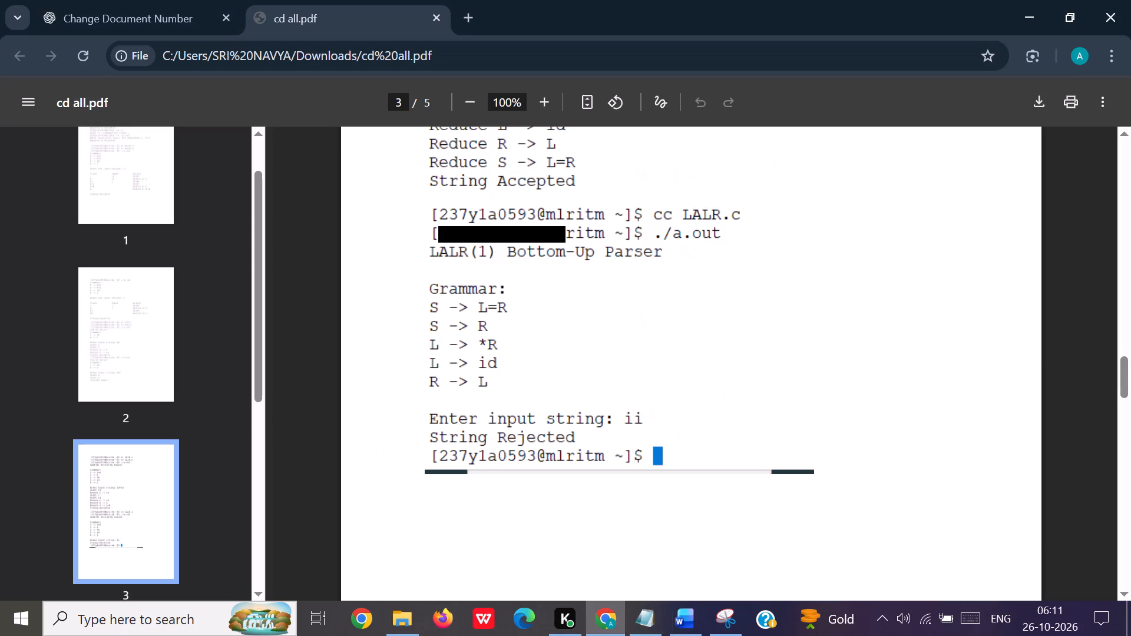
{"action": "scroll", "coordinate": [427, 428], "scroll_direction": "down", "scroll_amount": 5}
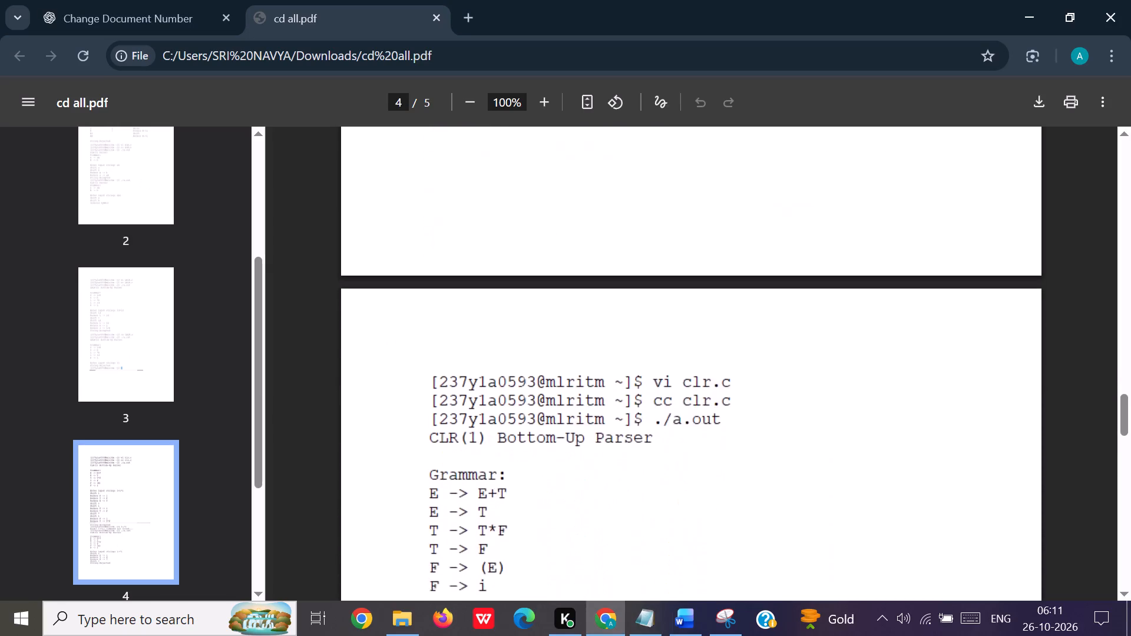
{"action": "scroll", "coordinate": [427, 428], "scroll_direction": "down", "scroll_amount": 4}
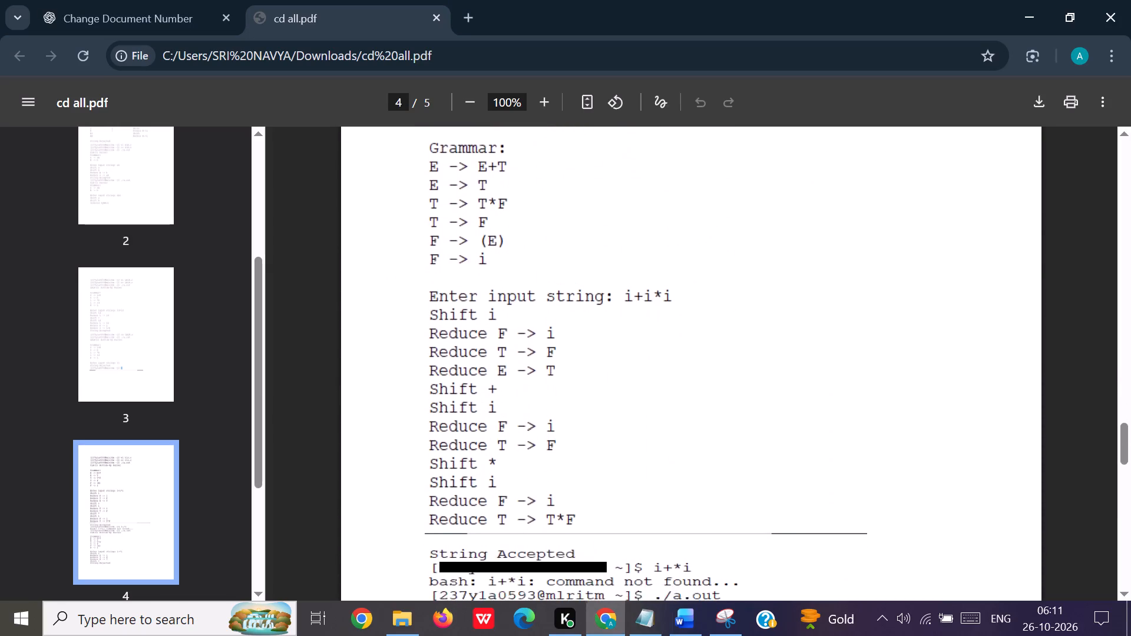
{"action": "scroll", "coordinate": [427, 428], "scroll_direction": "up", "scroll_amount": 1}
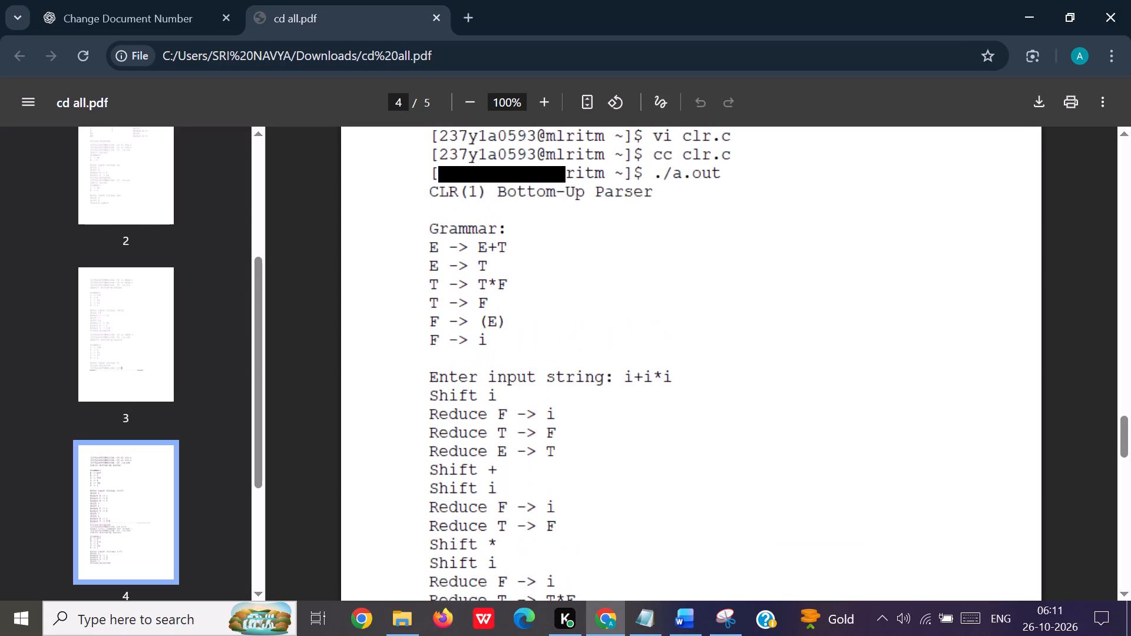
{"action": "key", "text": "ctrl+minus"}
{"action": "scroll", "coordinate": [701, 337], "scroll_direction": "up", "scroll_amount": 1}
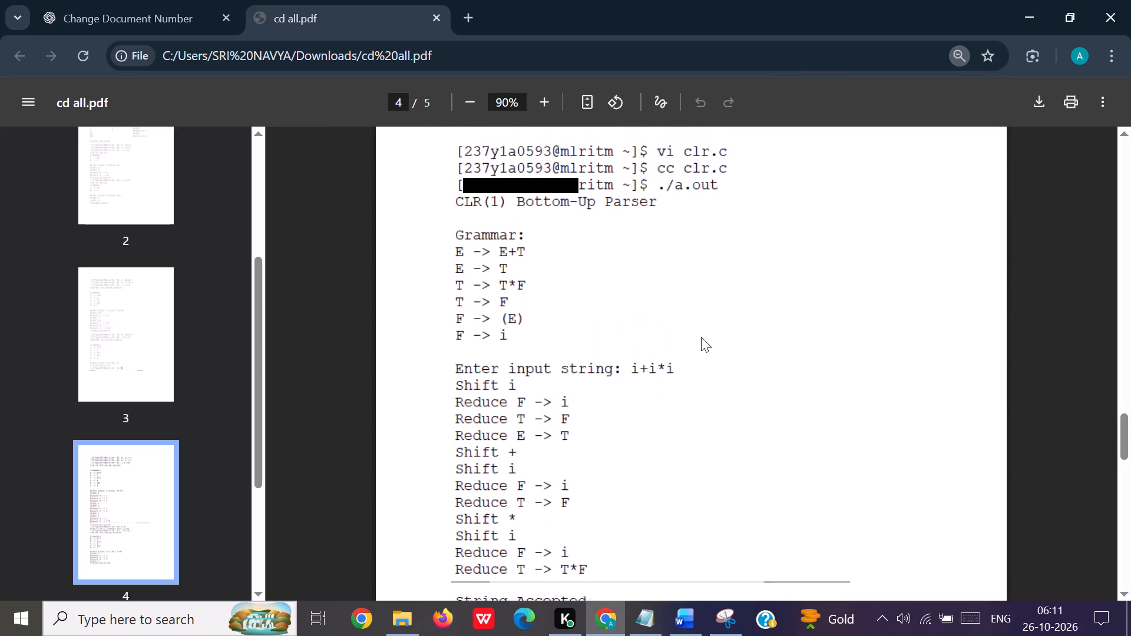
{"action": "scroll", "coordinate": [701, 337], "scroll_direction": "up", "scroll_amount": 1}
{"action": "scroll", "coordinate": [701, 337], "scroll_direction": "down", "scroll_amount": 1}
{"action": "scroll", "coordinate": [701, 337], "scroll_direction": "up", "scroll_amount": 1}
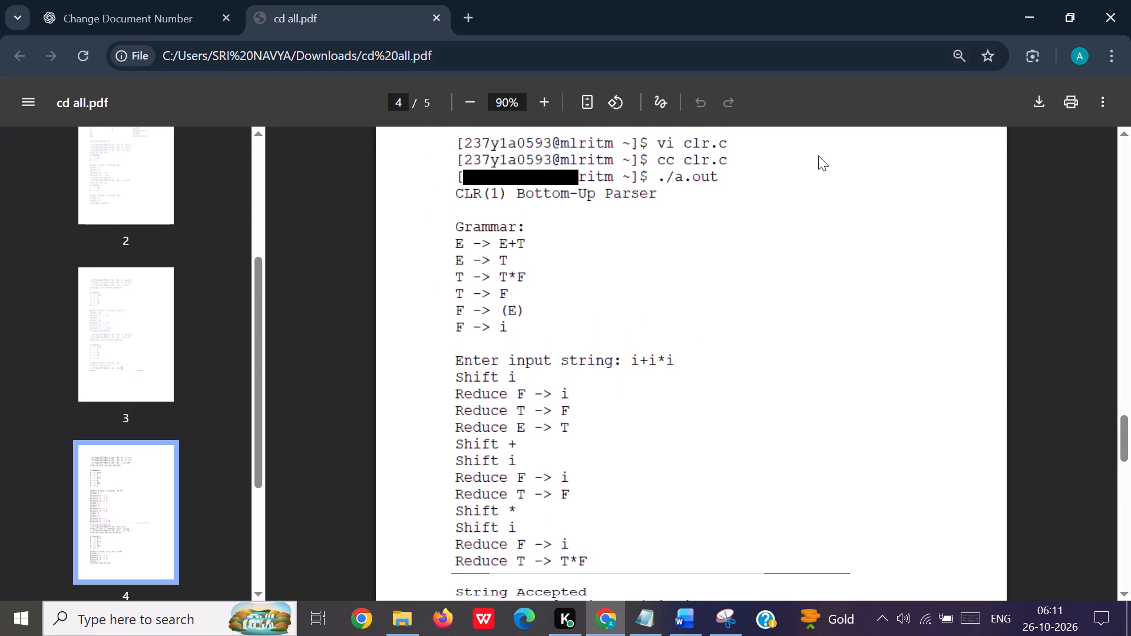
{"action": "left_click", "coordinate": [1036, 55]}
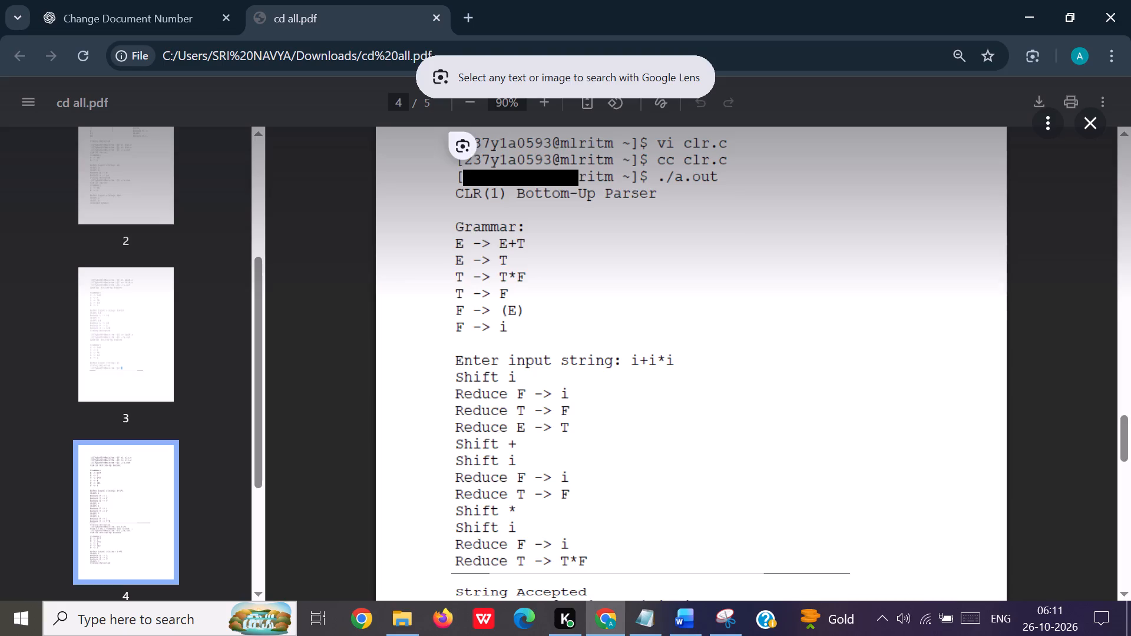
{"action": "left_click_drag", "start_coordinate": [449, 131], "coordinate": [753, 515]}
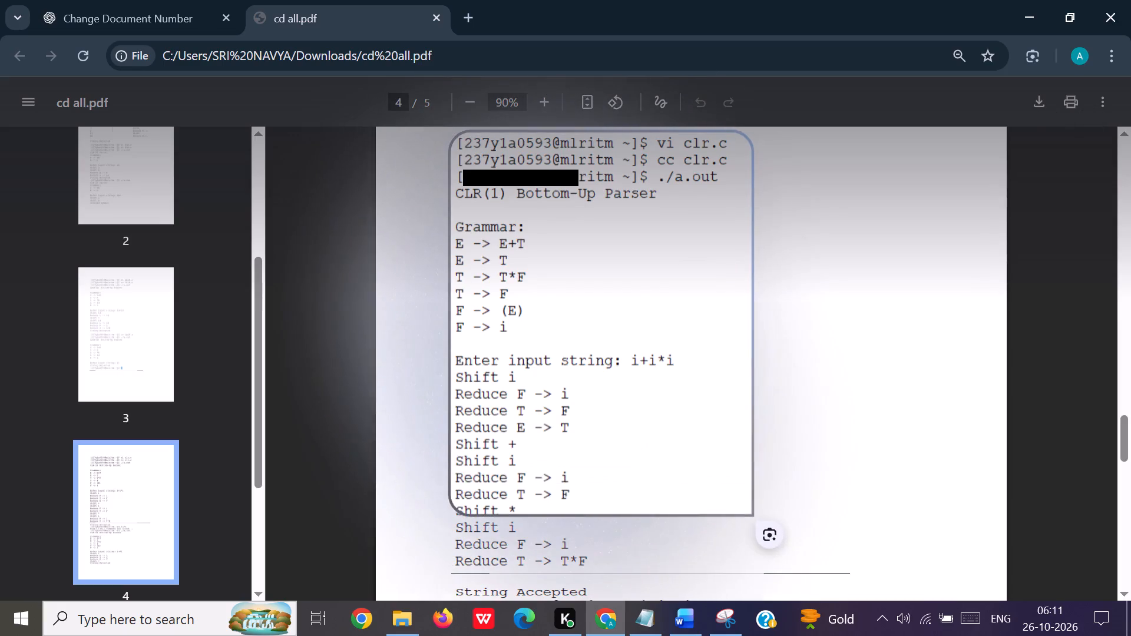
{"action": "left_click_drag", "start_coordinate": [753, 515], "coordinate": [737, 573]}
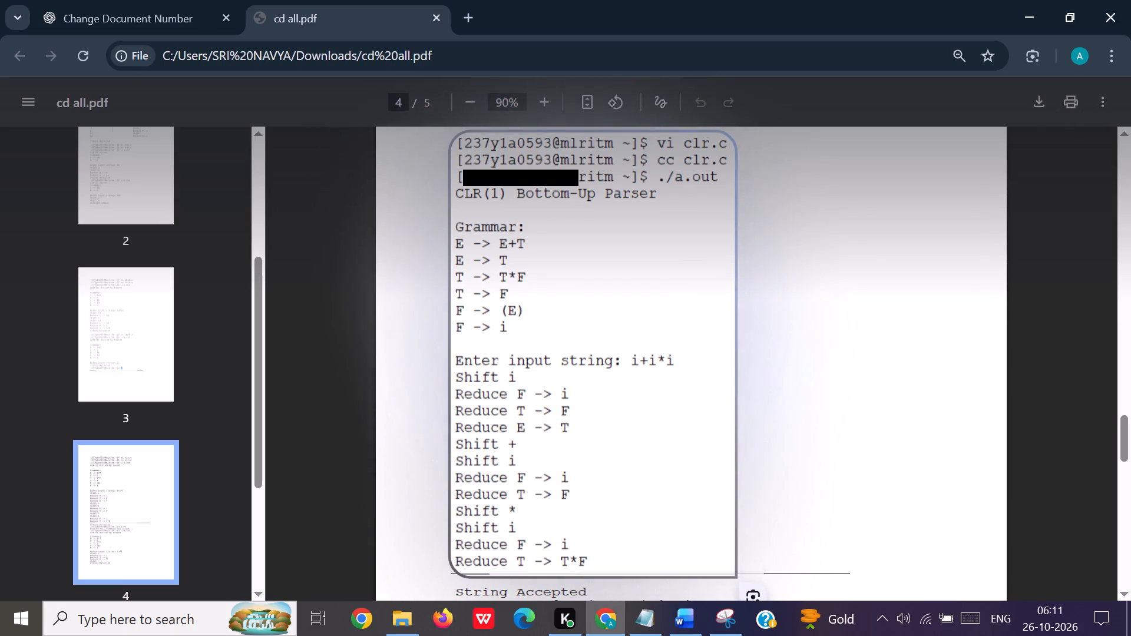
{"action": "left_click_drag", "start_coordinate": [737, 573], "coordinate": [736, 571]}
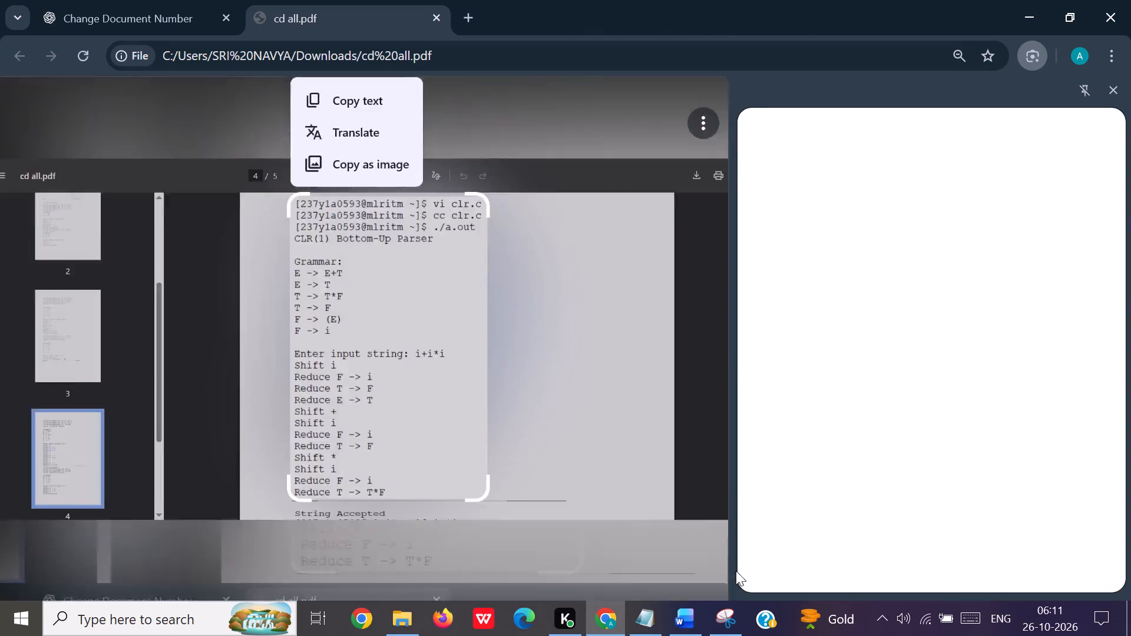
{"action": "left_click", "coordinate": [374, 508]}
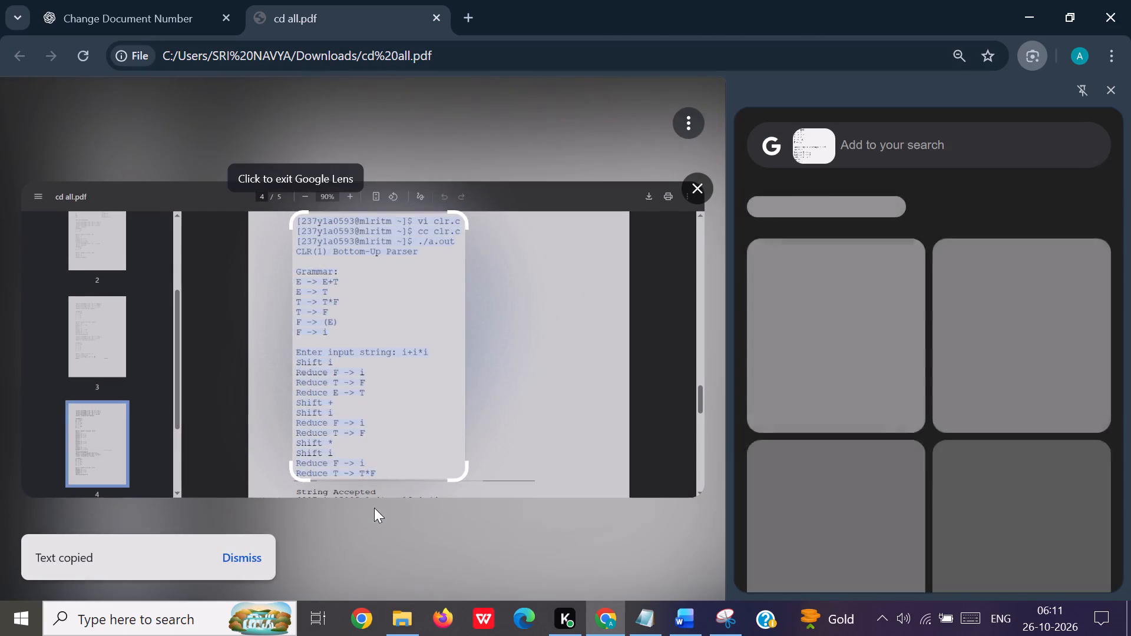
Replace the LALR.C output in Notepad with the copied clr.c text.
{"action": "left_click", "coordinate": [660, 617]}
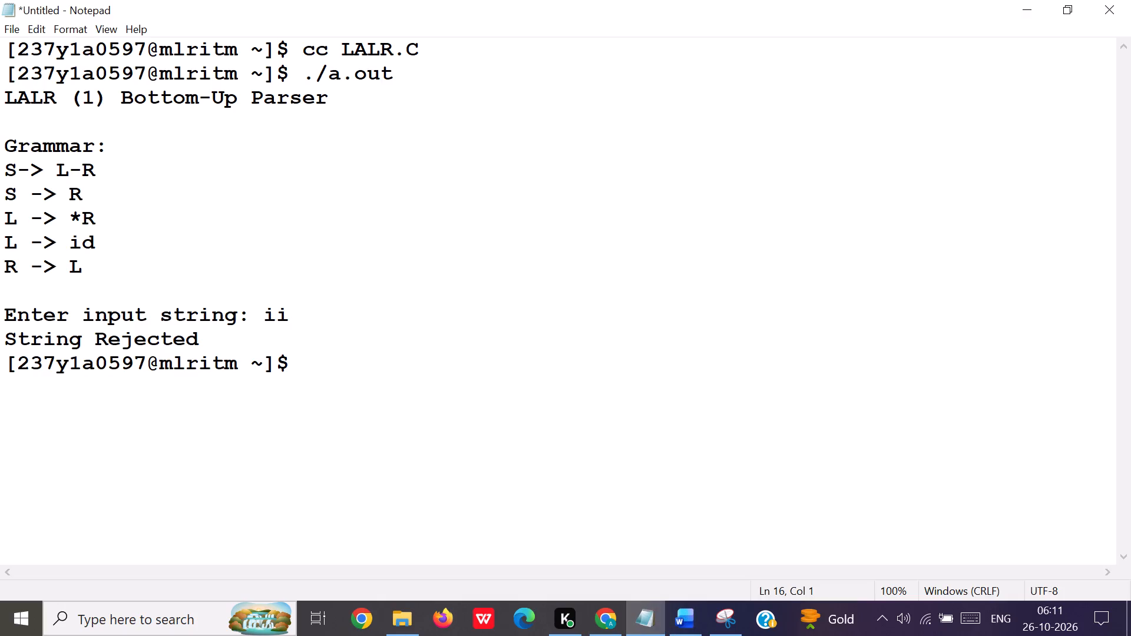
{"action": "left_click_drag", "start_coordinate": [295, 359], "coordinate": [0, 57]}
{"action": "key", "text": "BackSpace"}
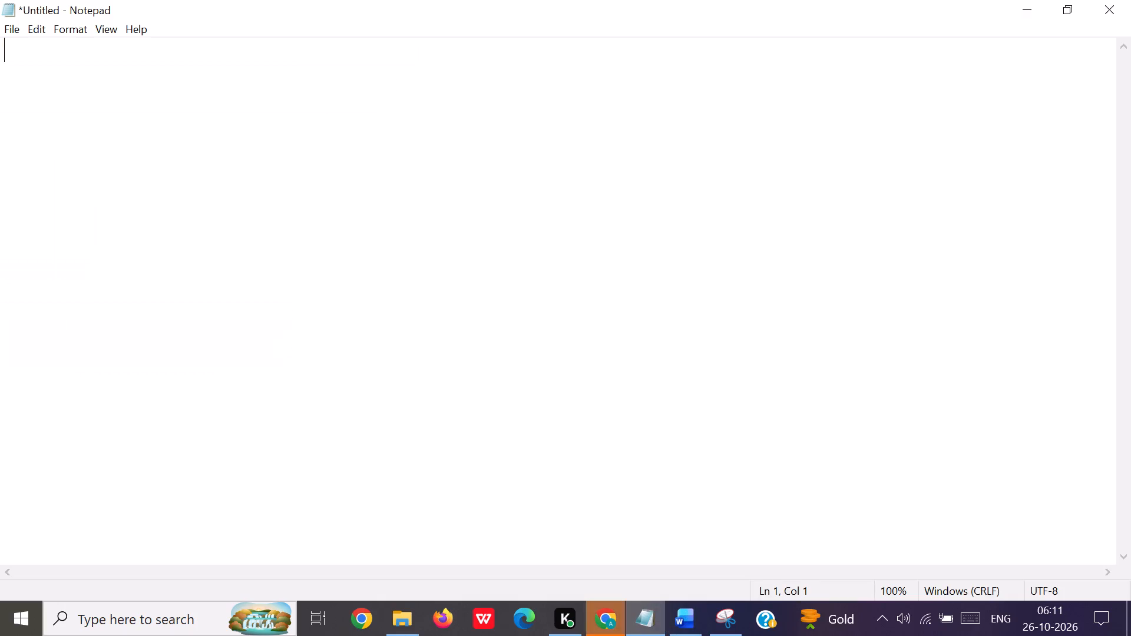
{"action": "key", "text": "ctrl+v"}
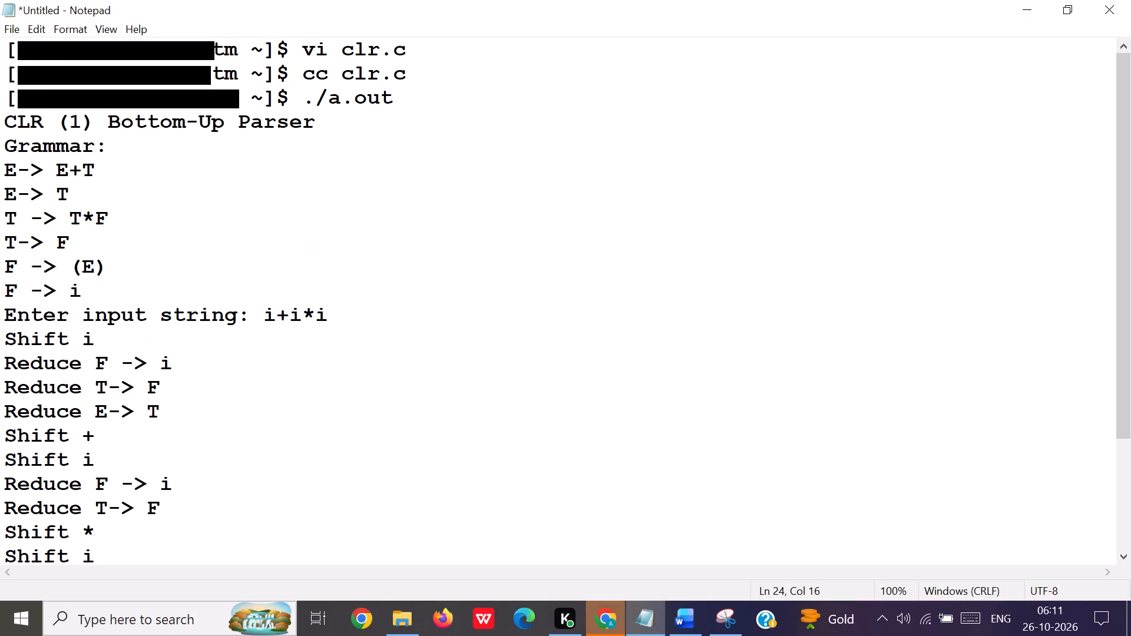
Change the last digit of the user ID to 7 in the three clr.c prompt lines.
{"action": "left_click", "coordinate": [145, 97]}
{"action": "key", "text": "BackSpace"}
{"action": "key", "text": "7"}
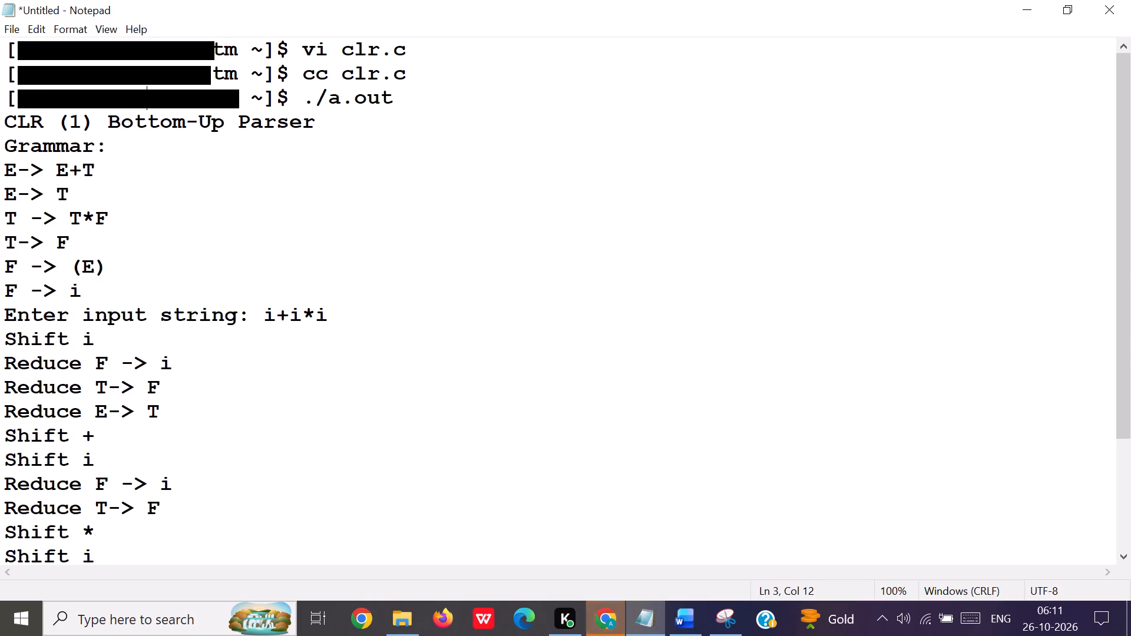
{"action": "key", "text": "Up"}
{"action": "key", "text": "BackSpace"}
{"action": "key", "text": "7"}
{"action": "key", "text": "Up"}
{"action": "key", "text": "BackSpace"}
{"action": "key", "text": "7"}
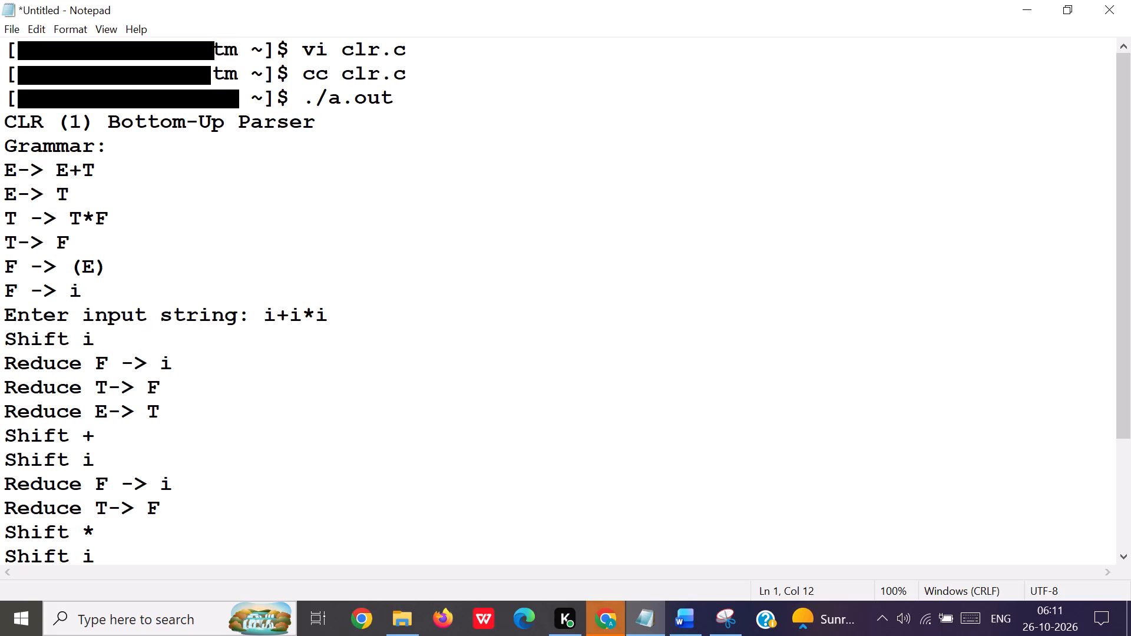
Delete the "vi clr.c" prompt line so the text starts with the "cc clr.c" line.
{"action": "left_click_drag", "start_coordinate": [412, 52], "coordinate": [21, 44]}
{"action": "key", "text": "BackSpace"}
{"action": "key", "text": "BackSpace"}
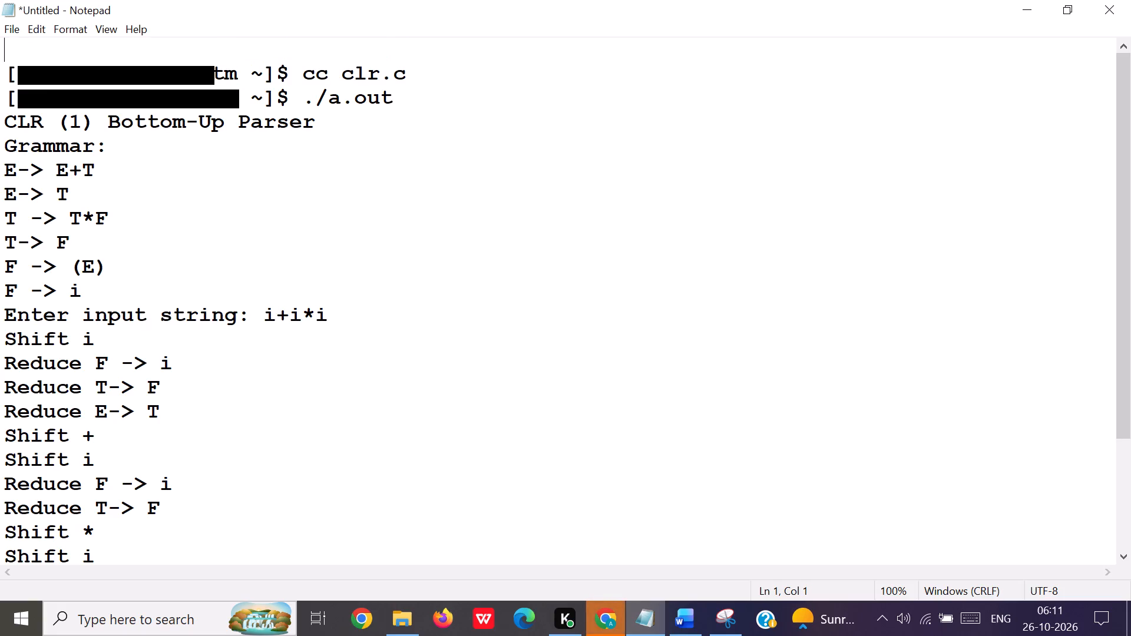
{"action": "key", "text": "Down"}
{"action": "key", "text": "BackSpace"}
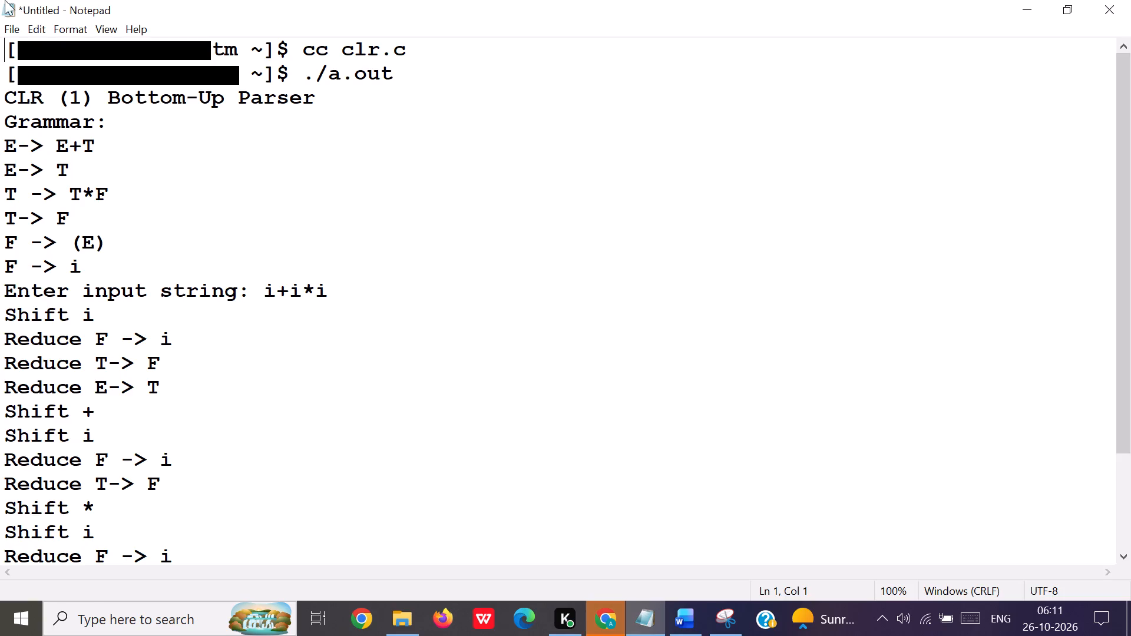
Close Google Lens on cd all.pdf and, following its layout, insert blank lines before "Grammar:" and "Enter input string" in Notepad.
{"action": "left_click", "coordinate": [603, 619]}
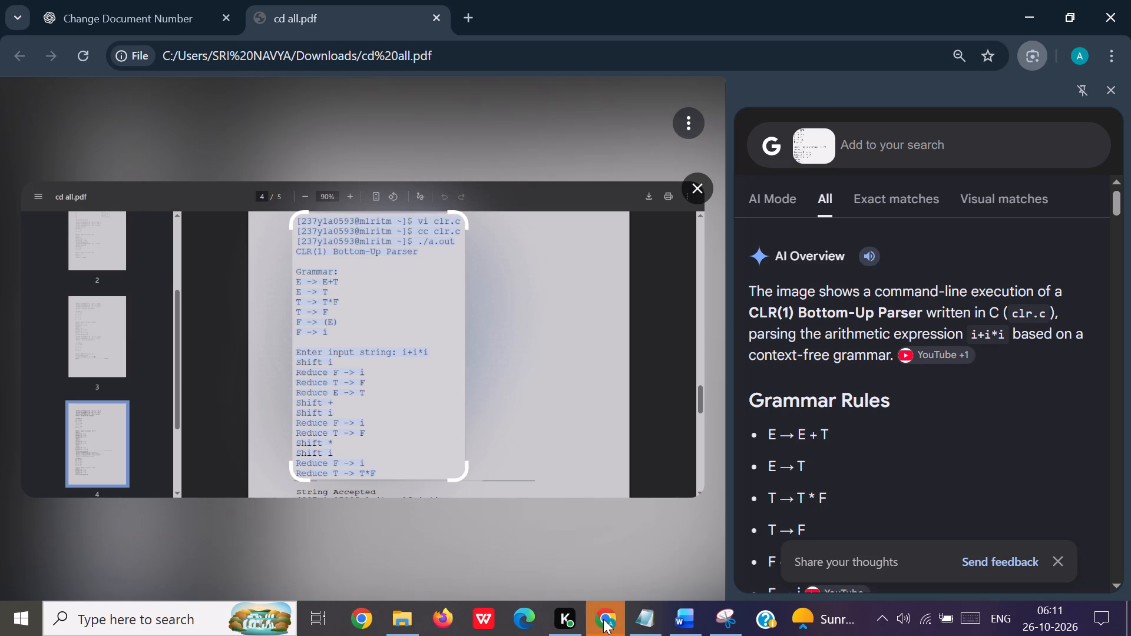
{"action": "left_click", "coordinate": [1109, 89]}
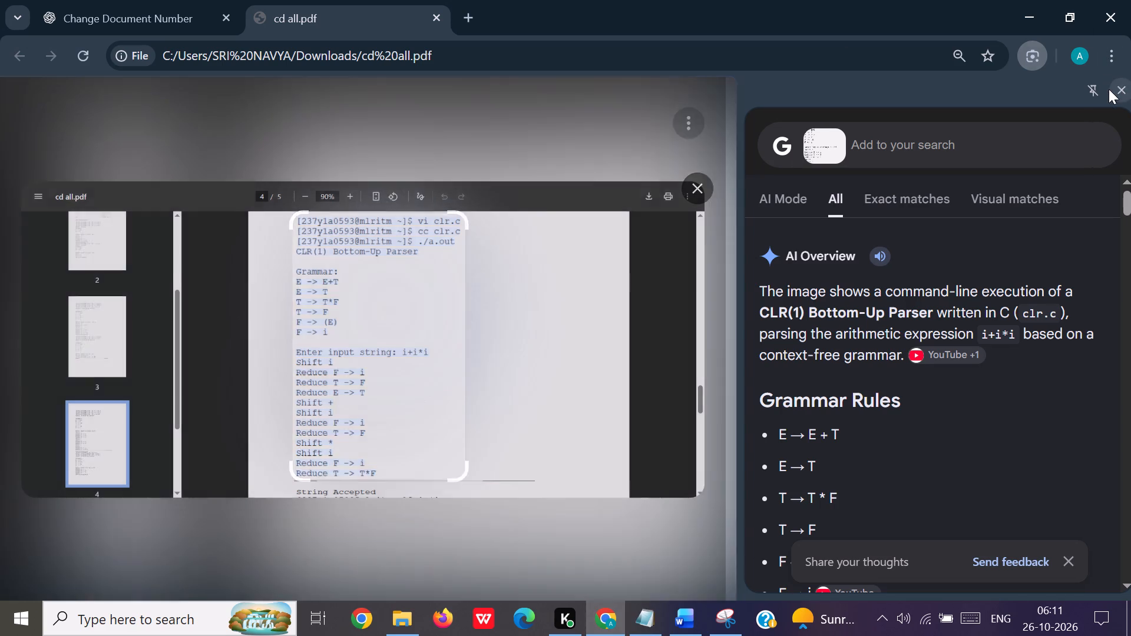
{"action": "left_click", "coordinate": [685, 627]}
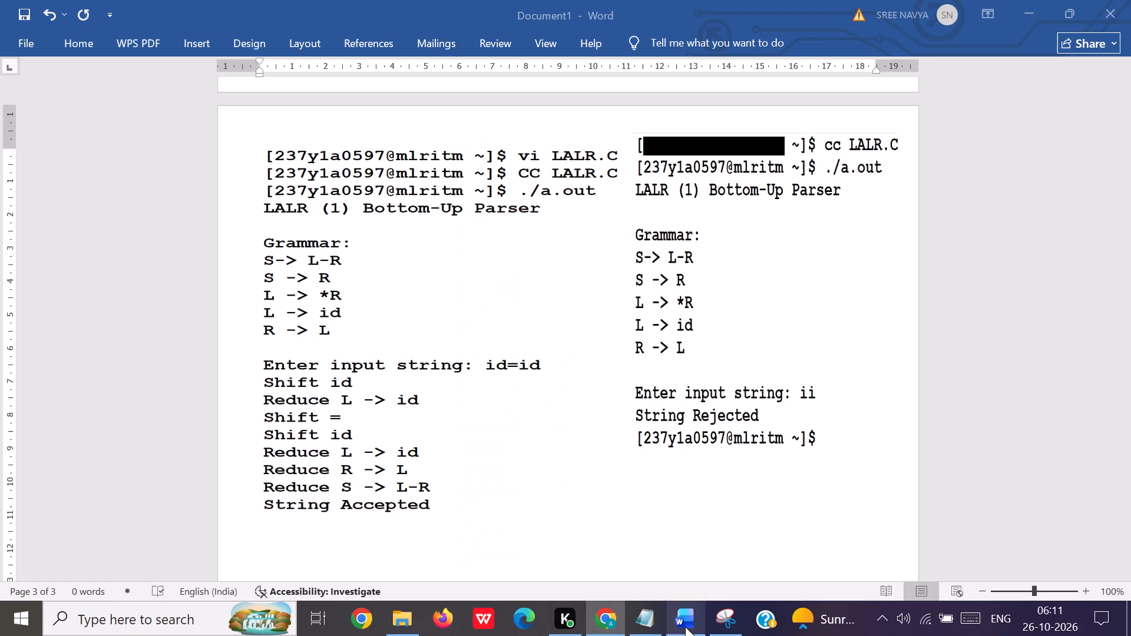
{"action": "left_click", "coordinate": [636, 624]}
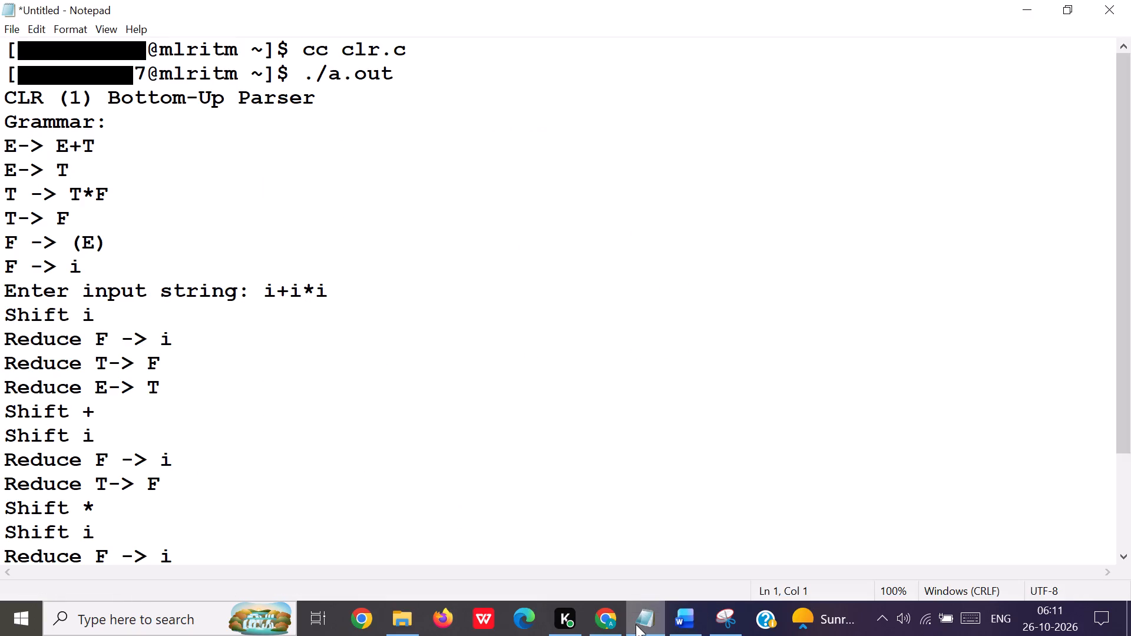
{"action": "left_click", "coordinate": [596, 610]}
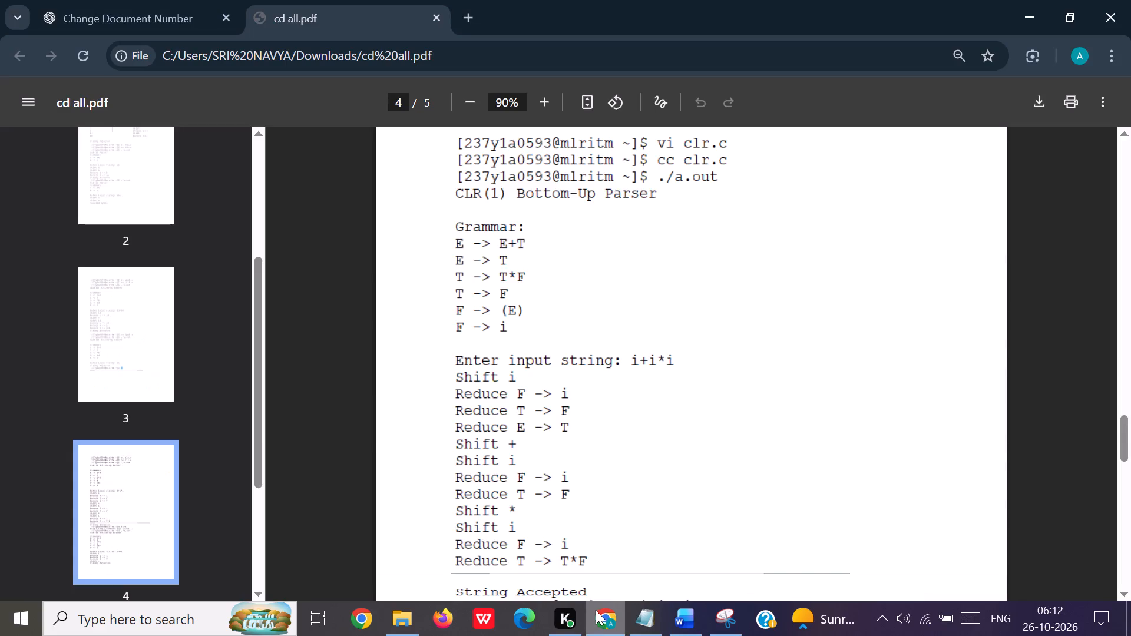
{"action": "left_click", "coordinate": [659, 628]}
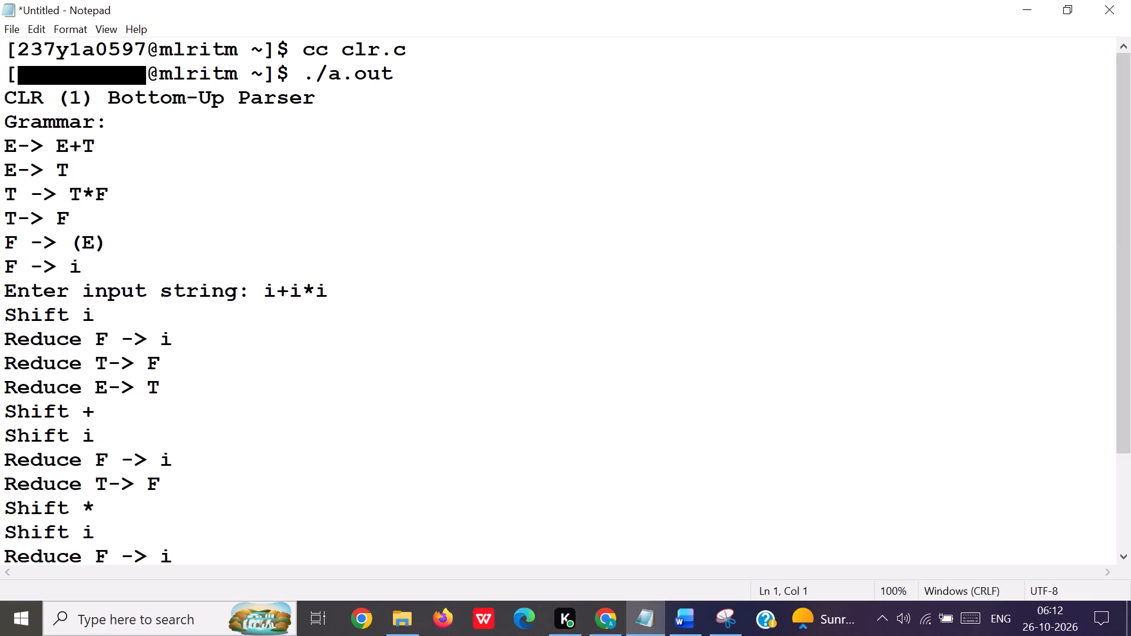
{"action": "left_click", "coordinate": [342, 102]}
{"action": "key", "text": "Return"}
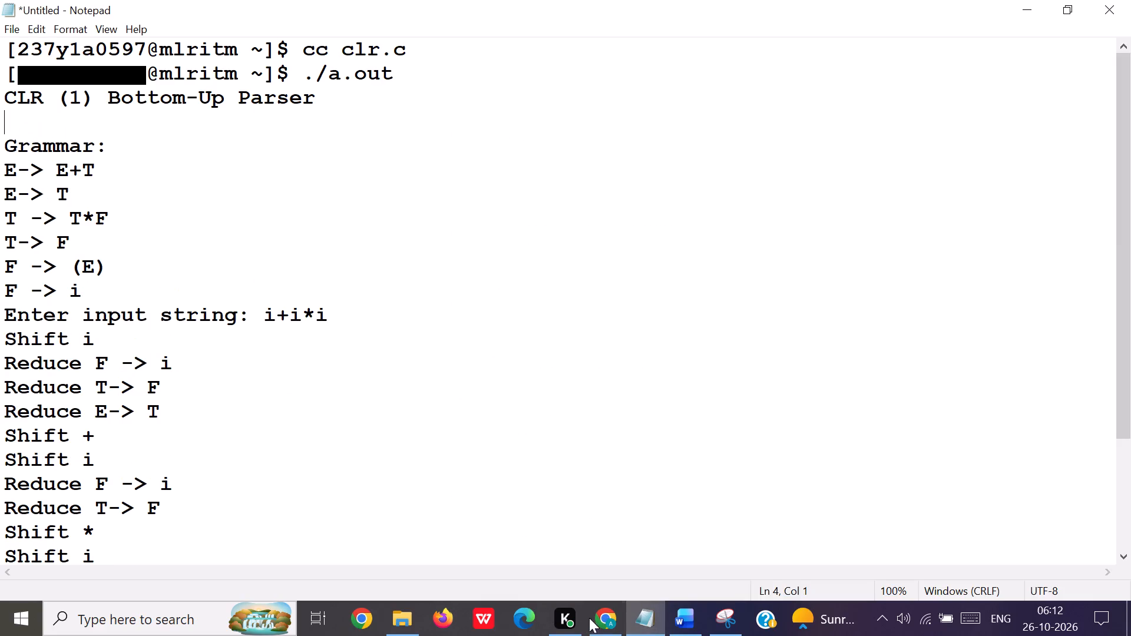
{"action": "left_click", "coordinate": [600, 625]}
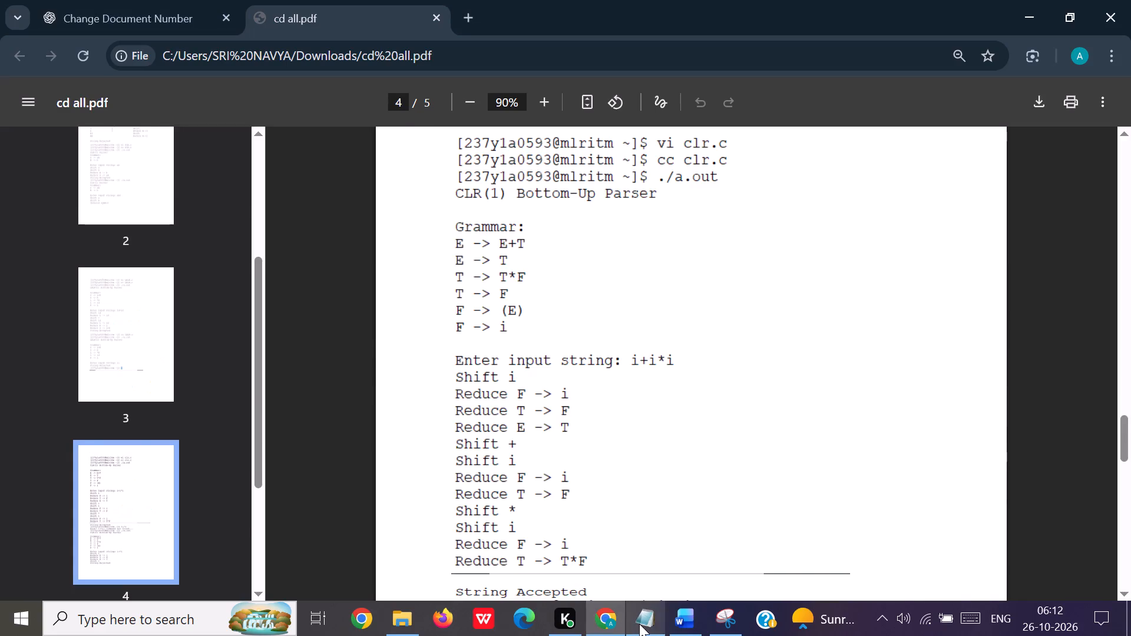
{"action": "left_click", "coordinate": [639, 624]}
{"action": "left_click", "coordinate": [114, 293]}
{"action": "key", "text": "Return"}
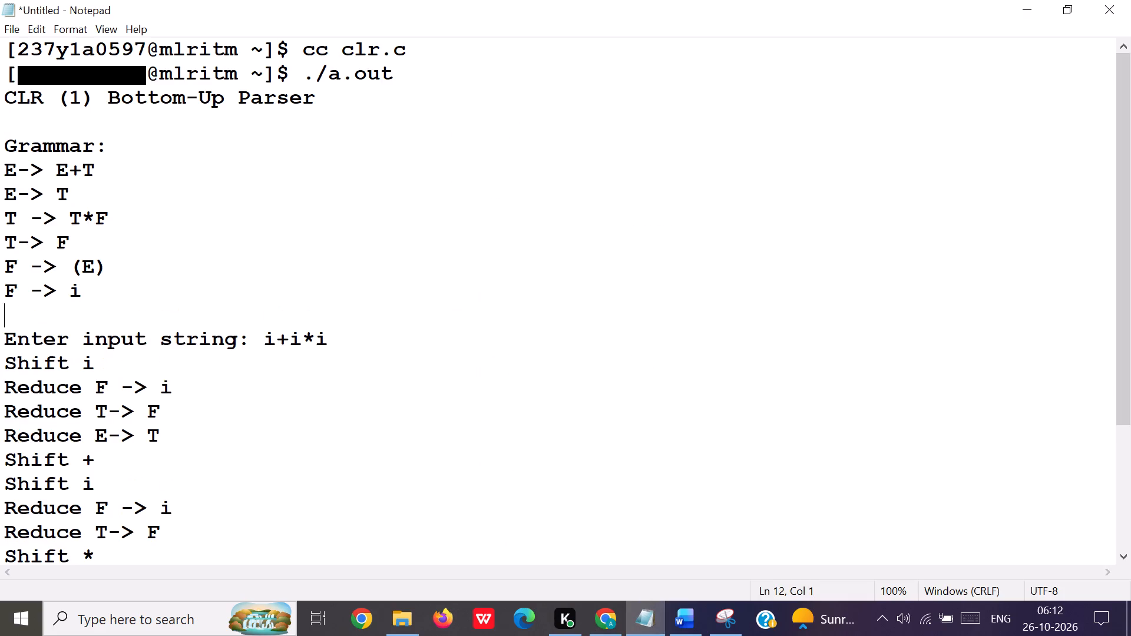
{"action": "left_click", "coordinate": [595, 623]}
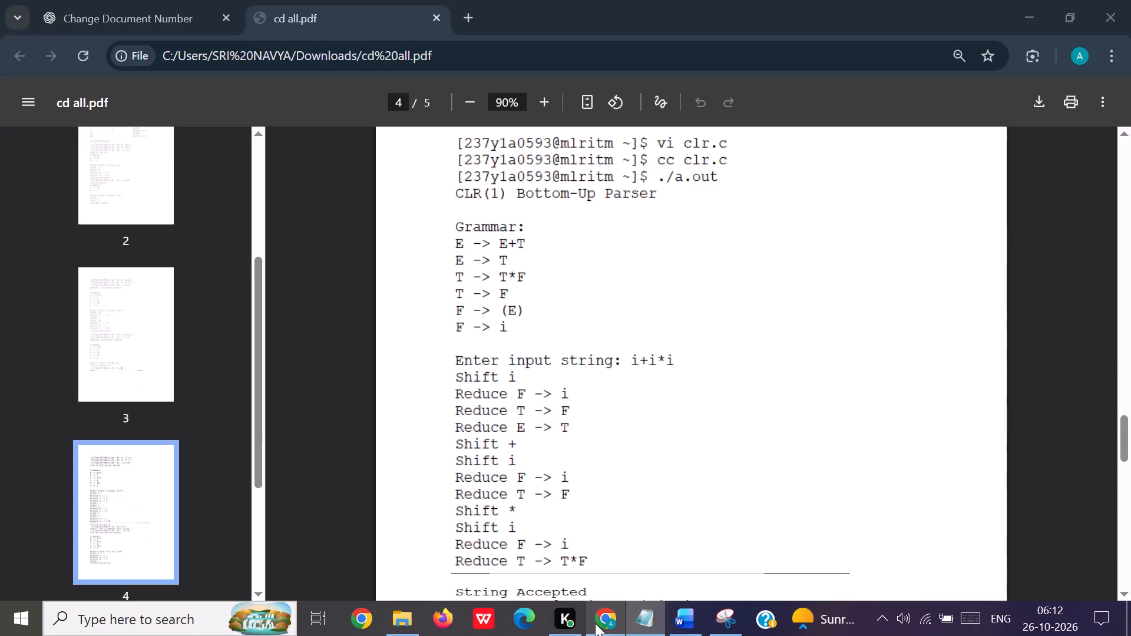
{"action": "left_click", "coordinate": [646, 624]}
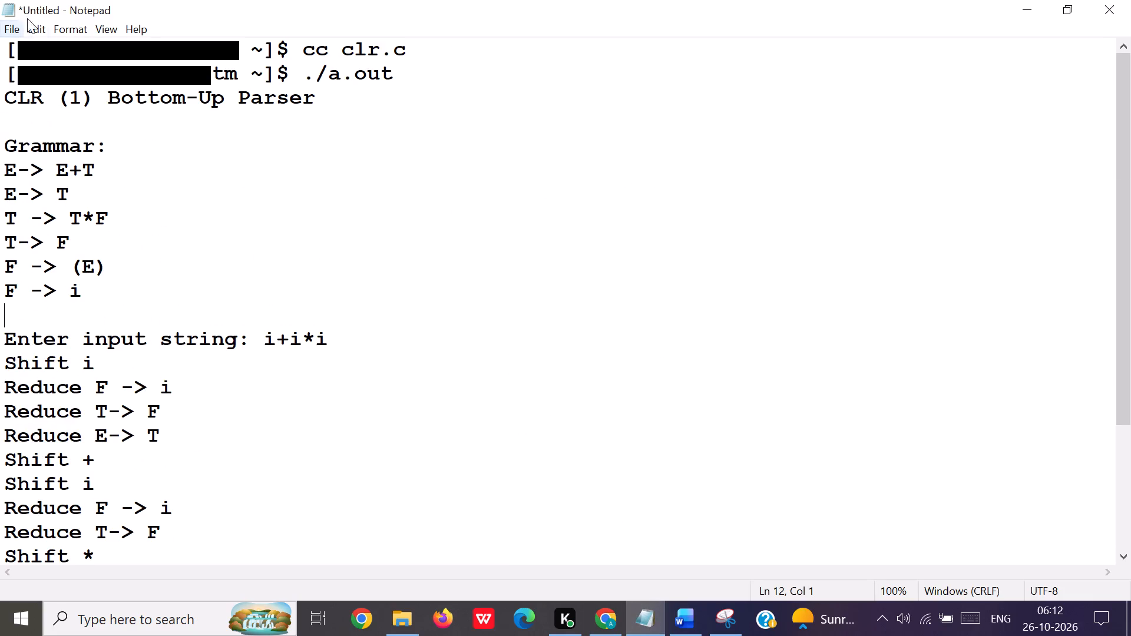
Set the Notepad font size to 16.
{"action": "left_click", "coordinate": [61, 27]}
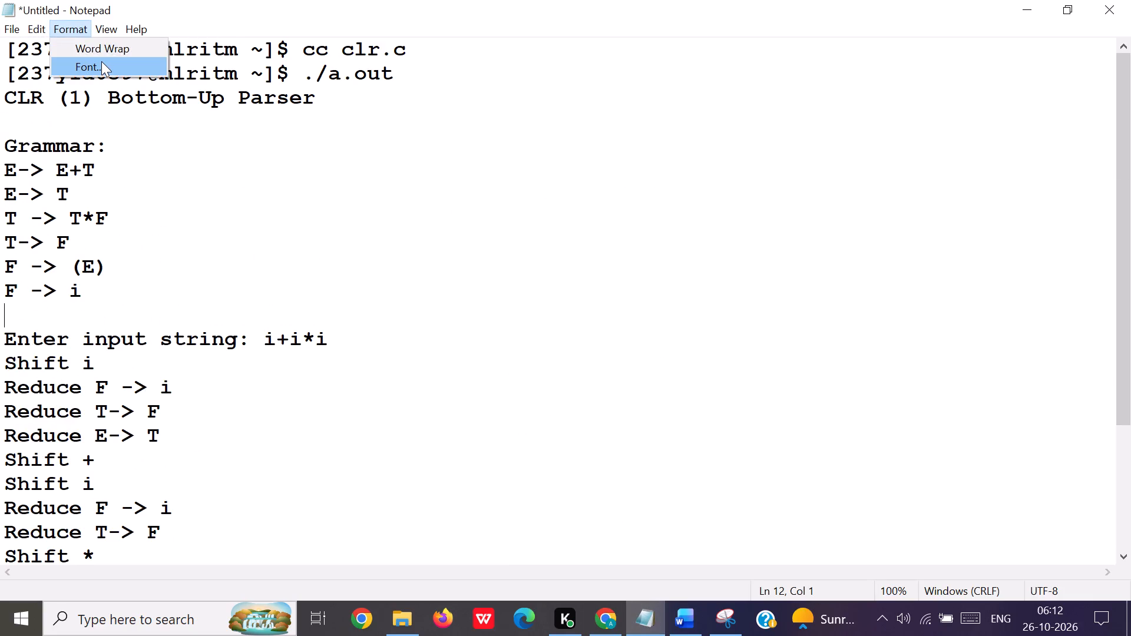
{"action": "left_click", "coordinate": [101, 61]}
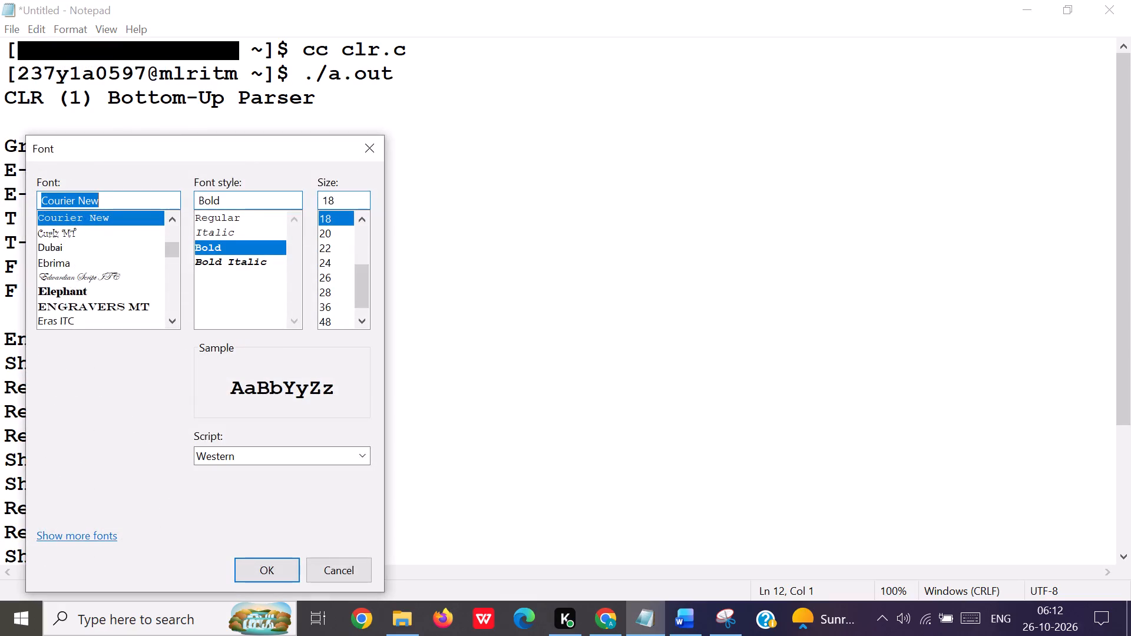
{"action": "left_click", "coordinate": [339, 202]}
{"action": "key", "text": "BackSpace"}
{"action": "type", "text": "16"}
{"action": "key", "text": "Return"}
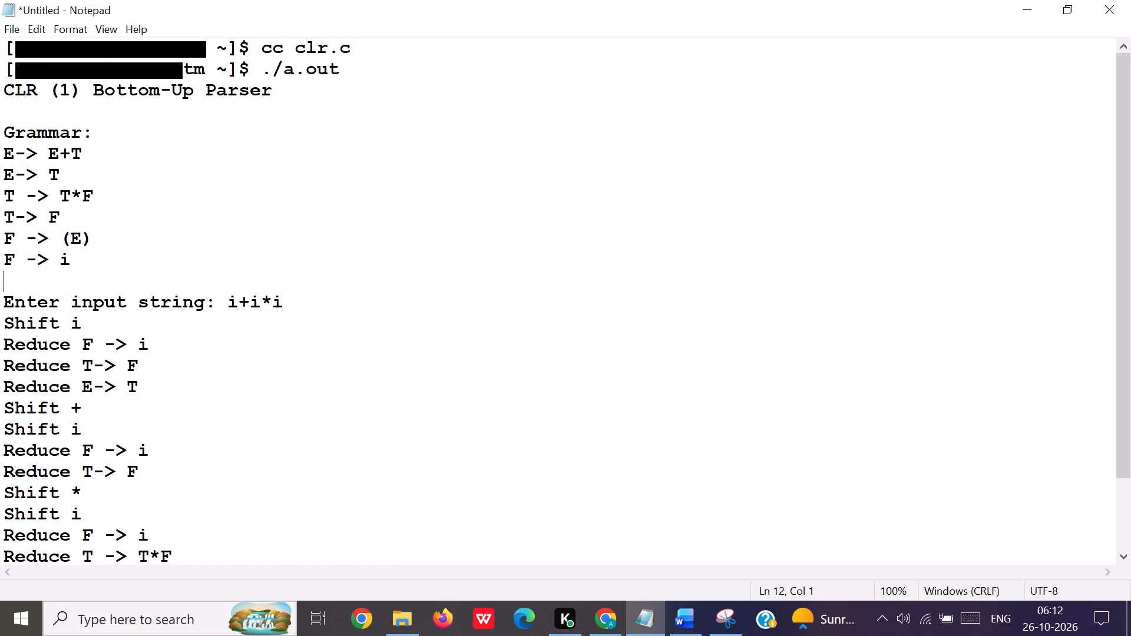
Check the end of the run in cd all.pdf and add "String Accepted" in Notepad, one blank line below "Reduce T -> T*F".
{"action": "left_click", "coordinate": [608, 621]}
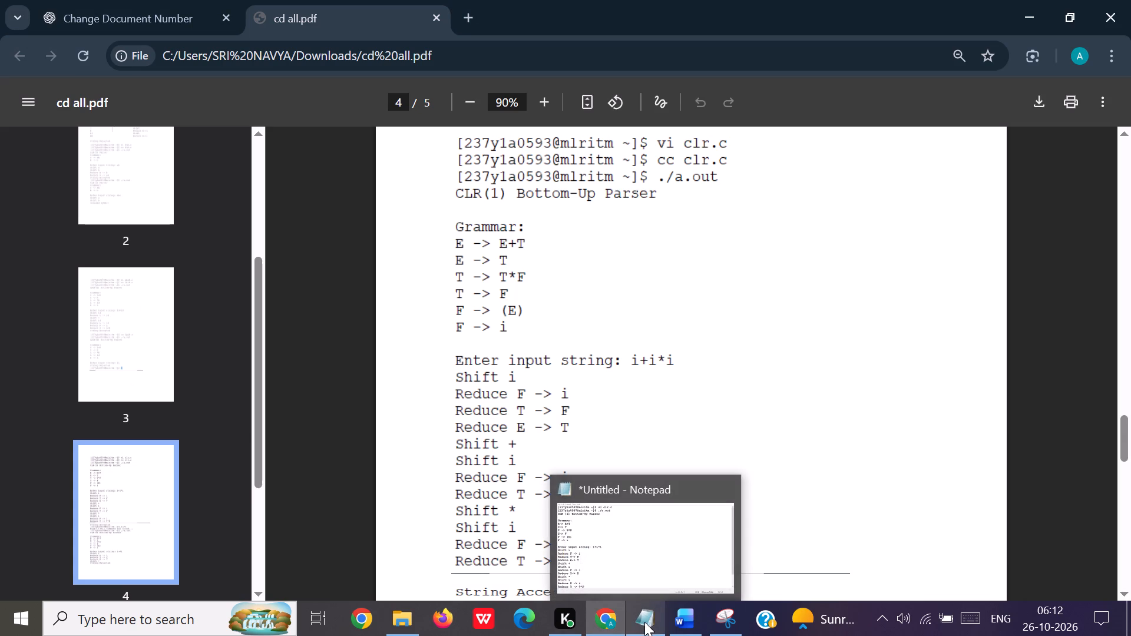
{"action": "left_click", "coordinate": [489, 495]}
{"action": "scroll", "coordinate": [489, 495], "scroll_direction": "down", "scroll_amount": 1}
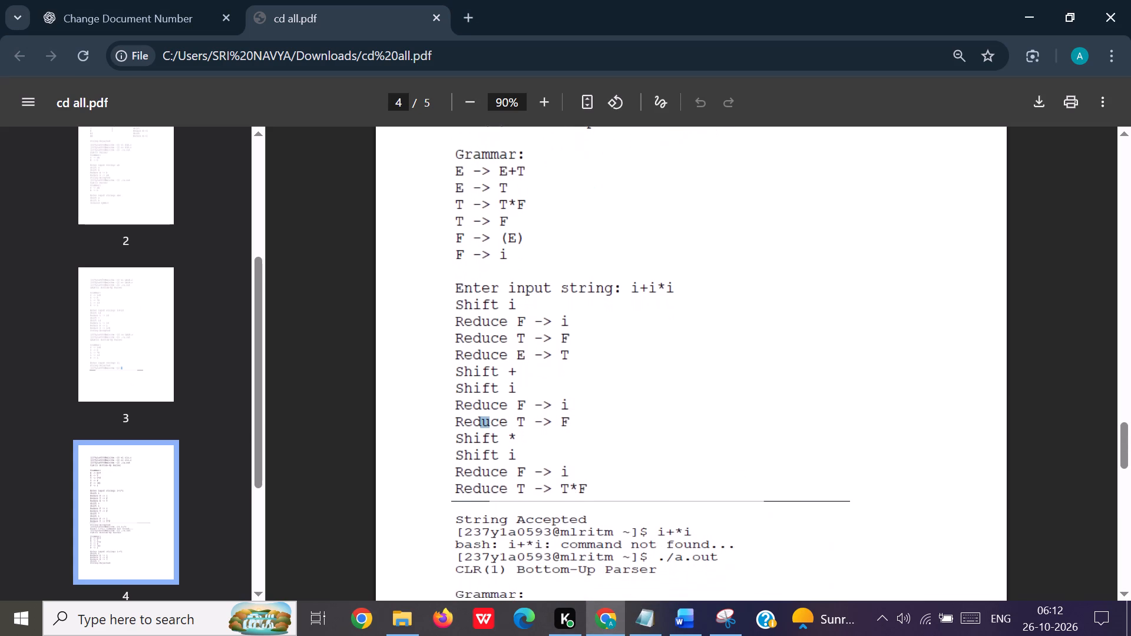
{"action": "scroll", "coordinate": [489, 495], "scroll_direction": "up", "scroll_amount": 1}
{"action": "scroll", "coordinate": [489, 495], "scroll_direction": "down", "scroll_amount": 2}
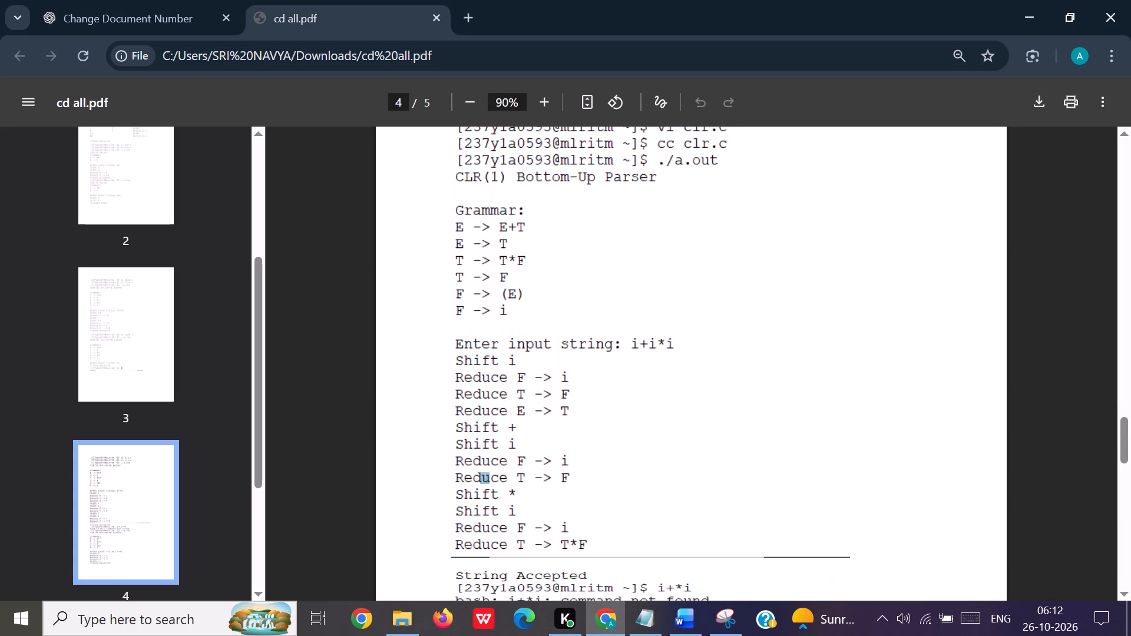
{"action": "left_click", "coordinate": [647, 620]}
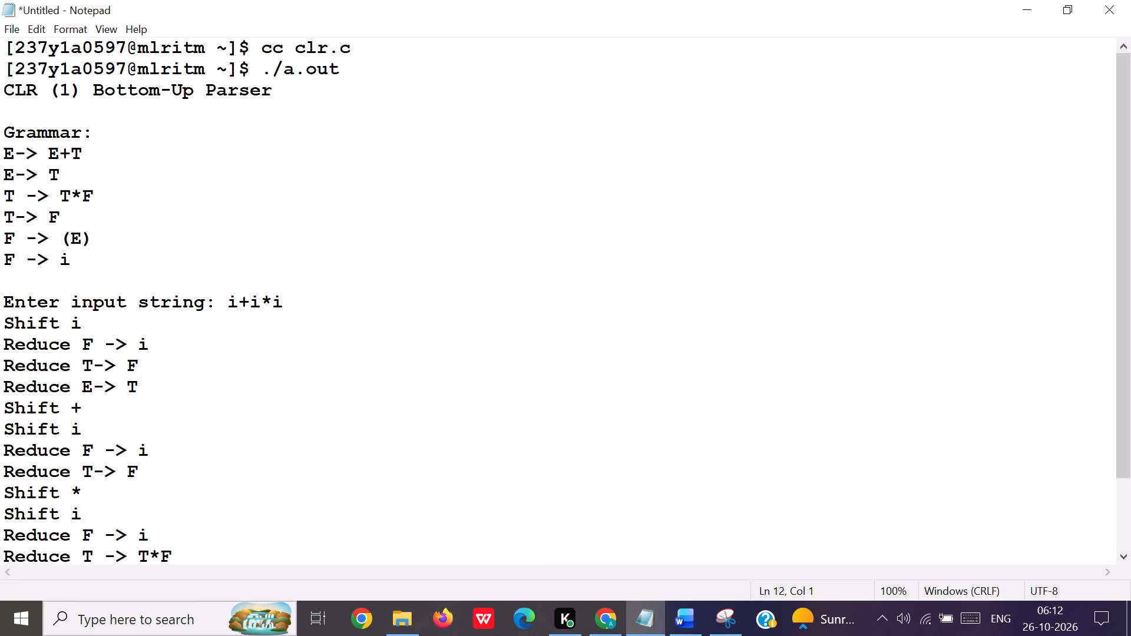
{"action": "key", "text": "Down"}
{"action": "key", "text": "Down"}
{"action": "key", "text": "Down"}
{"action": "key", "text": "Down"}
{"action": "key", "text": "Down"}
{"action": "key", "text": "Down"}
{"action": "key", "text": "Down"}
{"action": "key", "text": "Down"}
{"action": "key", "text": "Down"}
{"action": "key", "text": "Down"}
{"action": "key", "text": "Down"}
{"action": "key", "text": "Down"}
{"action": "key", "text": "Down"}
{"action": "key", "text": "Down"}
{"action": "key", "text": "Down"}
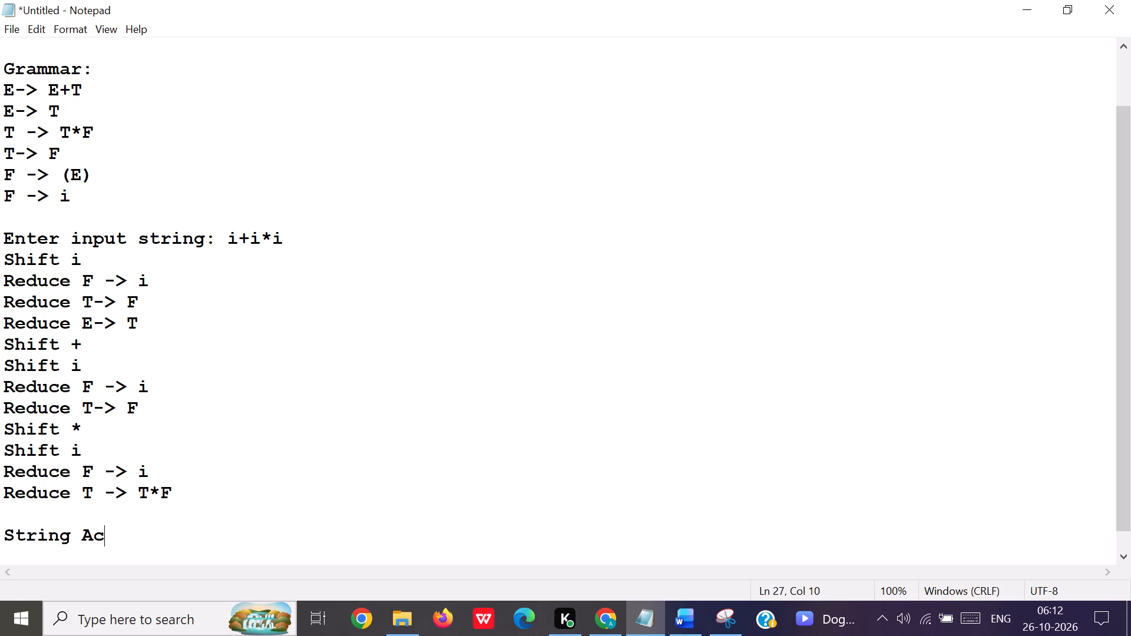
{"action": "key", "text": "BackSpace"}
{"action": "key", "text": "BackSpace"}
{"action": "type", "text": "pted"}
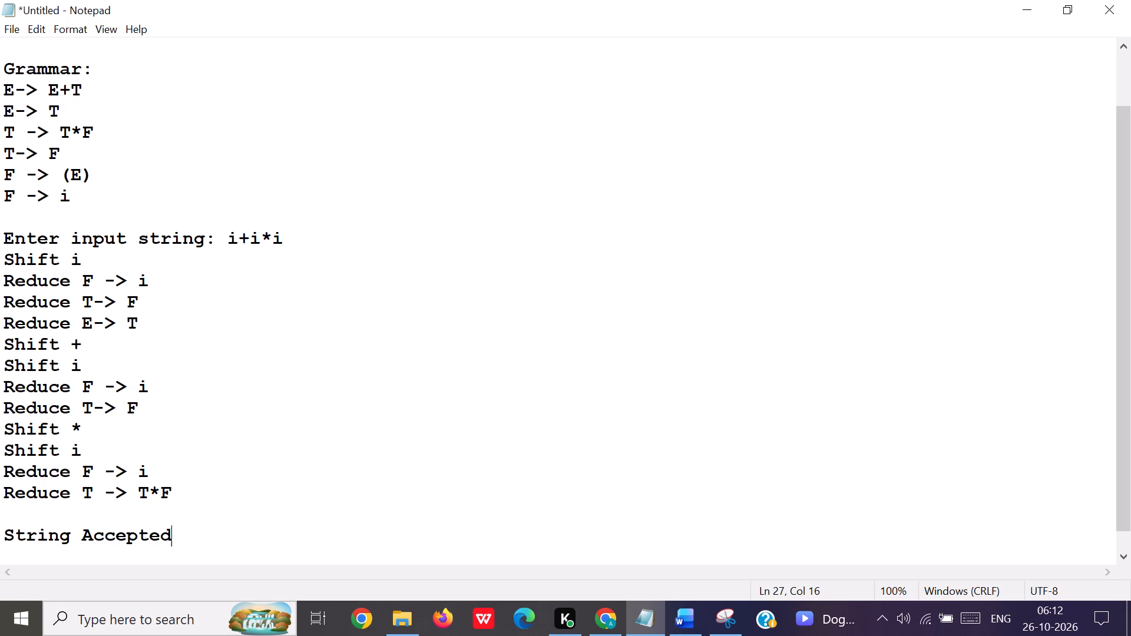
Return to the top of the clr.c output and reduce the Notepad zoom to 90%.
{"action": "key", "text": "Up"}
{"action": "key", "text": "Up"}
{"action": "key", "text": "Up"}
{"action": "key", "text": "Up"}
{"action": "key", "text": "Up"}
{"action": "key", "text": "Up"}
{"action": "key", "text": "Up"}
{"action": "key", "text": "Up"}
{"action": "key", "text": "Up"}
{"action": "key", "text": "Up"}
{"action": "key", "text": "Up"}
{"action": "key", "text": "Up"}
{"action": "key", "text": "Up"}
{"action": "key", "text": "Up"}
{"action": "key", "text": "Up"}
{"action": "key", "text": "Up"}
{"action": "key", "text": "Up"}
{"action": "key", "text": "Up"}
{"action": "key", "text": "Up"}
{"action": "key", "text": "Up"}
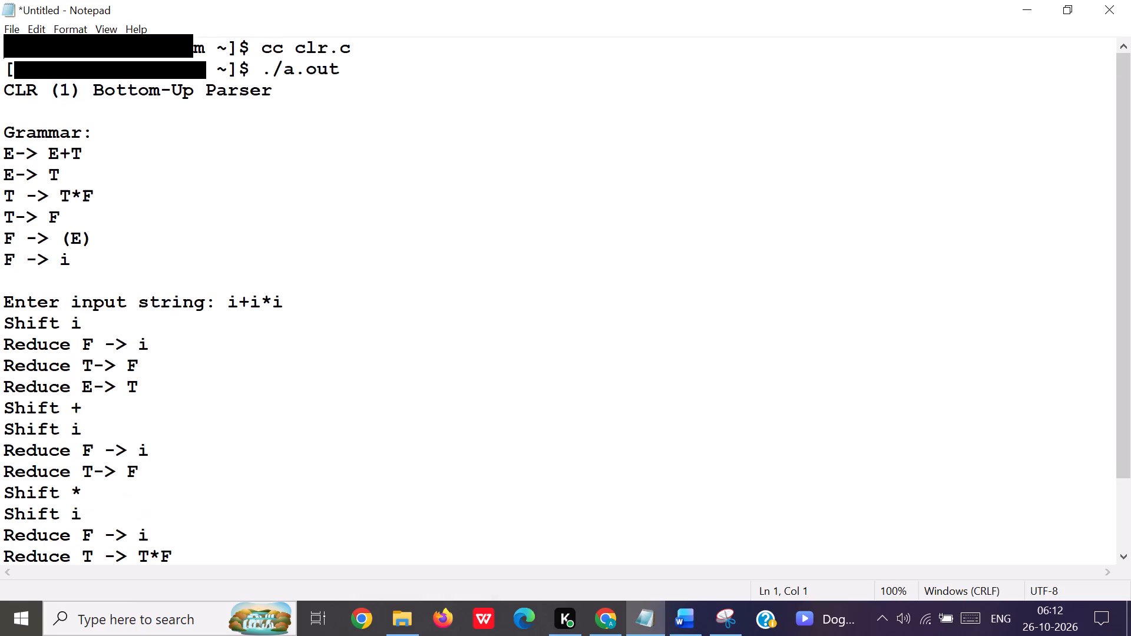
{"action": "key", "text": "ctrl+minus"}
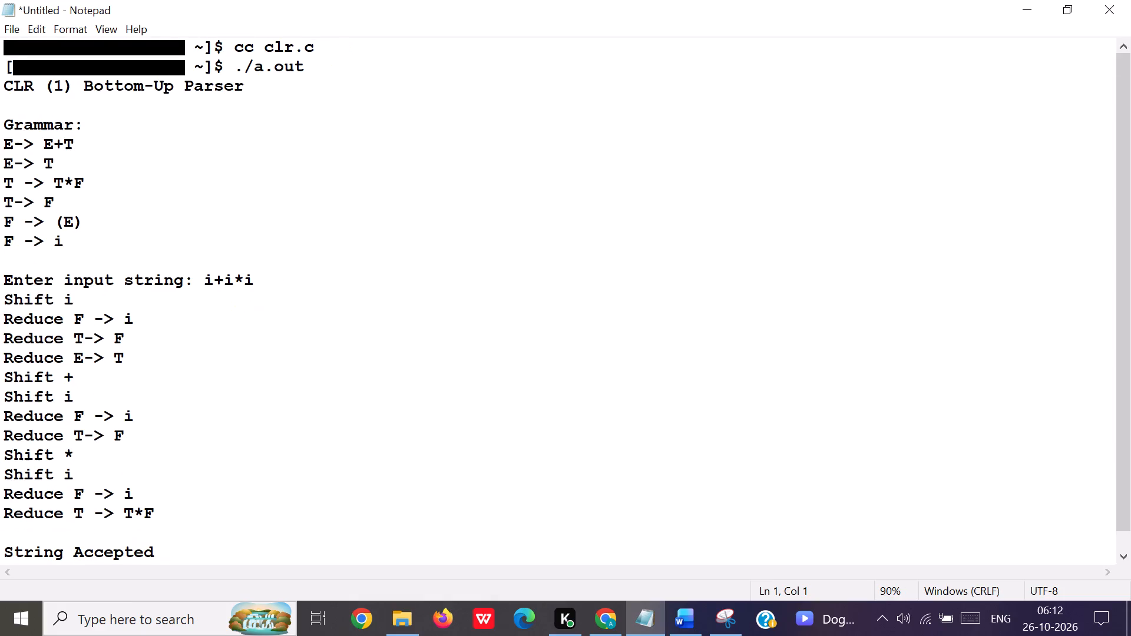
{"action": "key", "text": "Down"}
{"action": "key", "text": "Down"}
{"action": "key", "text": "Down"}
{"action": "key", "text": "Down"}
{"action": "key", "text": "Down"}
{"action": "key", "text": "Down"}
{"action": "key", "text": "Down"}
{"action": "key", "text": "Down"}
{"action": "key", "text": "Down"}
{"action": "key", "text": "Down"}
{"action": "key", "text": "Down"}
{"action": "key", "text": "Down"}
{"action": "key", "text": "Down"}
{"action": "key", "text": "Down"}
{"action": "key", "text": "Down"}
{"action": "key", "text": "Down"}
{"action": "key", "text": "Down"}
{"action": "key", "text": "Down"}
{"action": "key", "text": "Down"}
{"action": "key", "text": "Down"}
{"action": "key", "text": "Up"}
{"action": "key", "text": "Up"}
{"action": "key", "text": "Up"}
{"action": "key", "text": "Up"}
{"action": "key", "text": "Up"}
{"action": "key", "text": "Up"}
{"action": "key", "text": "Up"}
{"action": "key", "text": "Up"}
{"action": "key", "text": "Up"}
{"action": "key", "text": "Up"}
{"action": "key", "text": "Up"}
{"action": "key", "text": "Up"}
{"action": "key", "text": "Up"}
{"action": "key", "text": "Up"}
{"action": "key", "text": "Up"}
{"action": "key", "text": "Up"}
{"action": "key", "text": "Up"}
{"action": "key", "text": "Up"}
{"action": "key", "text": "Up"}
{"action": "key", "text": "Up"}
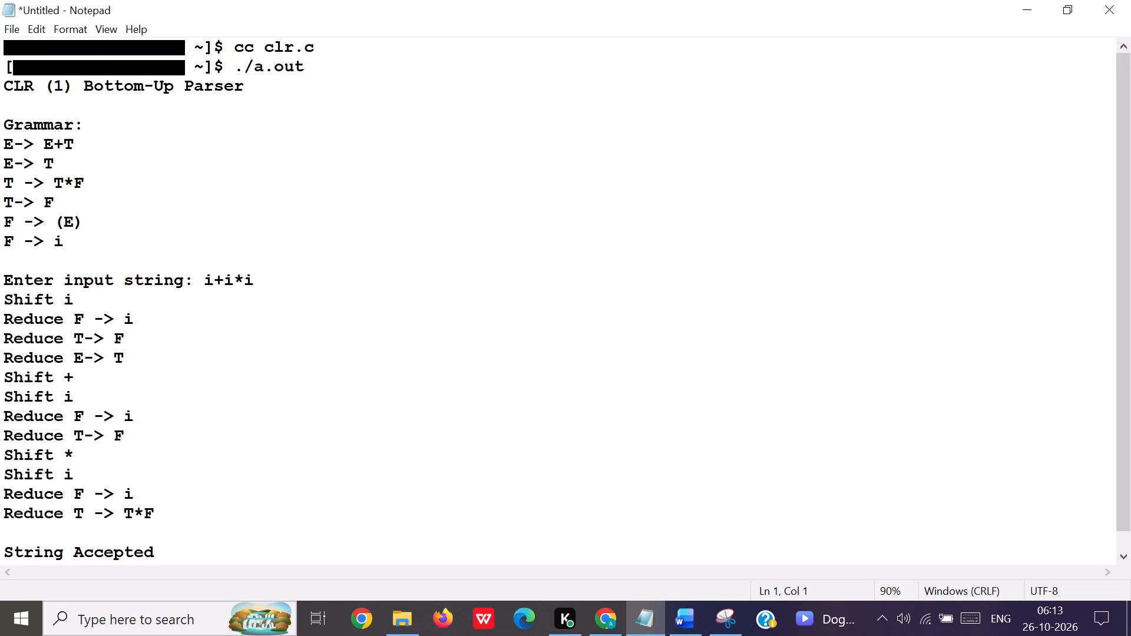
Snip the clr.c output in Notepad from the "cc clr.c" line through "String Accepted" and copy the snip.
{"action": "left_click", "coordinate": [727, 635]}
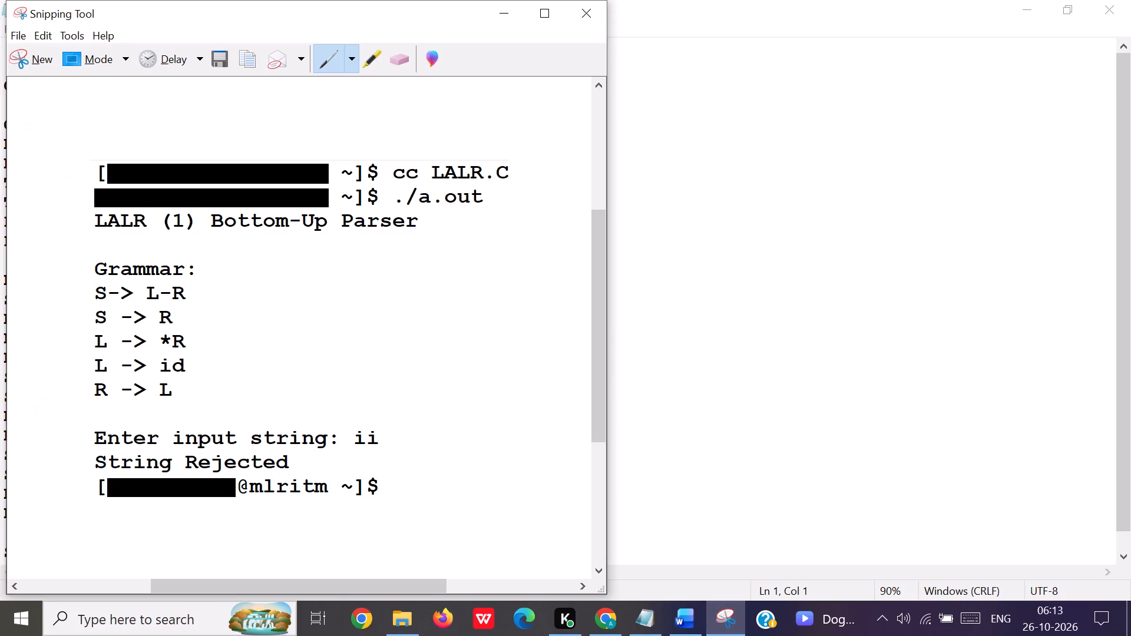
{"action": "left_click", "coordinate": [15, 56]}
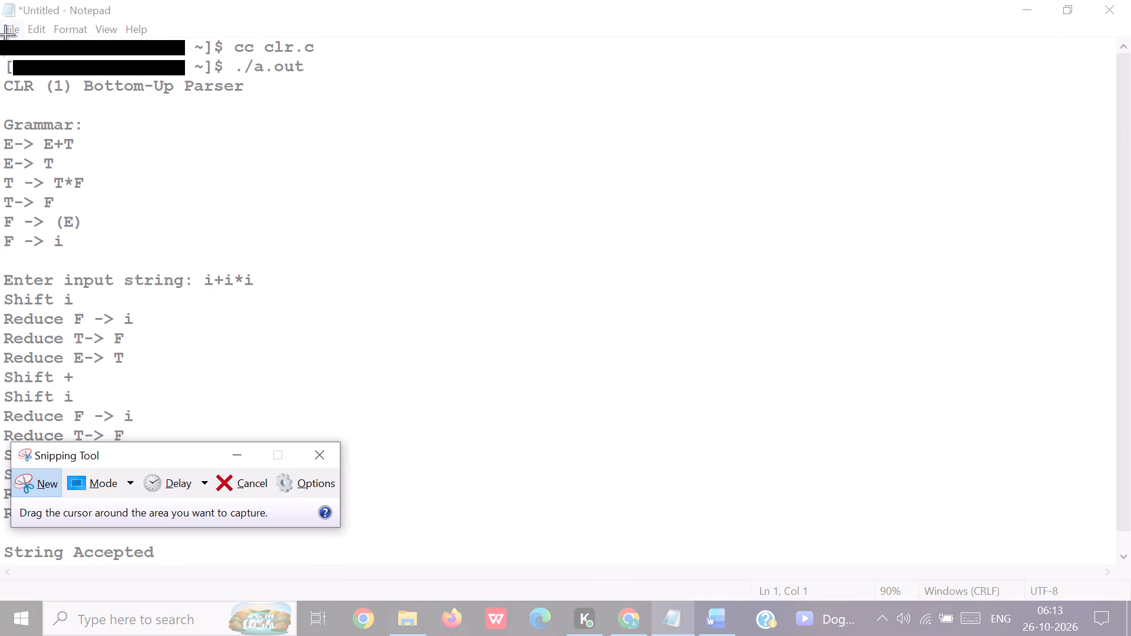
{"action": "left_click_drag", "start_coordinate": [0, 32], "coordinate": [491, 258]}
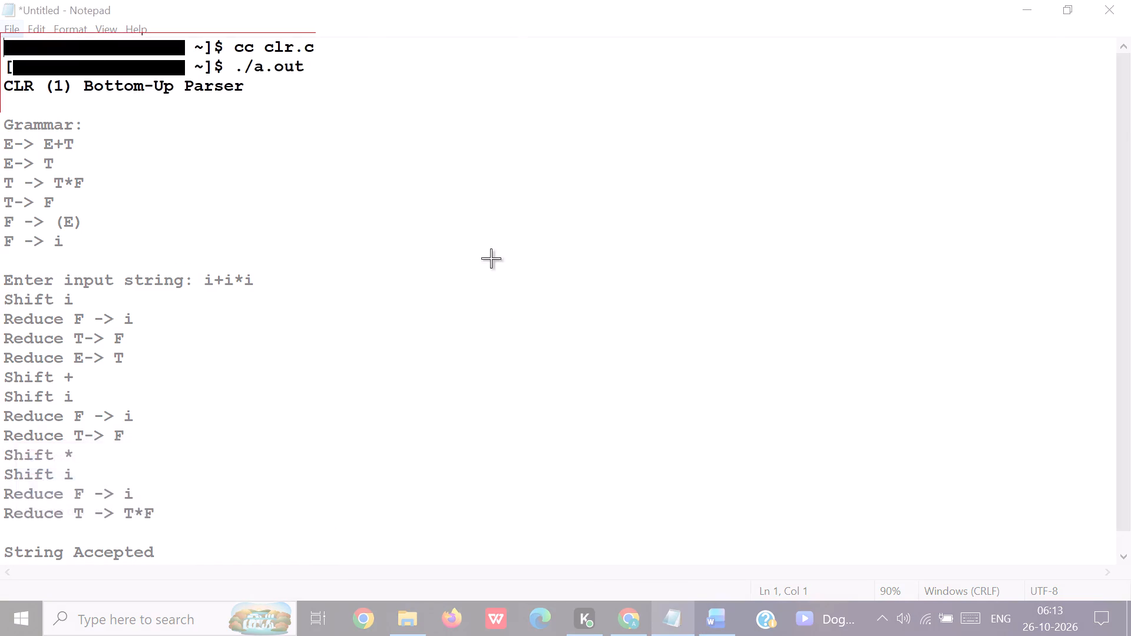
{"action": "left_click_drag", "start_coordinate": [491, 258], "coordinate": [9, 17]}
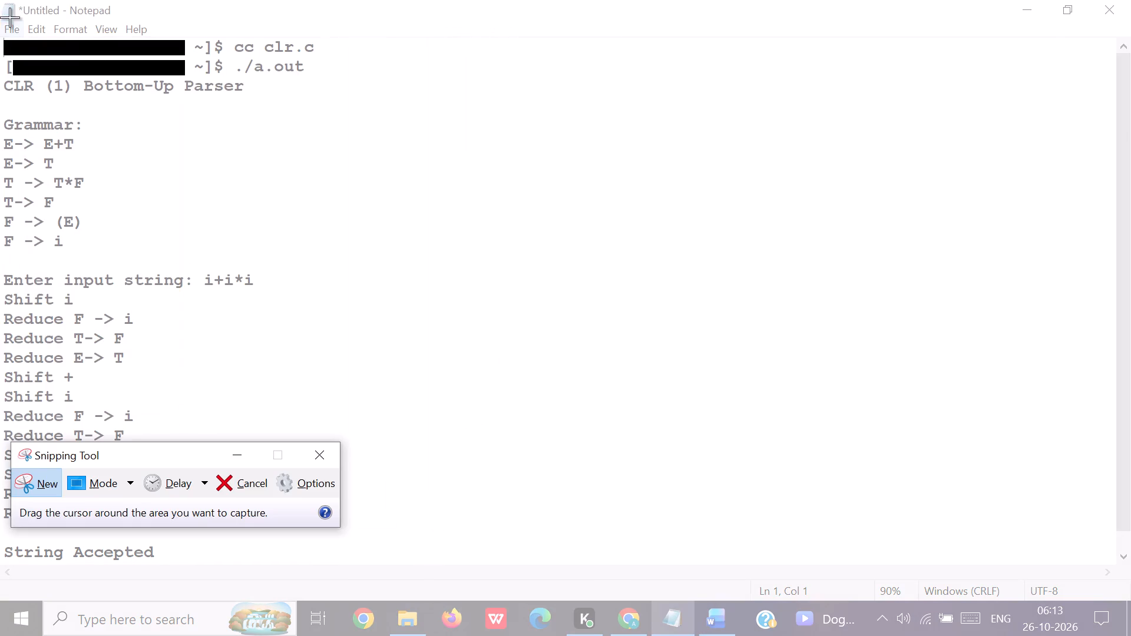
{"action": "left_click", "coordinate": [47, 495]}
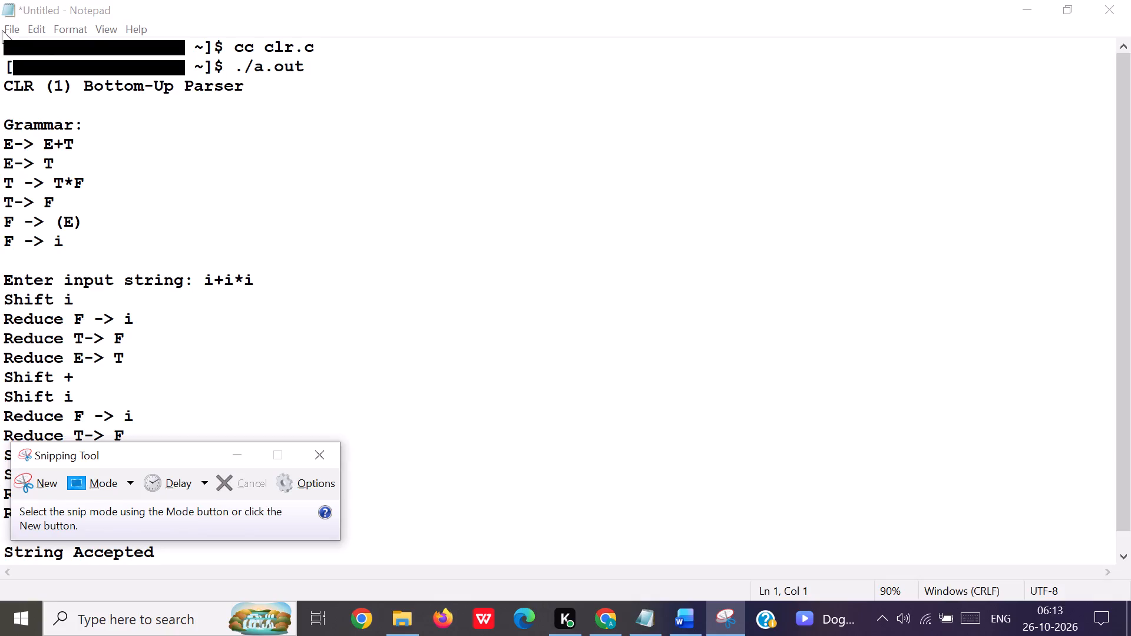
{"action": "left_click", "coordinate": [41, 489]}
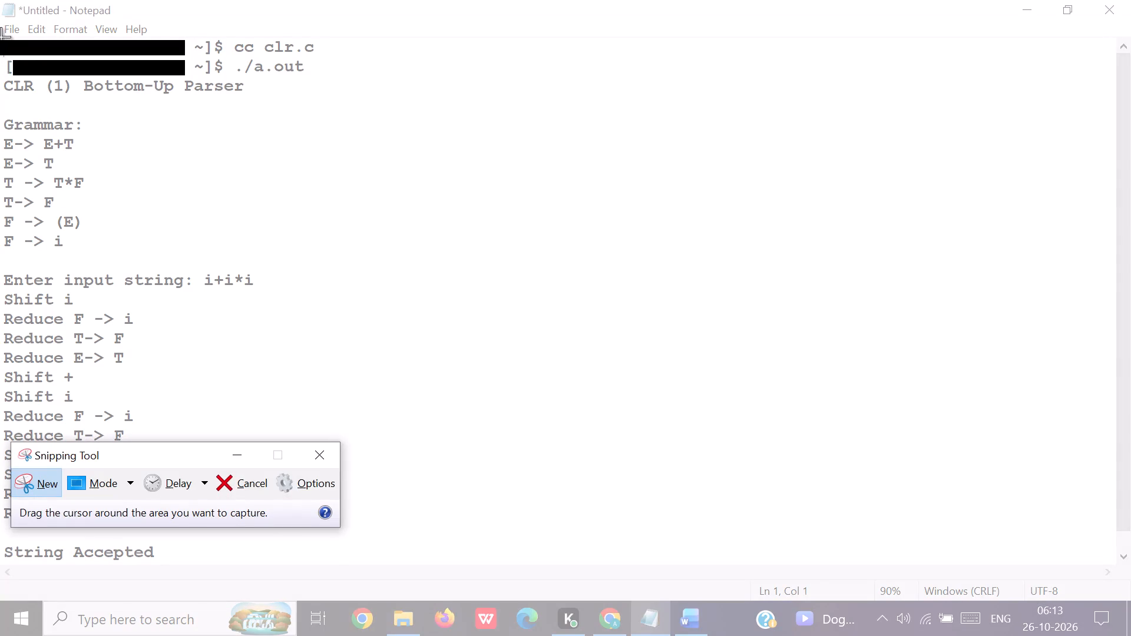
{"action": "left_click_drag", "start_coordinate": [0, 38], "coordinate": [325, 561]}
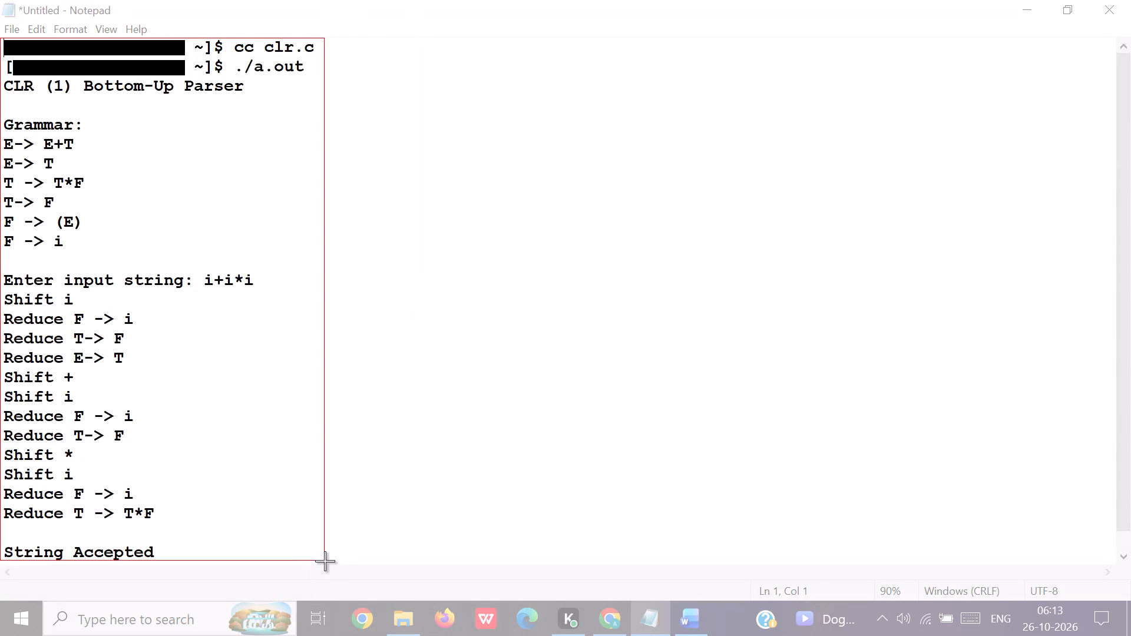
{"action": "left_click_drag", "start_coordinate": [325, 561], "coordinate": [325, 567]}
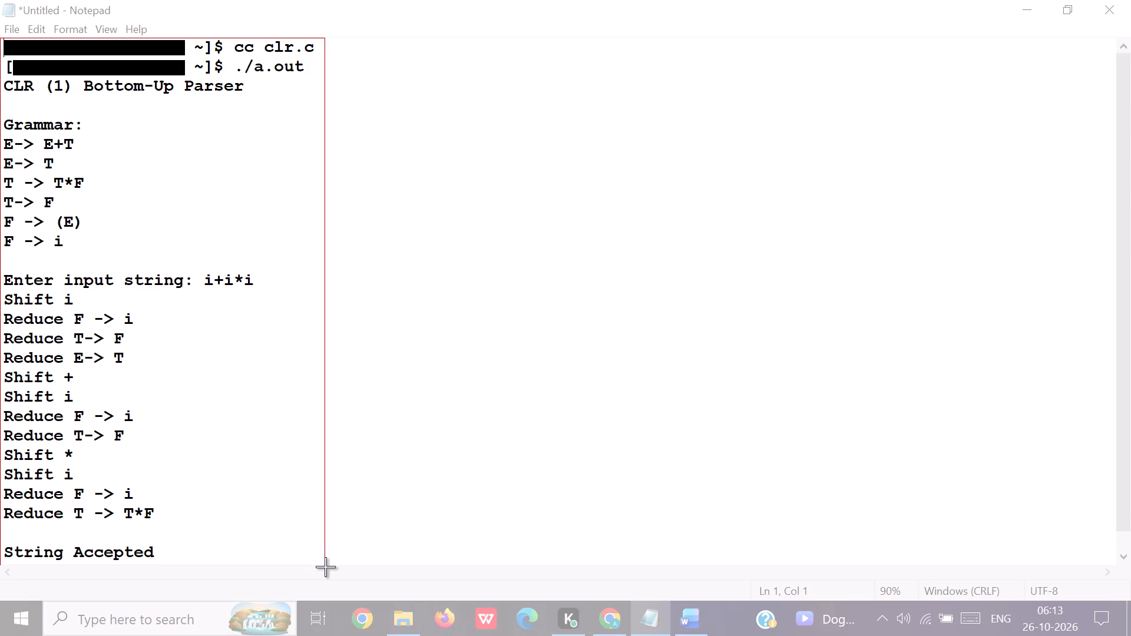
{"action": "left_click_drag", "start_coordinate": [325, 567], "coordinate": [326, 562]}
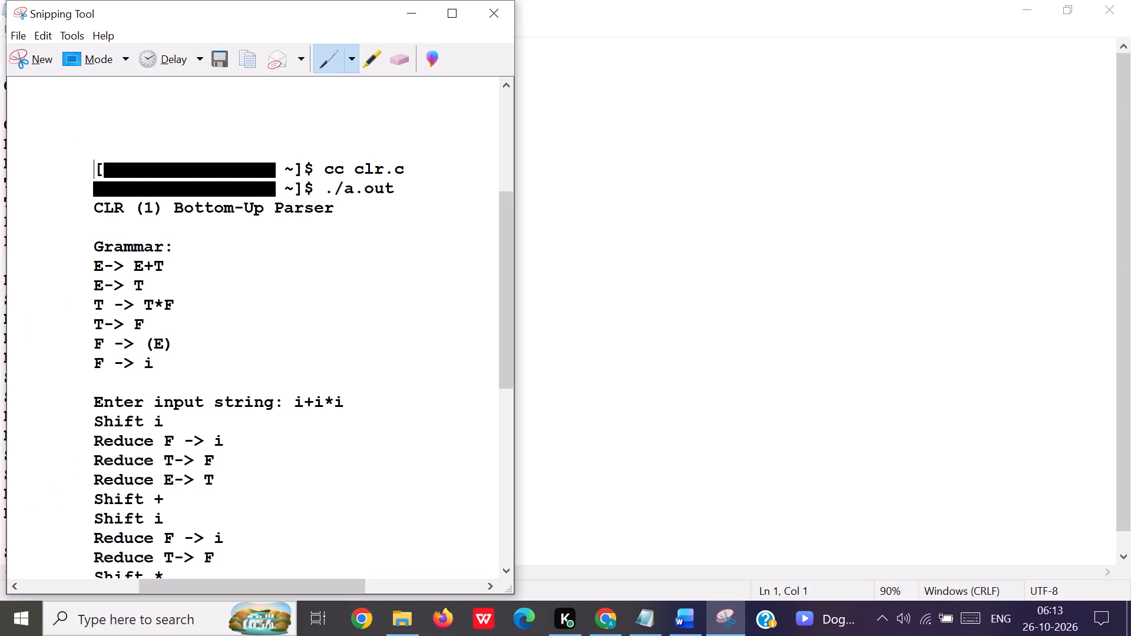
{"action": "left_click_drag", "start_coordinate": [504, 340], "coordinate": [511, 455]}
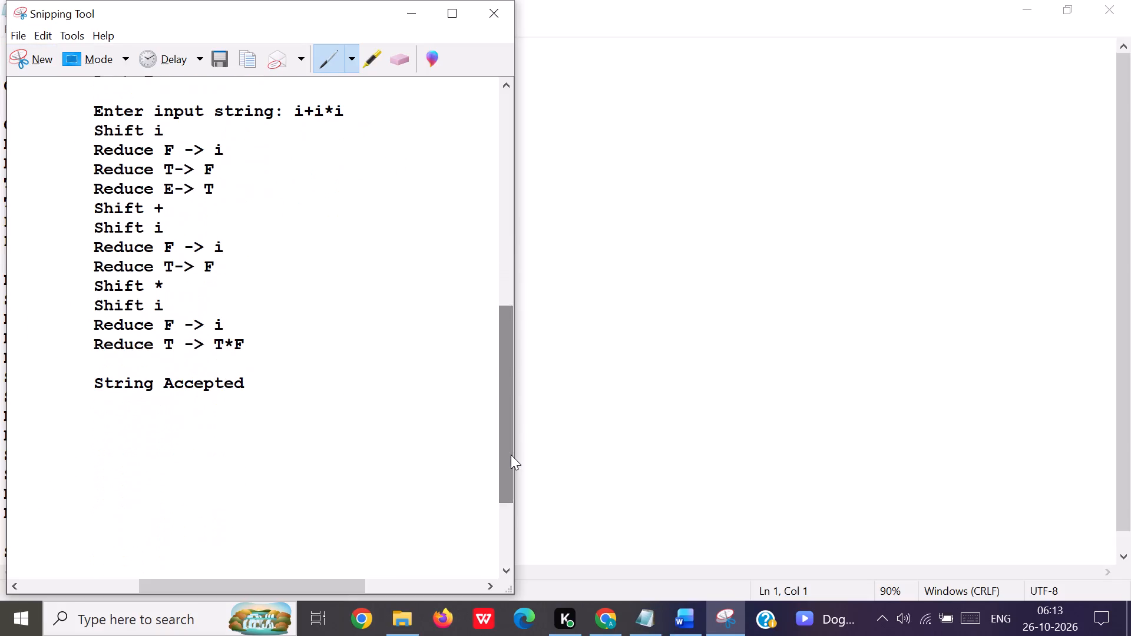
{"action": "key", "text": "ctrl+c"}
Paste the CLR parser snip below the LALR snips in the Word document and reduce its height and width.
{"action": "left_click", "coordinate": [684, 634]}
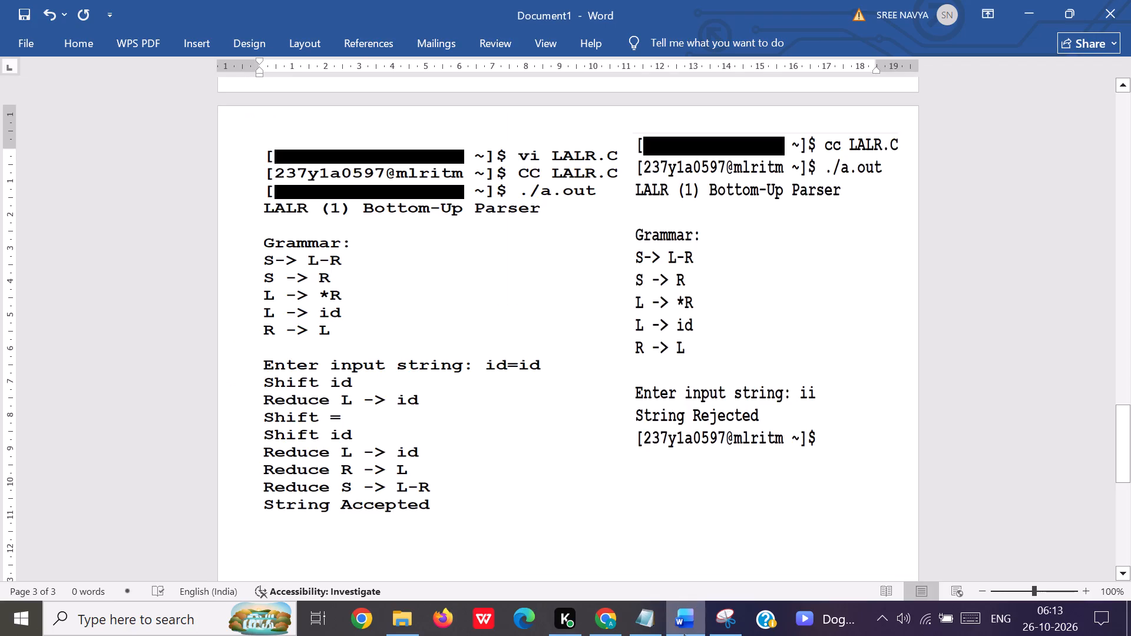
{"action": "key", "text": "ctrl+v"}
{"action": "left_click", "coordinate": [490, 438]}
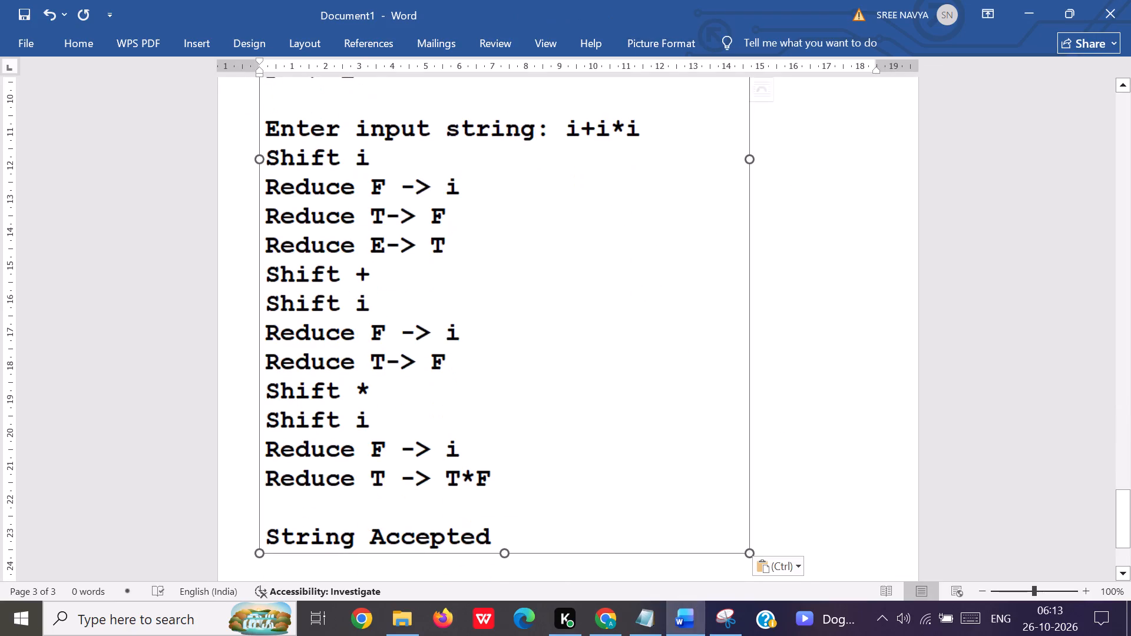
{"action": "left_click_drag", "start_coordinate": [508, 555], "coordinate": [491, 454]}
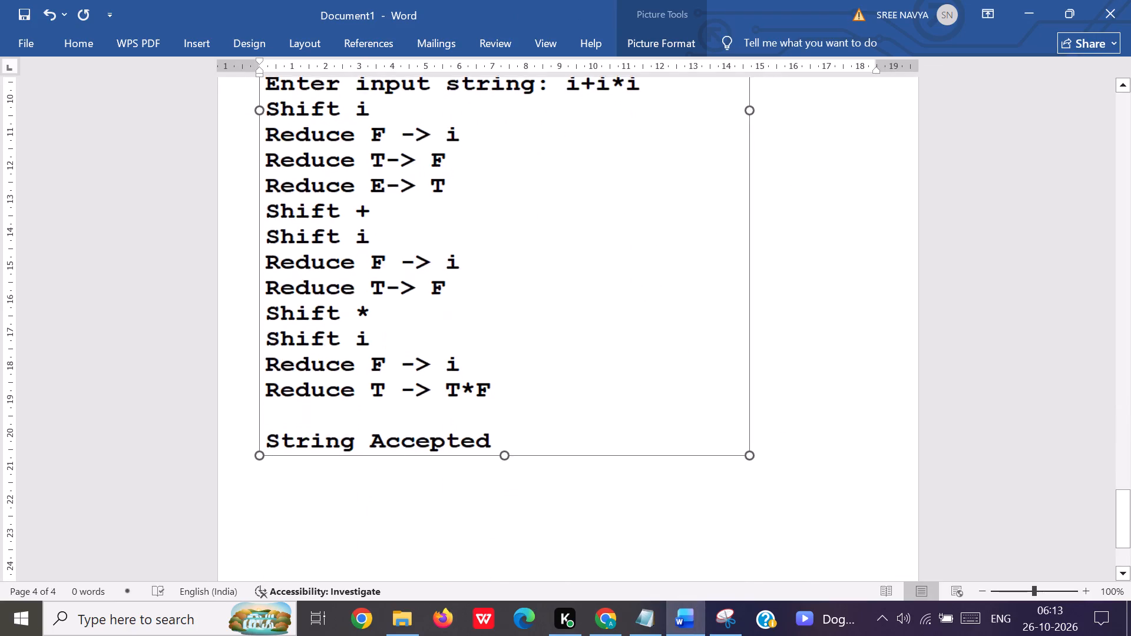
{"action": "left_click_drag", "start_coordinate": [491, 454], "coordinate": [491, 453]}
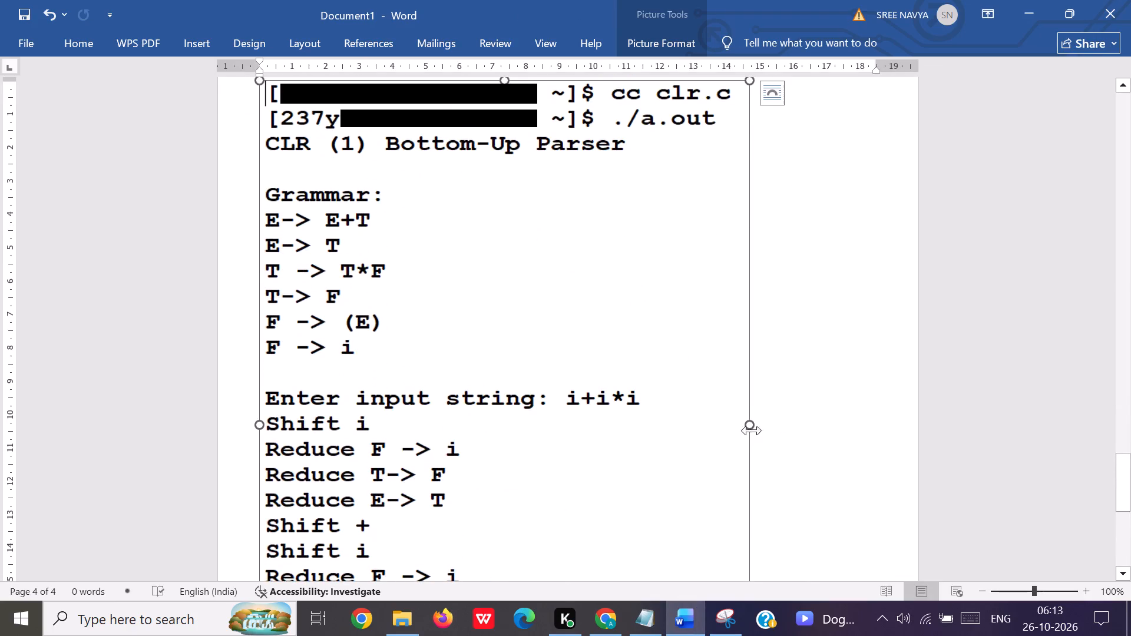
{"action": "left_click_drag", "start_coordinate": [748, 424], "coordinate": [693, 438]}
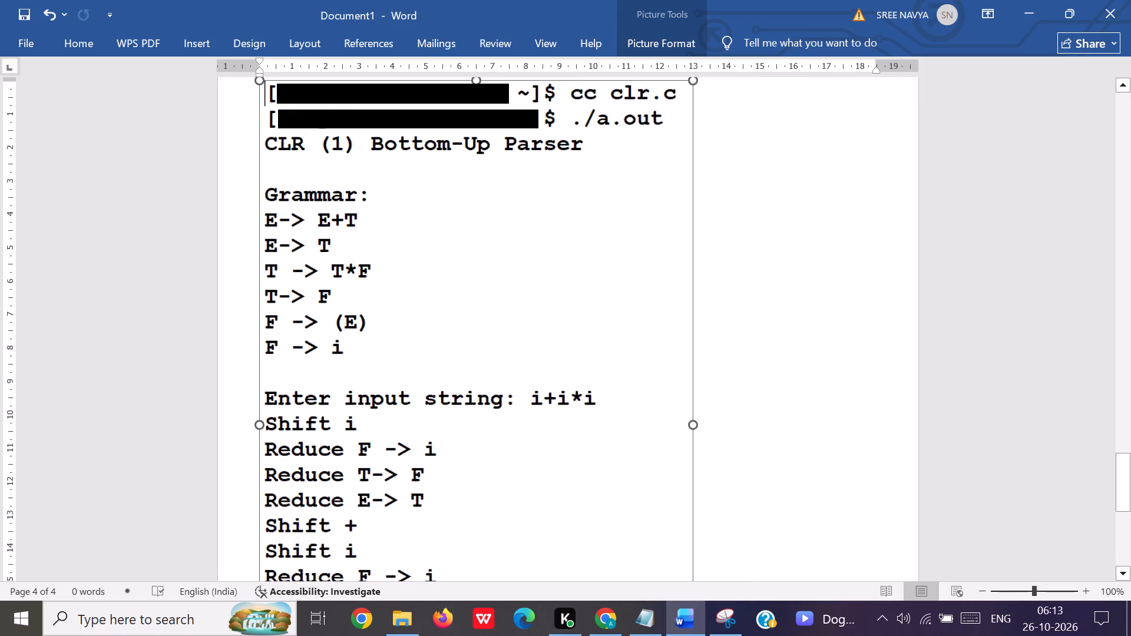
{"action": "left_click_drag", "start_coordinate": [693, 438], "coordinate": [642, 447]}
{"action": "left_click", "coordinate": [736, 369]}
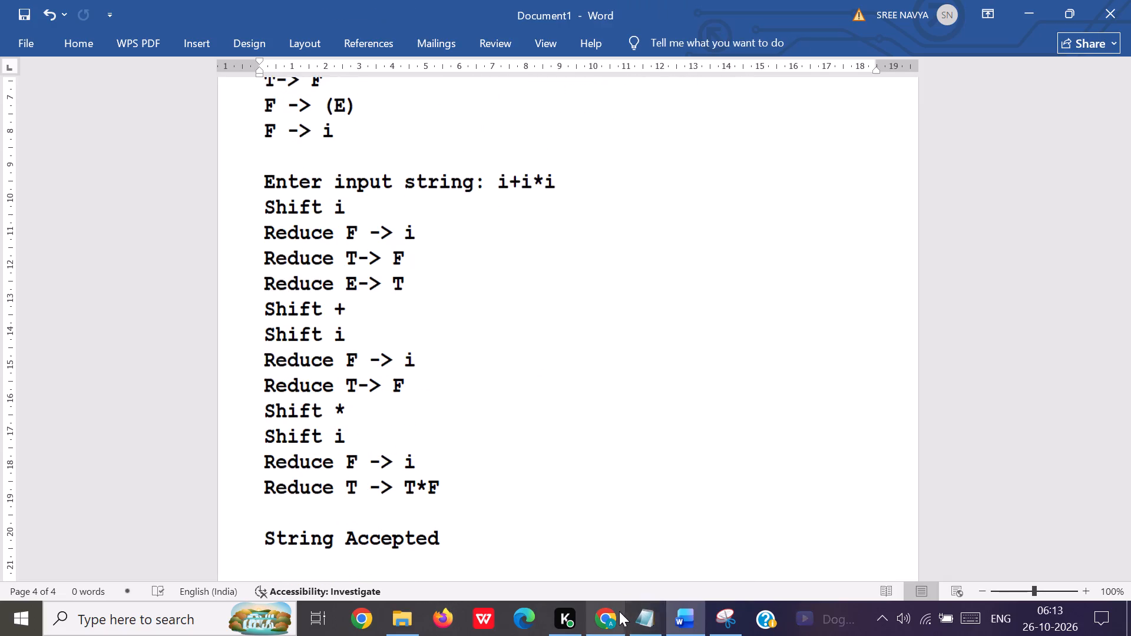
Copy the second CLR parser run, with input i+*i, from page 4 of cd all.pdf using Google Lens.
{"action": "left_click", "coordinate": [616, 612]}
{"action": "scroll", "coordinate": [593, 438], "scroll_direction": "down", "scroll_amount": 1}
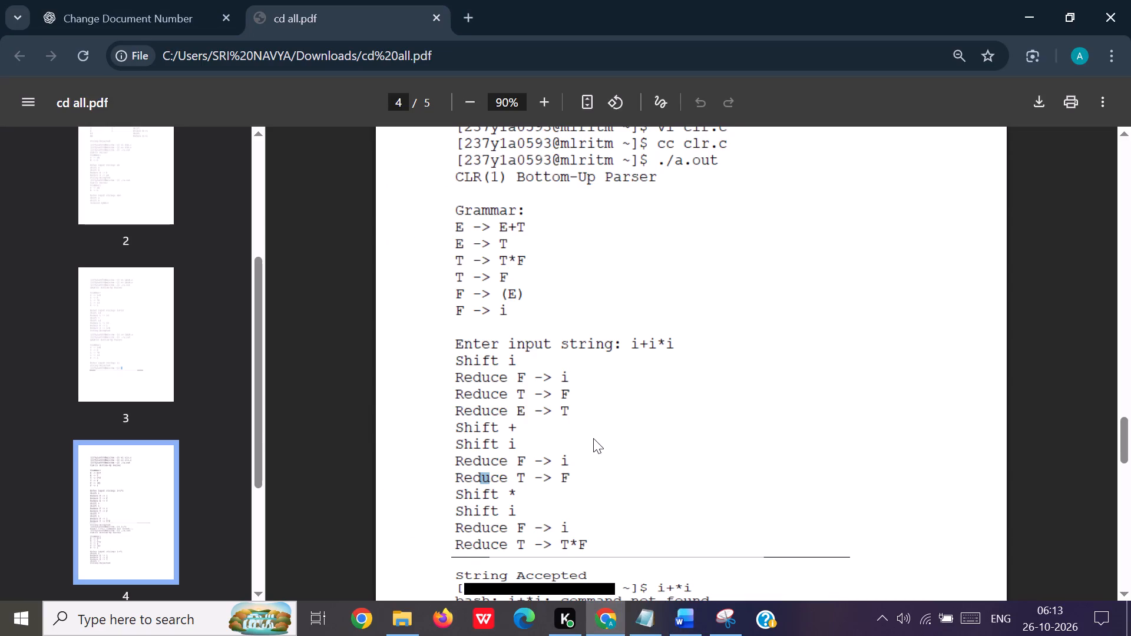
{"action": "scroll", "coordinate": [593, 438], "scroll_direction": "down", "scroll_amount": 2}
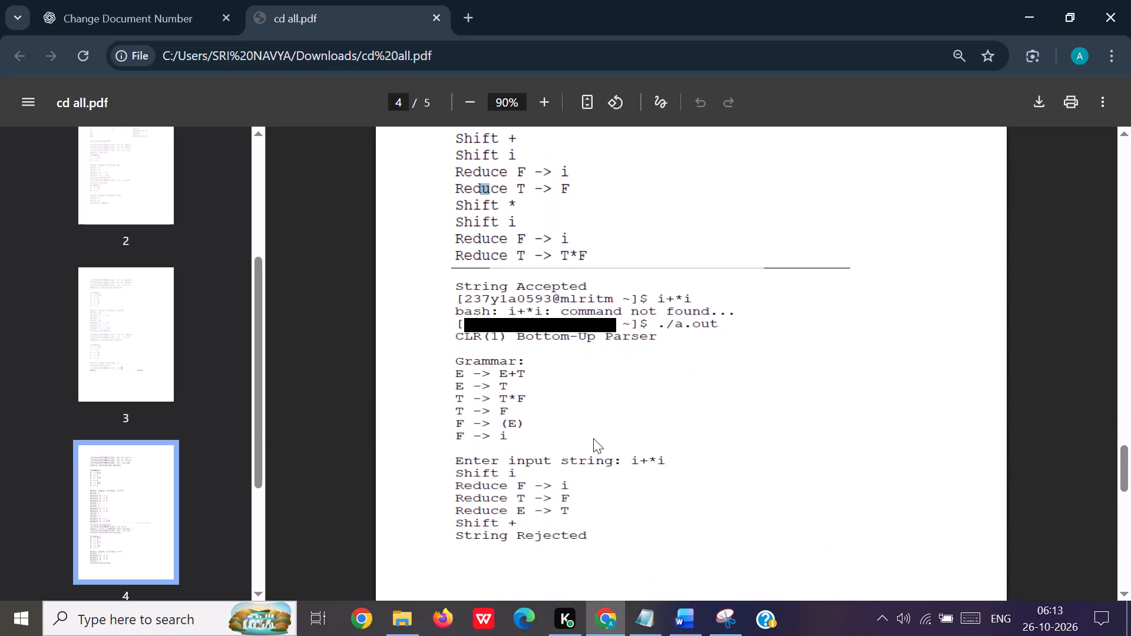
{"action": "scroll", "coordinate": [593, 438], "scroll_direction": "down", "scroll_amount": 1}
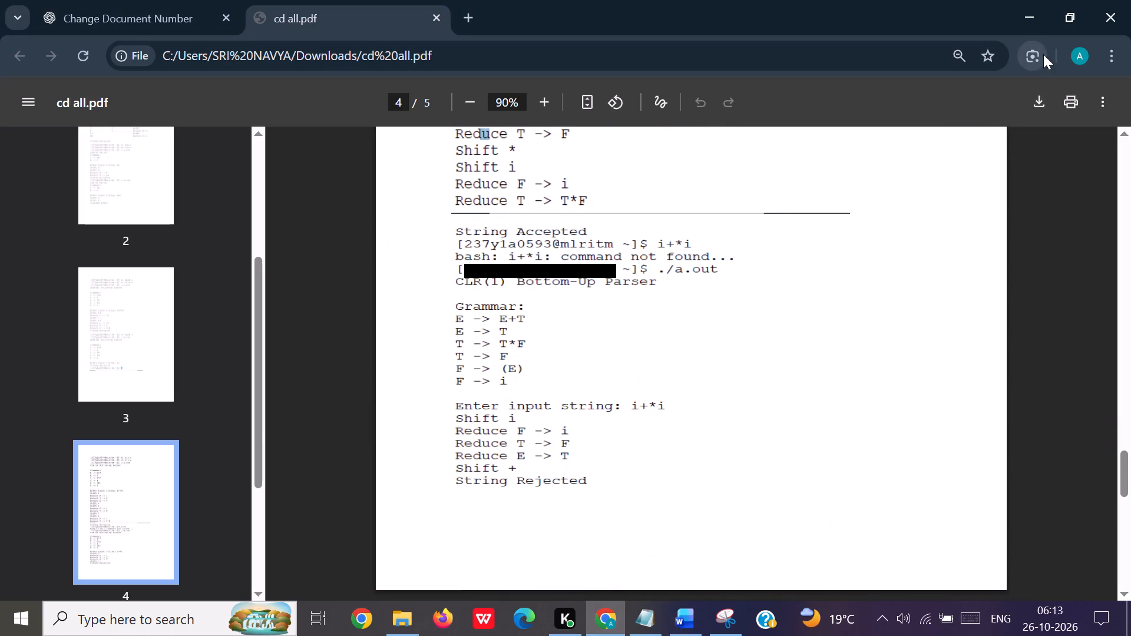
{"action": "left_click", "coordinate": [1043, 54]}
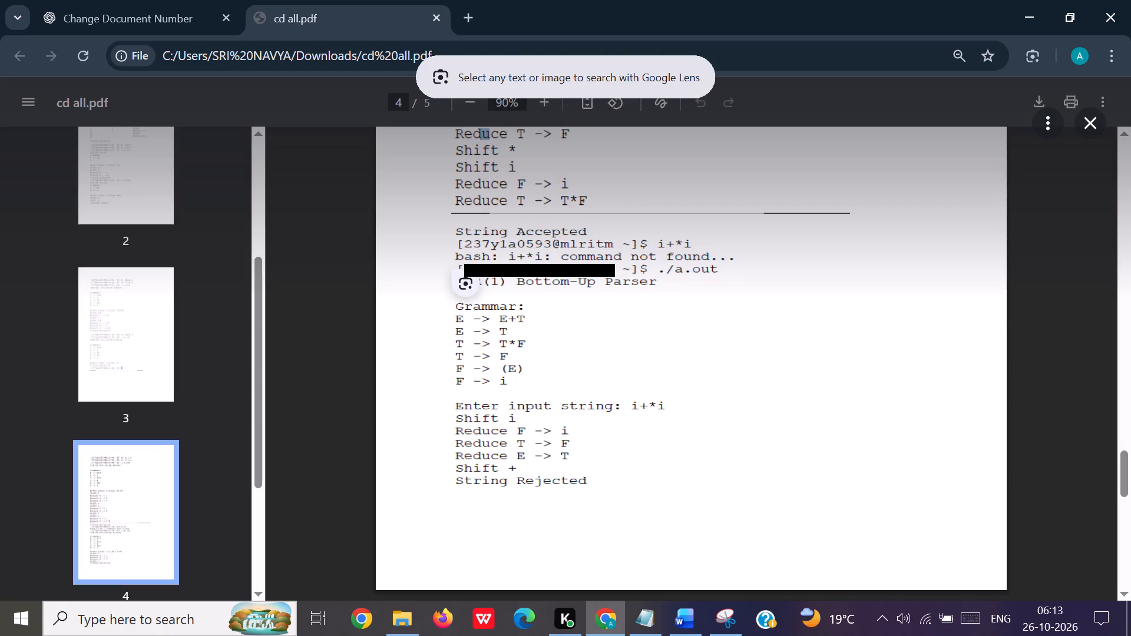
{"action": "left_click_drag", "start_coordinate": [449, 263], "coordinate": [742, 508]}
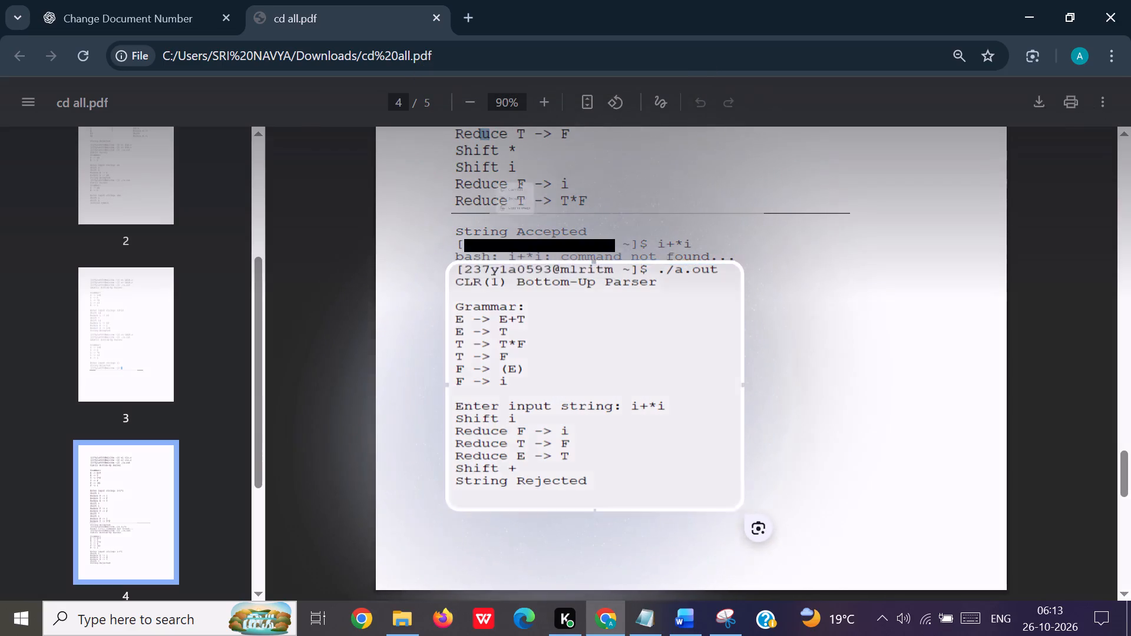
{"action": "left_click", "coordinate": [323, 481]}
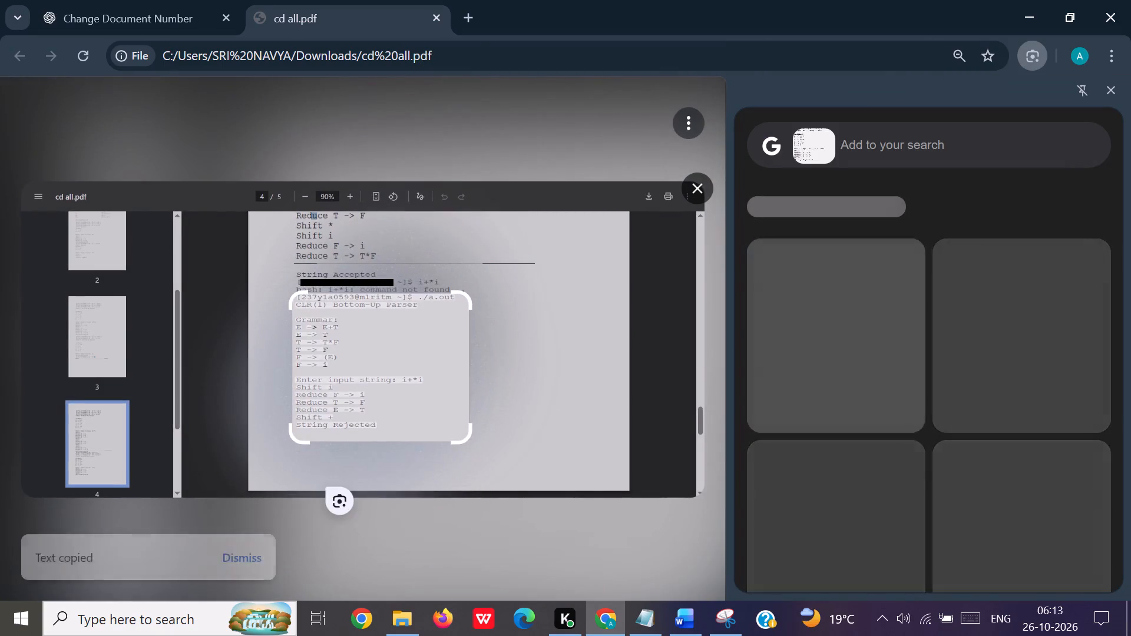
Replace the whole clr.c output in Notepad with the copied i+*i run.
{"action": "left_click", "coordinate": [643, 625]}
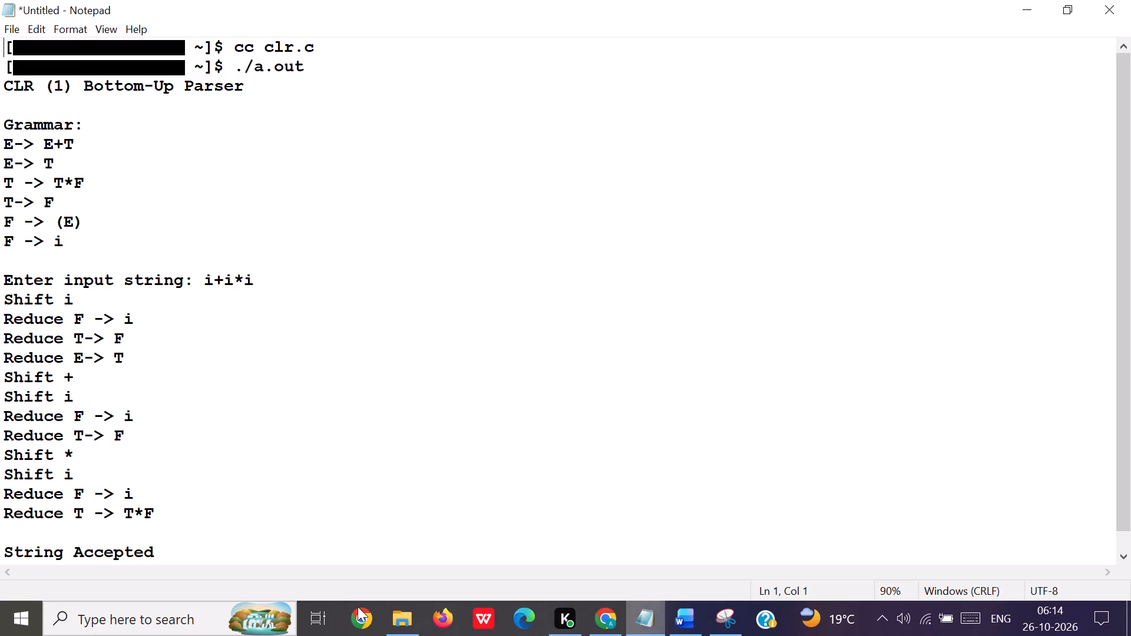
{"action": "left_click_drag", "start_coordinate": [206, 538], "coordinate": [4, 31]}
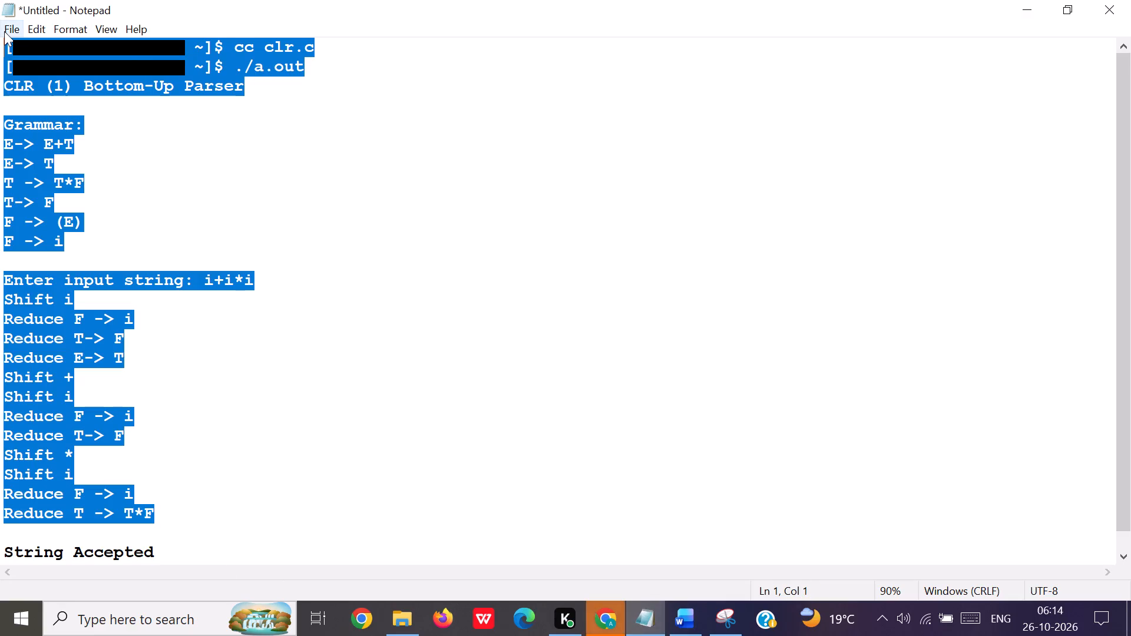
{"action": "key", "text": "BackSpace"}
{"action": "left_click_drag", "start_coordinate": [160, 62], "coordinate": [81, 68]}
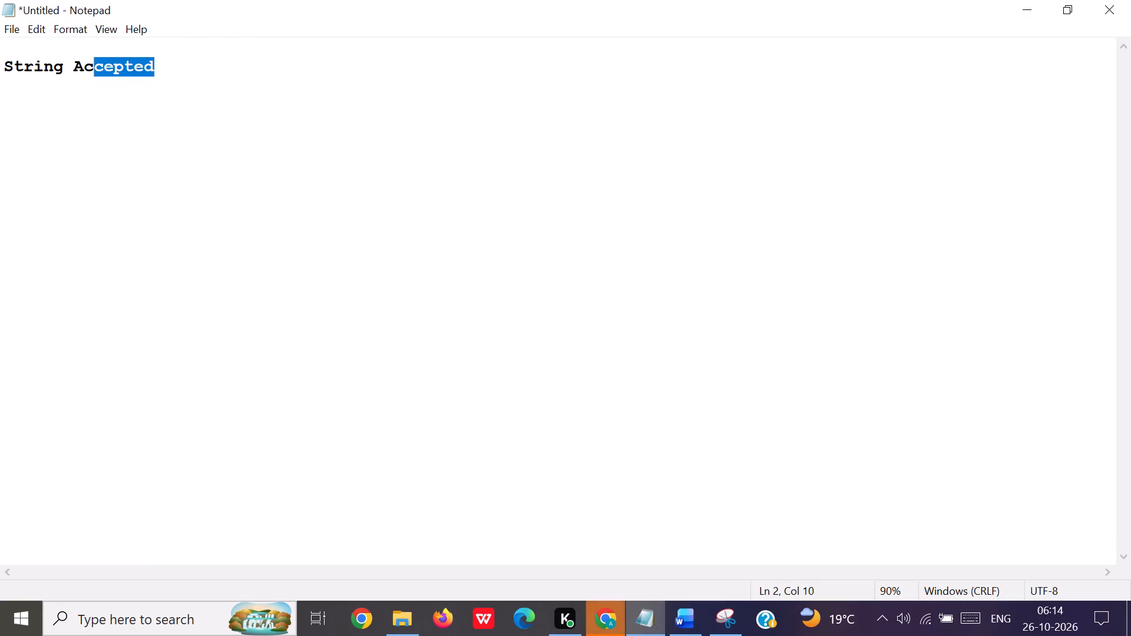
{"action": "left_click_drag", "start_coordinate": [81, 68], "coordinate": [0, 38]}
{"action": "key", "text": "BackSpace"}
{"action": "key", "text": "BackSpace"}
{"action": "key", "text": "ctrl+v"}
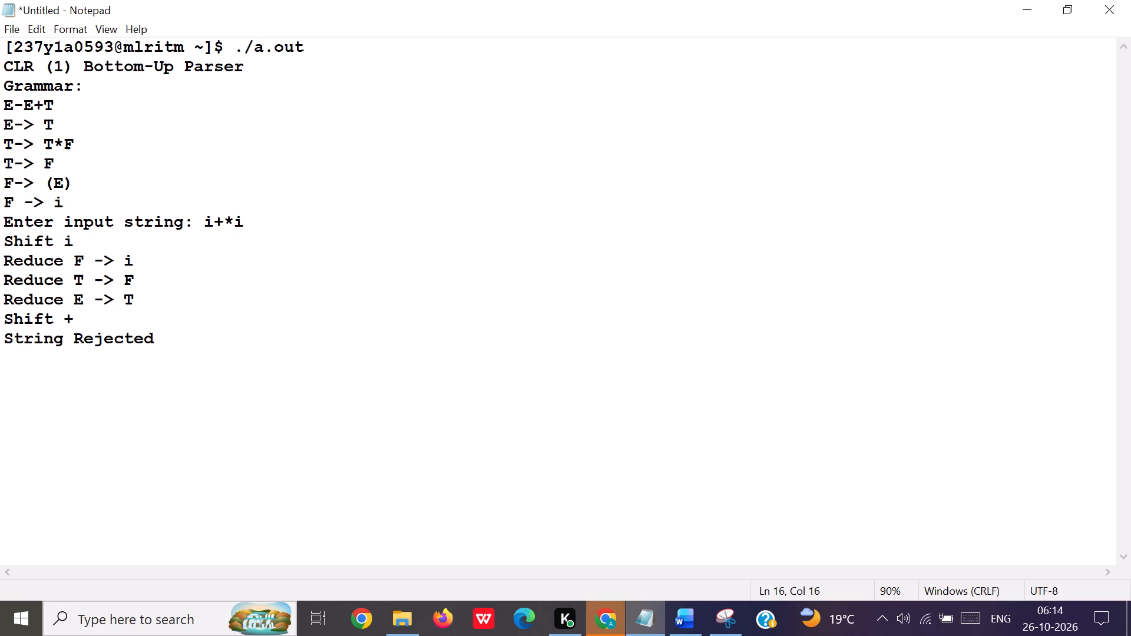
Close Google Lens and check the Word document's CLR snip against the CLR runs in cd all.pdf.
{"action": "left_click", "coordinate": [612, 618]}
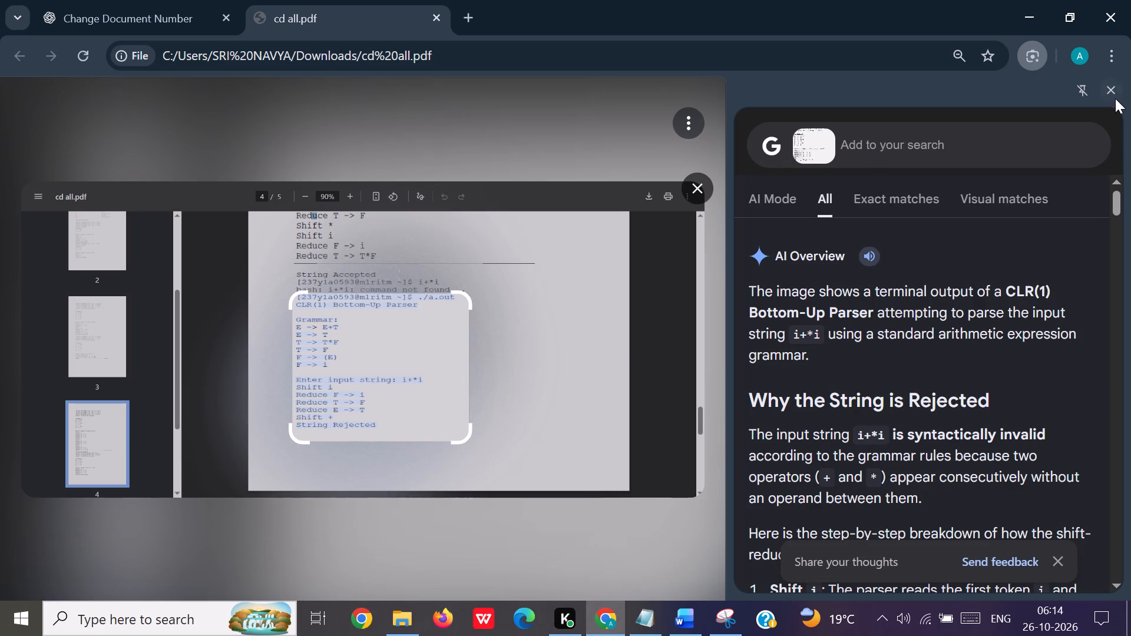
{"action": "left_click", "coordinate": [1115, 98]}
{"action": "left_click", "coordinate": [666, 632]}
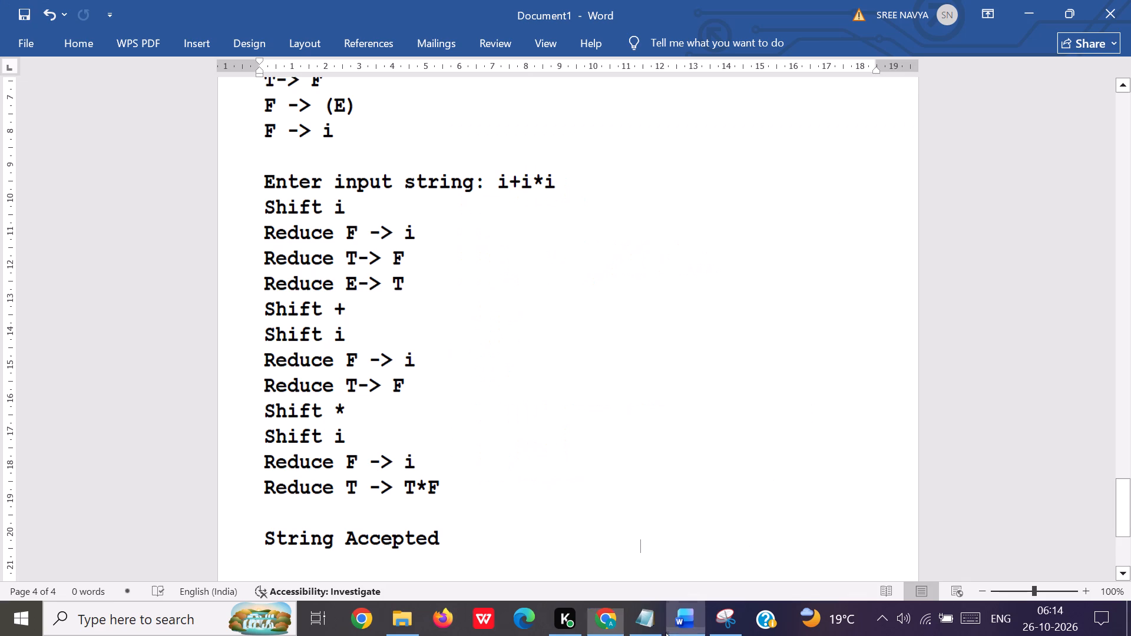
{"action": "left_click", "coordinate": [613, 626]}
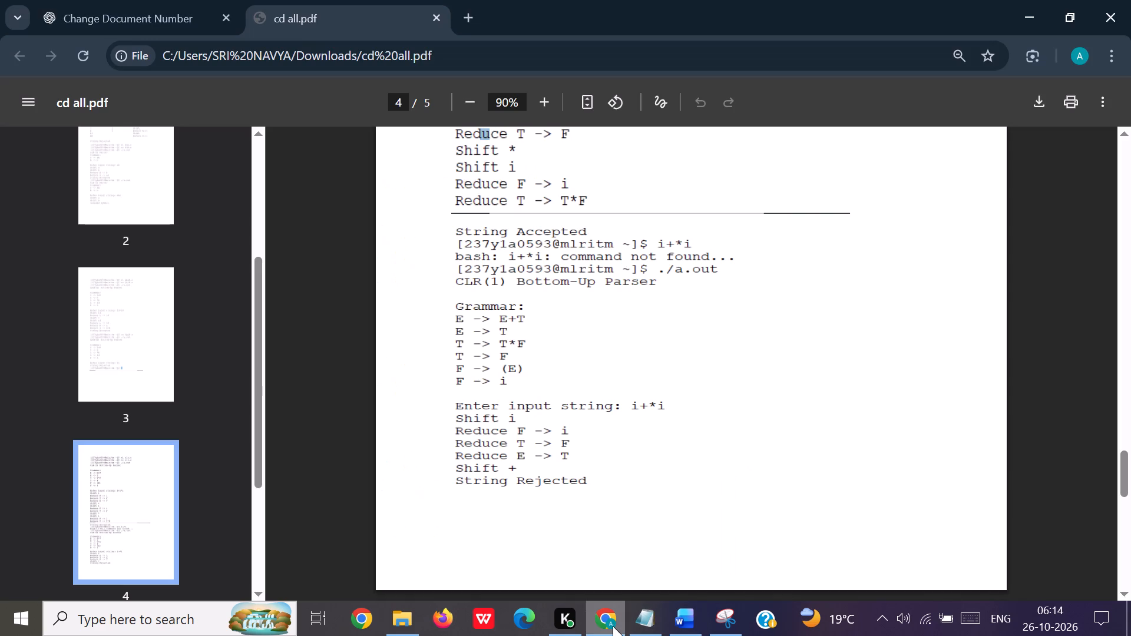
Clear all the text of the i+*i run from Notepad.
{"action": "left_click", "coordinate": [656, 627]}
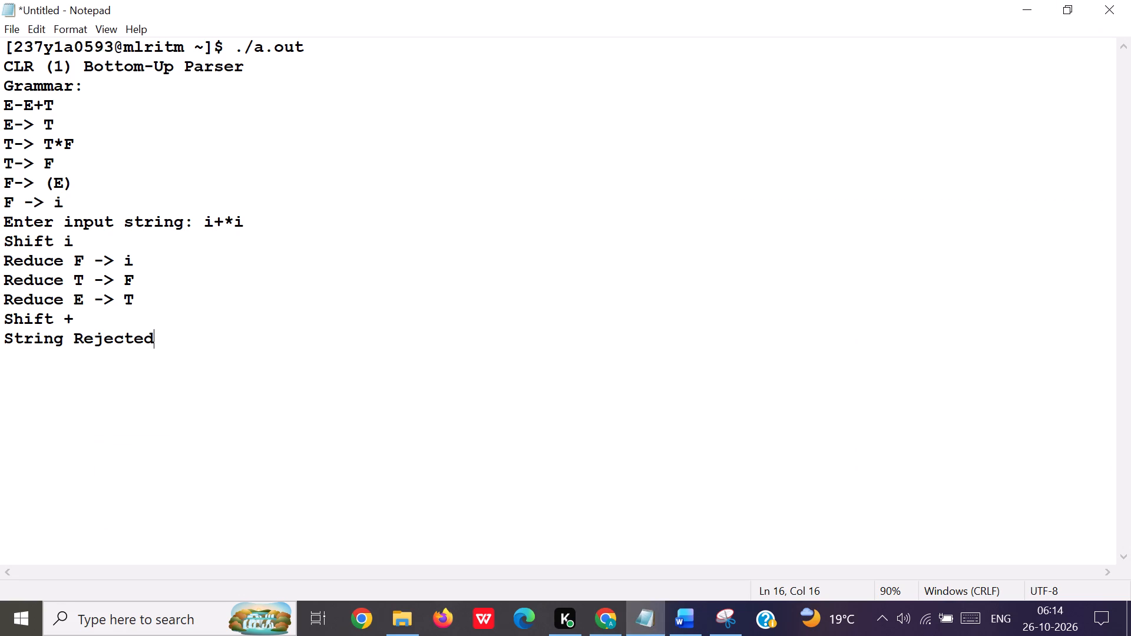
{"action": "left_click_drag", "start_coordinate": [190, 341], "coordinate": [0, 34]}
{"action": "key", "text": "BackSpace"}
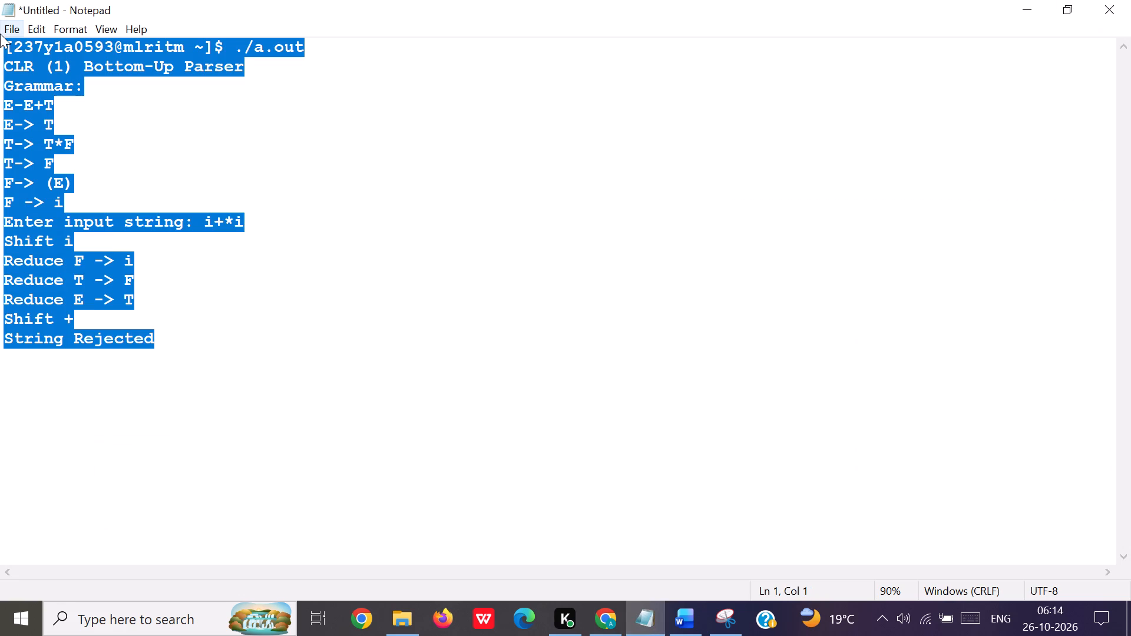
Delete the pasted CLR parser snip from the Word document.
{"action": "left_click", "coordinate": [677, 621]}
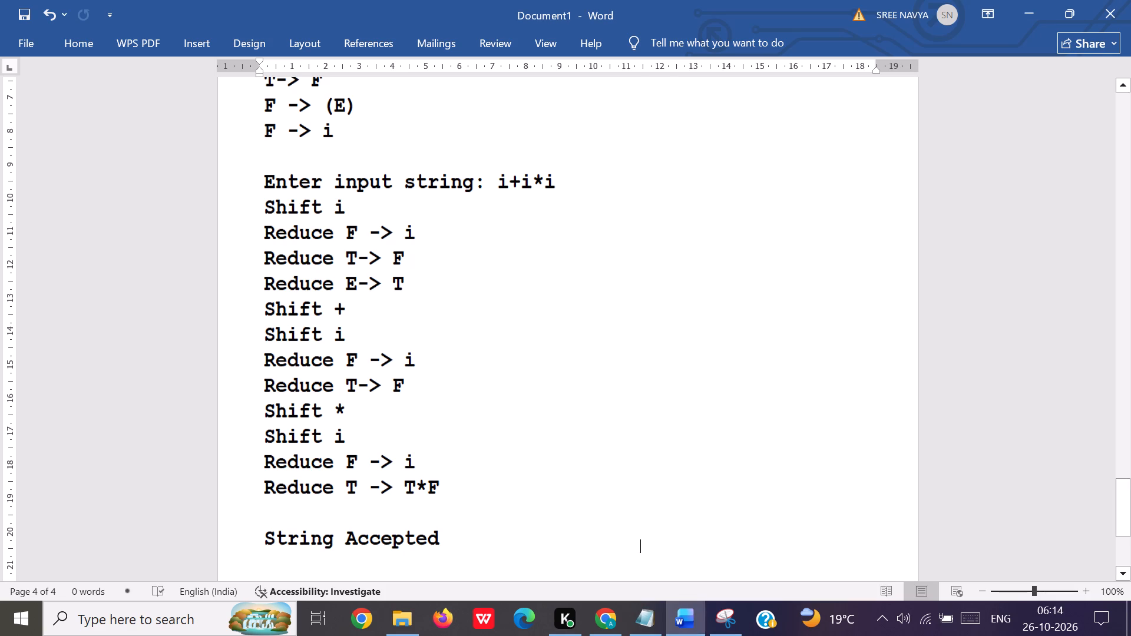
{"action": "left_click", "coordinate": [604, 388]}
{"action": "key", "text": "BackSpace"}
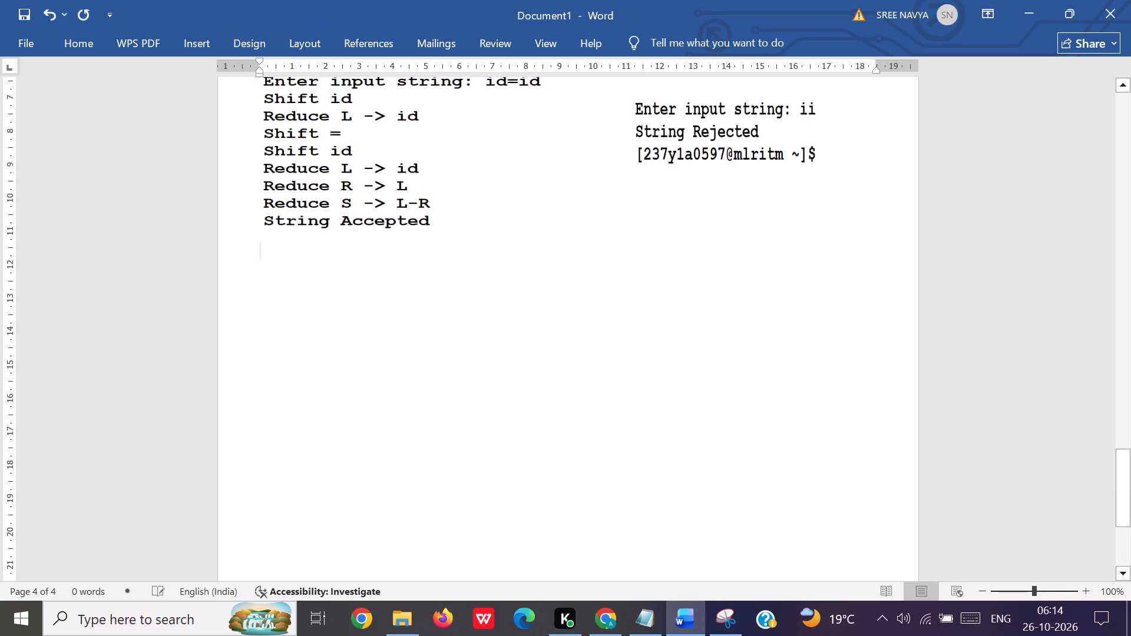
Copy the text of the clr.c run for i+i*i from cd all.pdf with Google Lens and paste it into the empty Notepad file.
{"action": "left_click", "coordinate": [600, 612]}
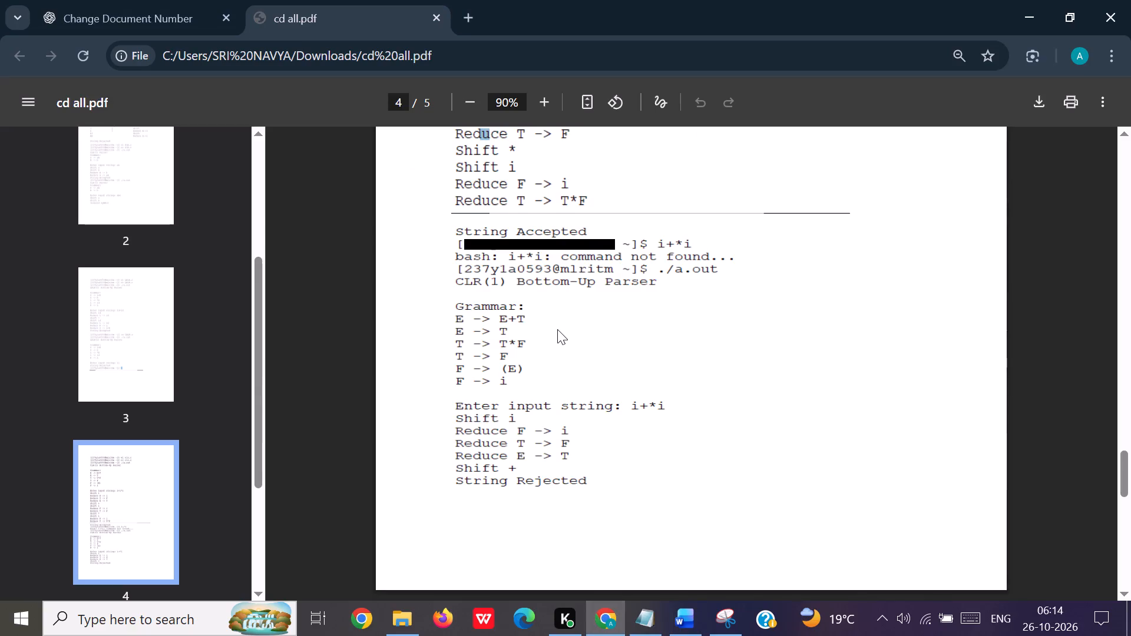
{"action": "scroll", "coordinate": [557, 329], "scroll_direction": "up", "scroll_amount": 4}
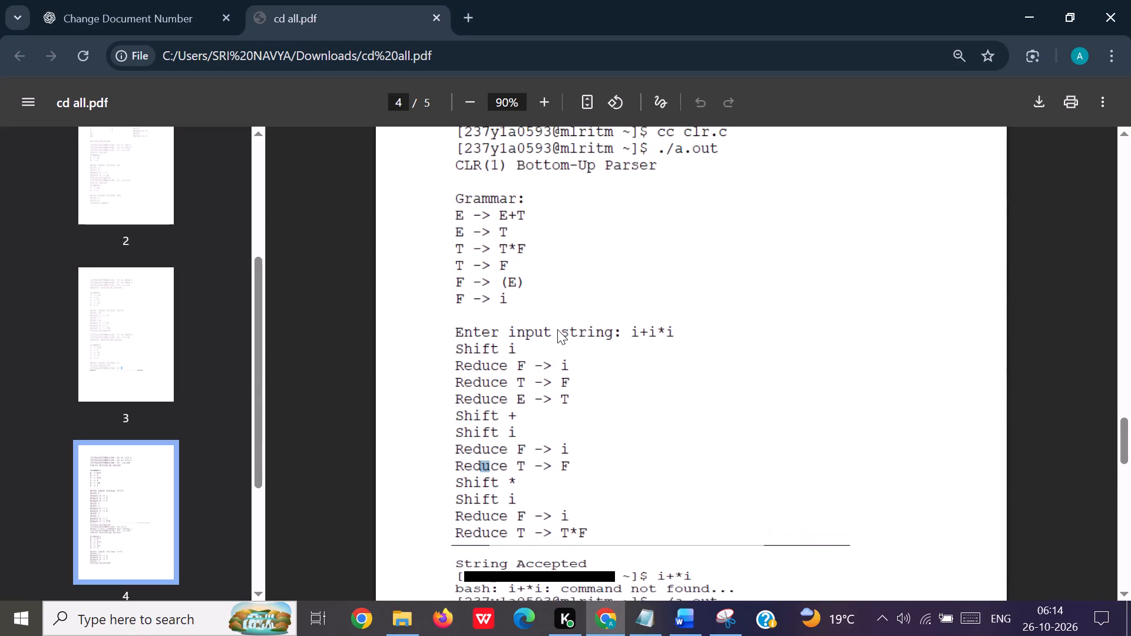
{"action": "scroll", "coordinate": [557, 329], "scroll_direction": "up", "scroll_amount": 2}
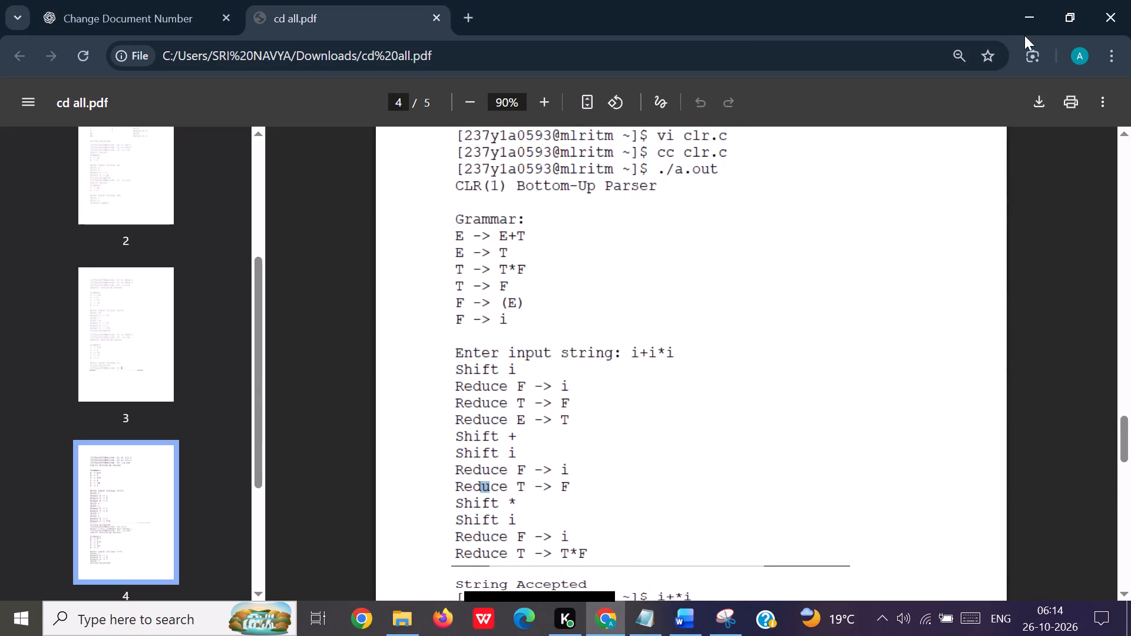
{"action": "left_click", "coordinate": [1026, 58]}
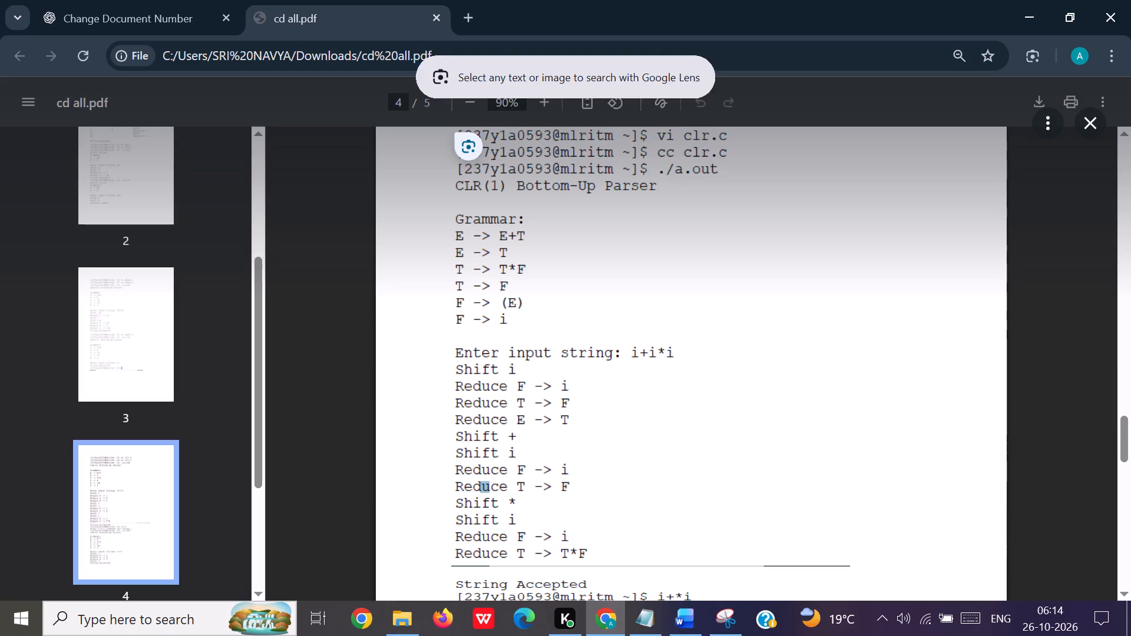
{"action": "left_click_drag", "start_coordinate": [451, 127], "coordinate": [740, 522]}
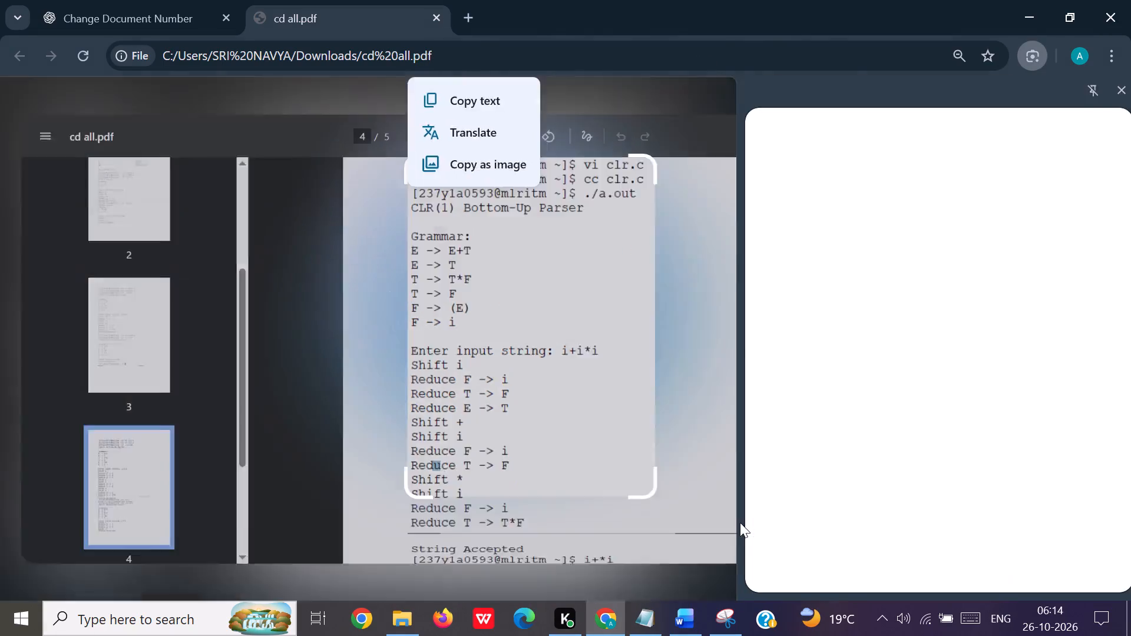
{"action": "left_click_drag", "start_coordinate": [459, 449], "coordinate": [472, 476]}
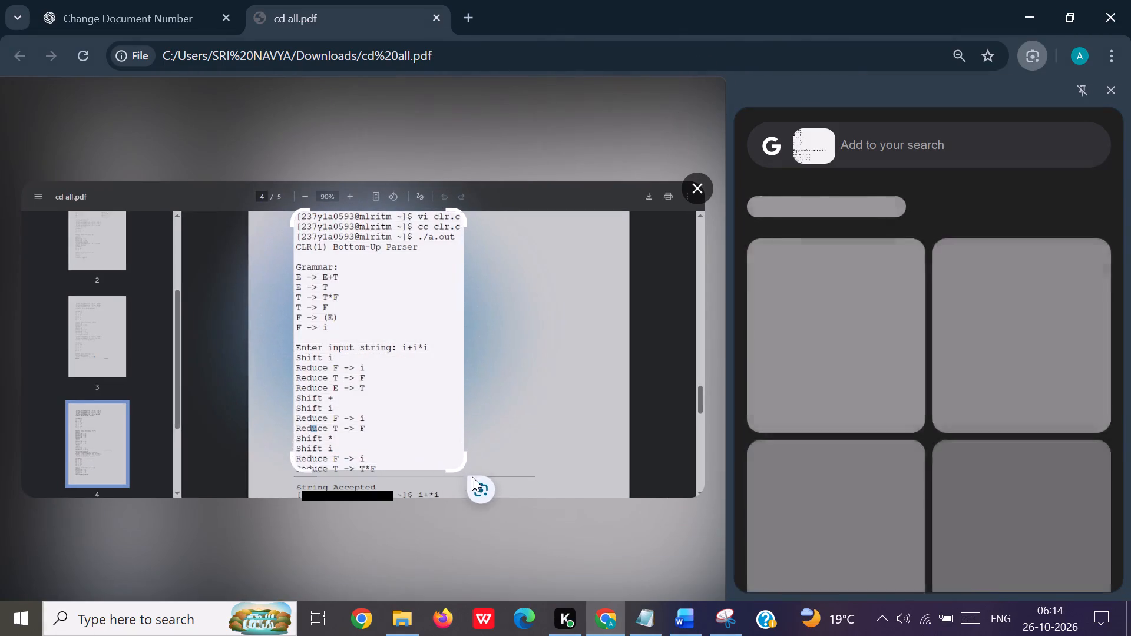
{"action": "left_click_drag", "start_coordinate": [472, 476], "coordinate": [474, 478]}
{"action": "left_click", "coordinate": [379, 514]}
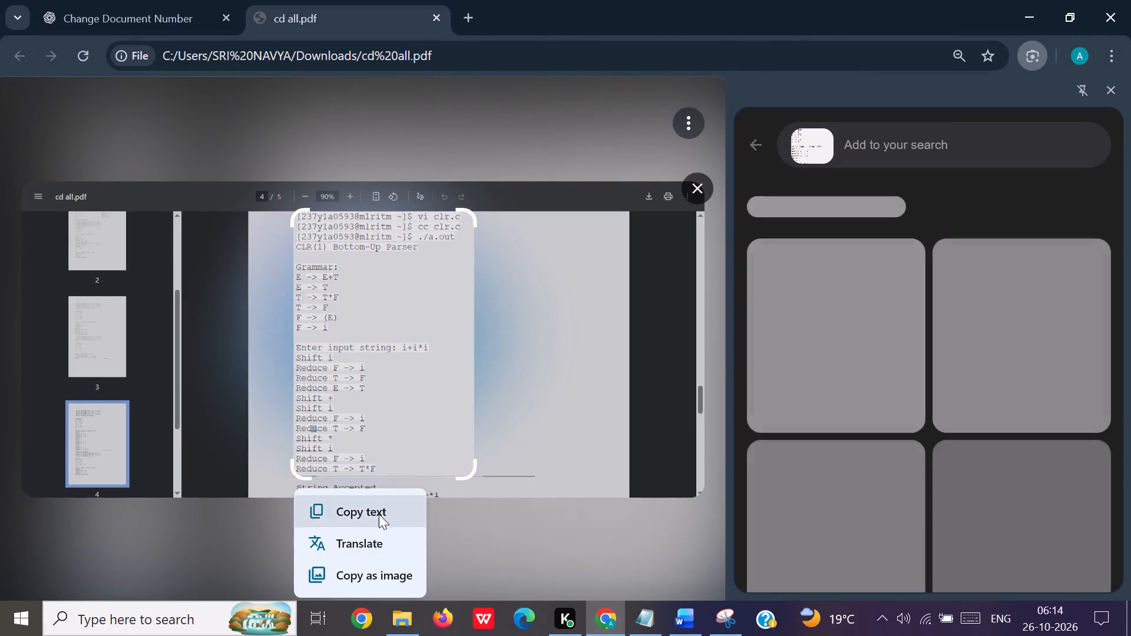
{"action": "key", "text": "ctrl+c"}
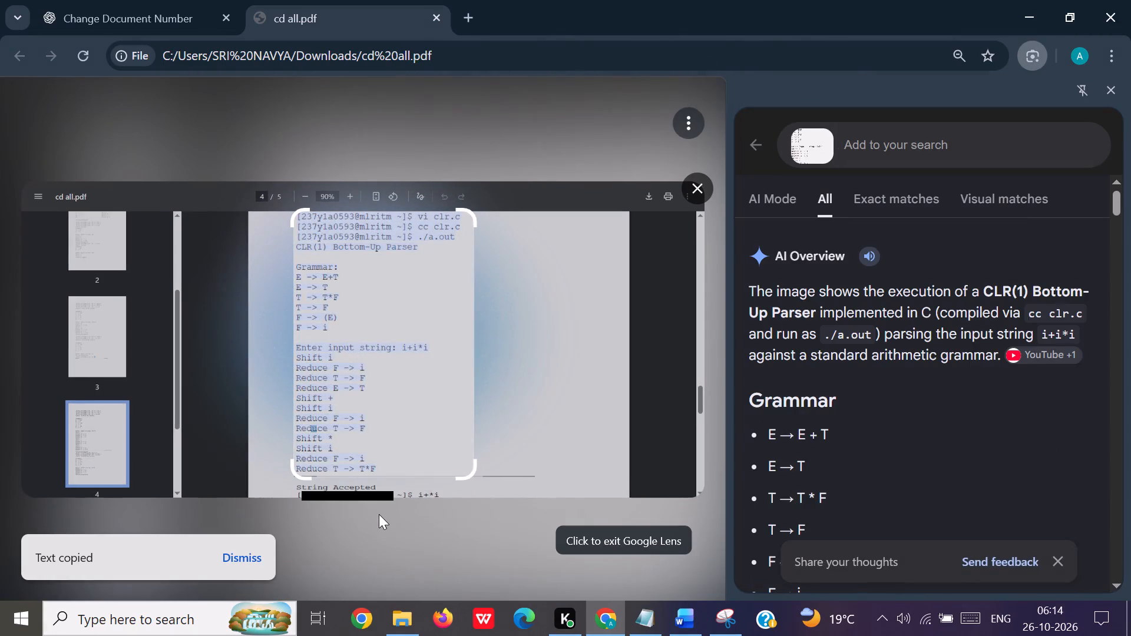
{"action": "left_click", "coordinate": [636, 621]}
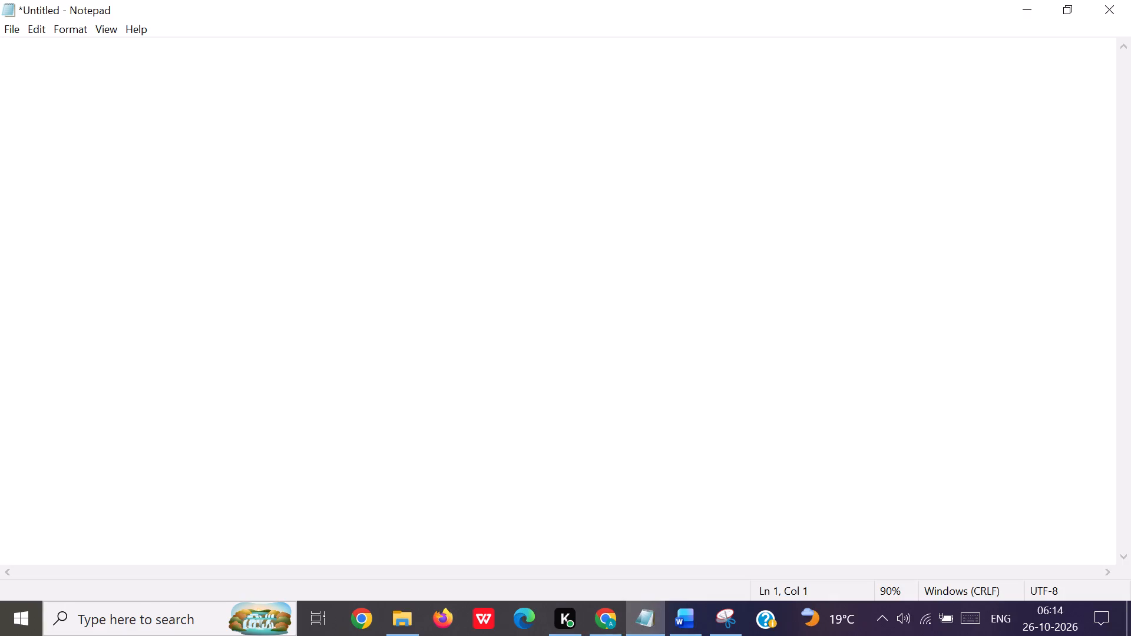
{"action": "key", "text": "ctrl+v"}
Change the last digit of the roll number to 7 in the three prompt lines of the Notepad output.
{"action": "left_click", "coordinate": [115, 44]}
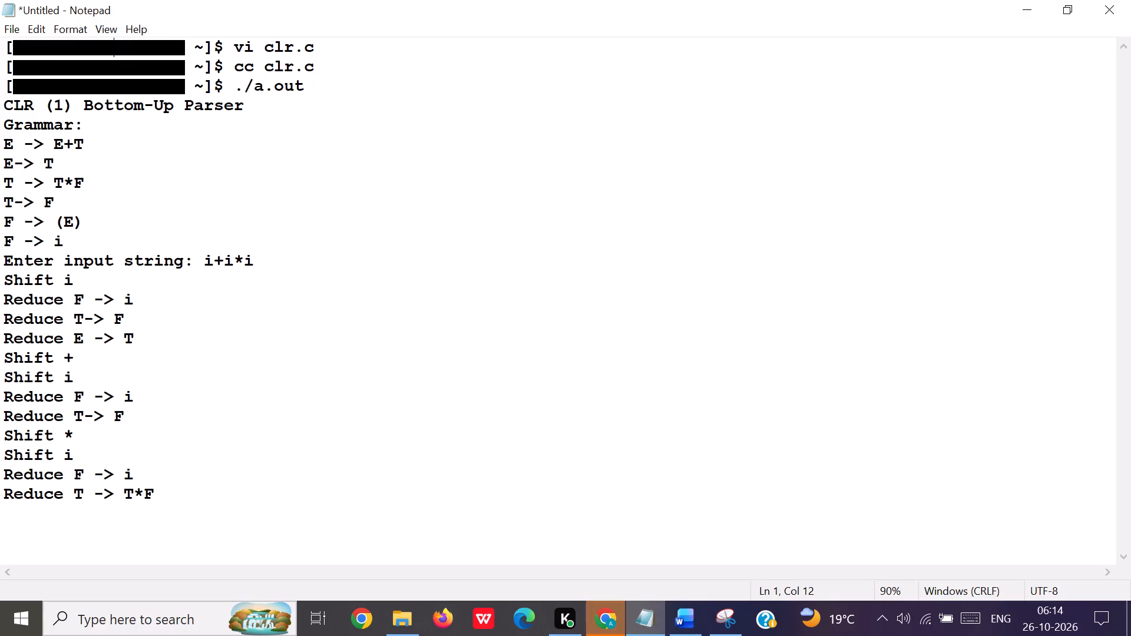
{"action": "key", "text": "BackSpace"}
{"action": "key", "text": "7"}
{"action": "key", "text": "Down"}
{"action": "key", "text": "BackSpace"}
{"action": "key", "text": "7"}
{"action": "key", "text": "Down"}
{"action": "key", "text": "BackSpace"}
{"action": "key", "text": "7"}
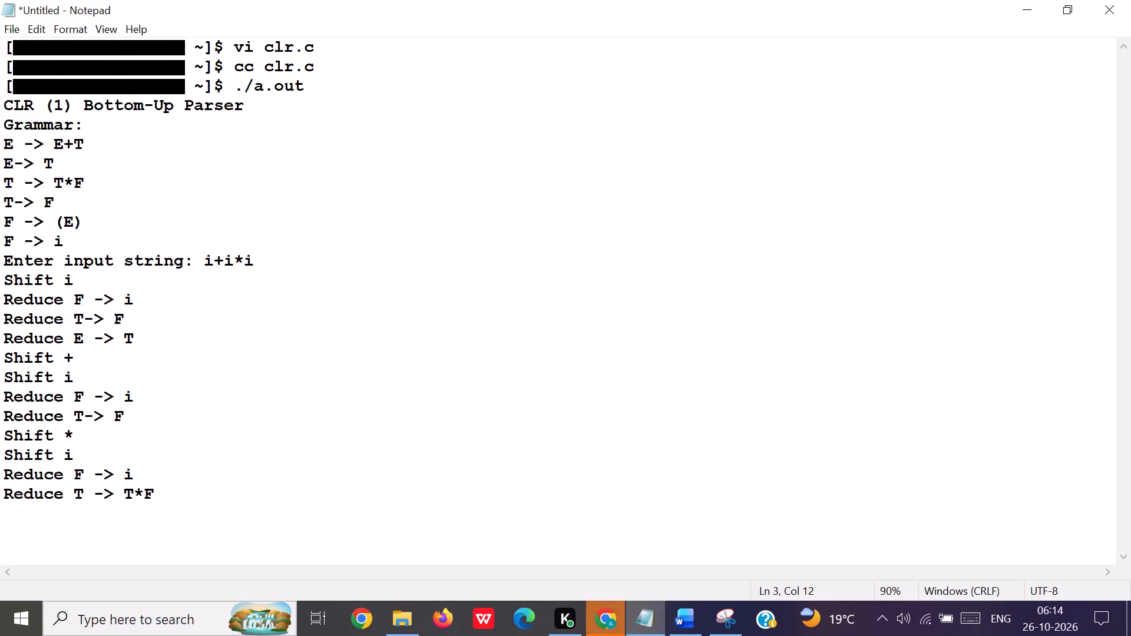
Close Google Lens and insert a blank line in Notepad between the CLR (1) Bottom-Up Parser heading and Grammar:, matching the PDF.
{"action": "left_click", "coordinate": [605, 611]}
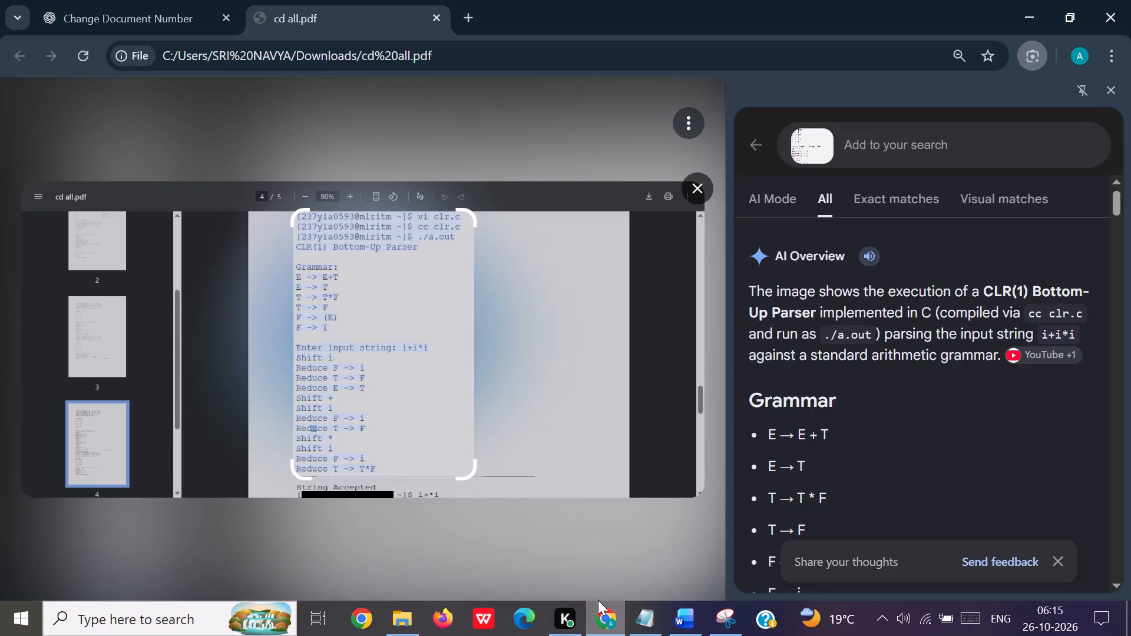
{"action": "left_click", "coordinate": [1104, 88]}
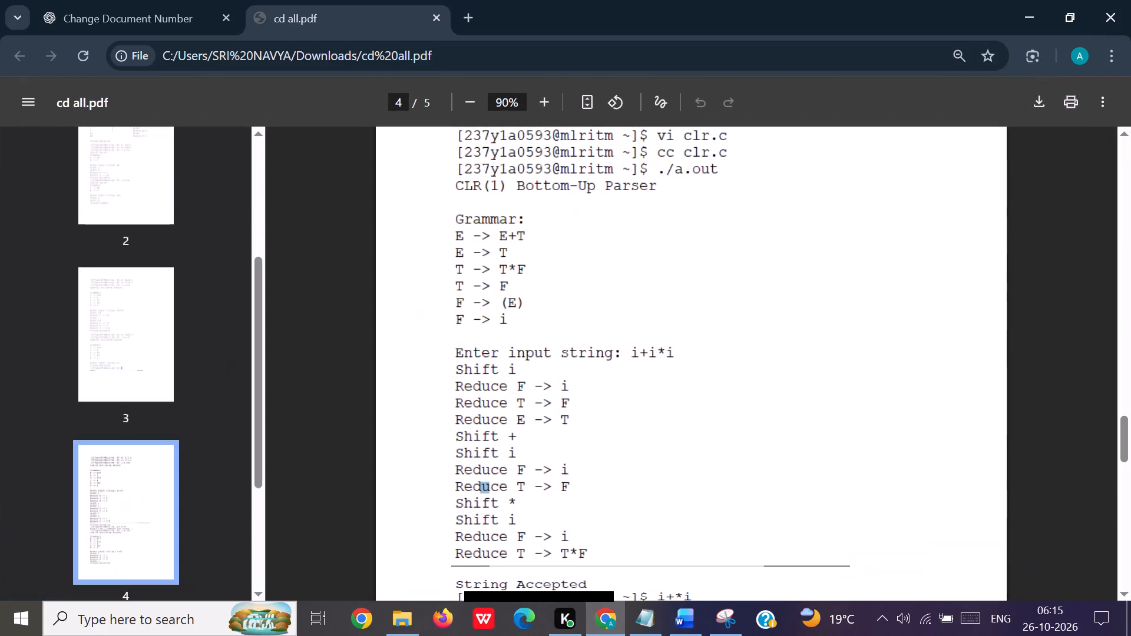
{"action": "left_click", "coordinate": [631, 625]}
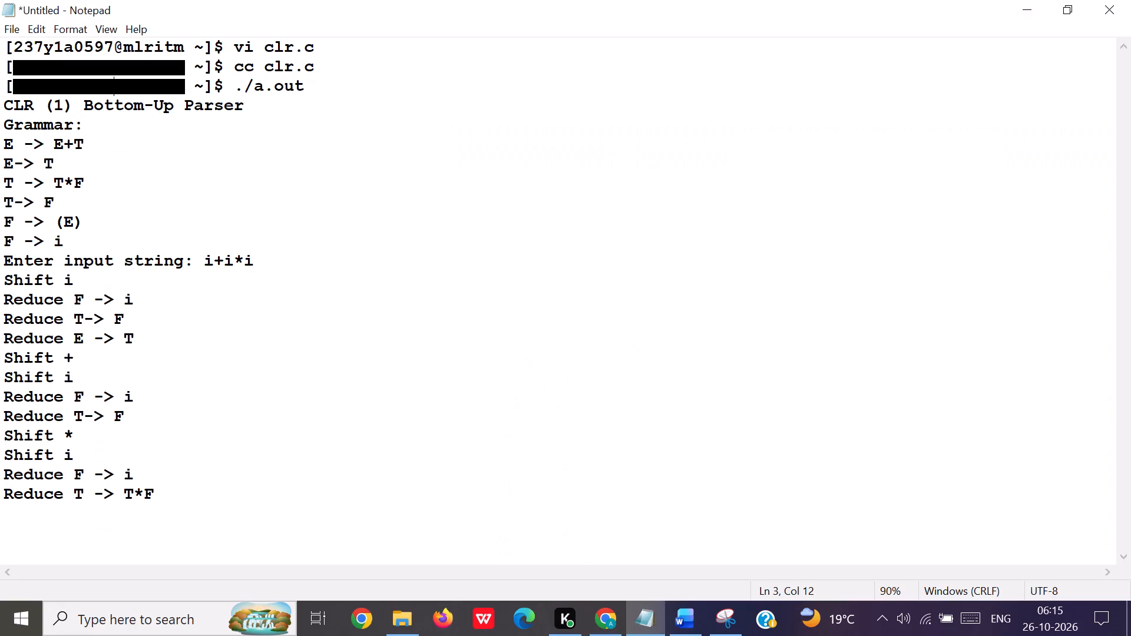
{"action": "left_click", "coordinate": [290, 120]}
{"action": "key", "text": "Up"}
{"action": "key", "text": "Right"}
{"action": "key", "text": "Right"}
{"action": "key", "text": "Right"}
{"action": "key", "text": "Right"}
{"action": "key", "text": "Right"}
{"action": "key", "text": "Right"}
{"action": "key", "text": "Right"}
{"action": "key", "text": "Right"}
{"action": "key", "text": "Right"}
{"action": "key", "text": "Right"}
{"action": "key", "text": "Right"}
{"action": "key", "text": "Right"}
{"action": "key", "text": "Right"}
{"action": "key", "text": "Right"}
{"action": "key", "text": "Right"}
{"action": "key", "text": "Right"}
{"action": "key", "text": "Return"}
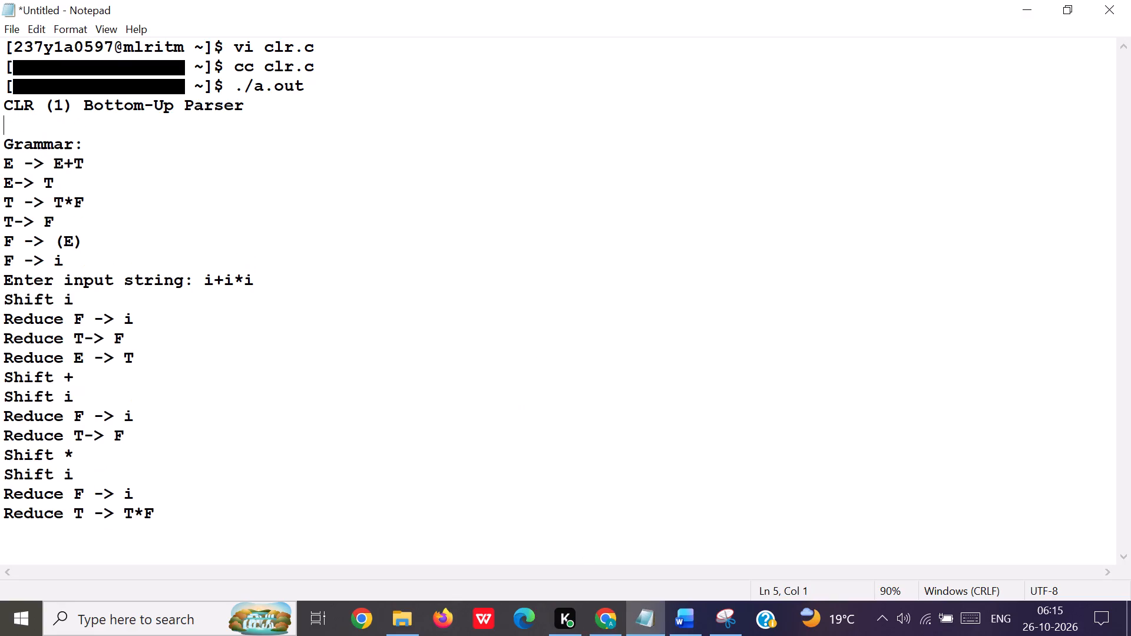
Check the PDF layout and insert a blank line between F -> i and the Enter input string line in Notepad.
{"action": "left_click", "coordinate": [616, 617]}
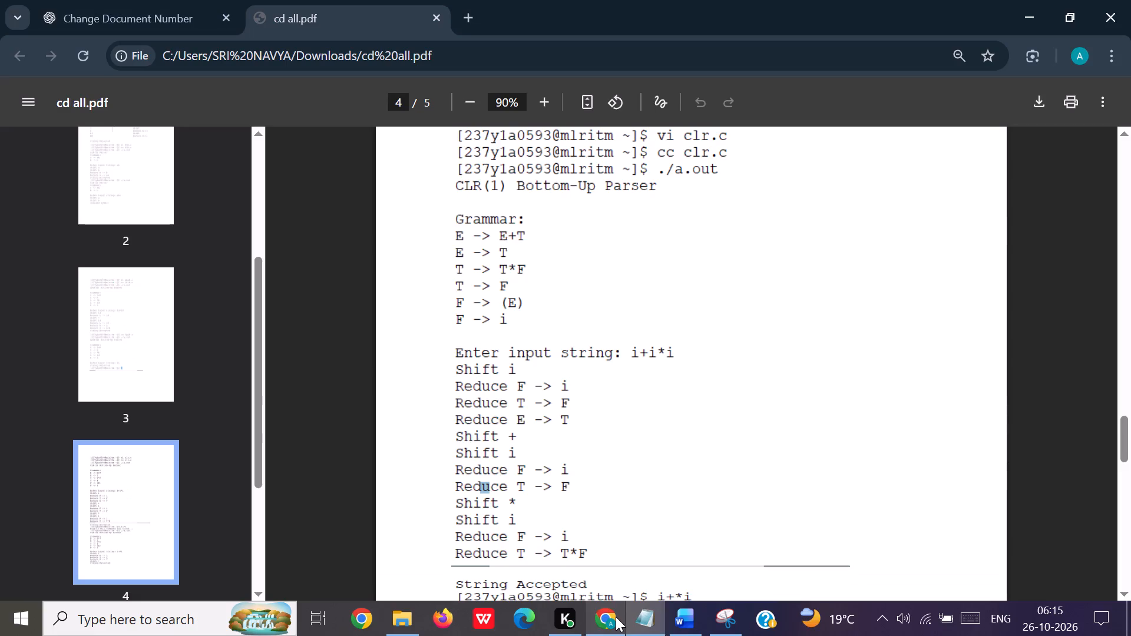
{"action": "left_click", "coordinate": [637, 615]}
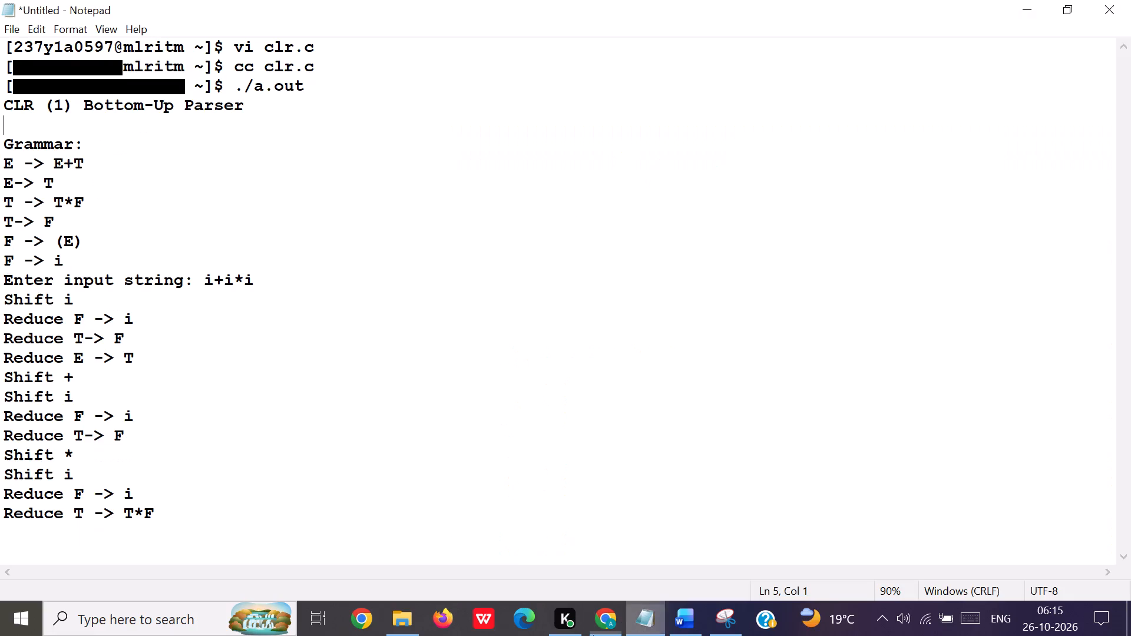
{"action": "left_click", "coordinate": [178, 262]}
{"action": "key", "text": "Return"}
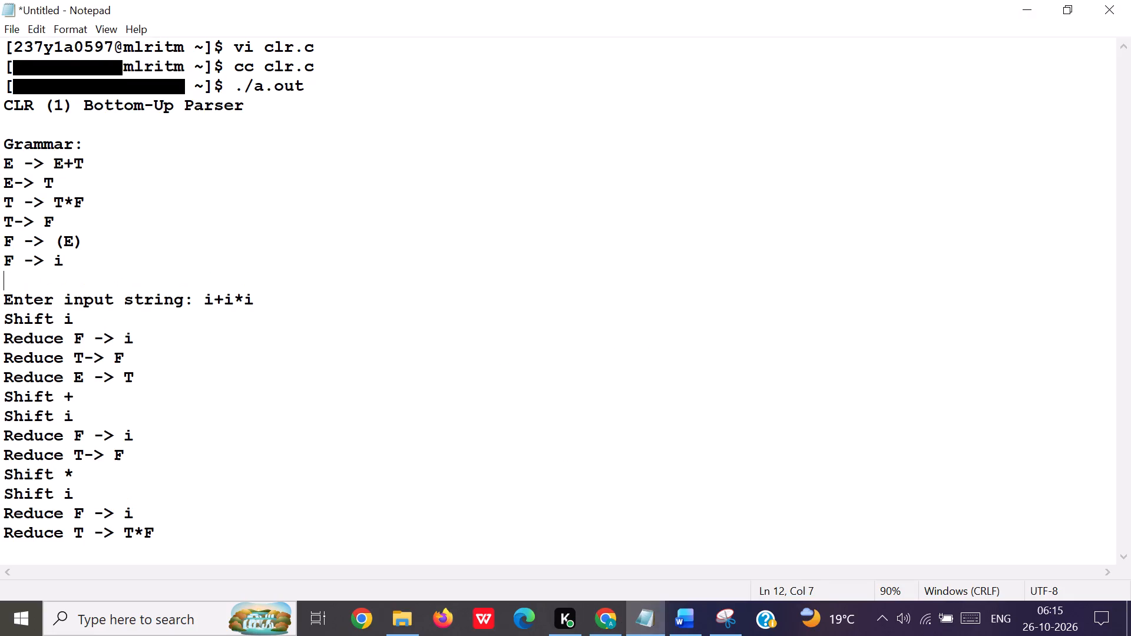
Check the end of the run in the PDF and add the line String Accepted below Reduce T -> T*F in Notepad.
{"action": "left_click", "coordinate": [606, 614]}
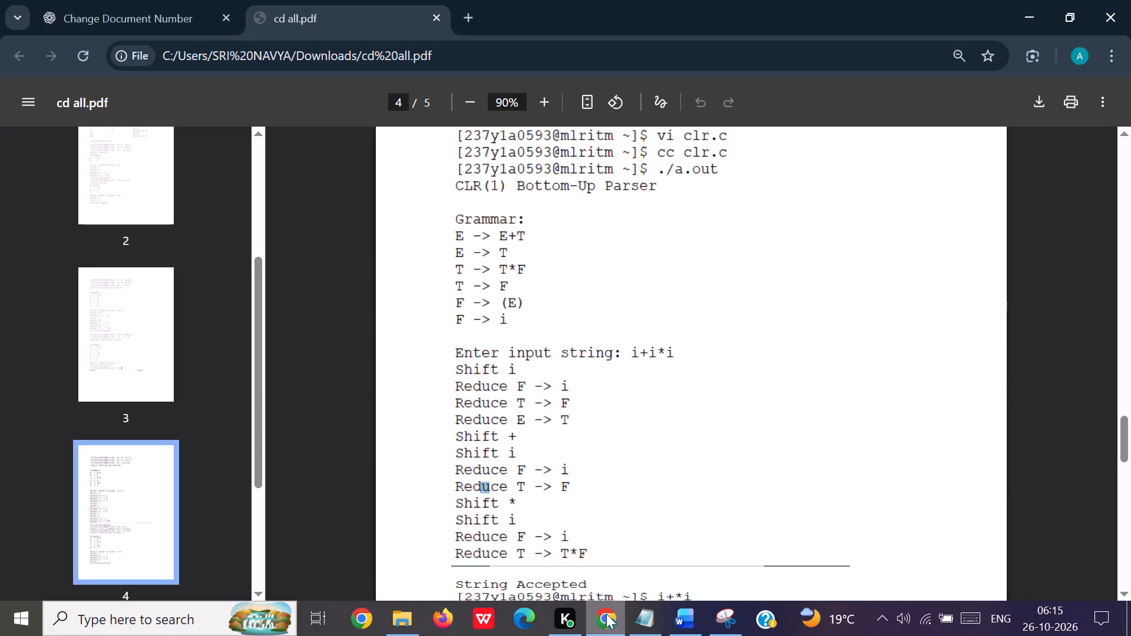
{"action": "left_click", "coordinate": [649, 626]}
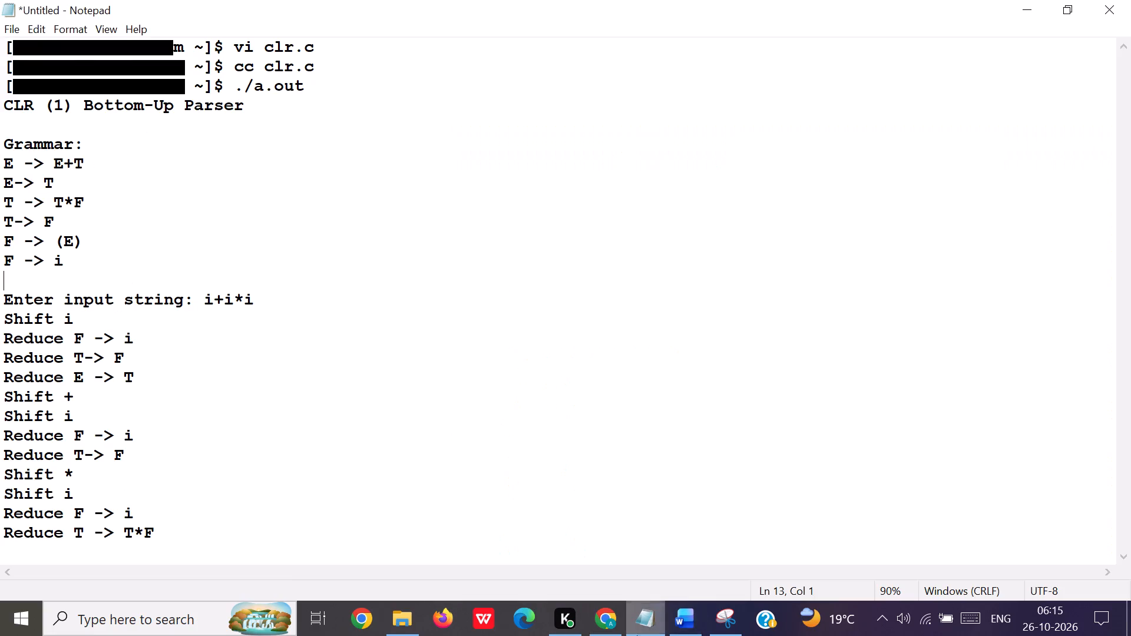
{"action": "left_click", "coordinate": [168, 543]}
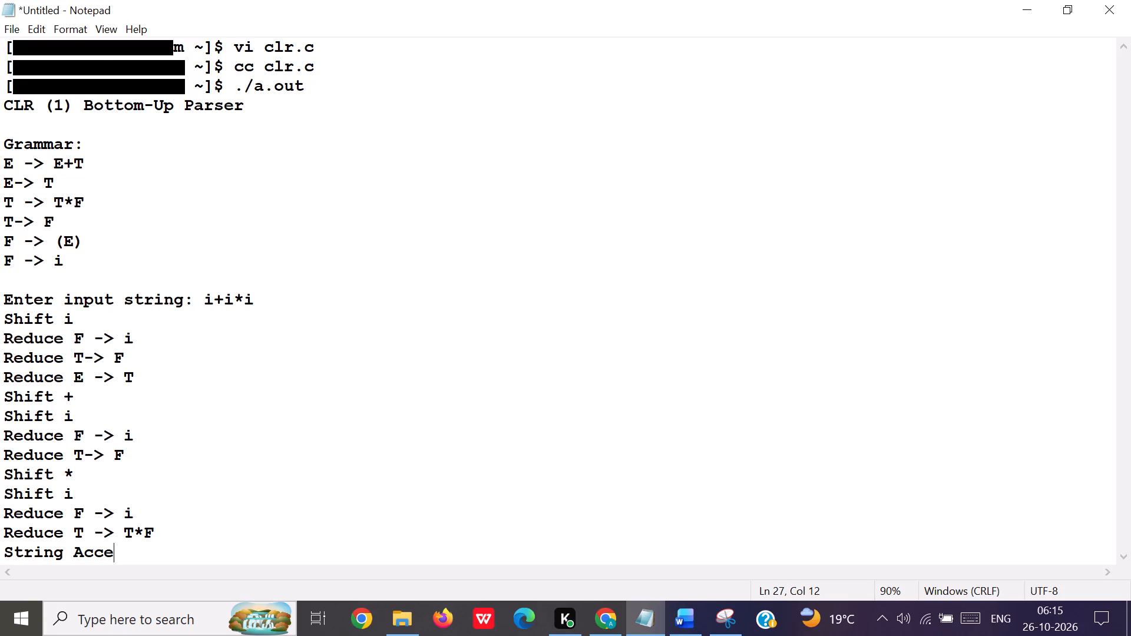
{"action": "key", "text": "BackSpace"}
{"action": "type", "text": "pted"}
Delete the vi clr.c prompt line from the top of the Notepad output.
{"action": "left_click_drag", "start_coordinate": [324, 47], "coordinate": [0, 49]}
{"action": "key", "text": "BackSpace"}
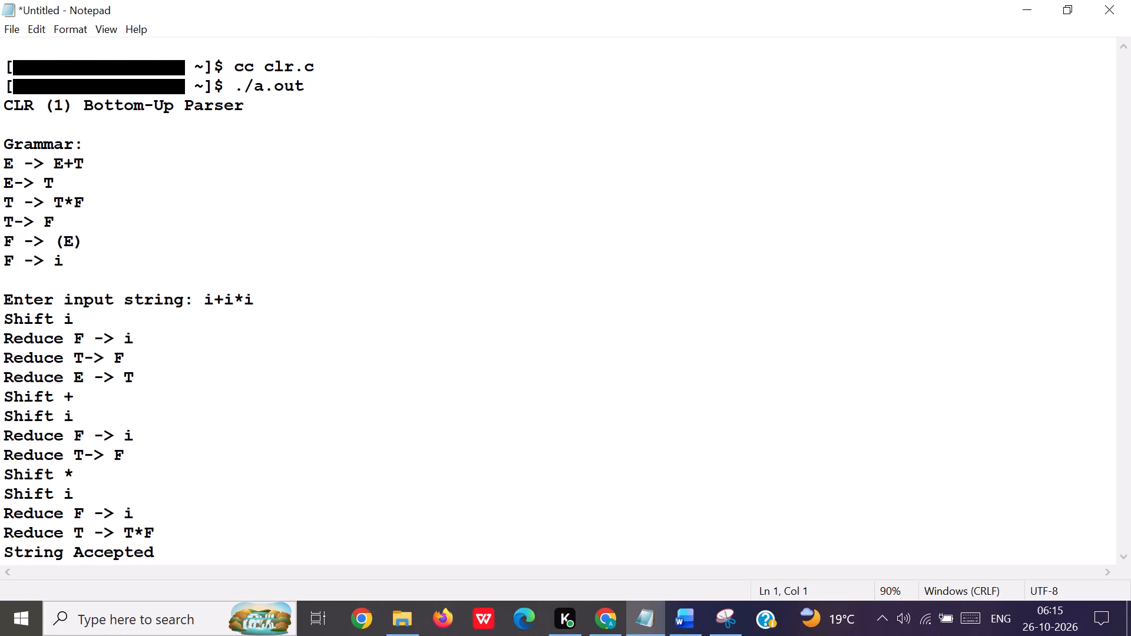
{"action": "key", "text": "Down"}
{"action": "key", "text": "BackSpace"}
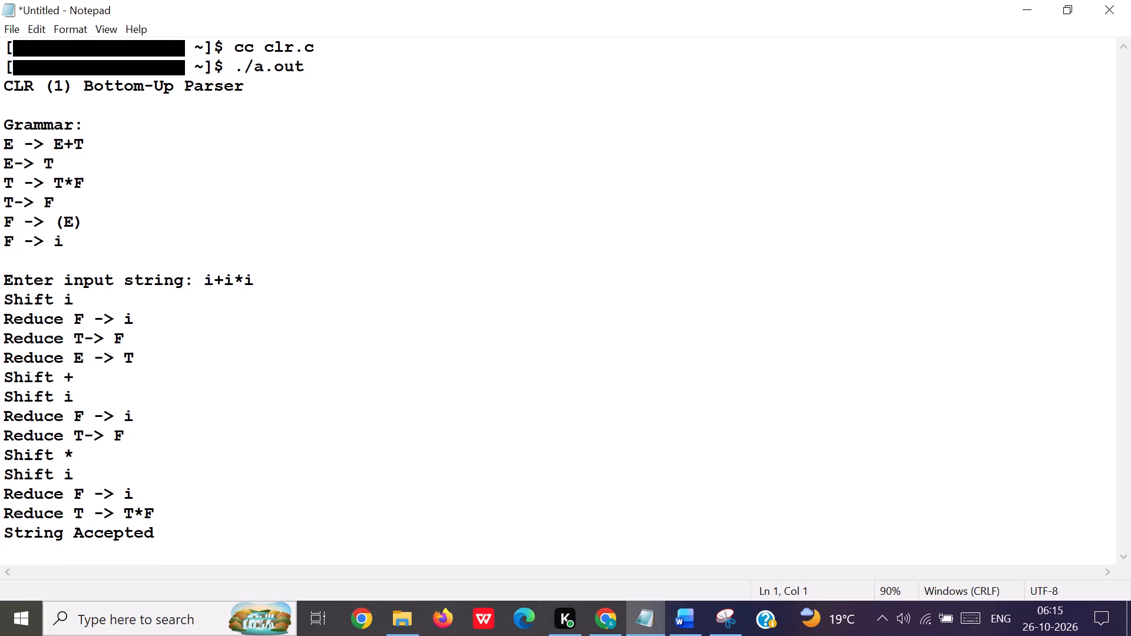
Add an empty line after String Accepted at the end of the Notepad output.
{"action": "left_click", "coordinate": [182, 526]}
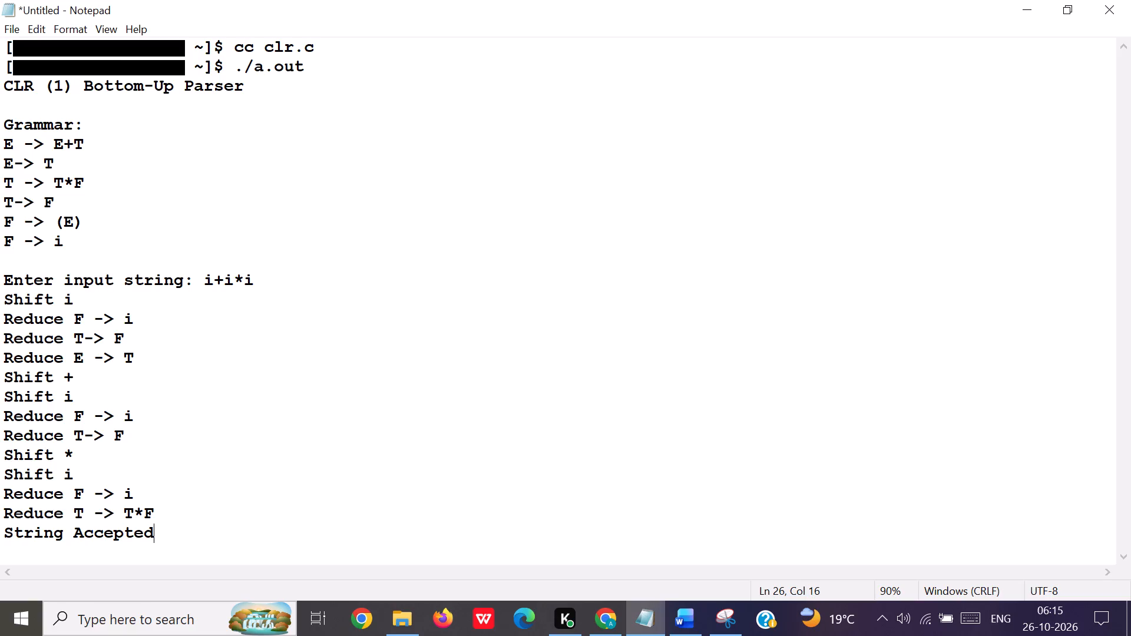
{"action": "key", "text": "Down"}
{"action": "key", "text": "Return"}
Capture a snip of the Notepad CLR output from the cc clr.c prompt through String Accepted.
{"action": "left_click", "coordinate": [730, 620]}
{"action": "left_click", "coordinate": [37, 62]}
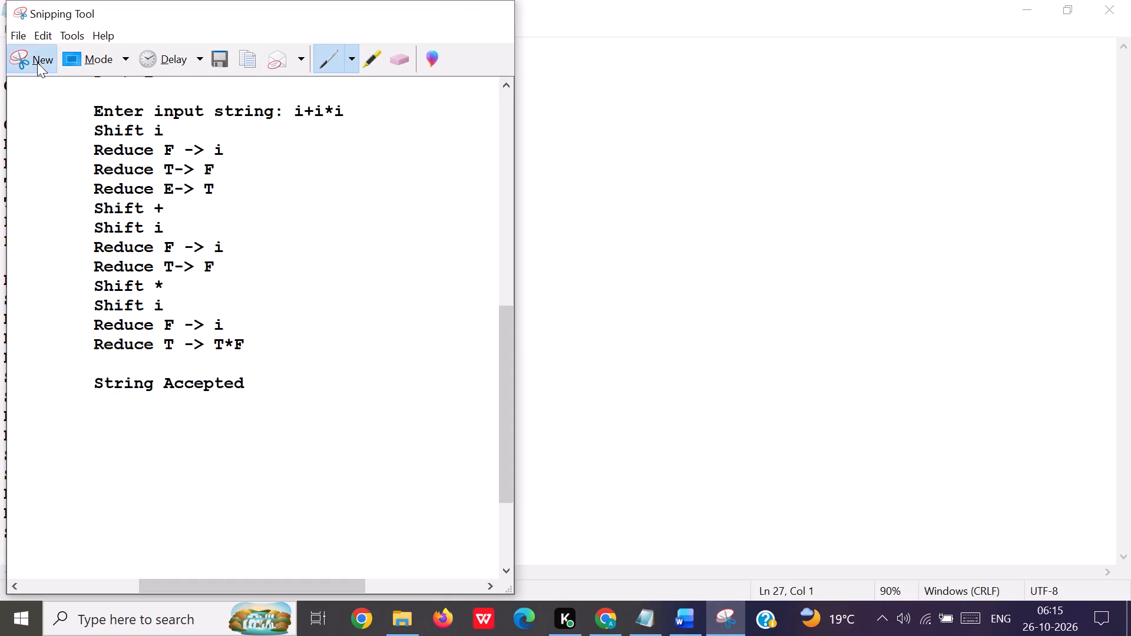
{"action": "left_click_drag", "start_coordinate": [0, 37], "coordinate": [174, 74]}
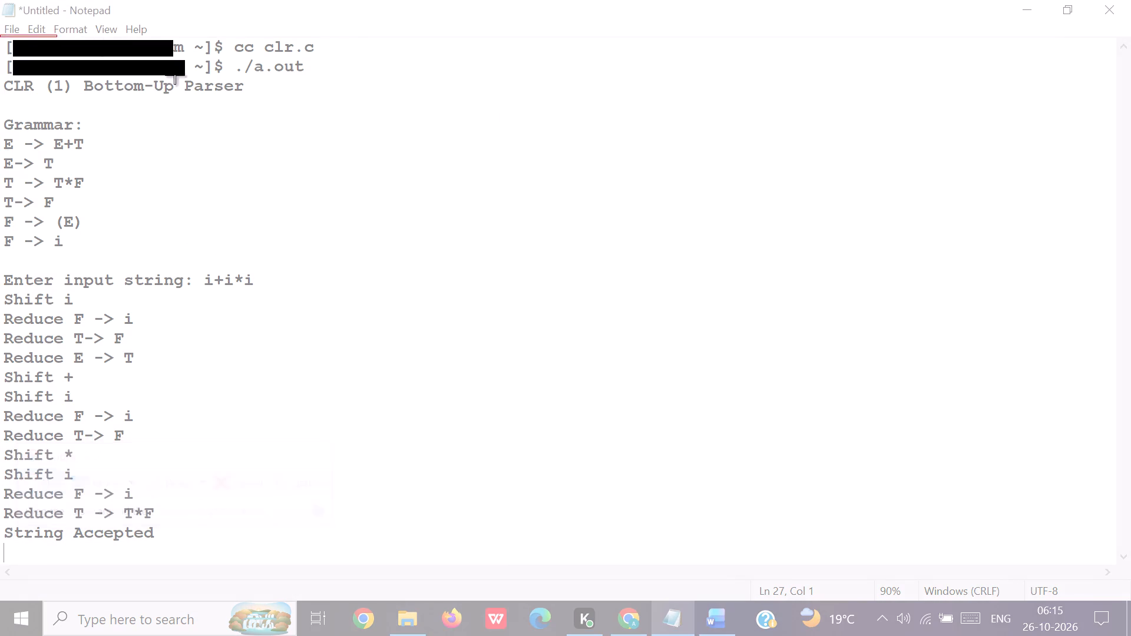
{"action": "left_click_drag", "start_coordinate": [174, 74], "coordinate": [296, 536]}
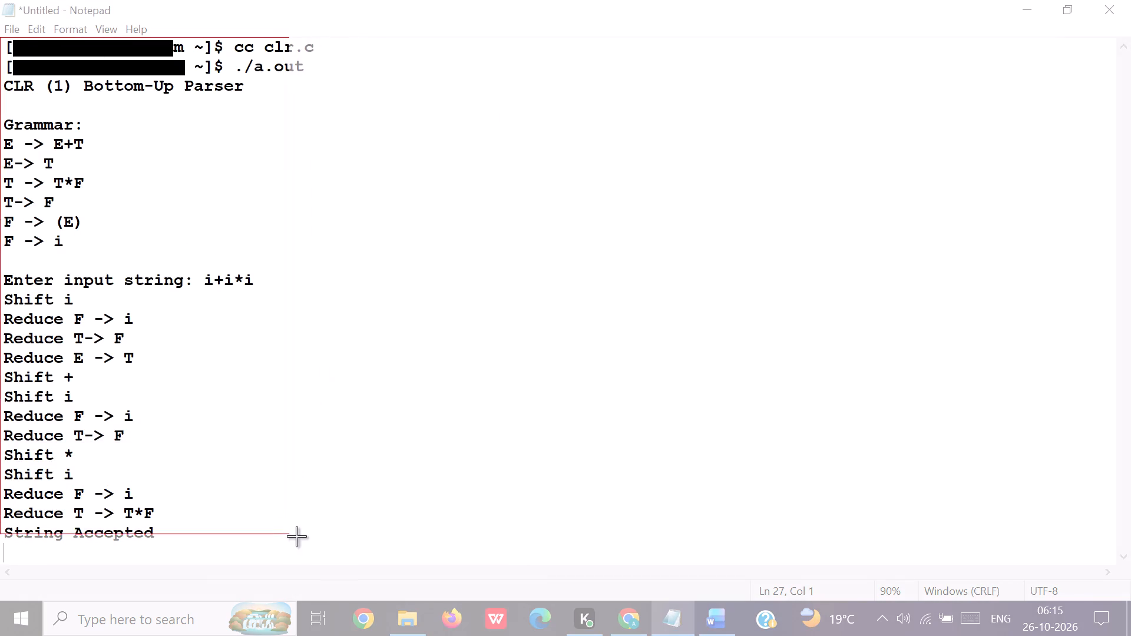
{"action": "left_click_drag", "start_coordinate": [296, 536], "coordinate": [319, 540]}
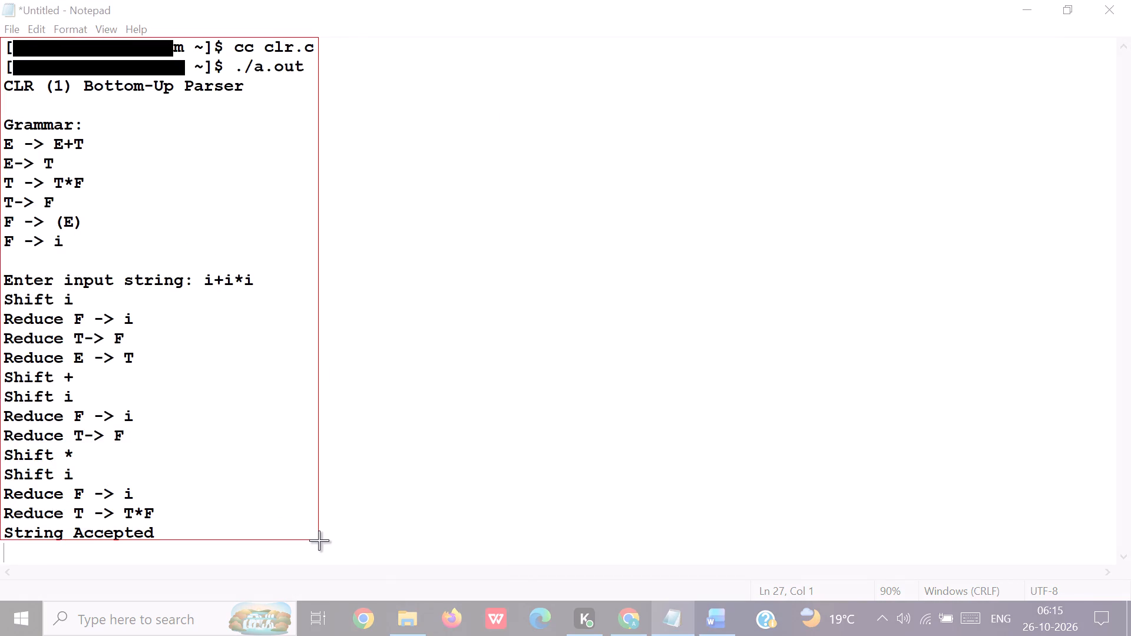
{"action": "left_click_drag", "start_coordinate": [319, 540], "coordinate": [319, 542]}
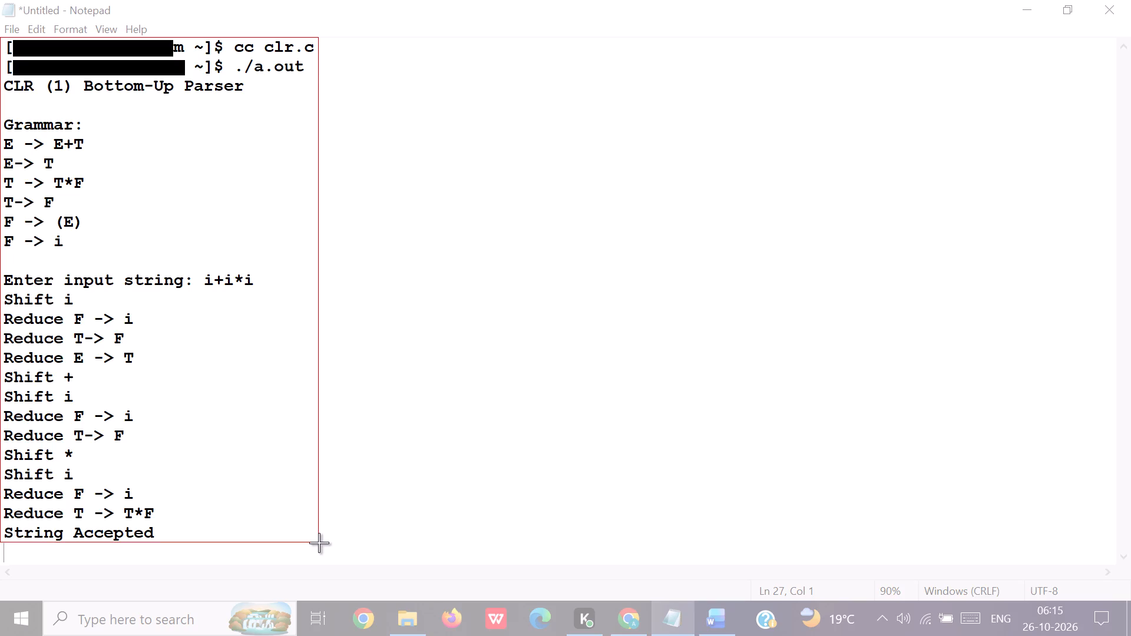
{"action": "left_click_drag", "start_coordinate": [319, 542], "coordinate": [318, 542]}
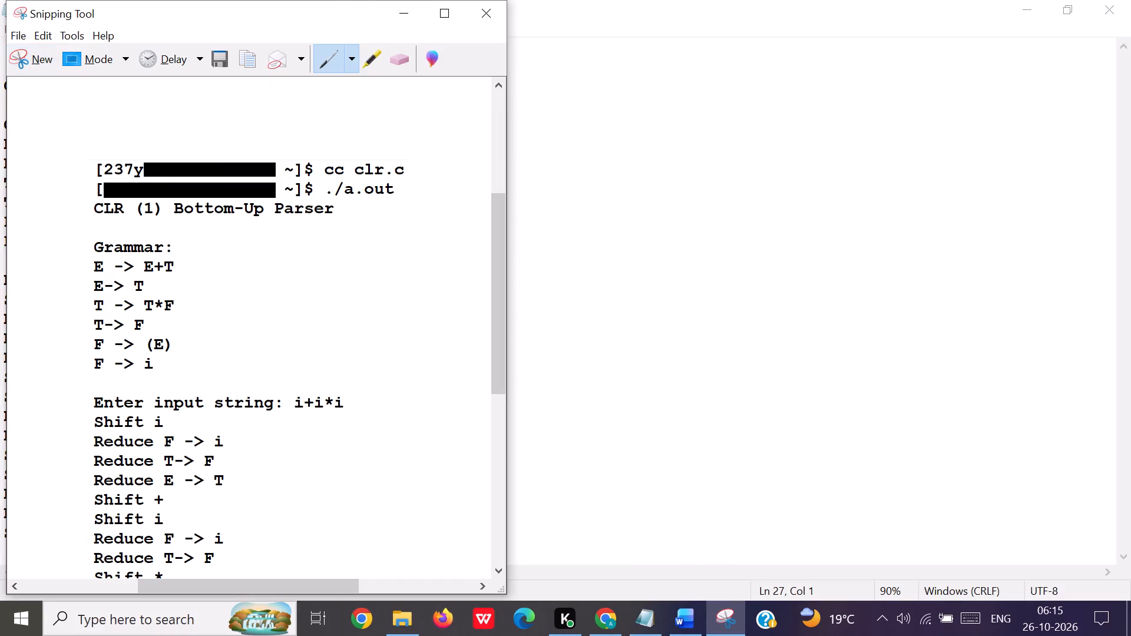
Recapture the Notepad CLR i+i*i run from the cc clr.c prompt through String Accepted and copy the snip.
{"action": "left_click", "coordinate": [18, 55]}
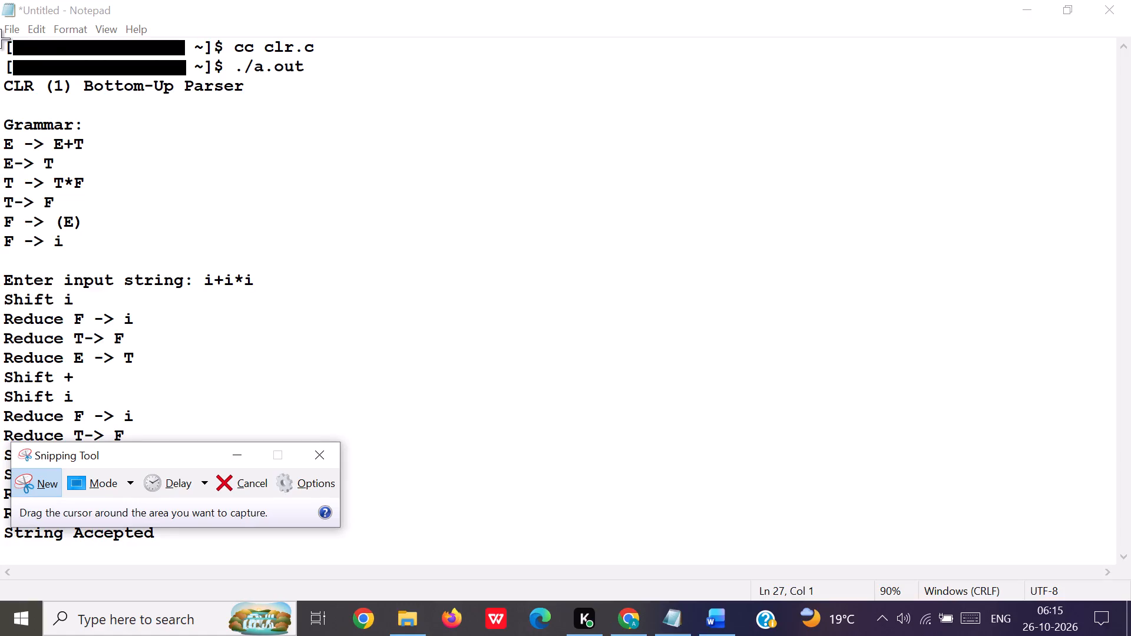
{"action": "left_click_drag", "start_coordinate": [0, 38], "coordinate": [320, 386]}
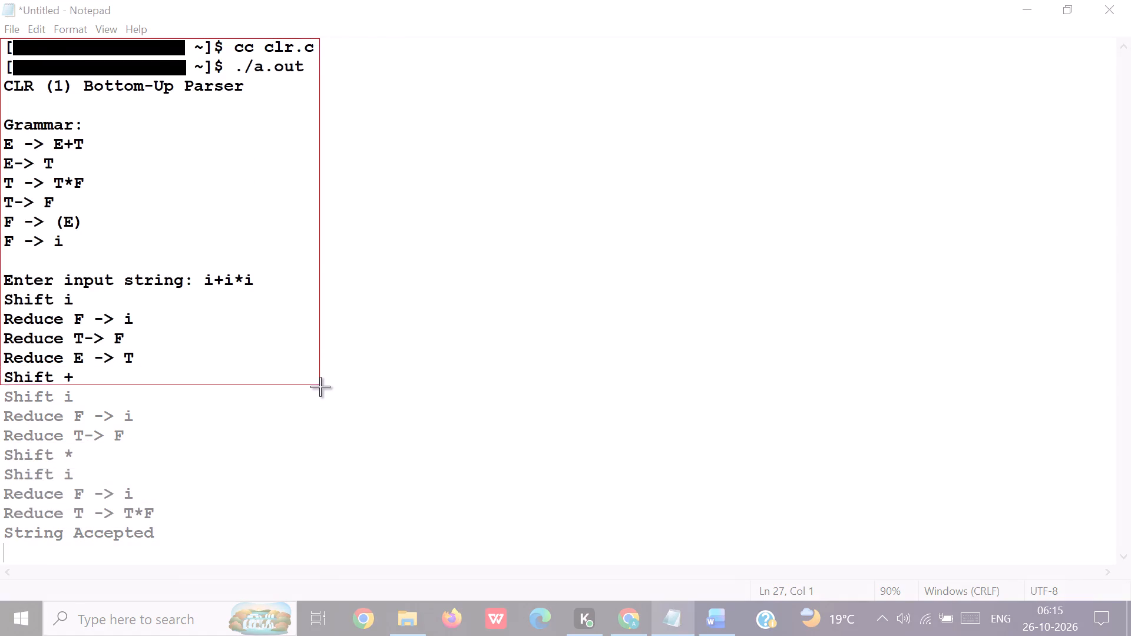
{"action": "left_click_drag", "start_coordinate": [320, 386], "coordinate": [322, 515]}
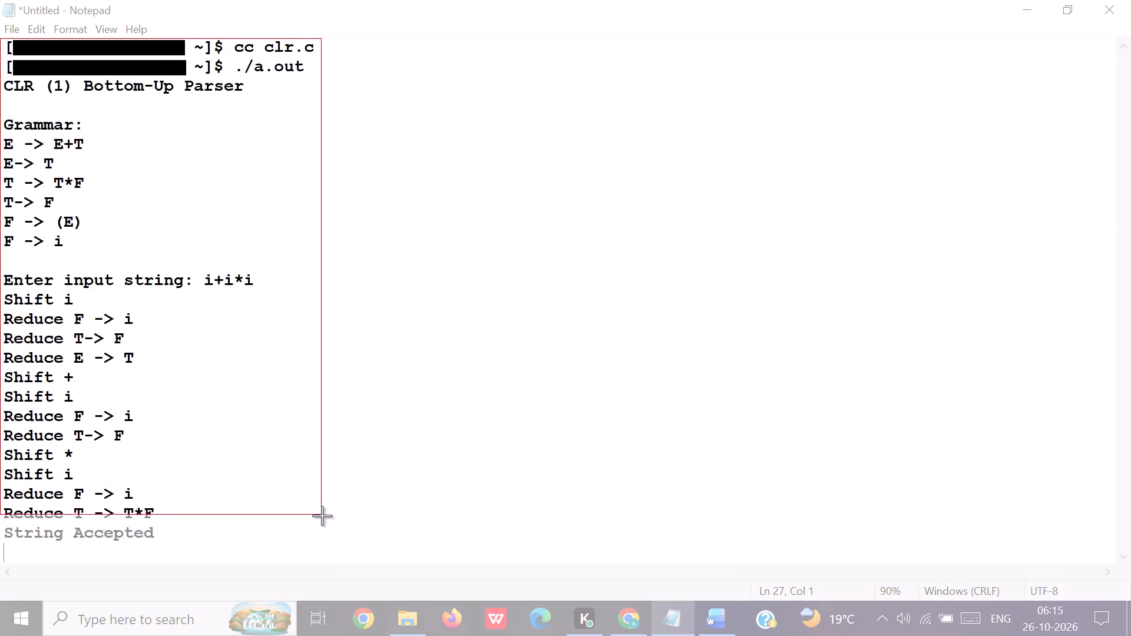
{"action": "left_click_drag", "start_coordinate": [322, 515], "coordinate": [333, 542]}
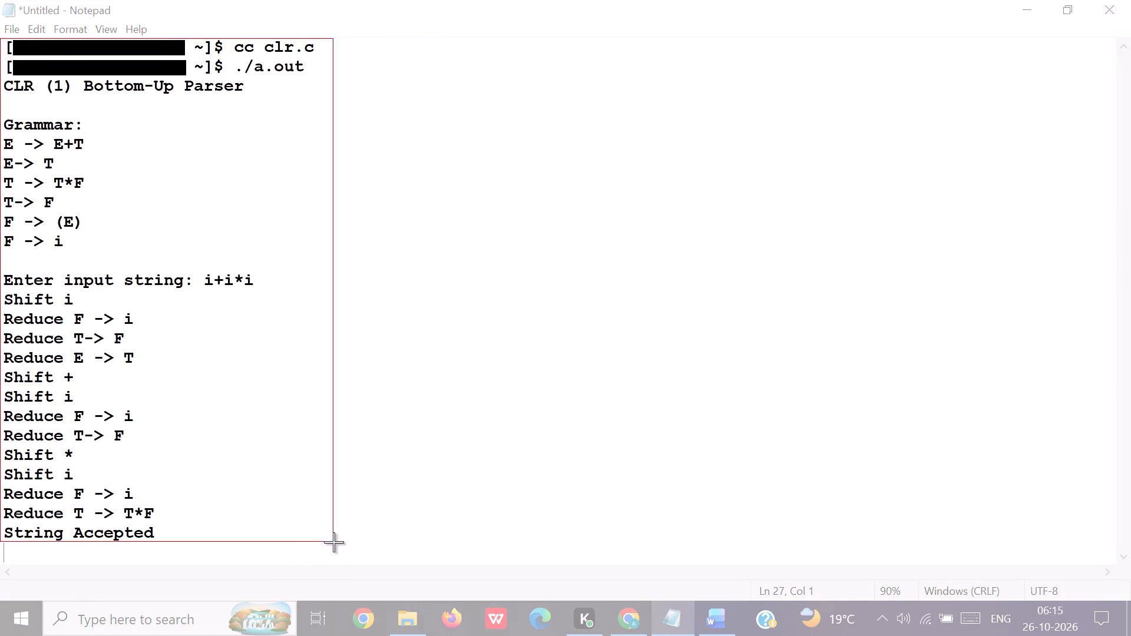
{"action": "left_click_drag", "start_coordinate": [333, 542], "coordinate": [333, 542]}
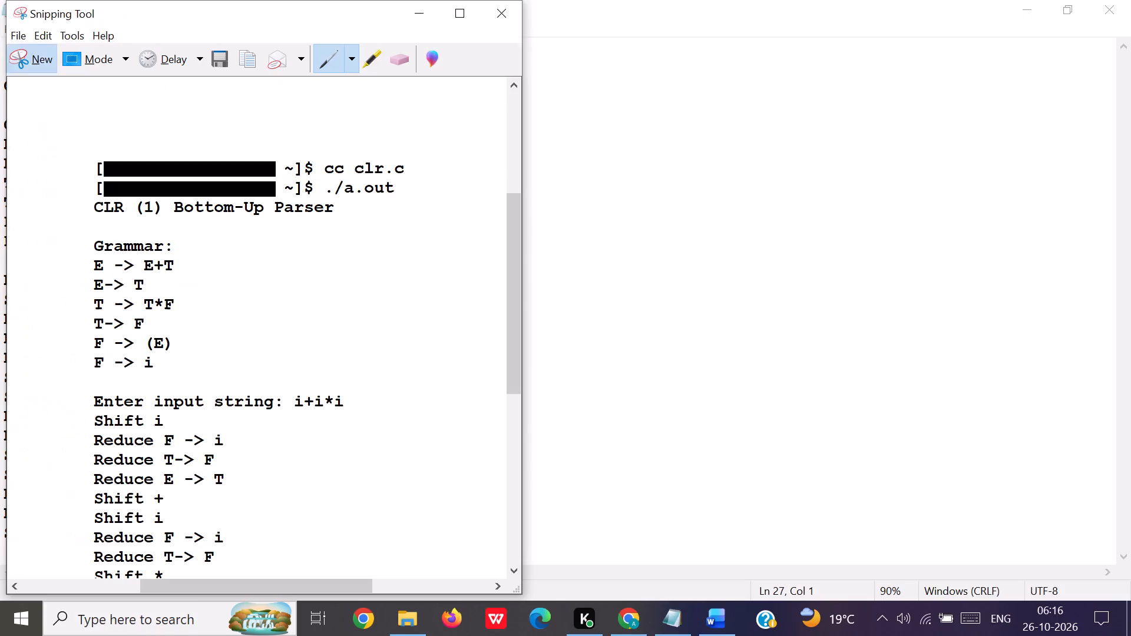
{"action": "left_click_drag", "start_coordinate": [508, 363], "coordinate": [511, 425]}
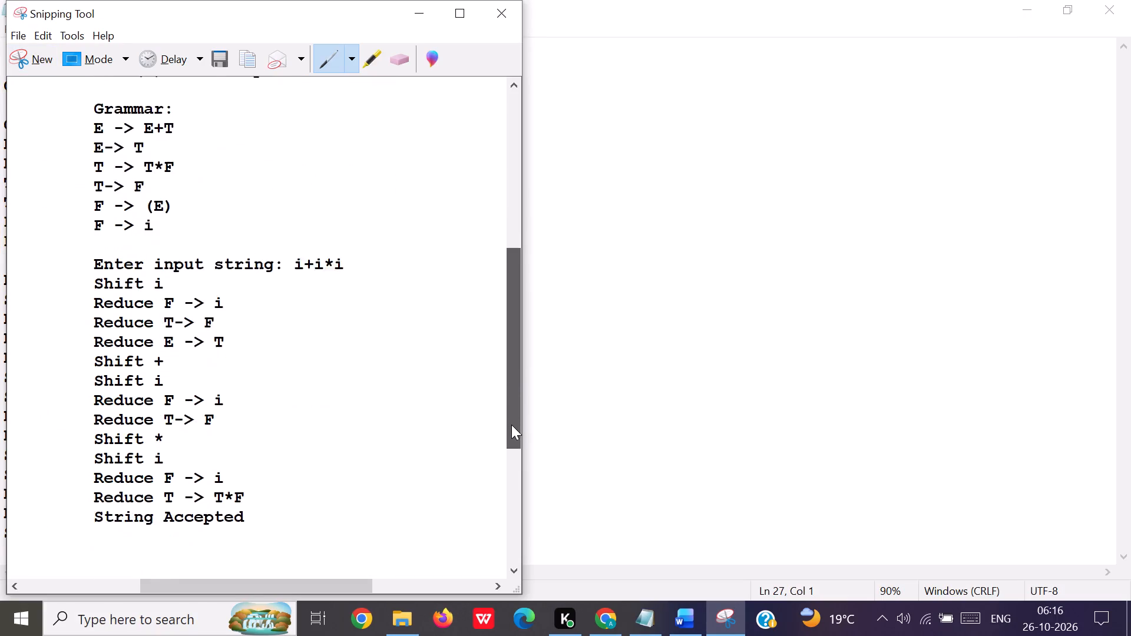
{"action": "left_click_drag", "start_coordinate": [511, 425], "coordinate": [512, 428]}
{"action": "key", "text": "ctrl+c"}
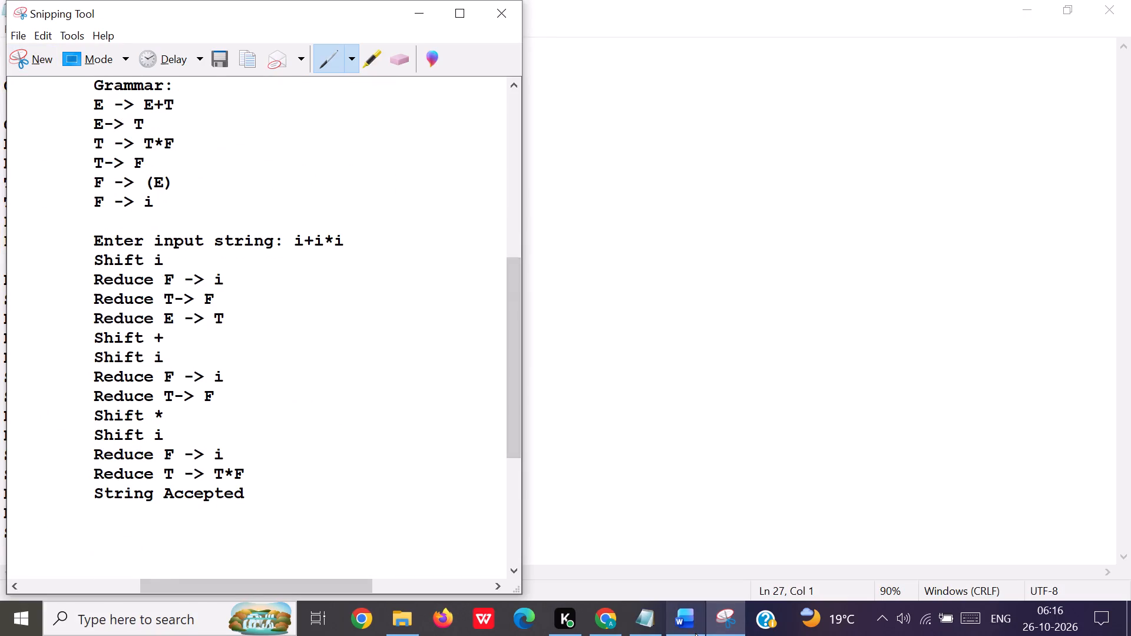
Switch to Word, paste the CLR snip, and shrink it to about 10.5 cm wide and 15 cm high.
{"action": "left_click", "coordinate": [695, 633]}
{"action": "key", "text": "ctrl+v"}
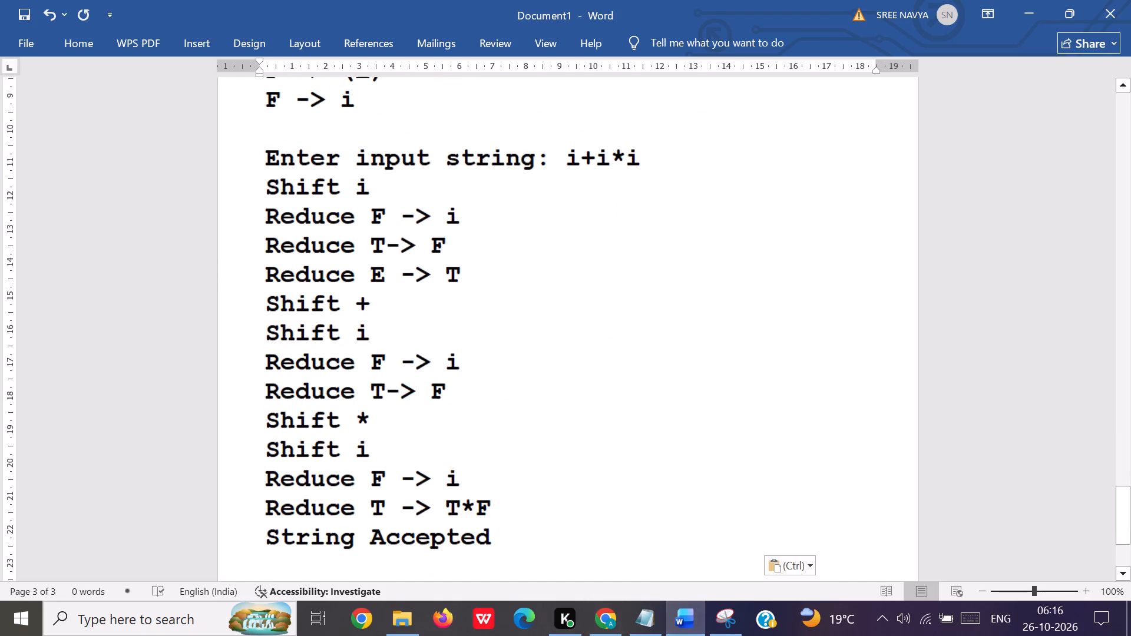
{"action": "left_click", "coordinate": [436, 412]}
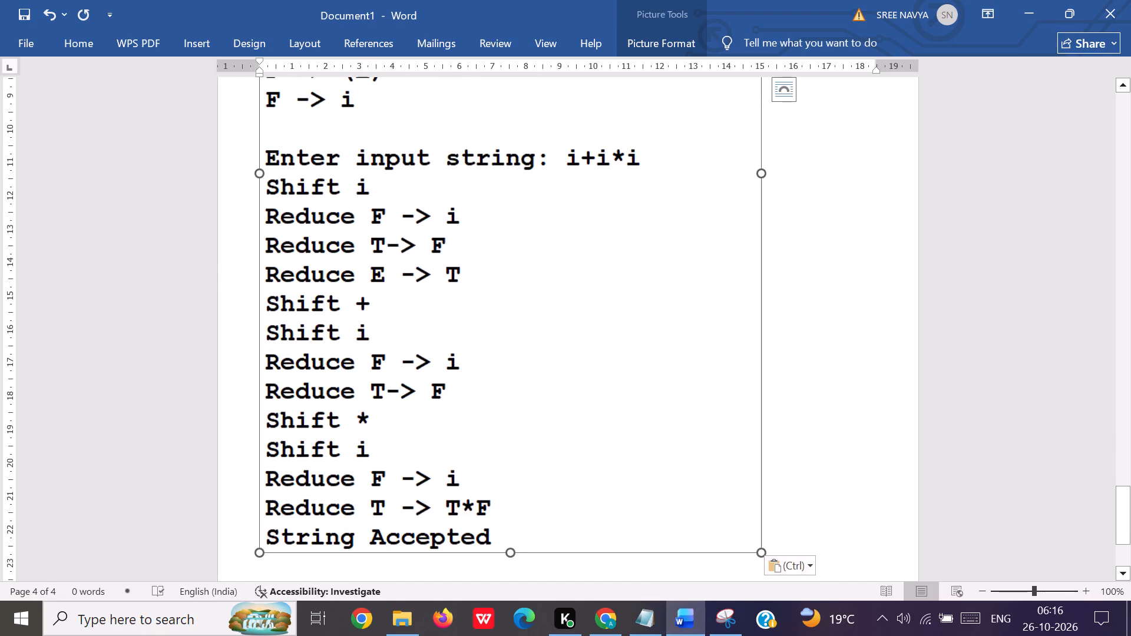
{"action": "left_click_drag", "start_coordinate": [763, 173], "coordinate": [610, 201]}
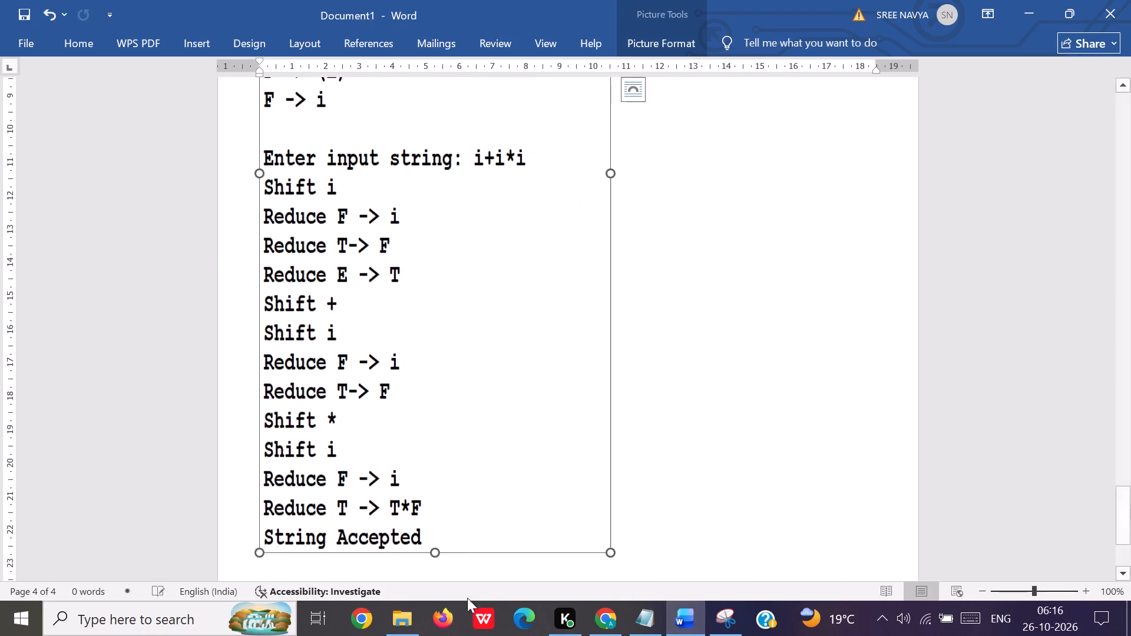
{"action": "left_click_drag", "start_coordinate": [435, 555], "coordinate": [438, 293]}
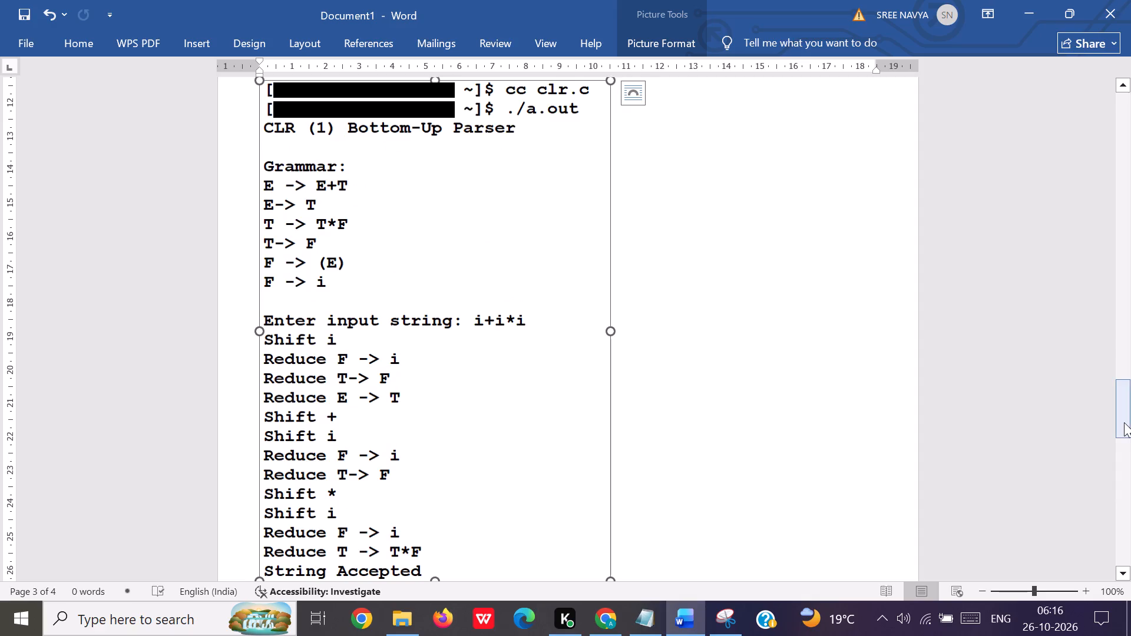
{"action": "left_click_drag", "start_coordinate": [1124, 422], "coordinate": [1123, 436]}
Switch to cd all.pdf in Chrome and copy the text of the i+*i run, from ./a.out through String Rejected, with Google Lens.
{"action": "left_click", "coordinate": [617, 622]}
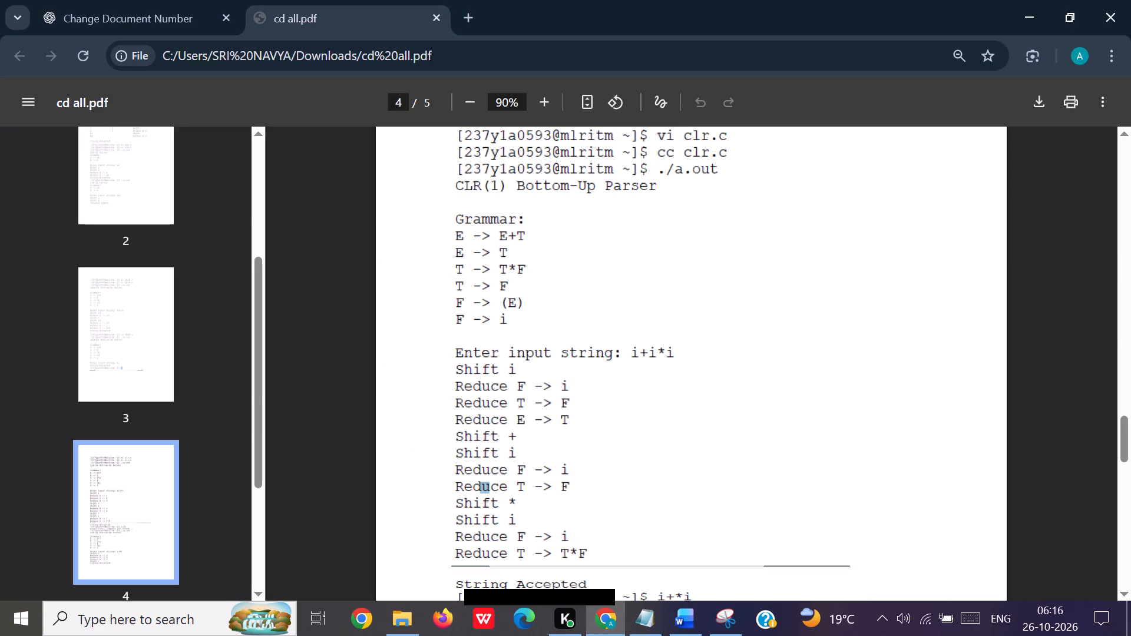
{"action": "scroll", "coordinate": [578, 496], "scroll_direction": "down", "scroll_amount": 2}
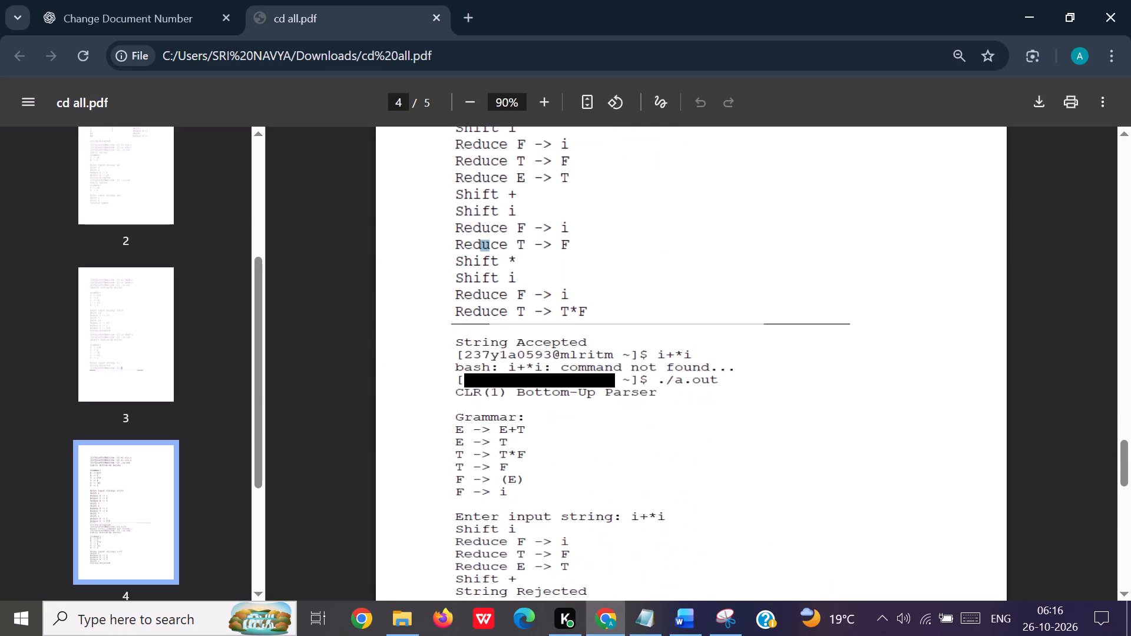
{"action": "scroll", "coordinate": [578, 496], "scroll_direction": "down", "scroll_amount": 2}
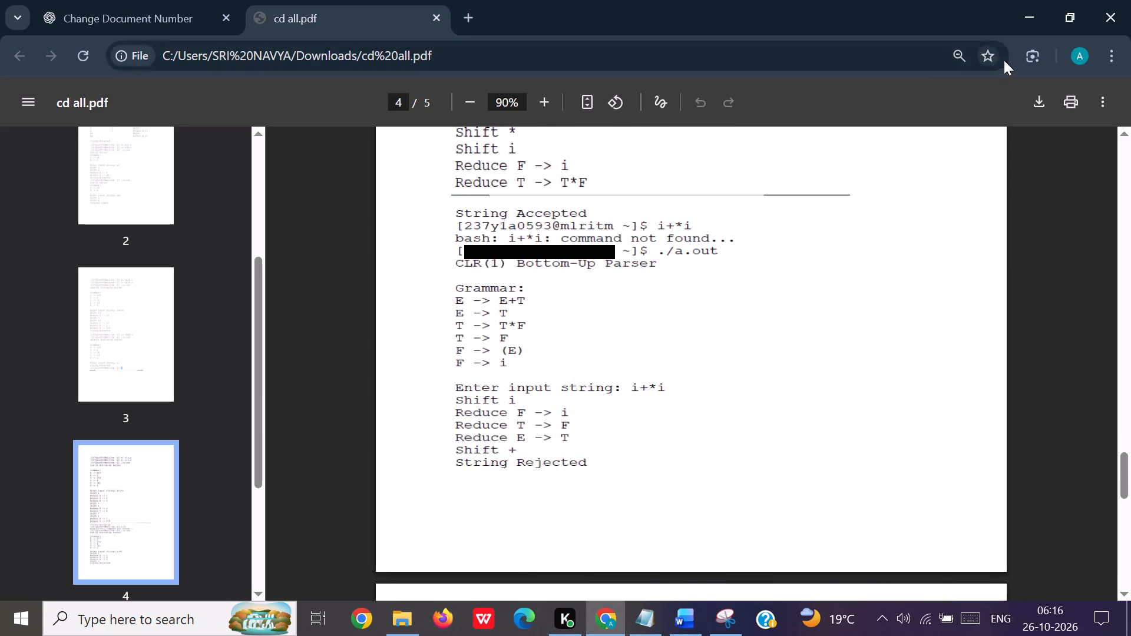
{"action": "left_click", "coordinate": [1030, 56]}
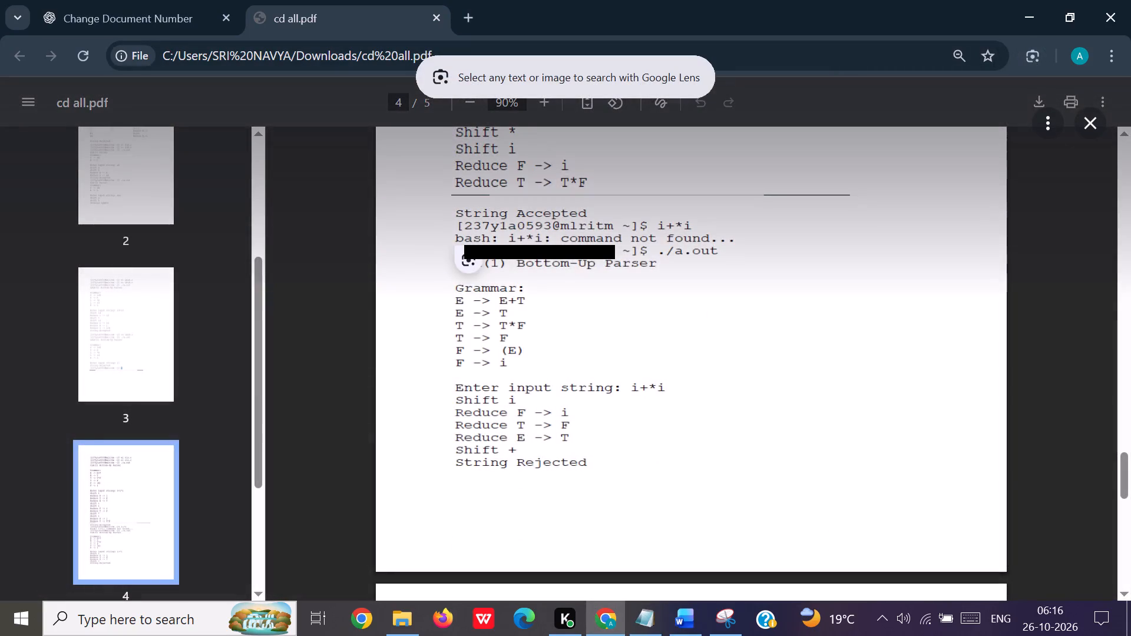
{"action": "left_click_drag", "start_coordinate": [452, 241], "coordinate": [735, 506]}
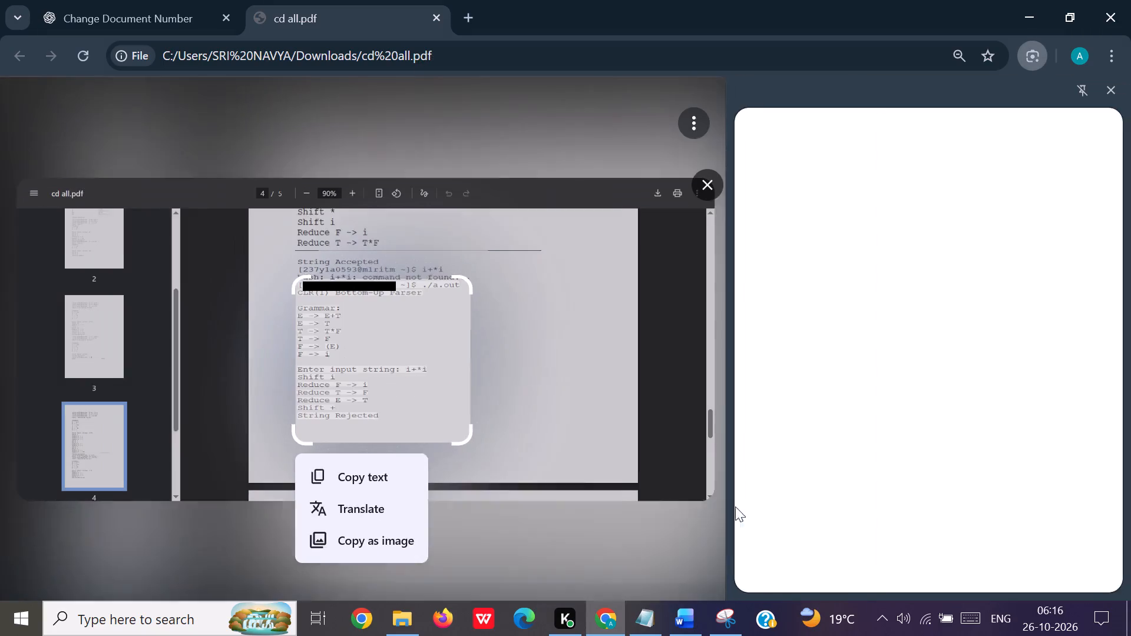
{"action": "left_click", "coordinate": [358, 460]}
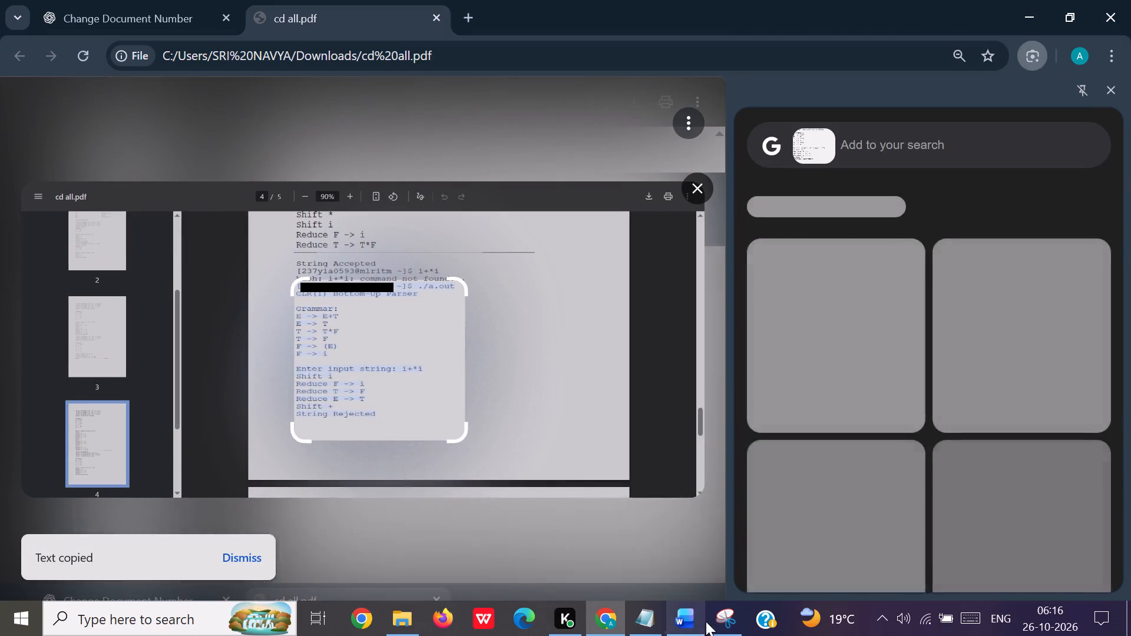
Switch to Notepad and replace the whole i+i*i output with the copied i+*i run text.
{"action": "left_click", "coordinate": [656, 627]}
{"action": "left_click_drag", "start_coordinate": [164, 530], "coordinate": [0, 349]}
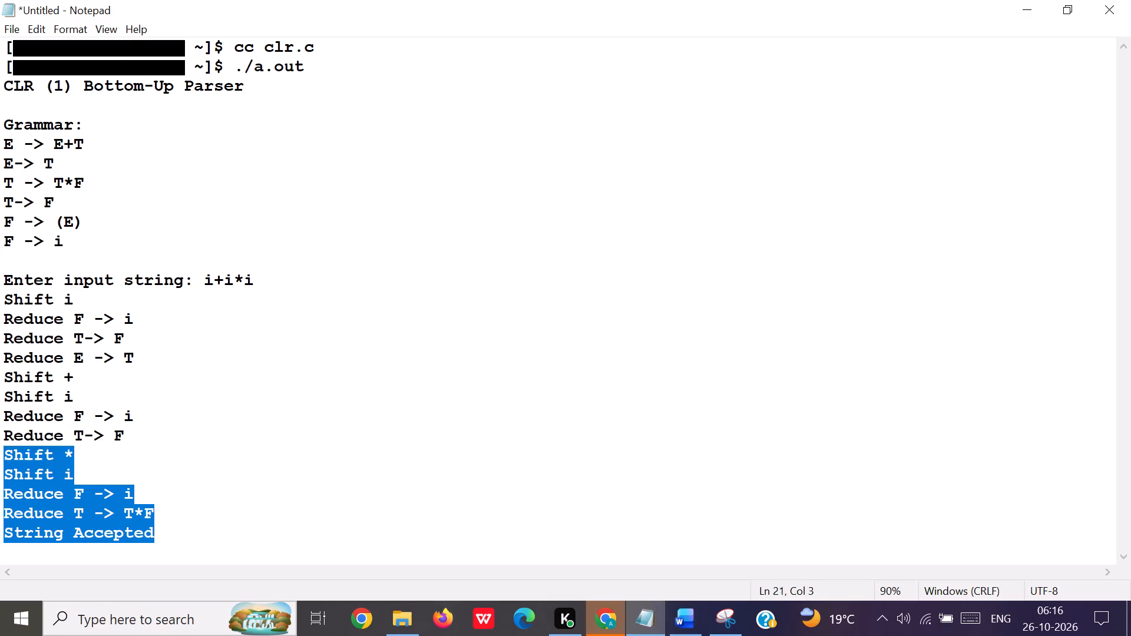
{"action": "left_click_drag", "start_coordinate": [0, 349], "coordinate": [1, 40]}
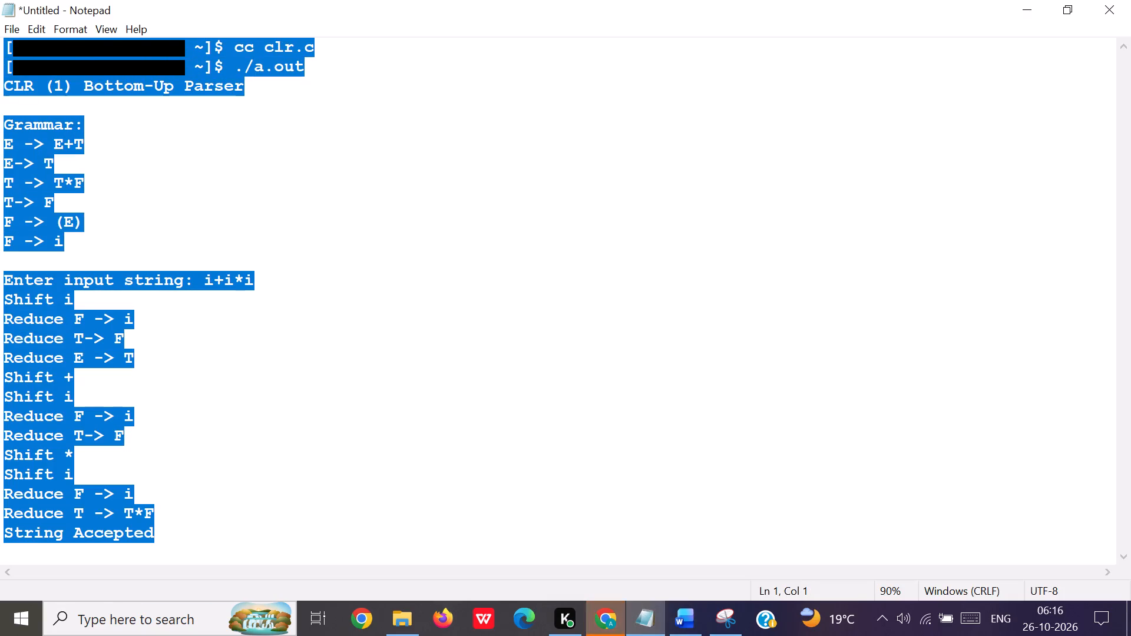
{"action": "key", "text": "BackSpace"}
{"action": "key", "text": "ctrl+v"}
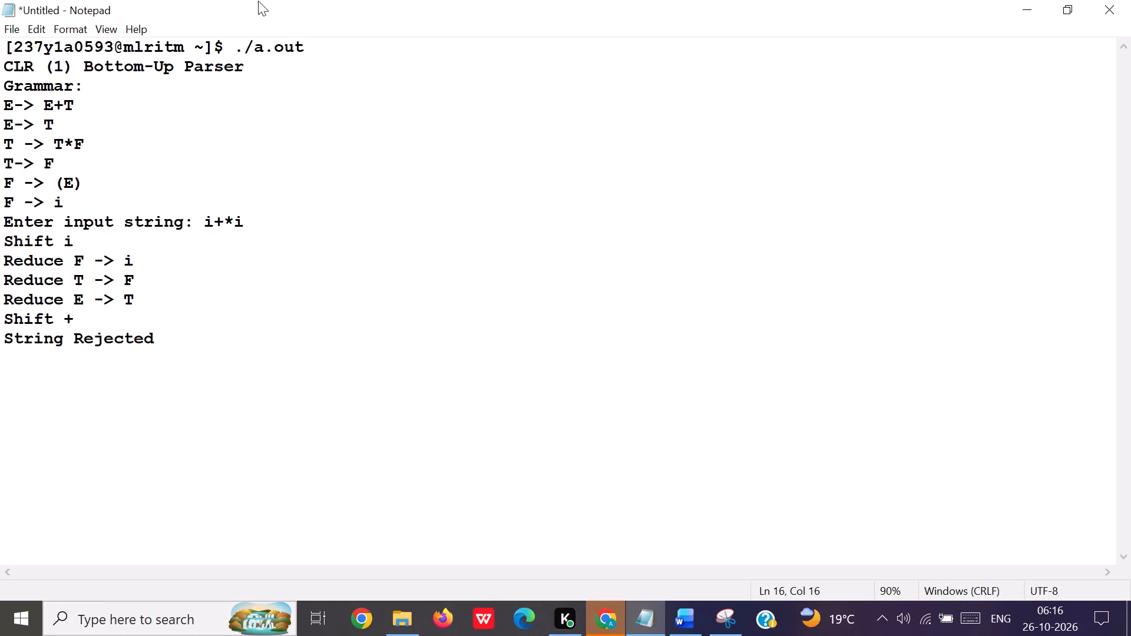
Change the last digit of the user ID in the ./a.out prompt line to 7.
{"action": "left_click", "coordinate": [115, 47]}
{"action": "key", "text": "BackSpace"}
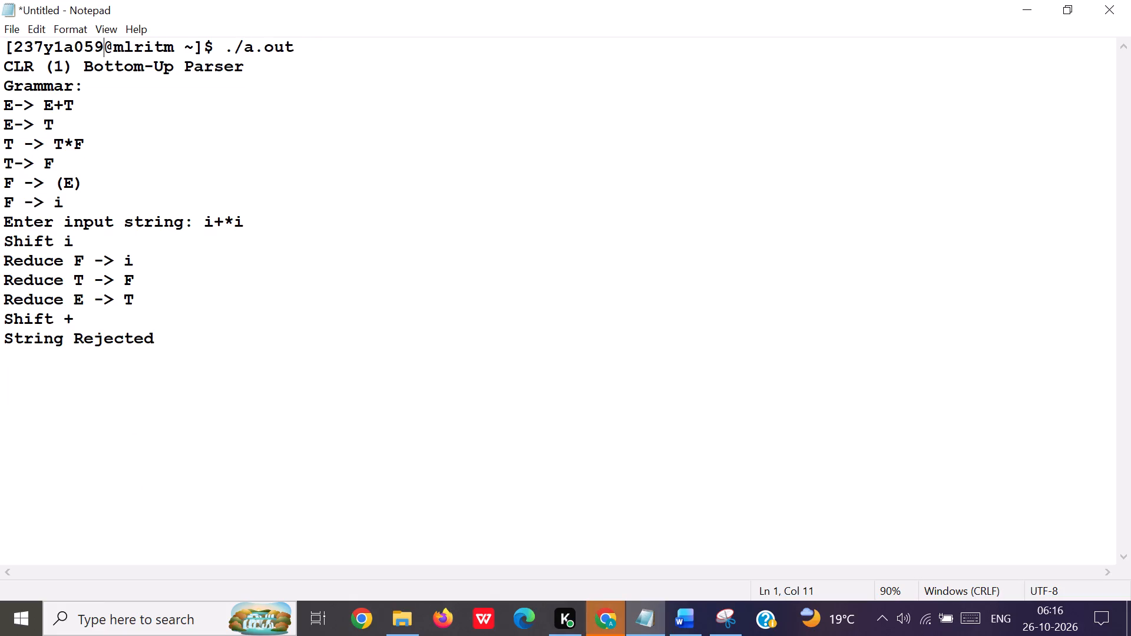
{"action": "key", "text": "7"}
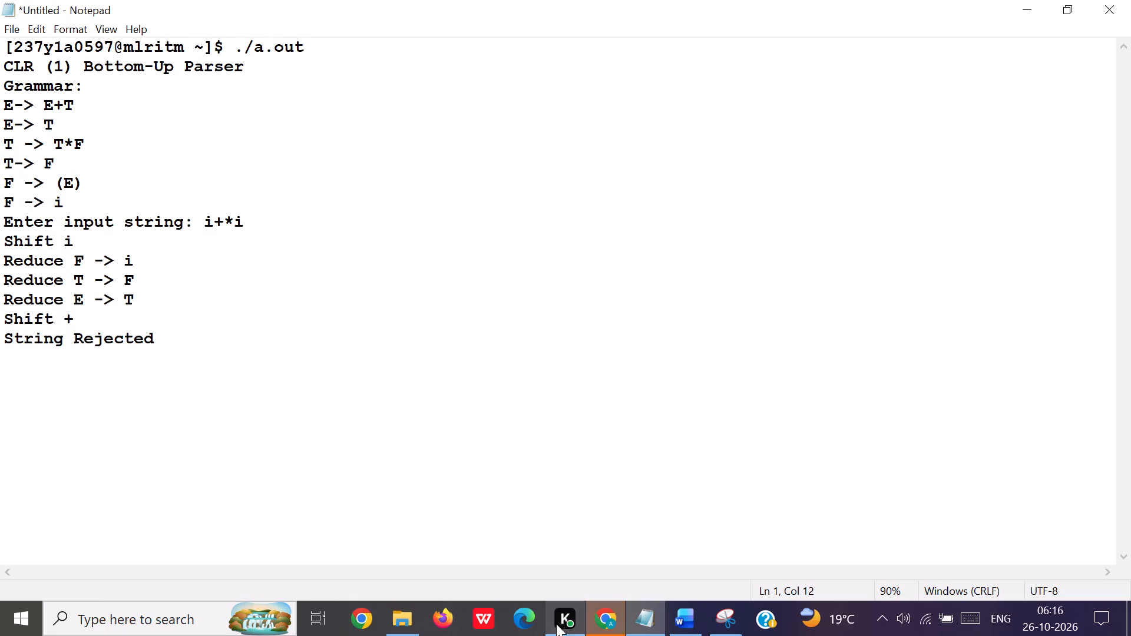
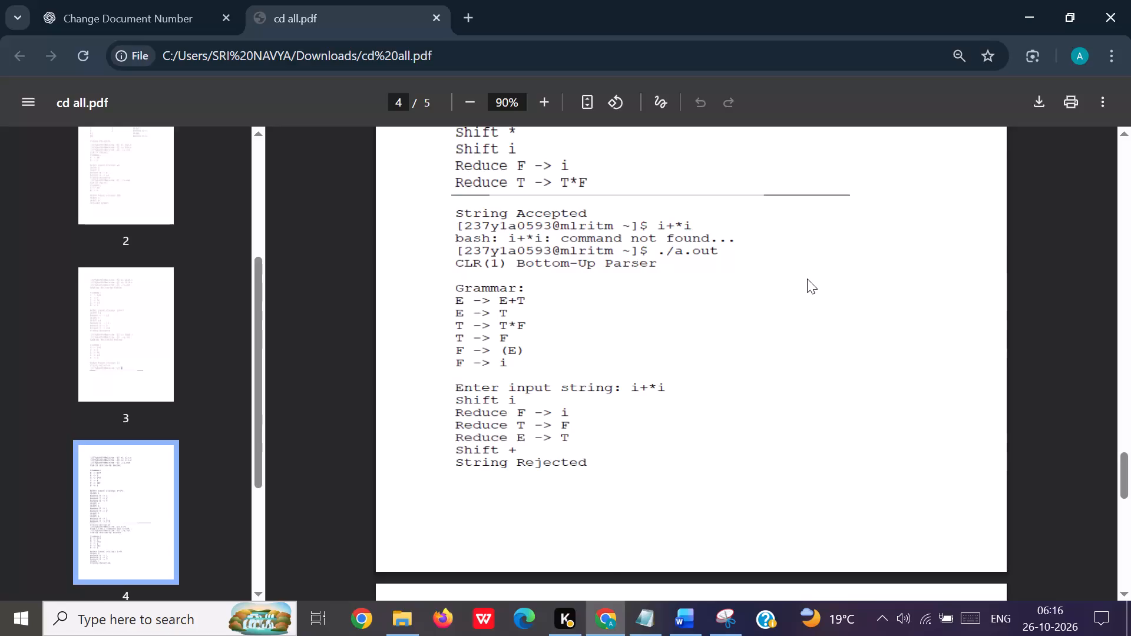
Switch to Notepad and insert blank lines before Grammar: and before Enter input string, checking the layout against cd all.pdf in Chrome.
{"action": "left_click", "coordinate": [644, 622]}
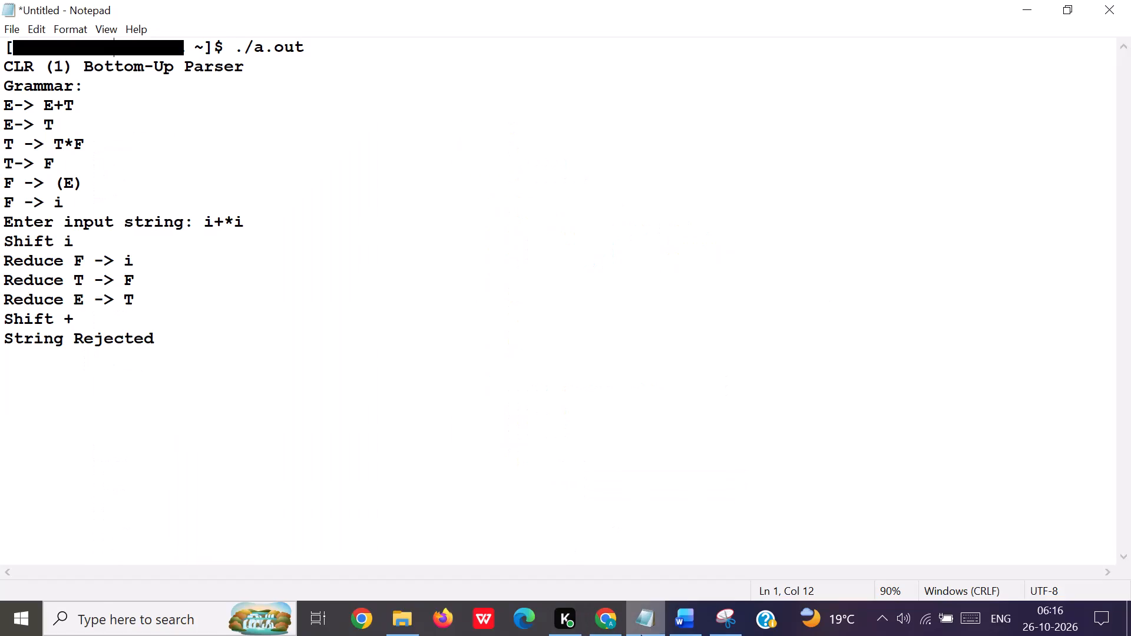
{"action": "left_click", "coordinate": [273, 75]}
{"action": "key", "text": "Return"}
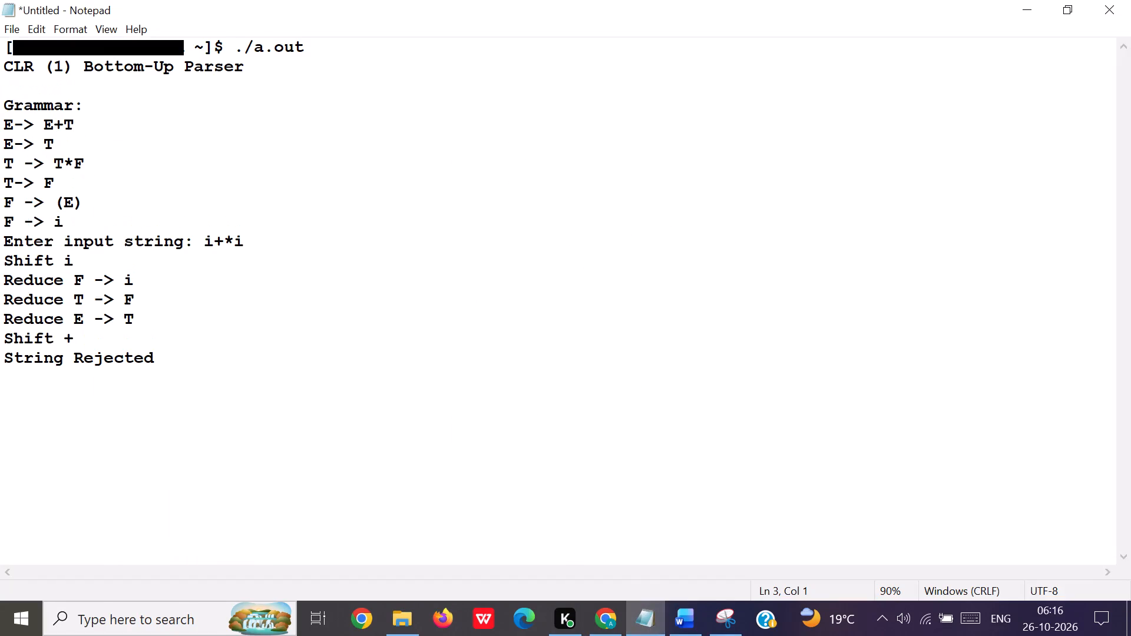
{"action": "left_click", "coordinate": [590, 621]}
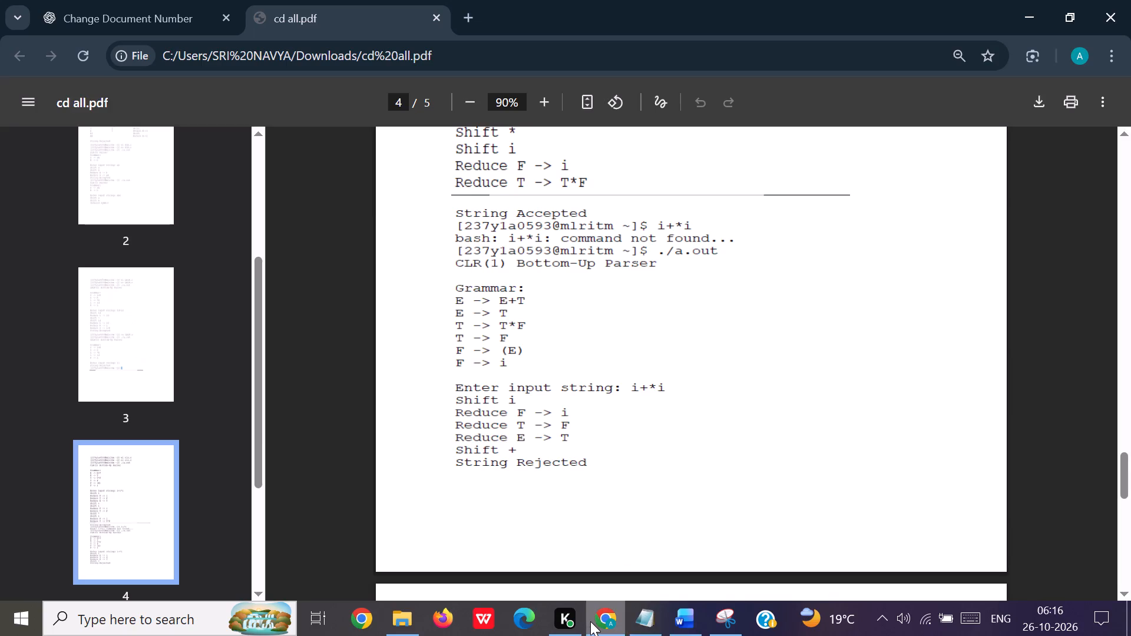
{"action": "left_click", "coordinate": [633, 618]}
{"action": "left_click", "coordinate": [138, 222]}
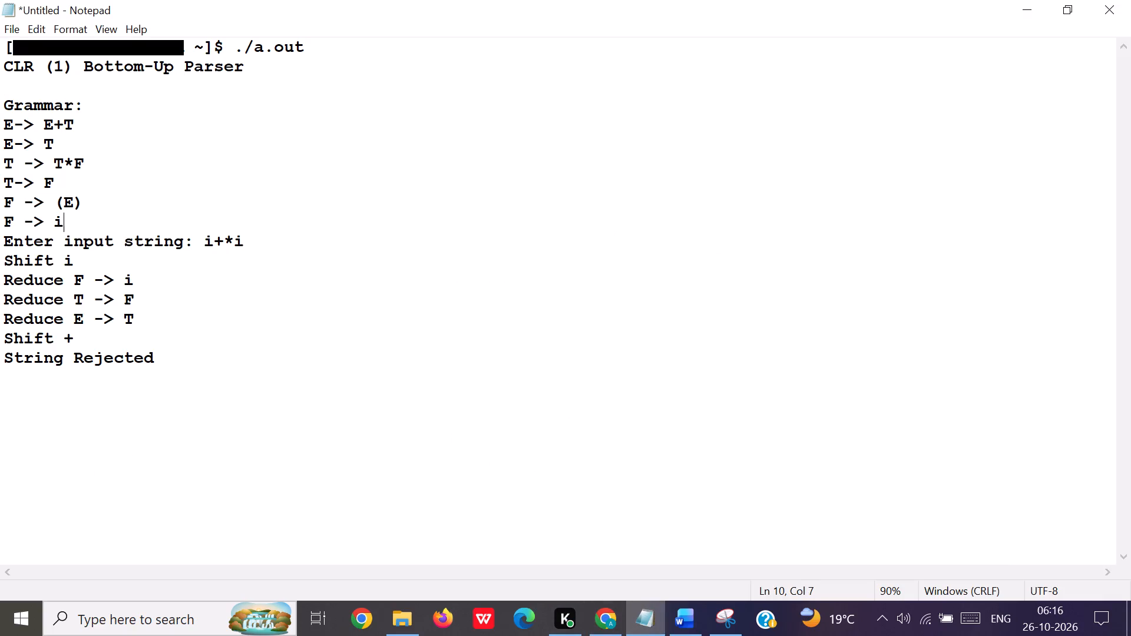
{"action": "key", "text": "Return"}
{"action": "left_click", "coordinate": [609, 612]}
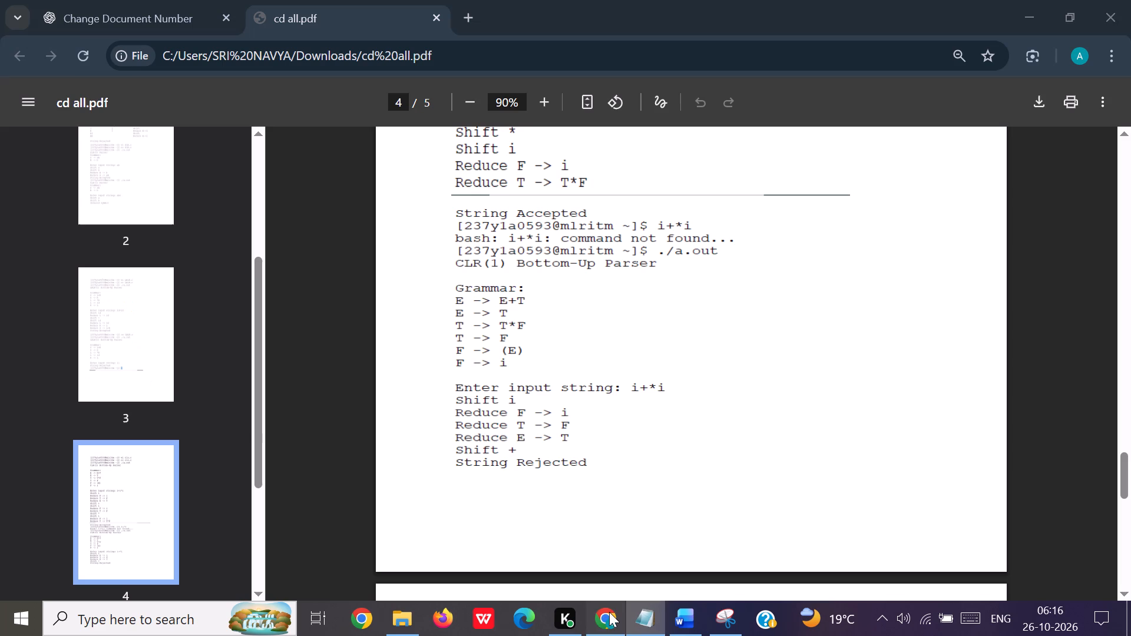
{"action": "left_click", "coordinate": [644, 614]}
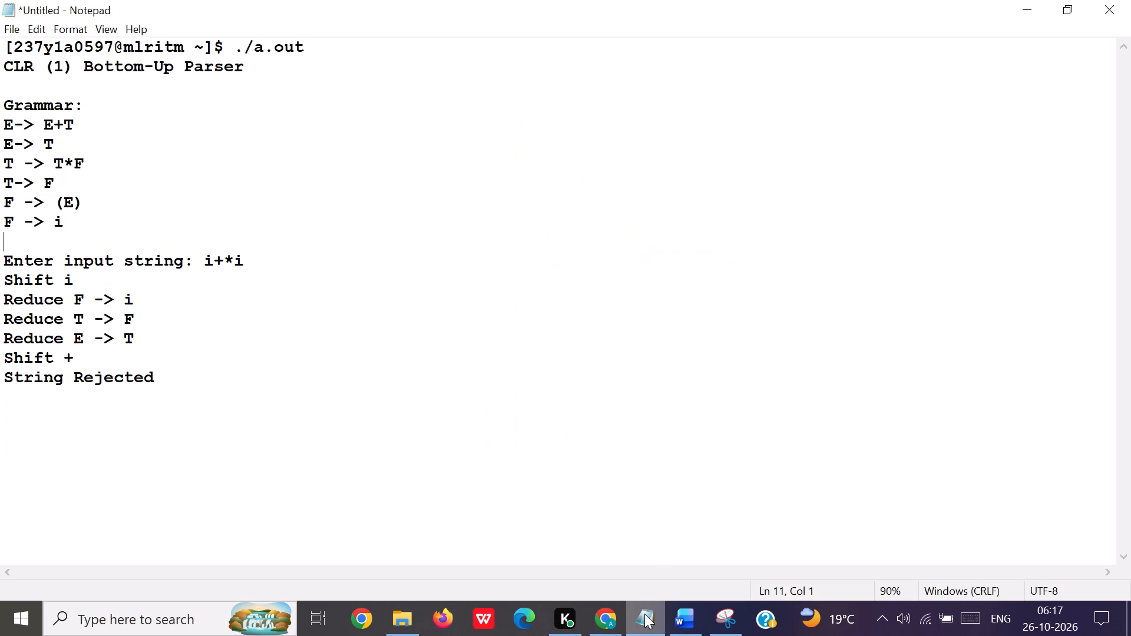
{"action": "left_click", "coordinate": [613, 623]}
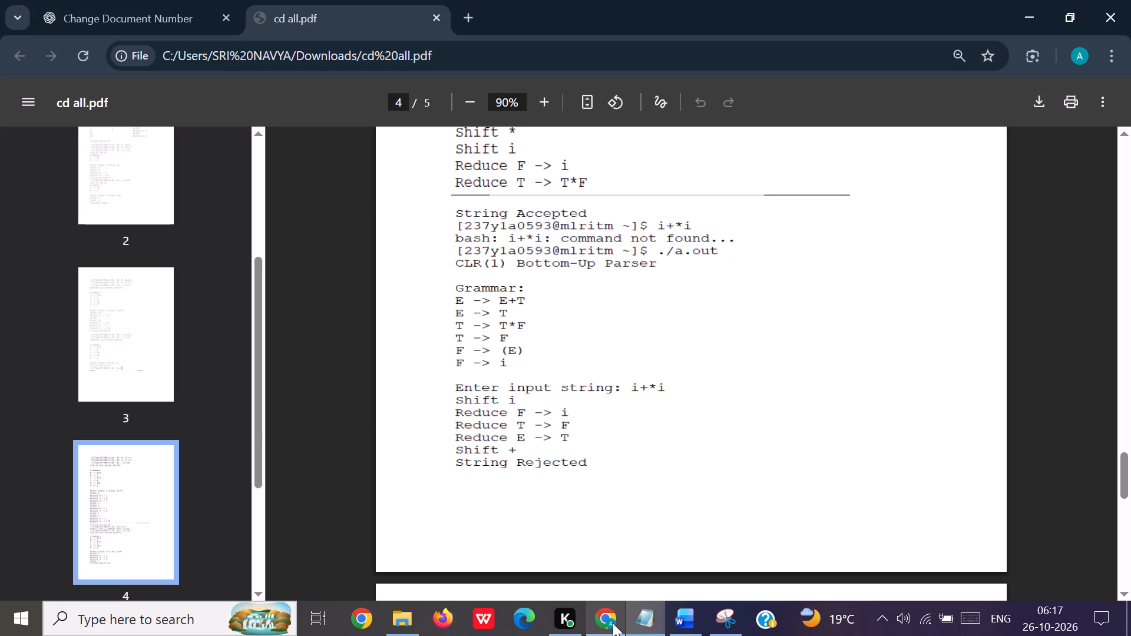
{"action": "left_click", "coordinate": [697, 619]}
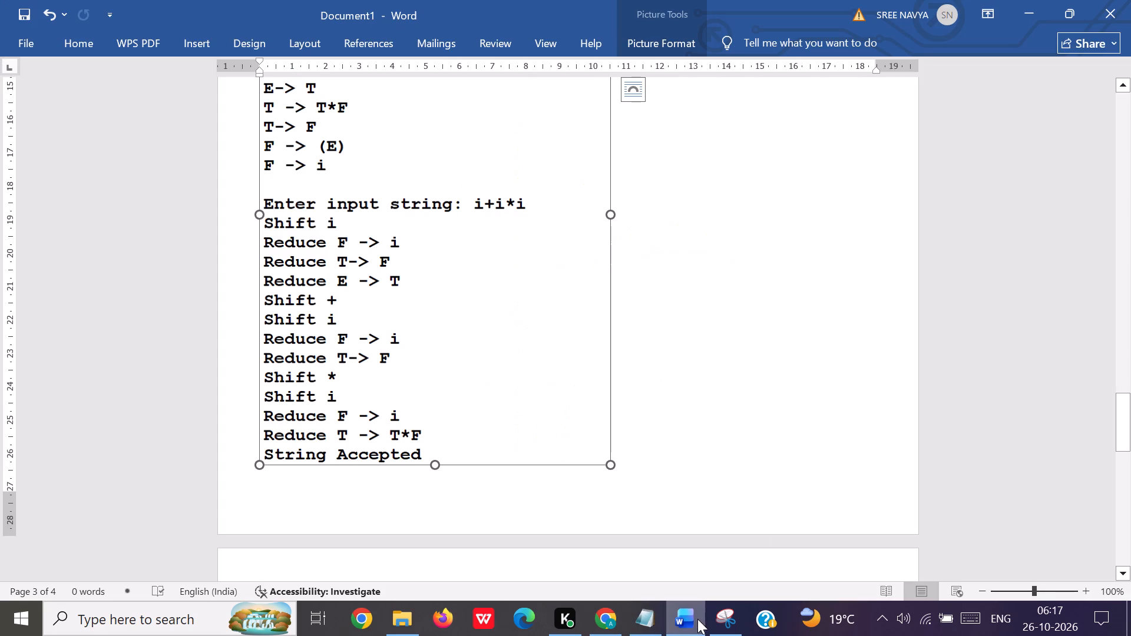
{"action": "left_click", "coordinate": [652, 617]}
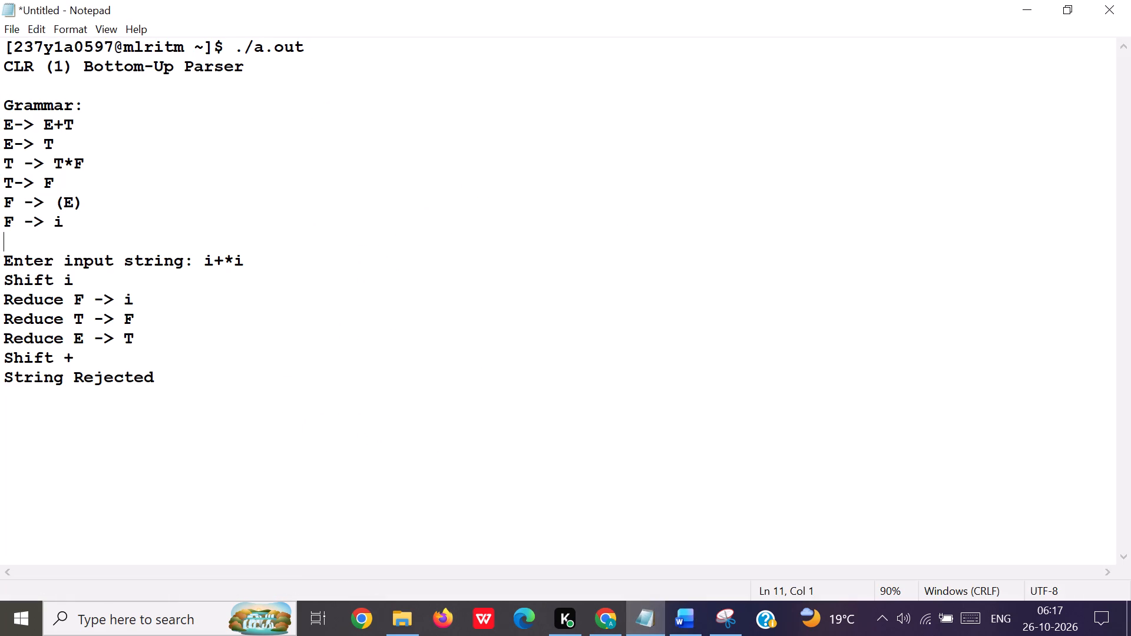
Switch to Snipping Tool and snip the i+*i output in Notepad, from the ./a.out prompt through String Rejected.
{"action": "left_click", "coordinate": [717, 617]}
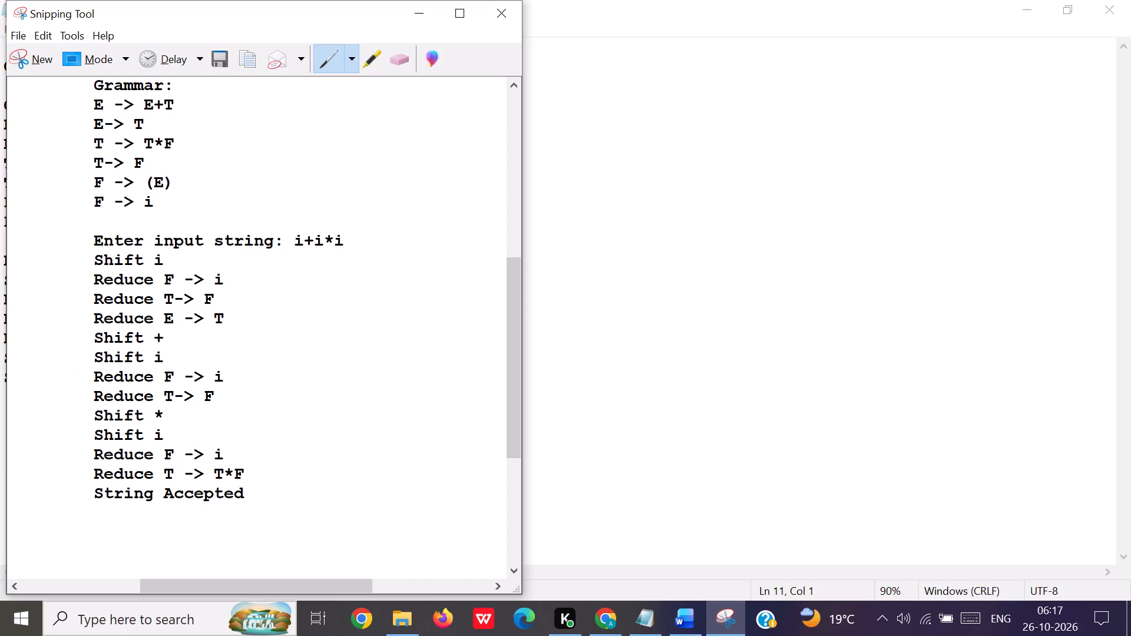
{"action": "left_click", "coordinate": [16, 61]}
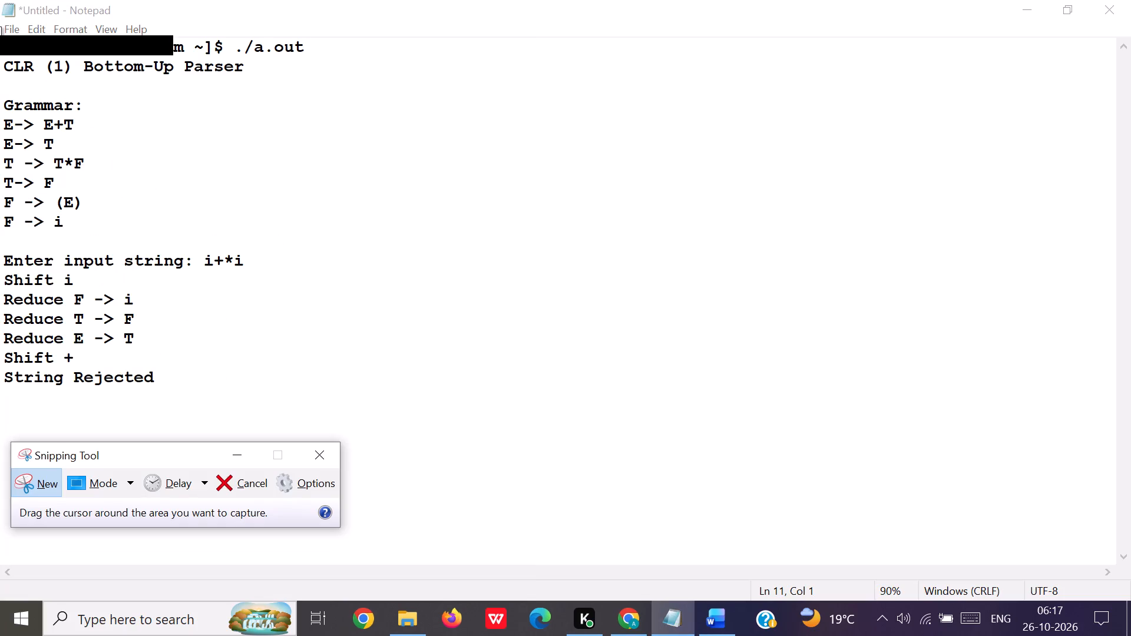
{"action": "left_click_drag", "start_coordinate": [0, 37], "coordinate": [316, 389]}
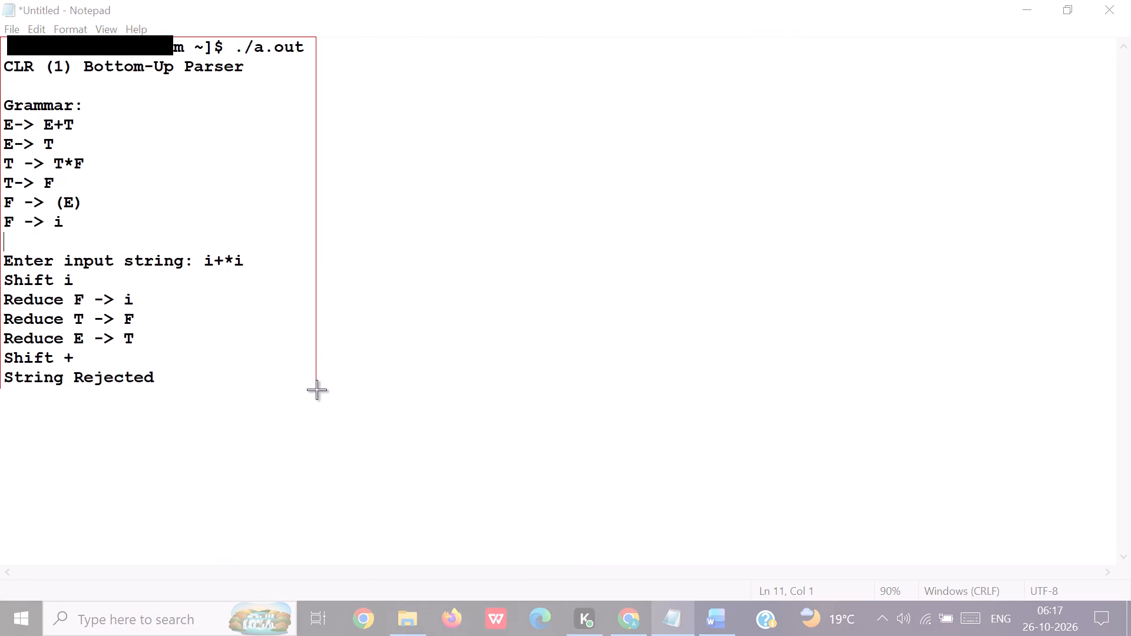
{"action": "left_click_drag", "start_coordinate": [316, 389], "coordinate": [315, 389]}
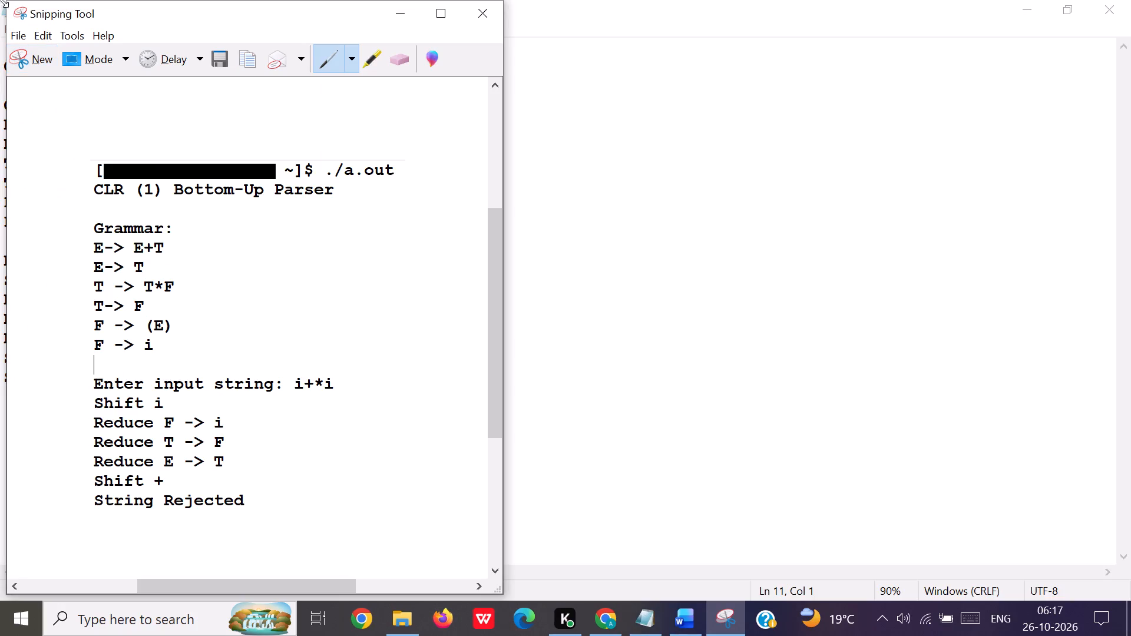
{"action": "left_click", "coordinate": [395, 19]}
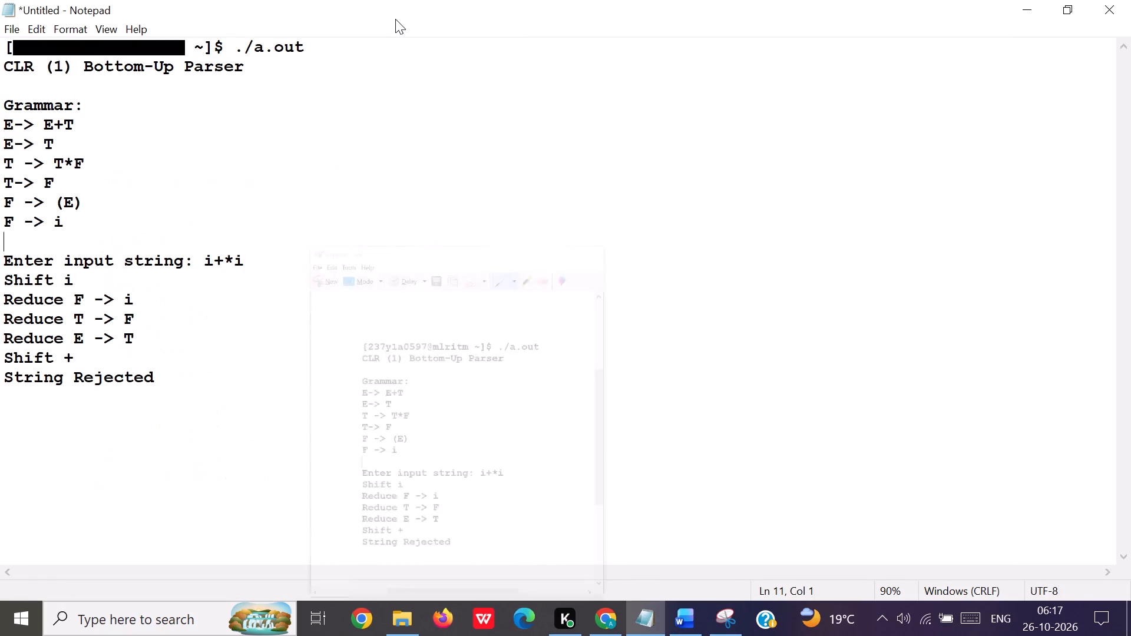
Move the text cursor in Notepad below String Rejected and add a blank line, keeping the cursor clear of the output.
{"action": "key", "text": "Down"}
{"action": "key", "text": "Down"}
{"action": "key", "text": "Down"}
{"action": "key", "text": "Down"}
{"action": "key", "text": "Down"}
{"action": "key", "text": "Down"}
{"action": "key", "text": "Down"}
{"action": "key", "text": "Down"}
{"action": "key", "text": "Down"}
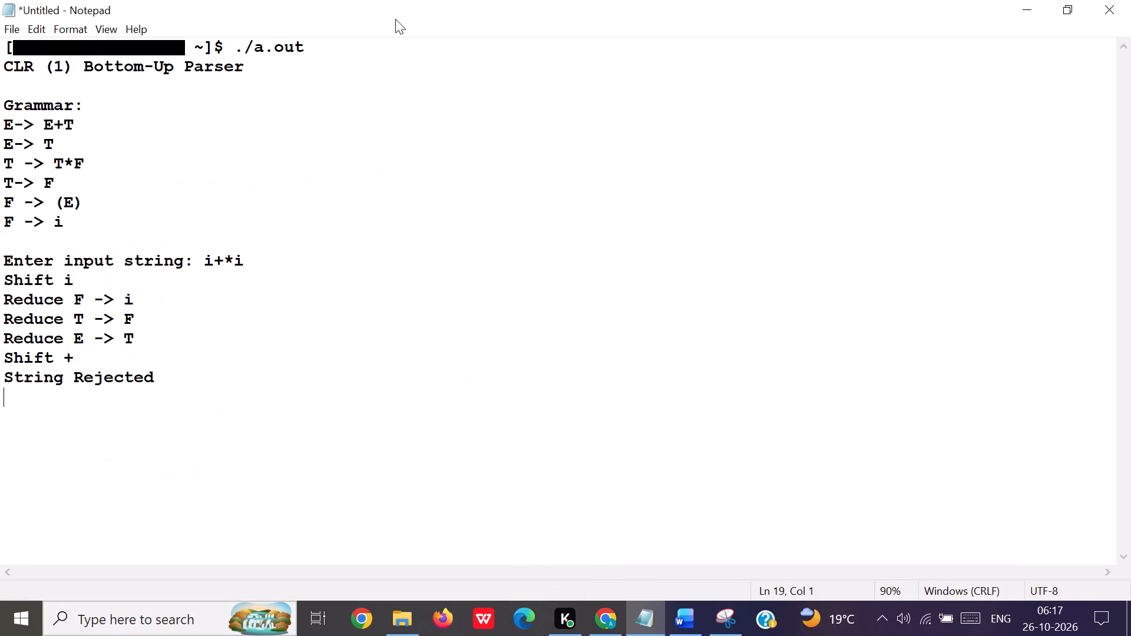
{"action": "key", "text": "Return"}
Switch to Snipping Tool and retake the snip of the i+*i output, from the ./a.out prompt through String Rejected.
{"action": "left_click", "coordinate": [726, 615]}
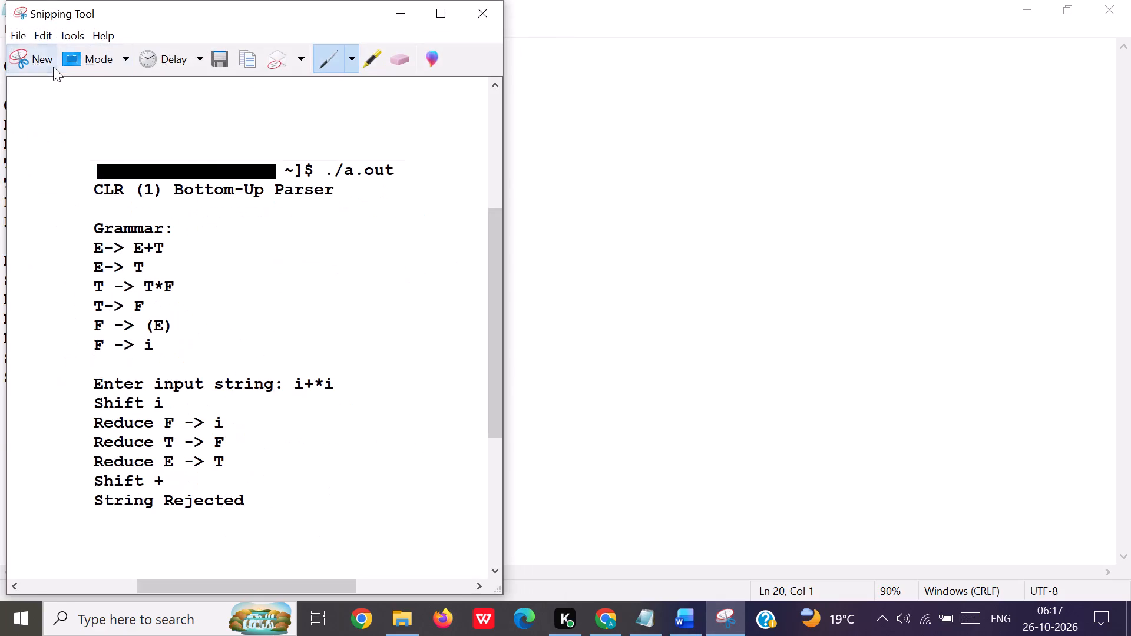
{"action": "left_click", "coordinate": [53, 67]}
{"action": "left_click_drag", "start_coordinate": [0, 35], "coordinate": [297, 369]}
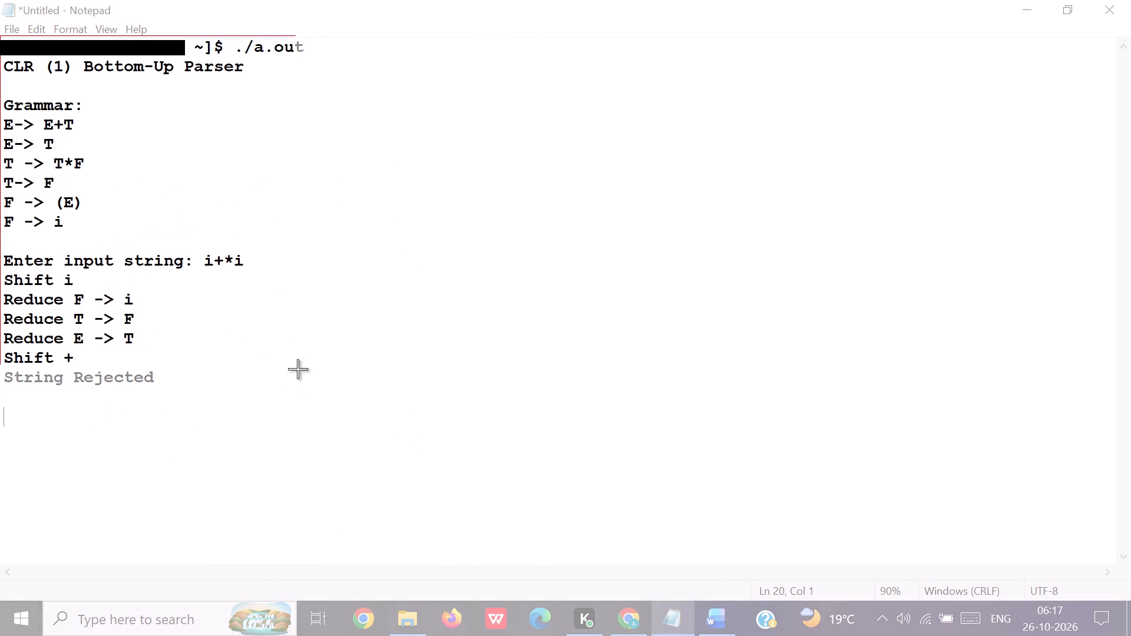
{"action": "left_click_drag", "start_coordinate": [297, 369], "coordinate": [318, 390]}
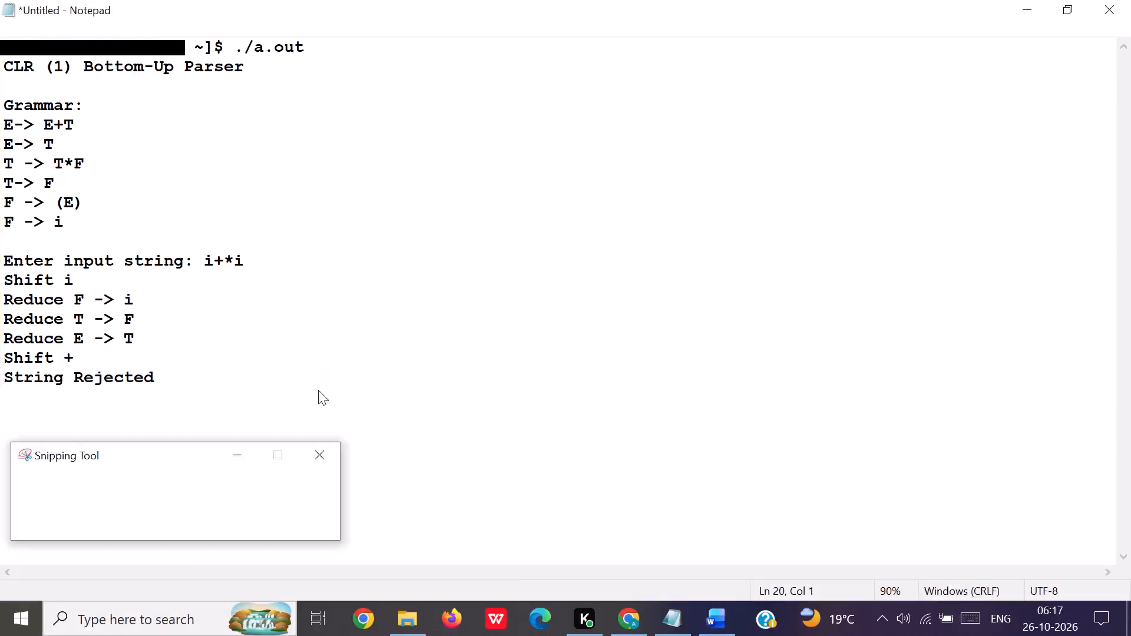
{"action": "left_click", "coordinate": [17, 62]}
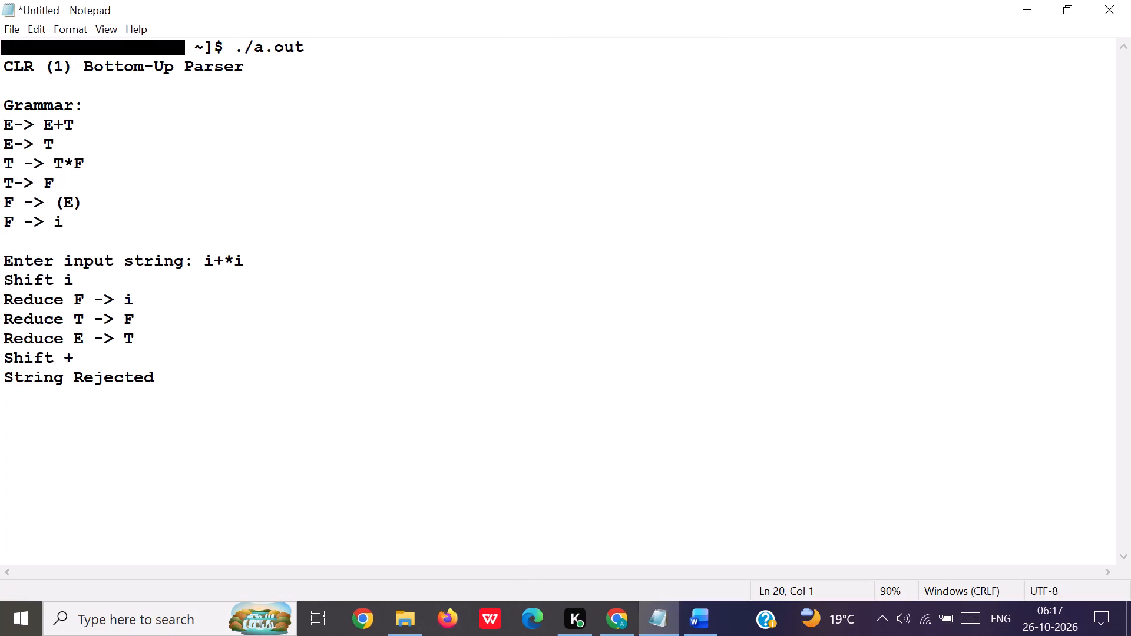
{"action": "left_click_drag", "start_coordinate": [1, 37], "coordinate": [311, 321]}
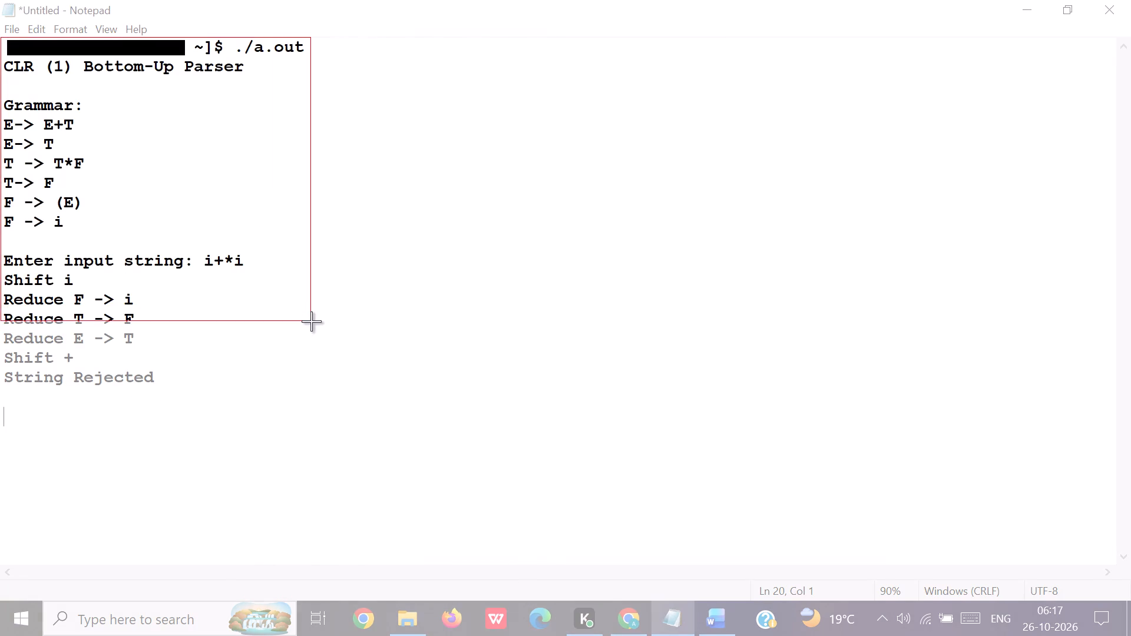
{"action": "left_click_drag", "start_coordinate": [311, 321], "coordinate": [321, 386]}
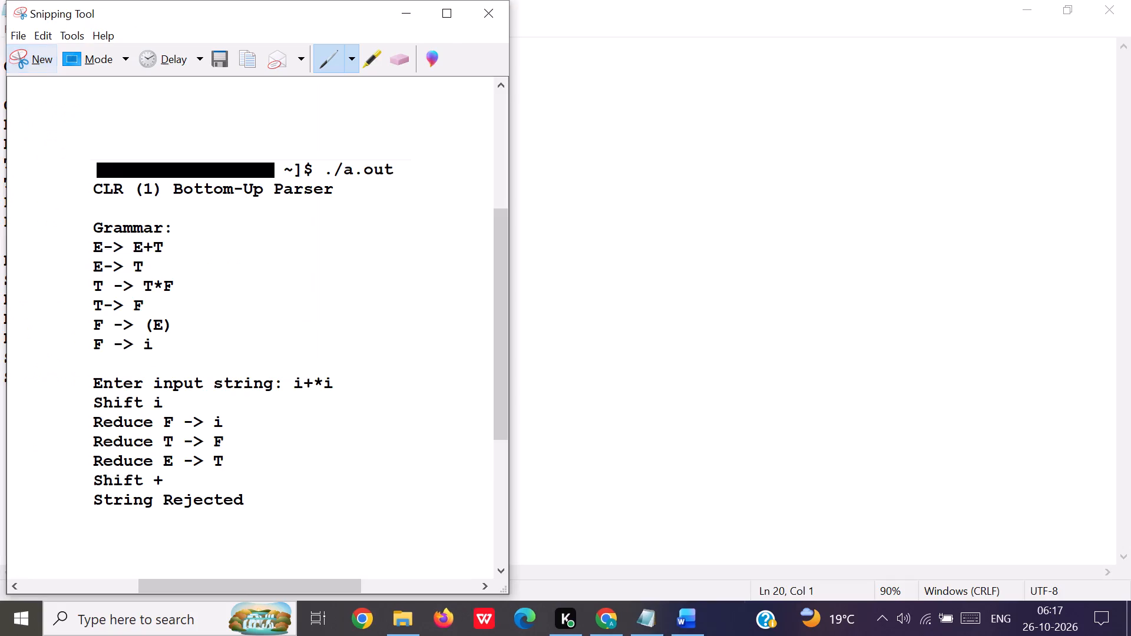
Take a new tighter snip of the whole i+*i output, from the ./a.out prompt through String Rejected, and copy it.
{"action": "left_click", "coordinate": [41, 66]}
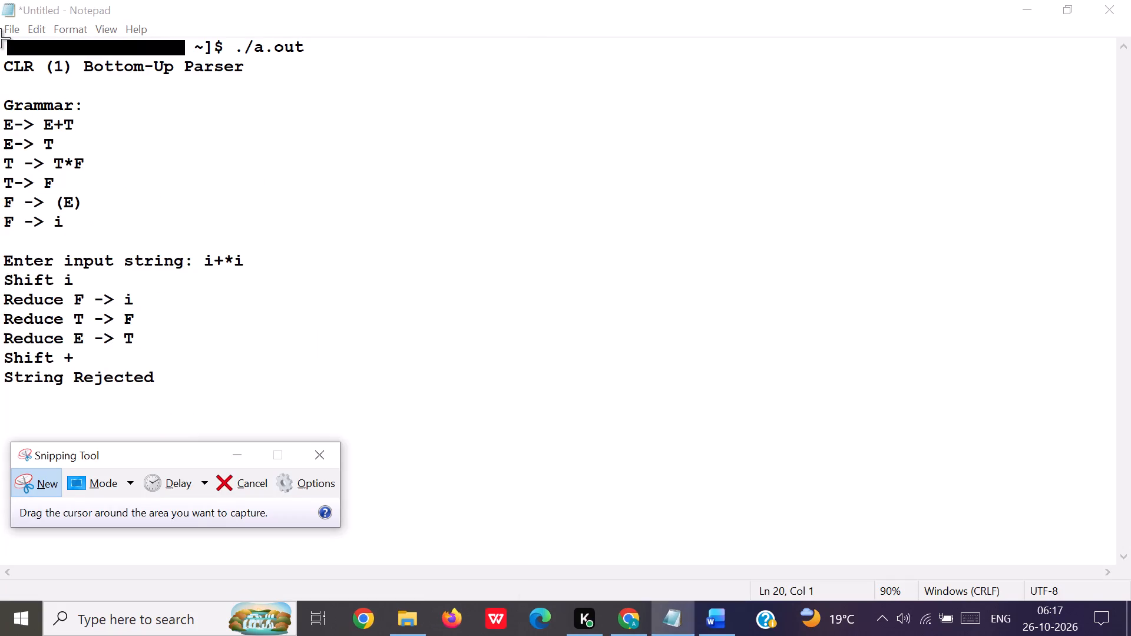
{"action": "left_click_drag", "start_coordinate": [0, 38], "coordinate": [312, 385]}
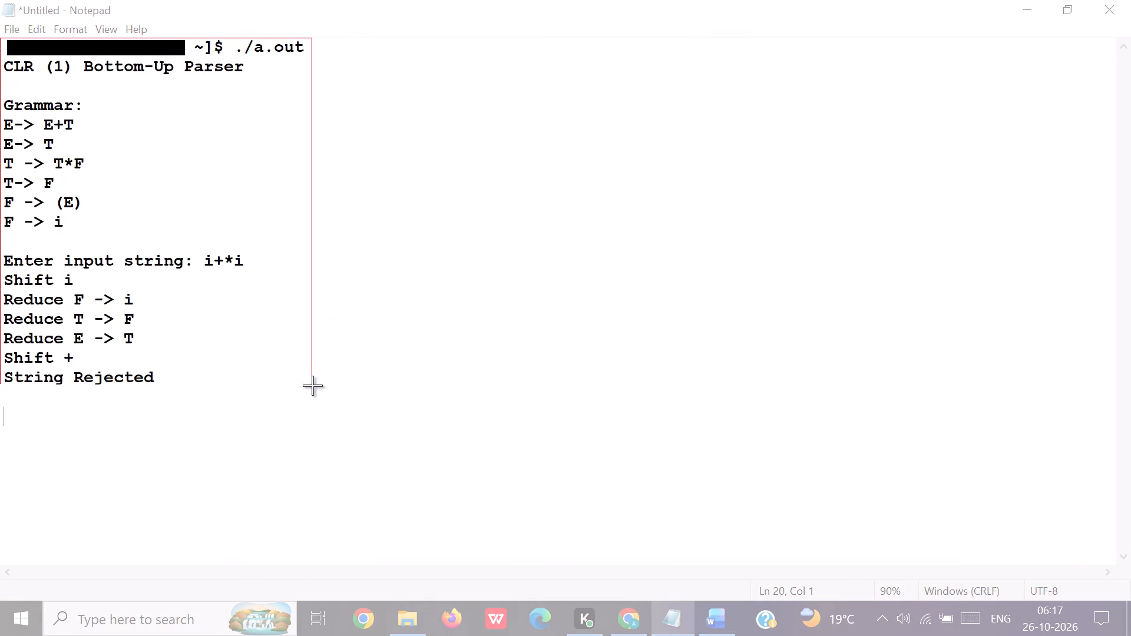
{"action": "left_click_drag", "start_coordinate": [312, 385], "coordinate": [312, 386]}
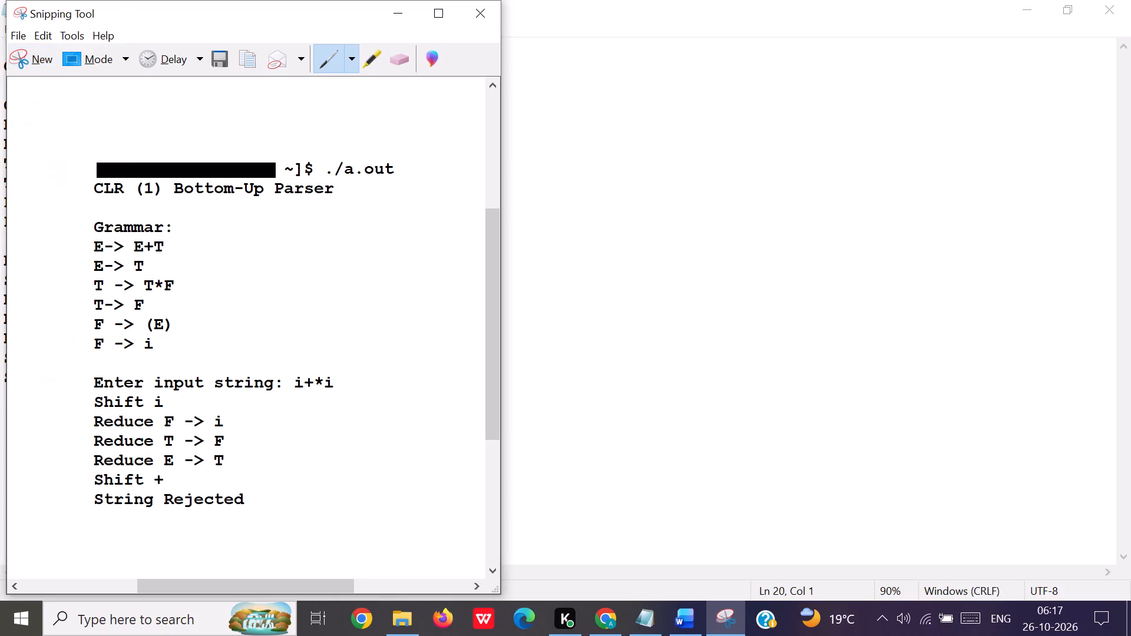
{"action": "key", "text": "ctrl+c"}
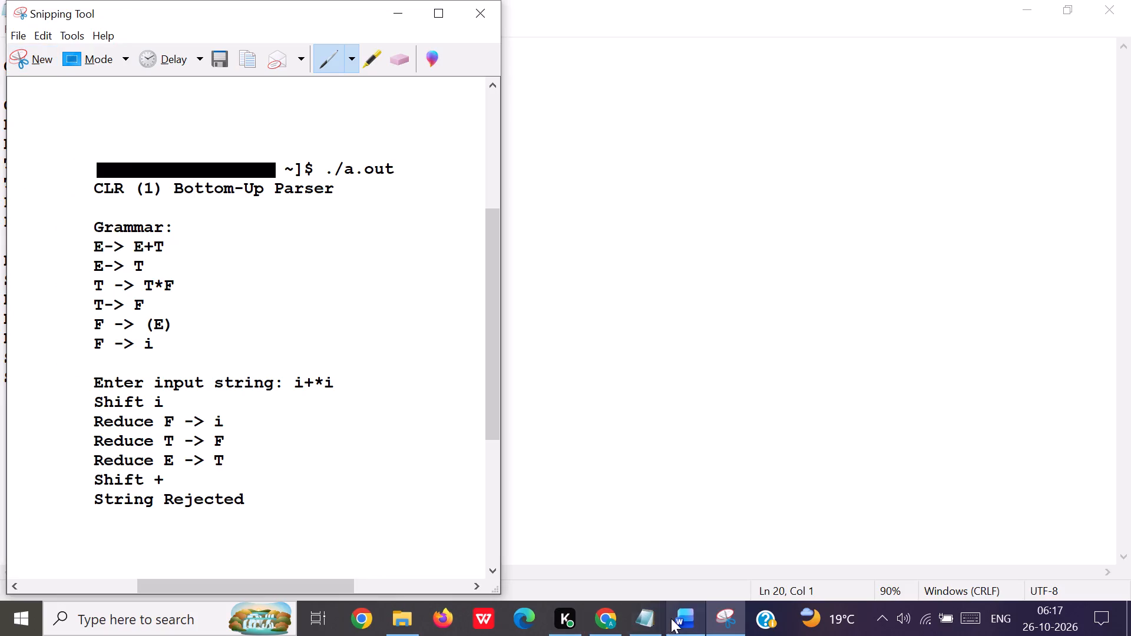
Switch to Word, paste the i+*i snip after the i+i*i snip, and shrink it to about 8 cm wide and 11 cm high.
{"action": "left_click", "coordinate": [671, 618]}
{"action": "left_click", "coordinate": [710, 437]}
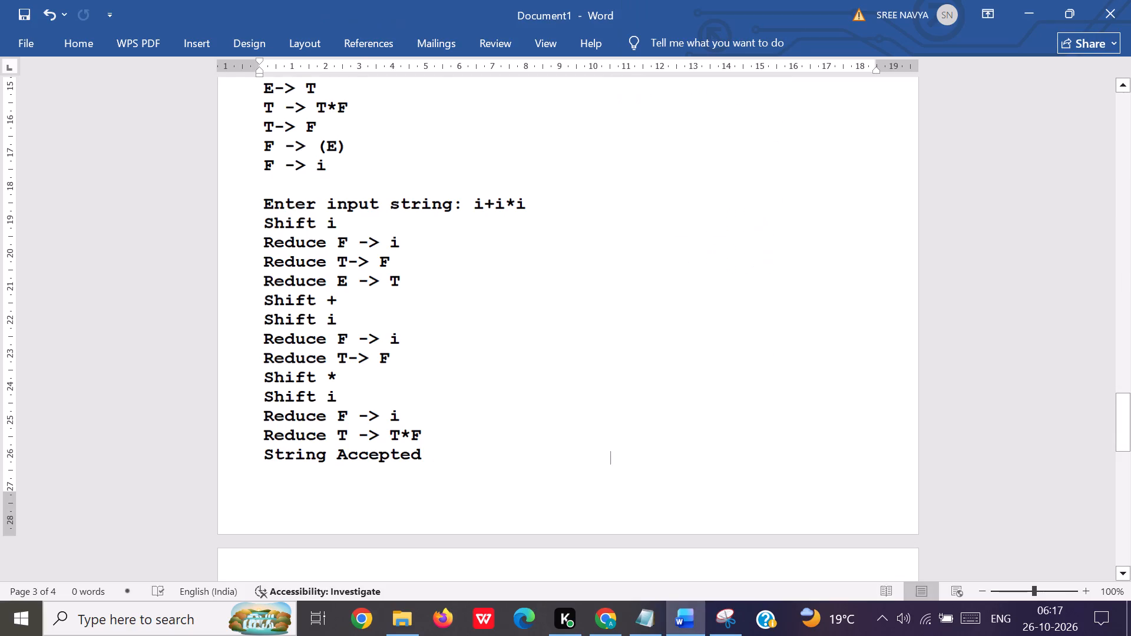
{"action": "key", "text": "ctrl+v"}
{"action": "left_click", "coordinate": [563, 369]}
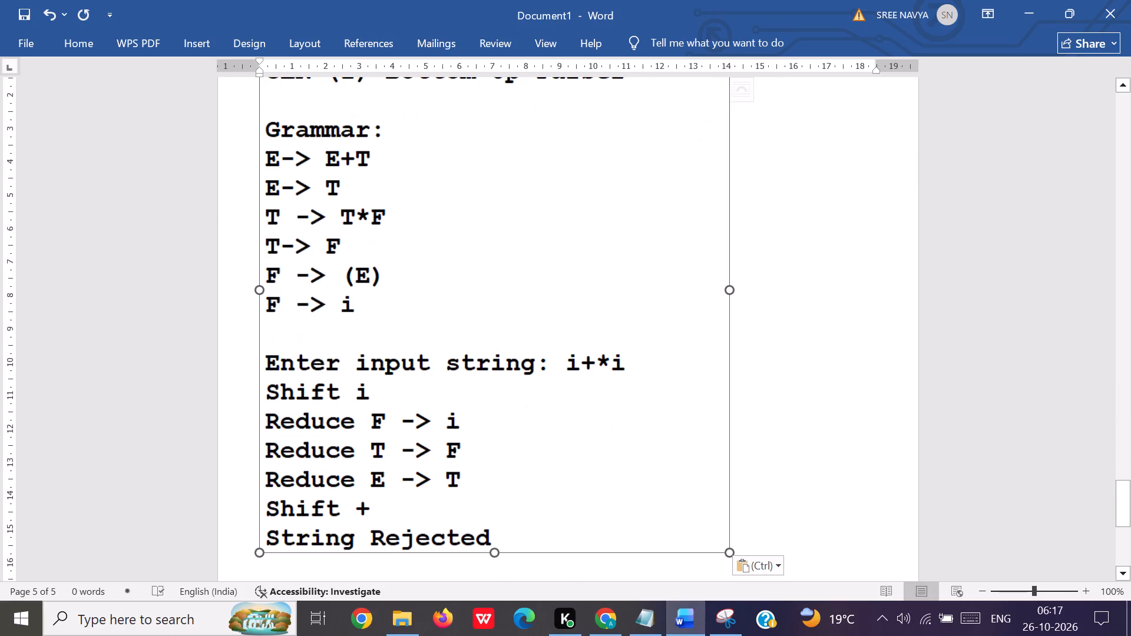
{"action": "left_click_drag", "start_coordinate": [729, 291], "coordinate": [518, 350]}
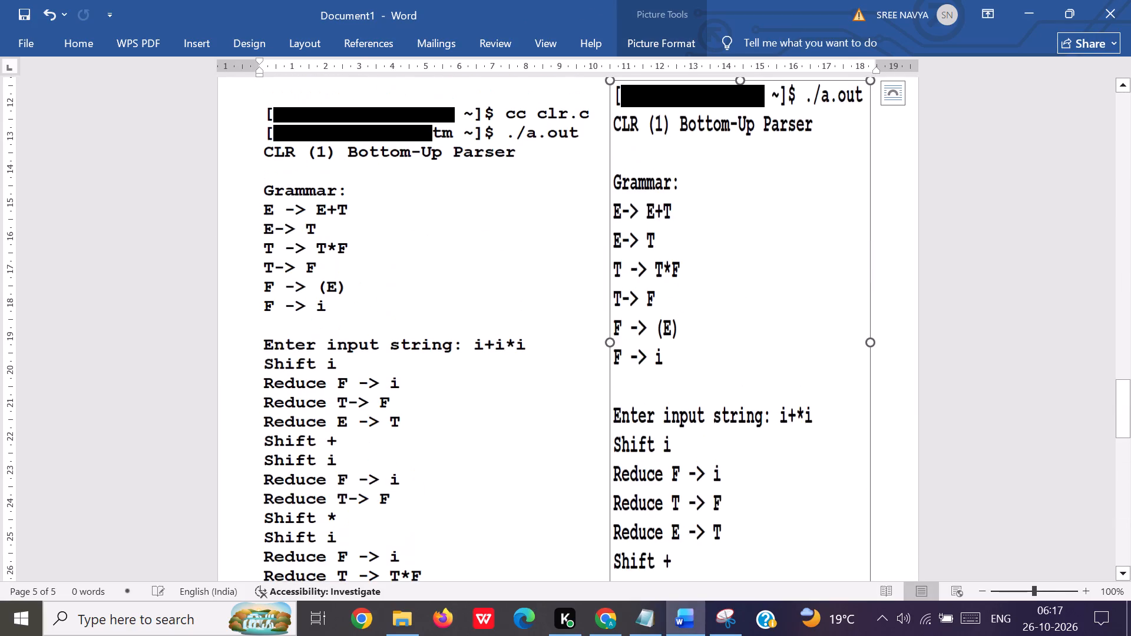
{"action": "left_click_drag", "start_coordinate": [874, 339], "coordinate": [881, 343]}
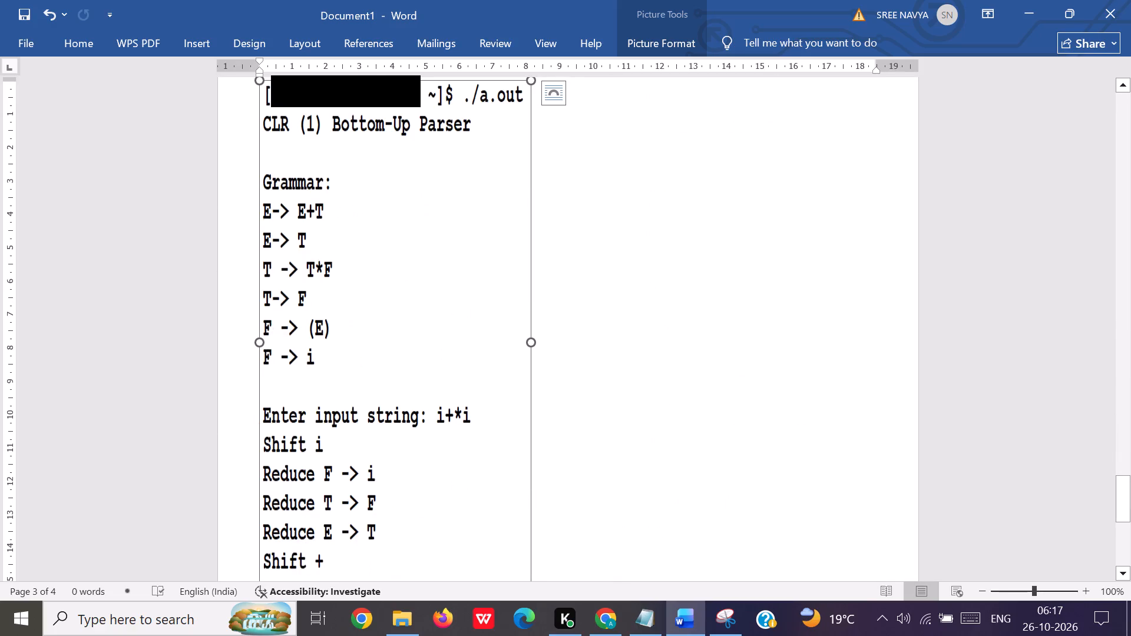
{"action": "left_click_drag", "start_coordinate": [1123, 496], "coordinate": [1125, 514]}
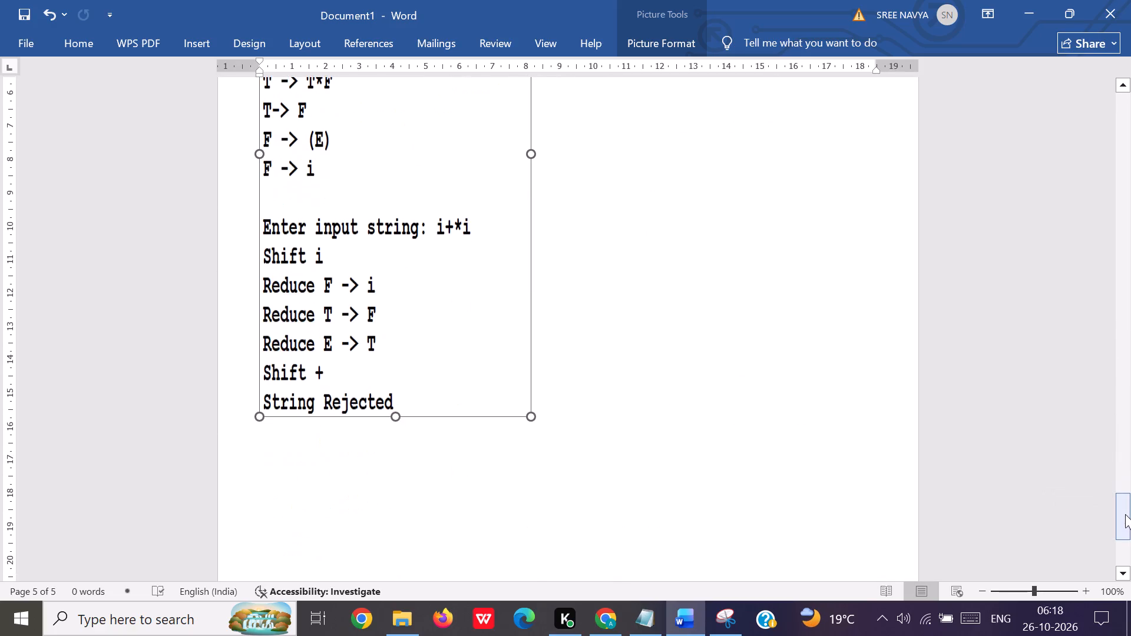
{"action": "left_click_drag", "start_coordinate": [396, 418], "coordinate": [402, 264]}
Set the text wrapping of the i+*i snip to In Front of Text.
{"action": "left_click_drag", "start_coordinate": [1126, 456], "coordinate": [1126, 454]}
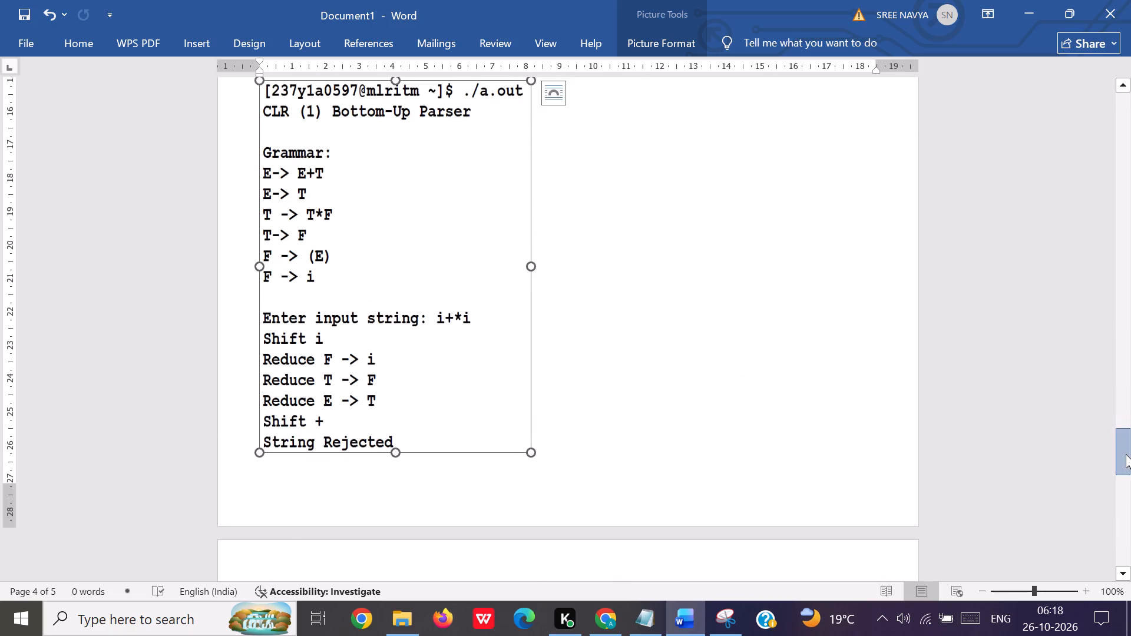
{"action": "left_click_drag", "start_coordinate": [1126, 454], "coordinate": [1130, 340]}
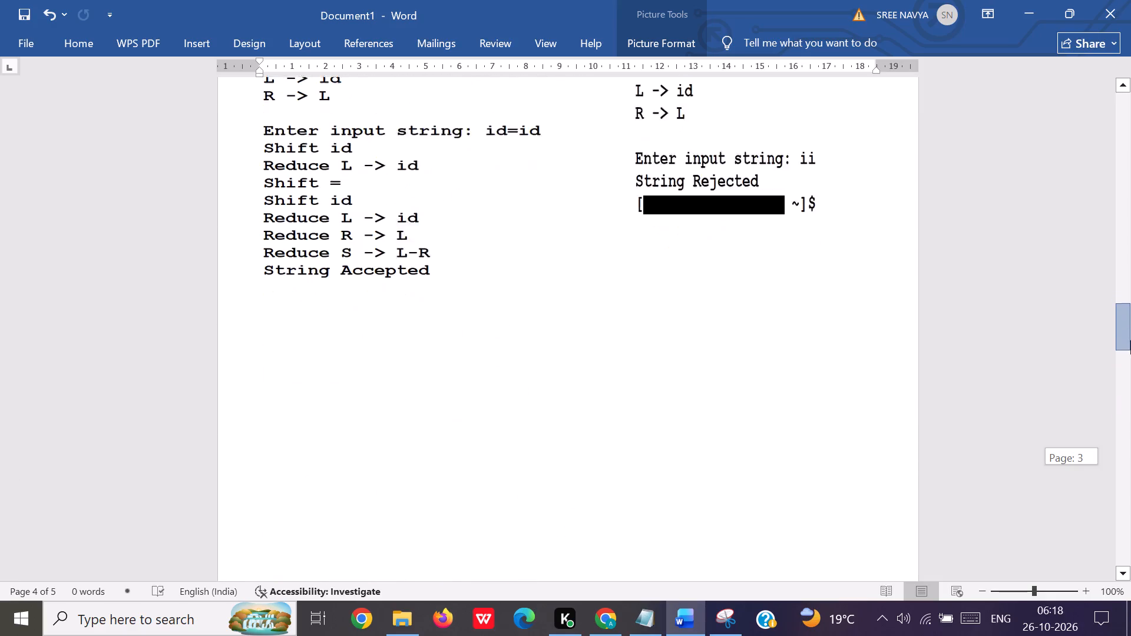
{"action": "left_click_drag", "start_coordinate": [1130, 340], "coordinate": [1110, 446]}
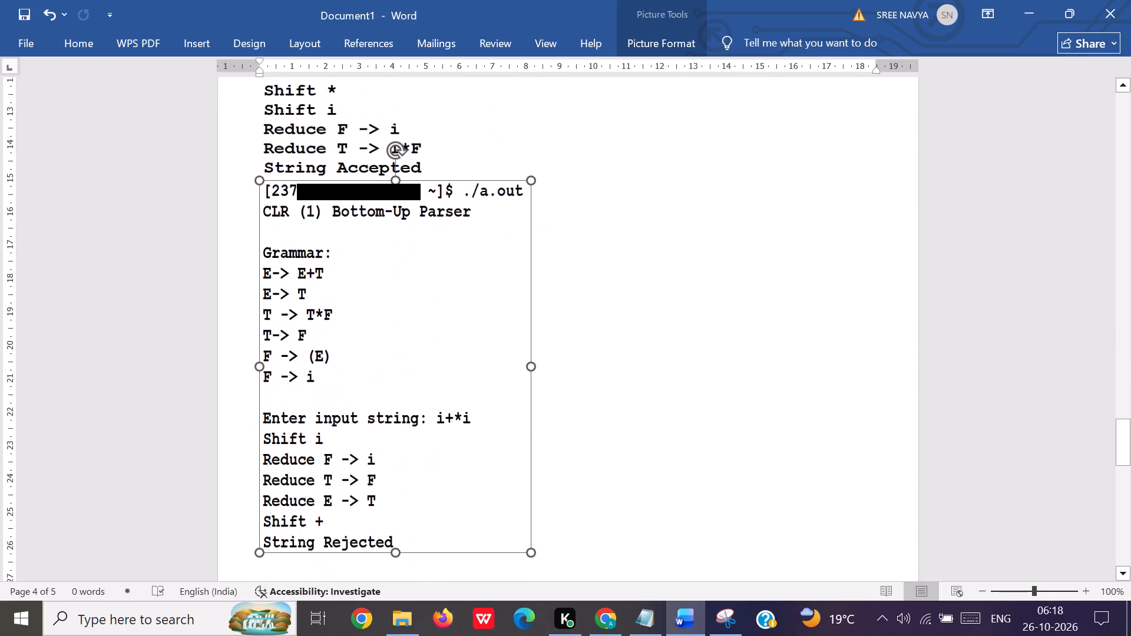
{"action": "left_click_drag", "start_coordinate": [477, 405], "coordinate": [465, 385]}
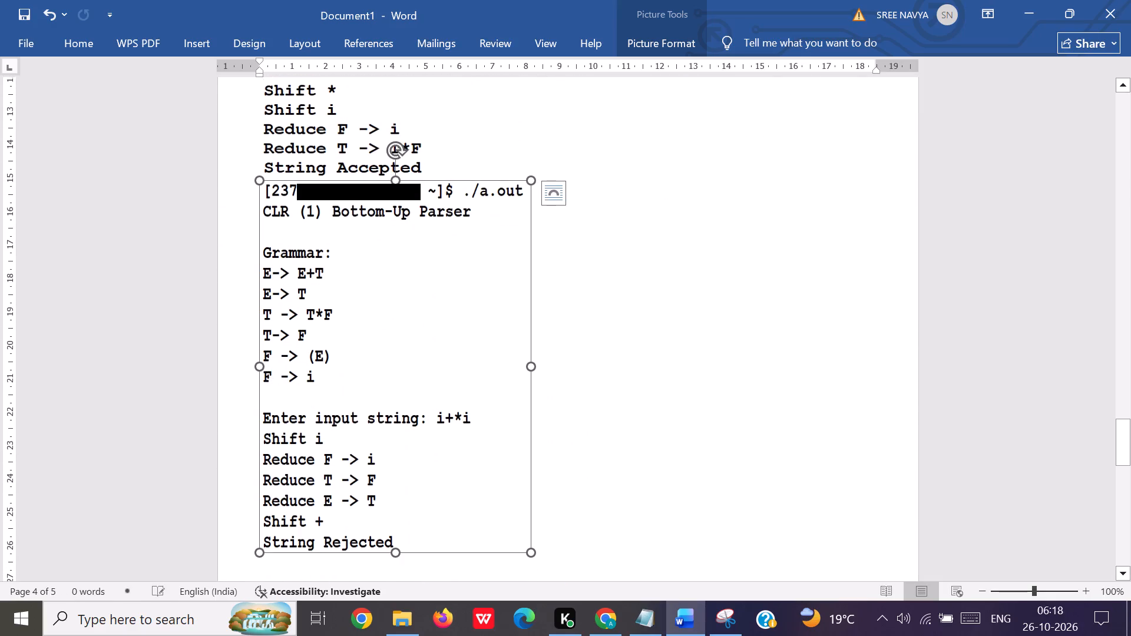
{"action": "right_click", "coordinate": [465, 383]}
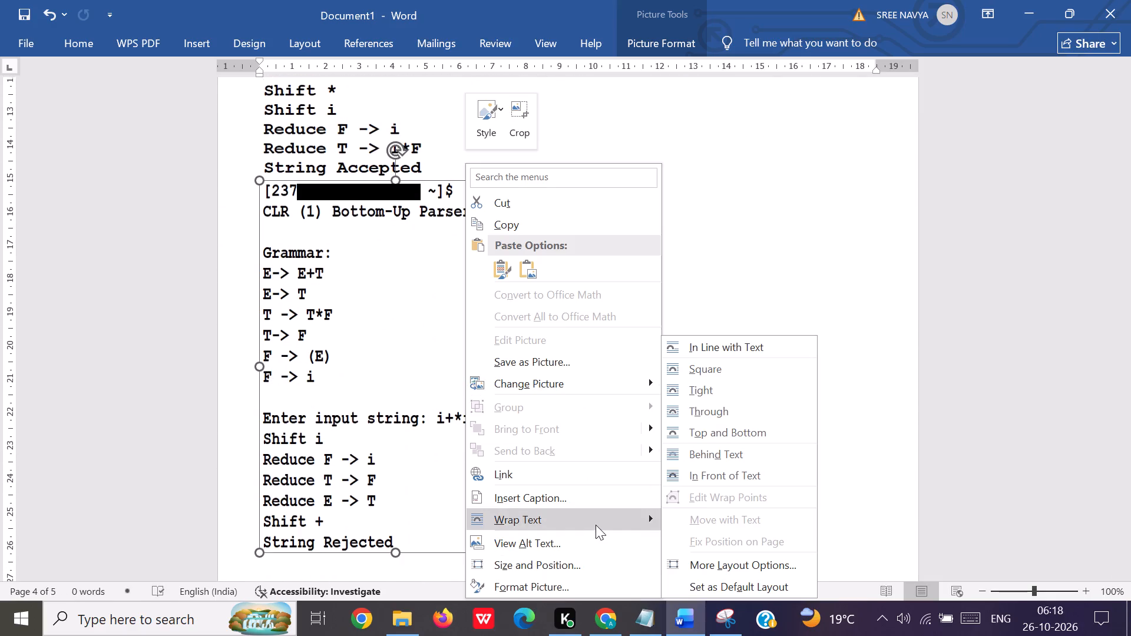
{"action": "left_click", "coordinate": [713, 475]}
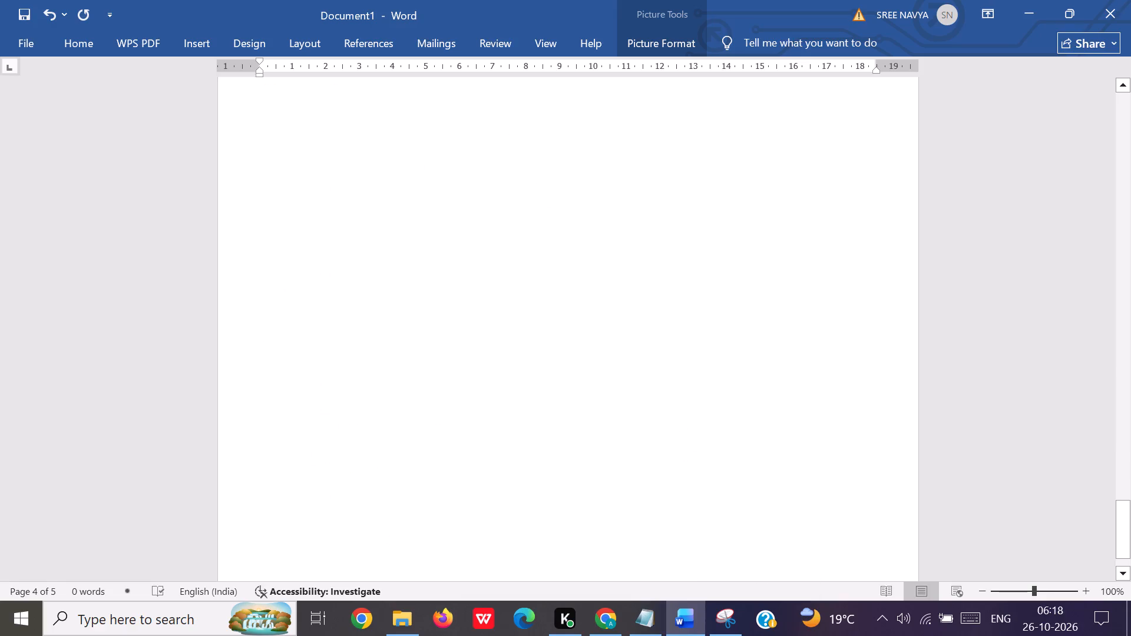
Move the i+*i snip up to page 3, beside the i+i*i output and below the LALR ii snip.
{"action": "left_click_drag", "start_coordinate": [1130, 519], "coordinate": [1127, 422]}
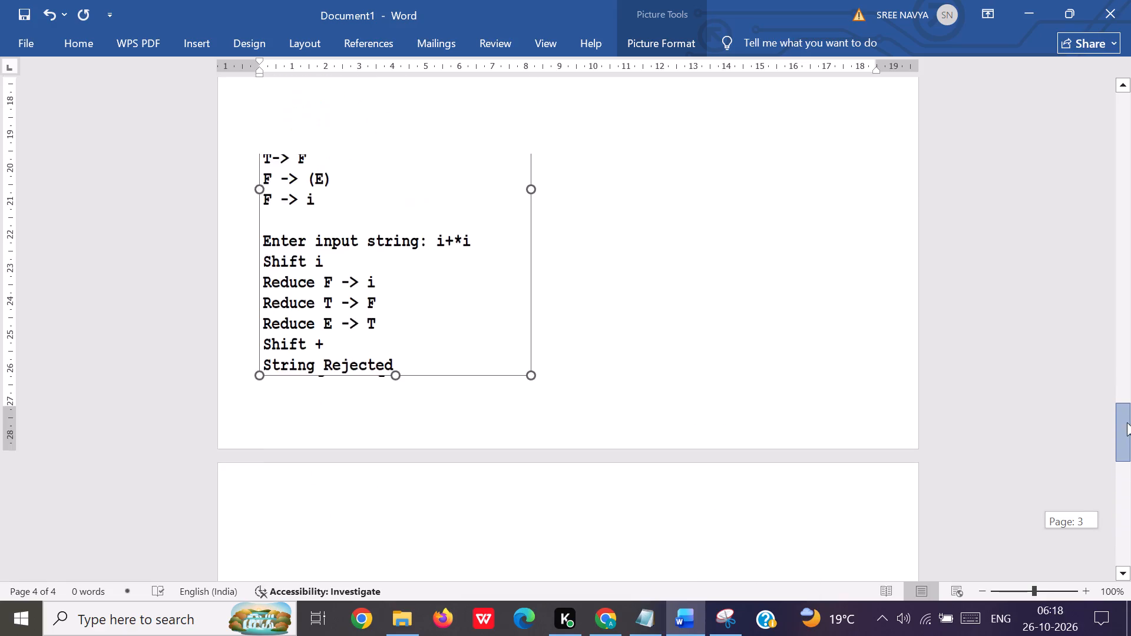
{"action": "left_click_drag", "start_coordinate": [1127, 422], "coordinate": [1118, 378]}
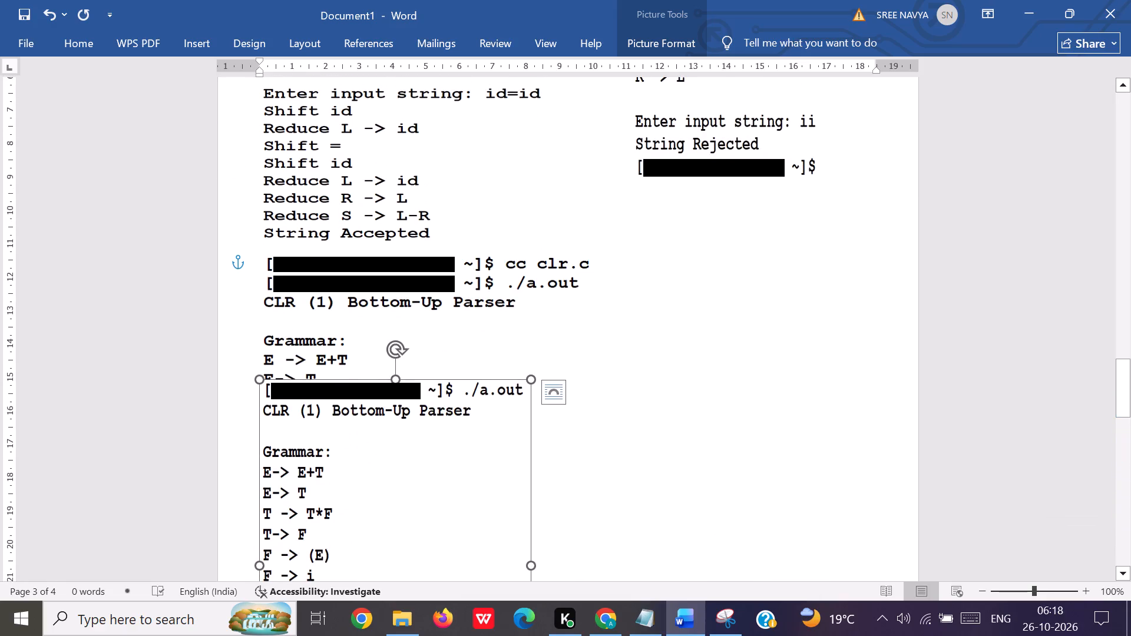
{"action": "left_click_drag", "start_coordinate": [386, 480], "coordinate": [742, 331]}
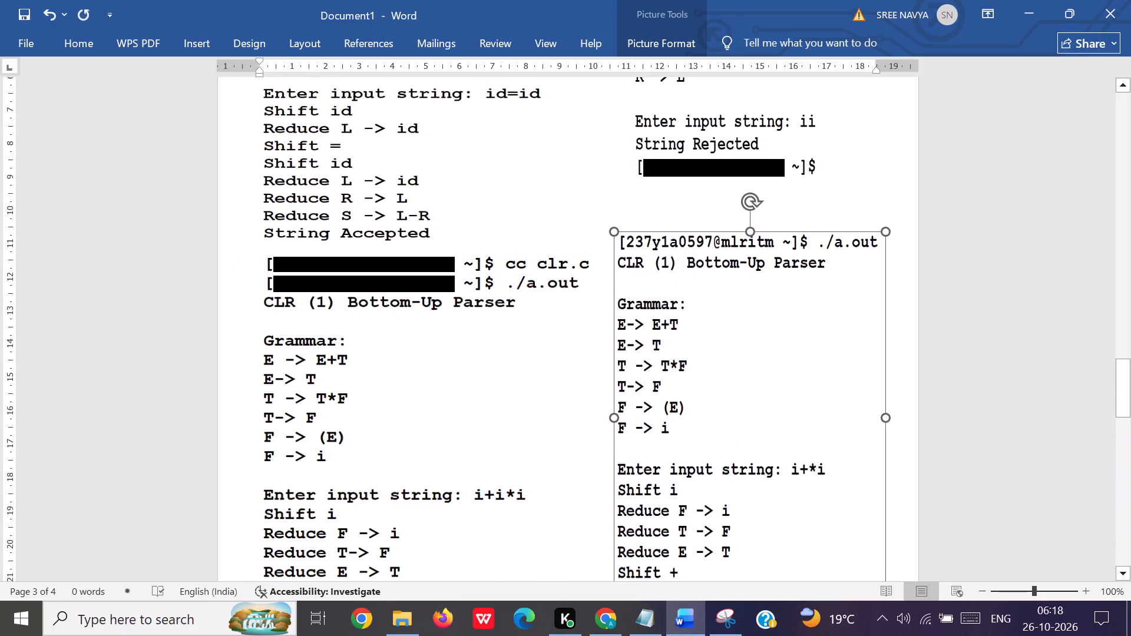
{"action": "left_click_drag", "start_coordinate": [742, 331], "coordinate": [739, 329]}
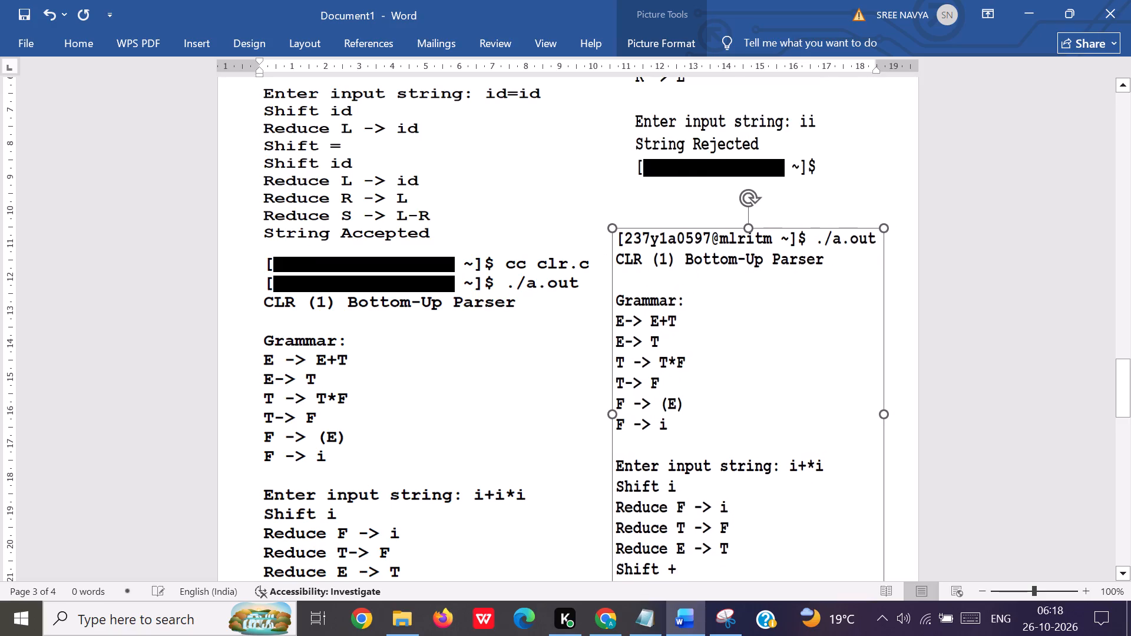
Check how the LALR and CLR snips are laid out on page 3 and how much free space remains.
{"action": "left_click_drag", "start_coordinate": [1122, 369], "coordinate": [1125, 405]}
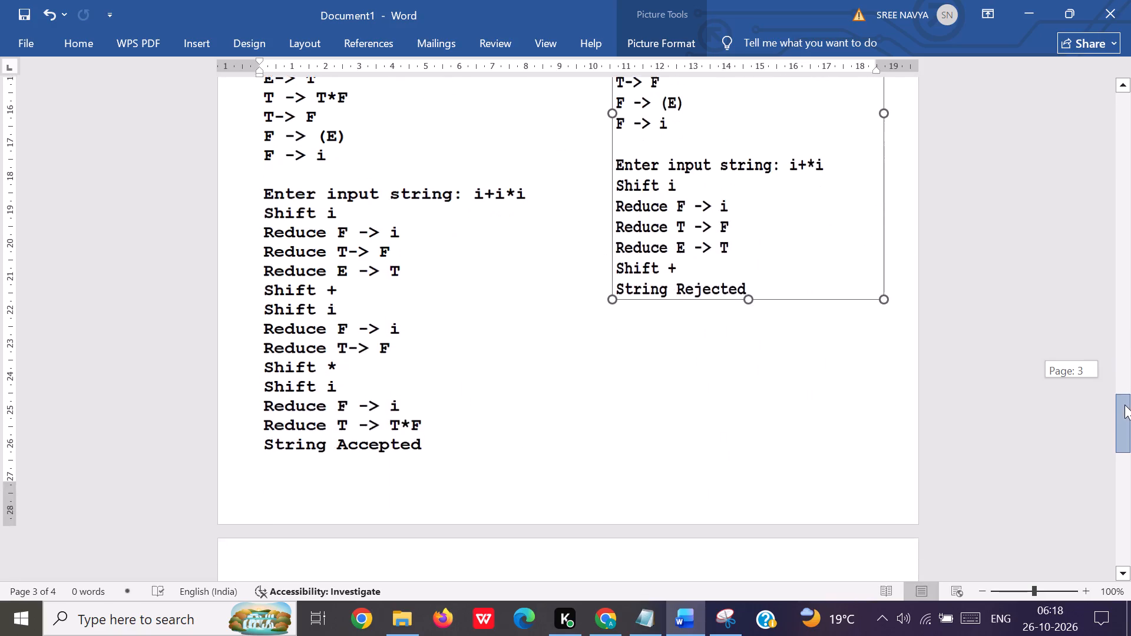
{"action": "left_click_drag", "start_coordinate": [1125, 405], "coordinate": [1130, 354]}
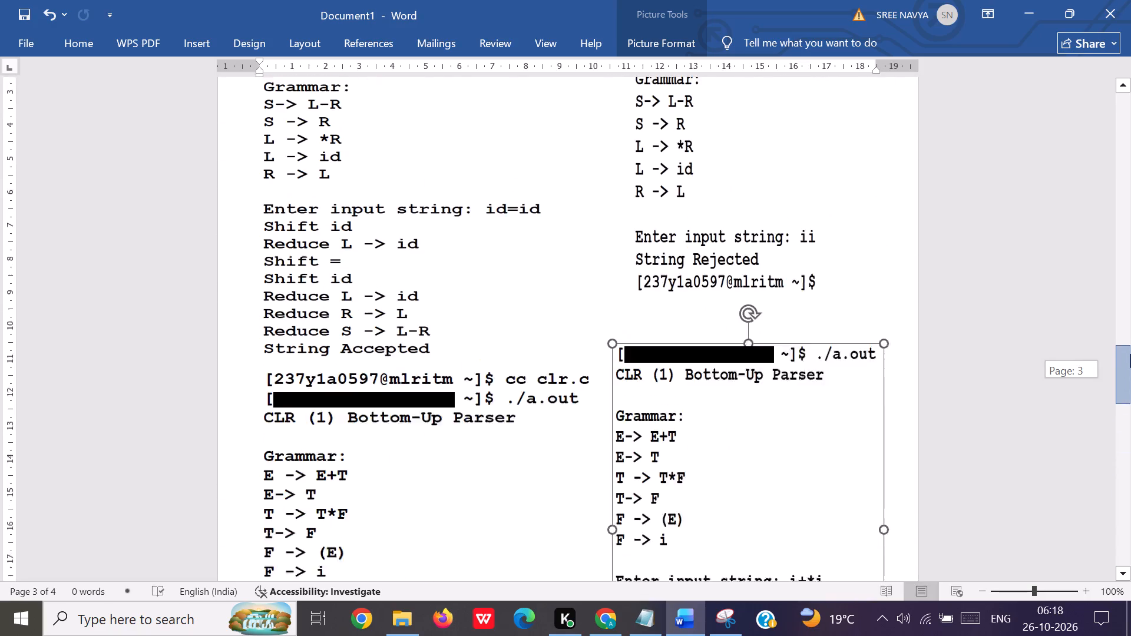
{"action": "left_click_drag", "start_coordinate": [1130, 354], "coordinate": [1130, 349]}
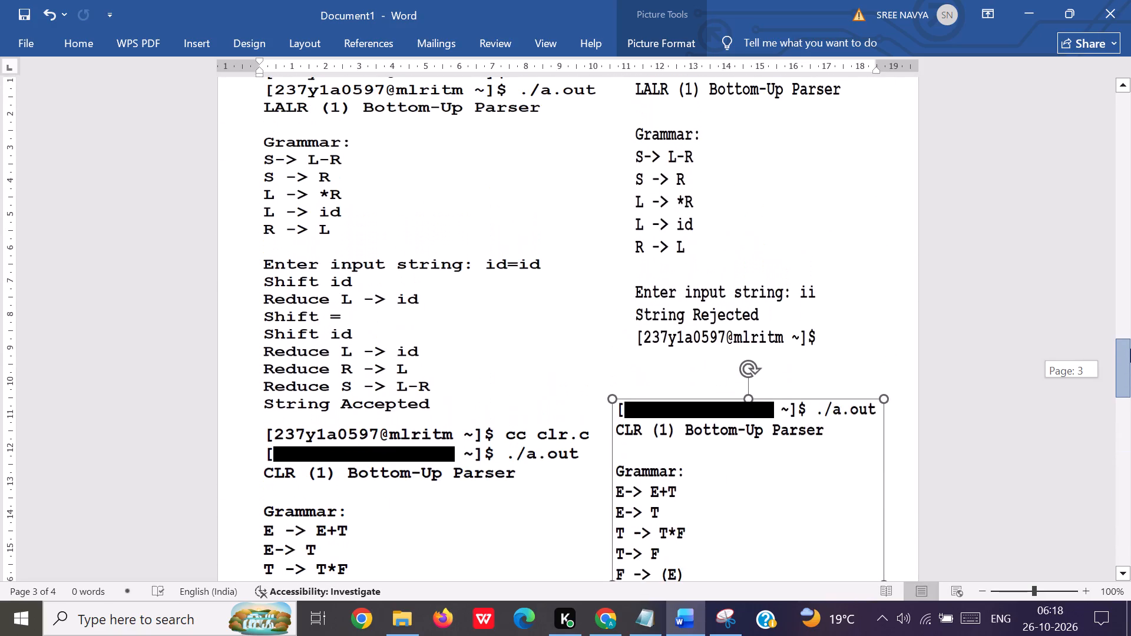
{"action": "left_click_drag", "start_coordinate": [1130, 349], "coordinate": [1130, 377]}
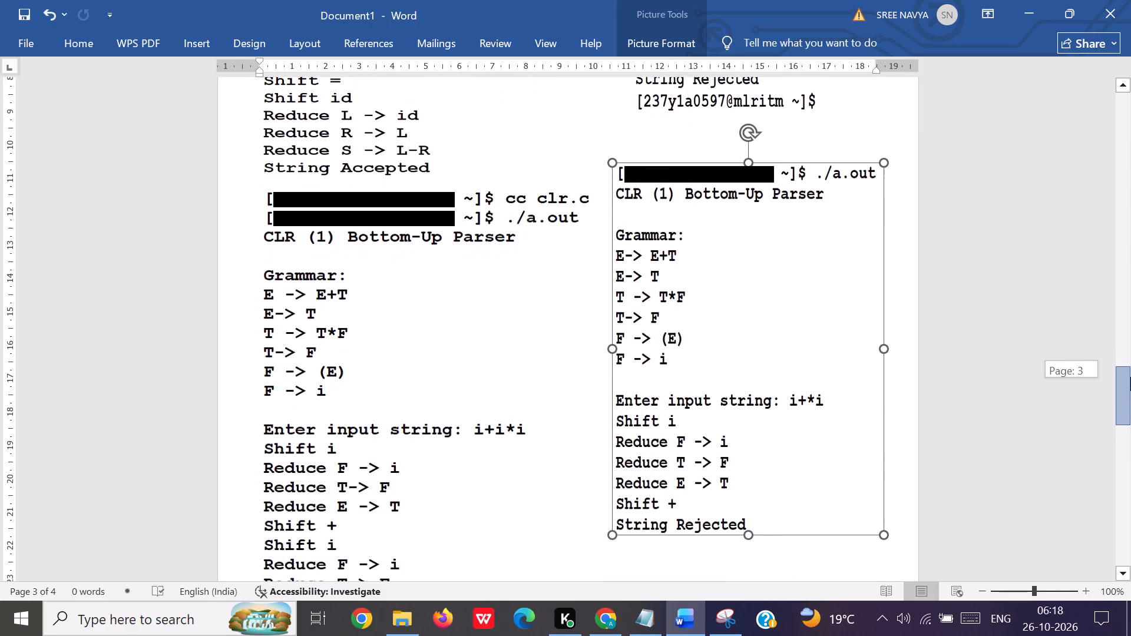
{"action": "left_click_drag", "start_coordinate": [1130, 377], "coordinate": [1130, 396]}
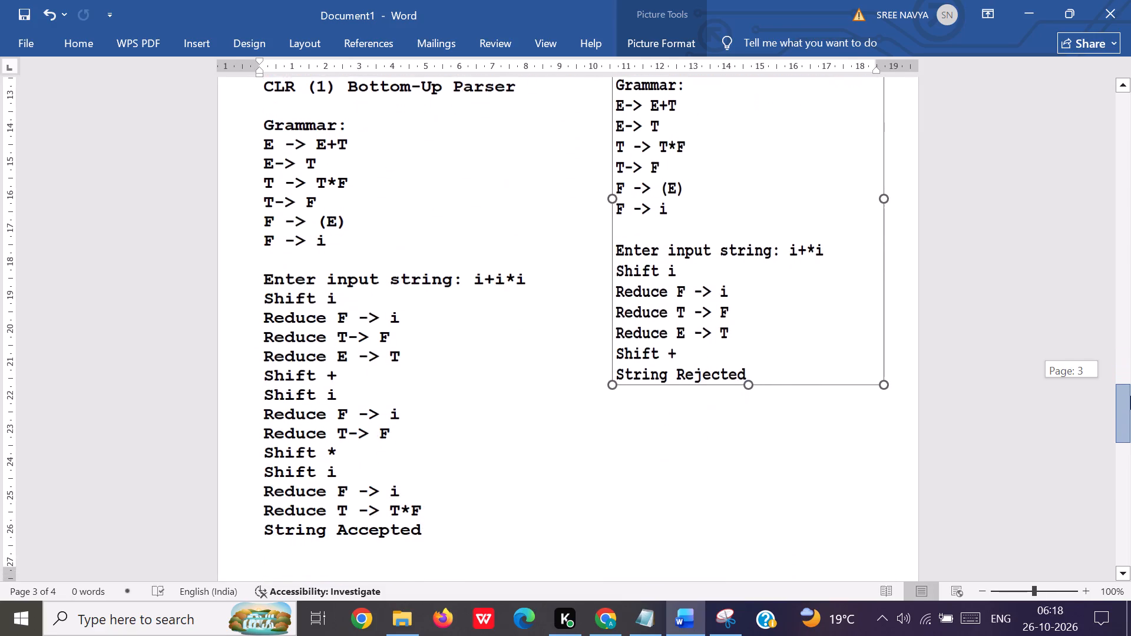
{"action": "left_click_drag", "start_coordinate": [1130, 396], "coordinate": [1130, 389]}
{"action": "left_click_drag", "start_coordinate": [1130, 389], "coordinate": [1130, 363]}
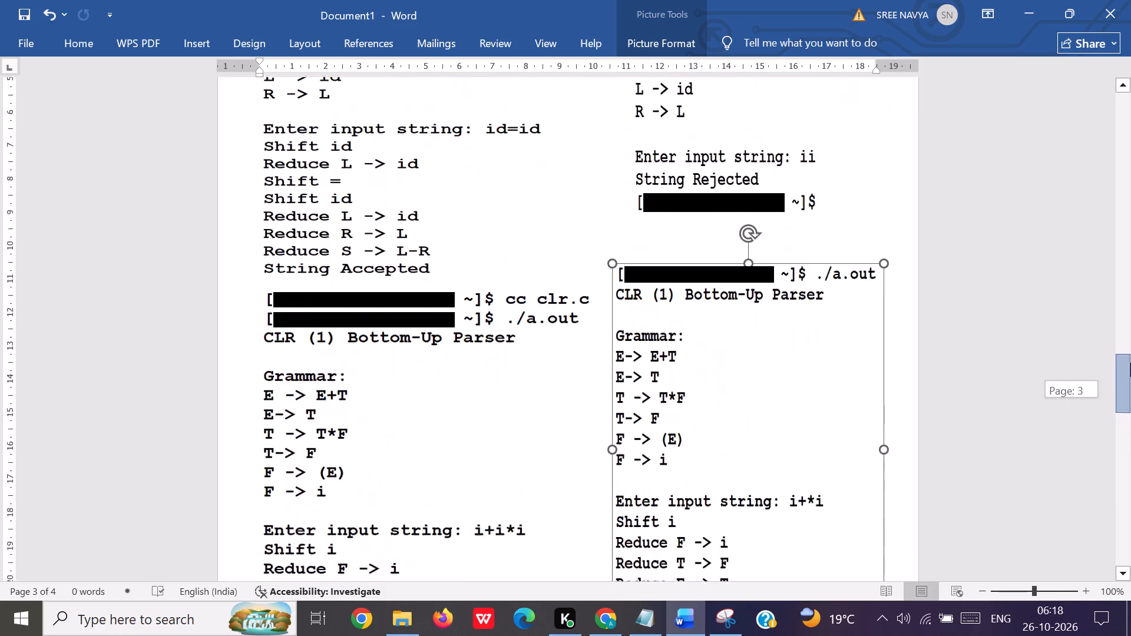
{"action": "left_click_drag", "start_coordinate": [1130, 363], "coordinate": [1130, 337]}
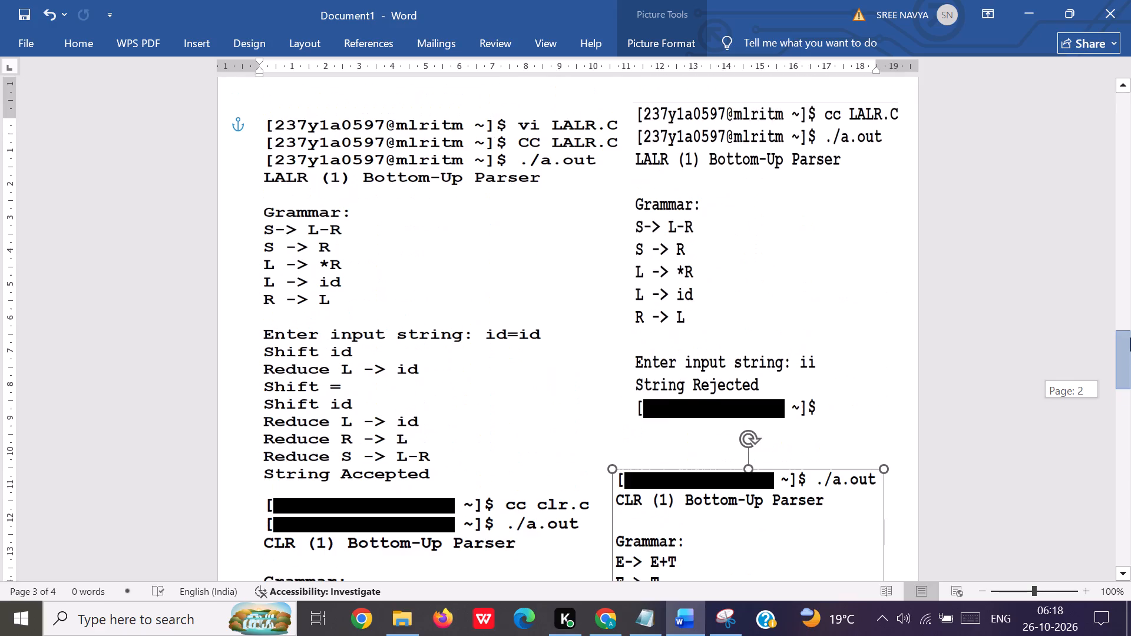
{"action": "left_click_drag", "start_coordinate": [1130, 337], "coordinate": [1130, 416]}
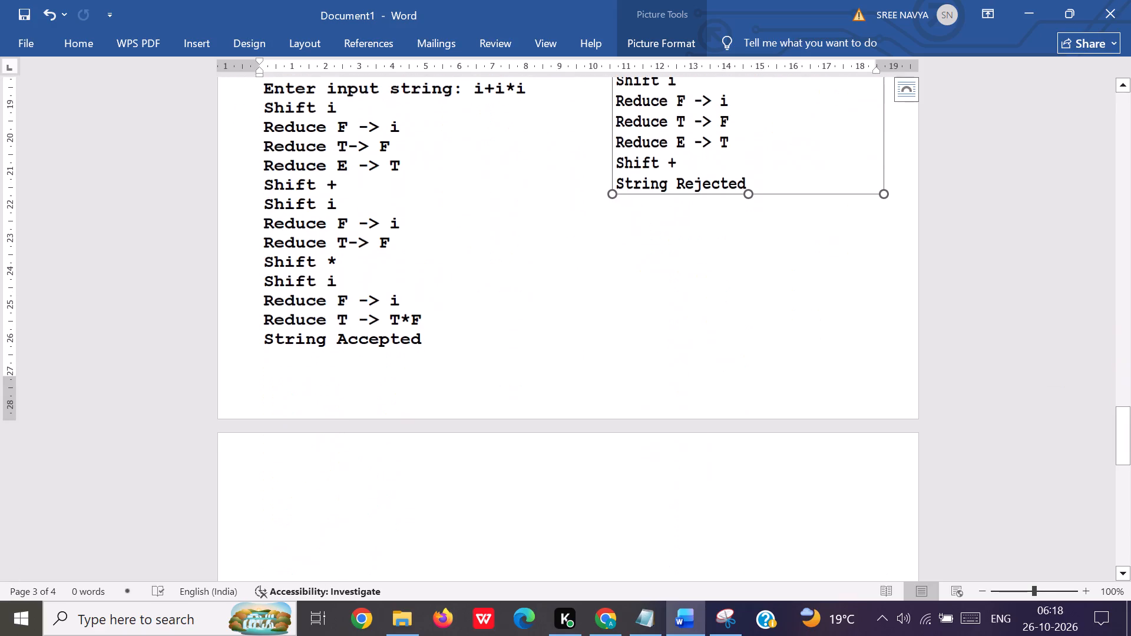
{"action": "left_click", "coordinate": [629, 370]}
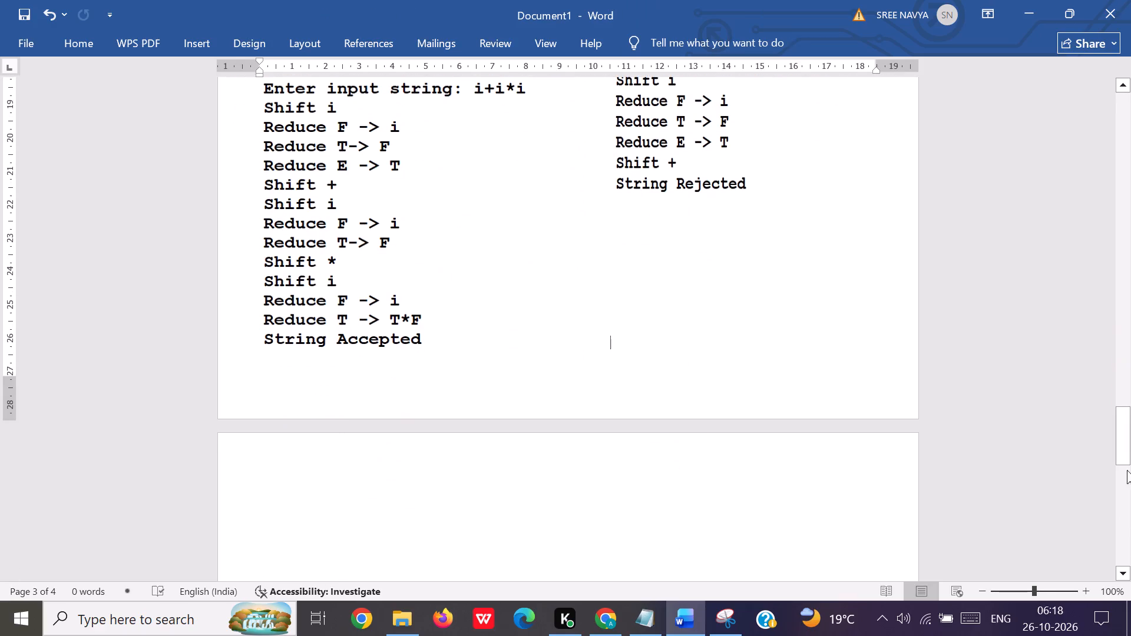
{"action": "left_click_drag", "start_coordinate": [1127, 438], "coordinate": [1127, 411]}
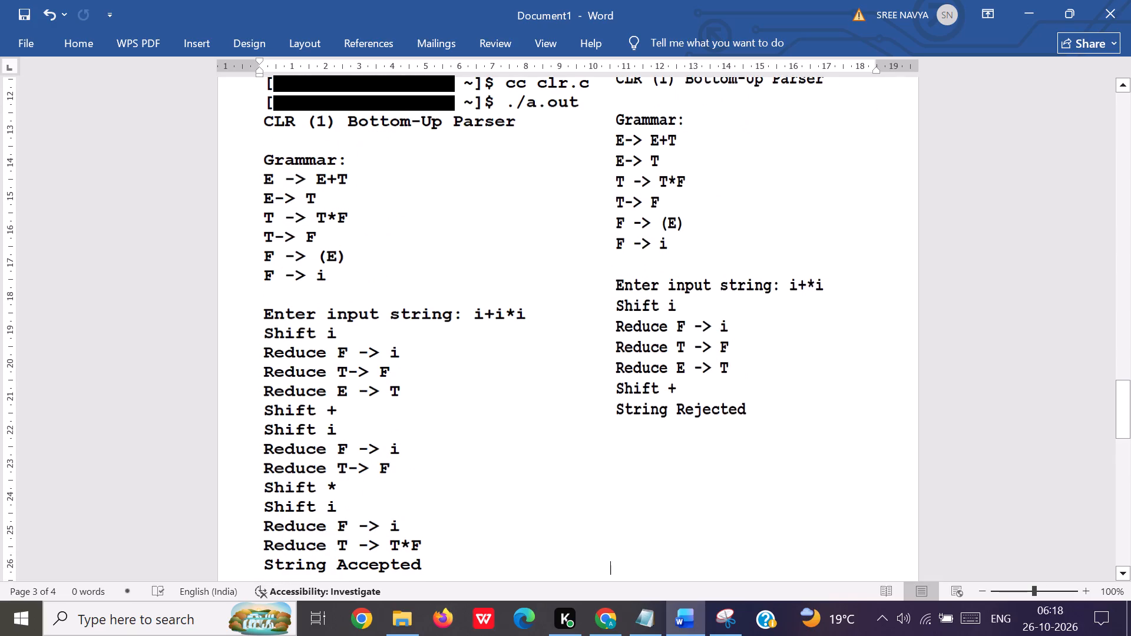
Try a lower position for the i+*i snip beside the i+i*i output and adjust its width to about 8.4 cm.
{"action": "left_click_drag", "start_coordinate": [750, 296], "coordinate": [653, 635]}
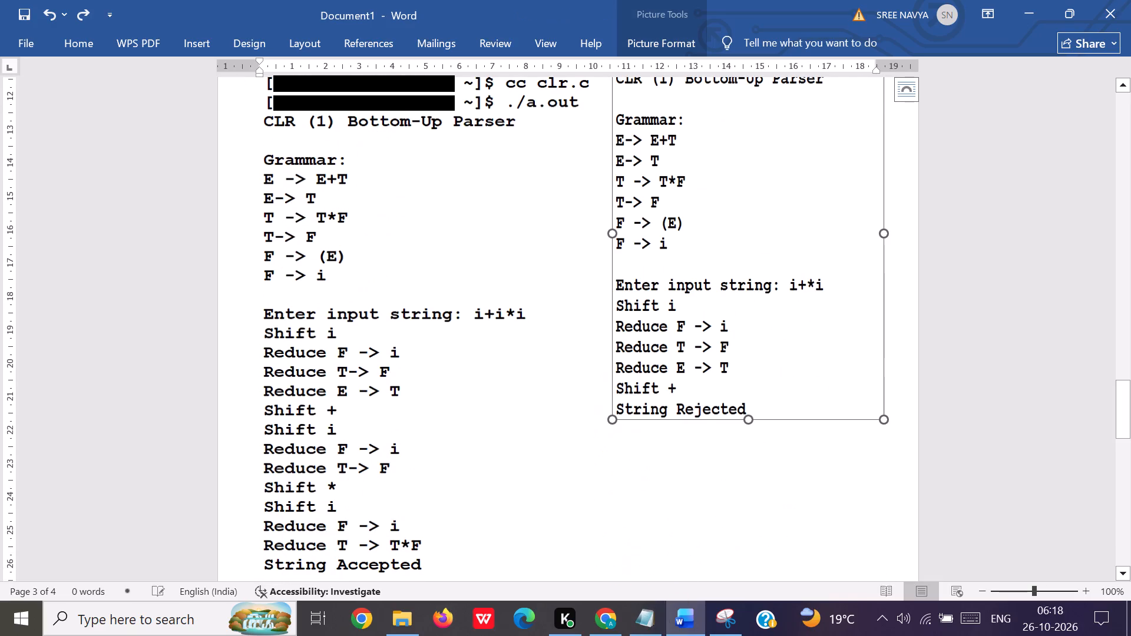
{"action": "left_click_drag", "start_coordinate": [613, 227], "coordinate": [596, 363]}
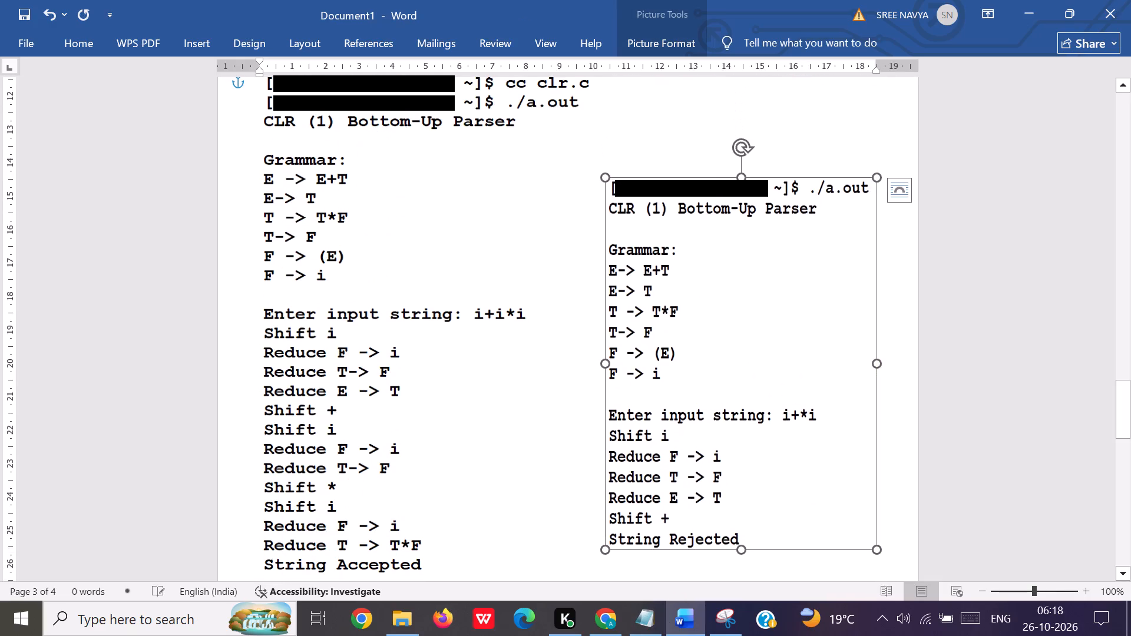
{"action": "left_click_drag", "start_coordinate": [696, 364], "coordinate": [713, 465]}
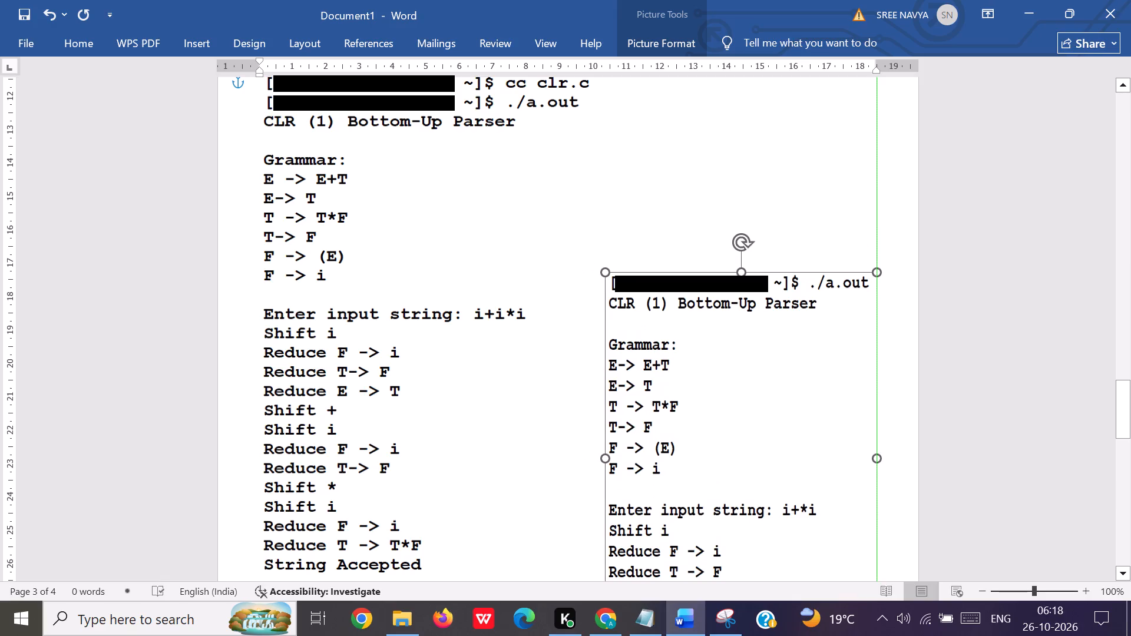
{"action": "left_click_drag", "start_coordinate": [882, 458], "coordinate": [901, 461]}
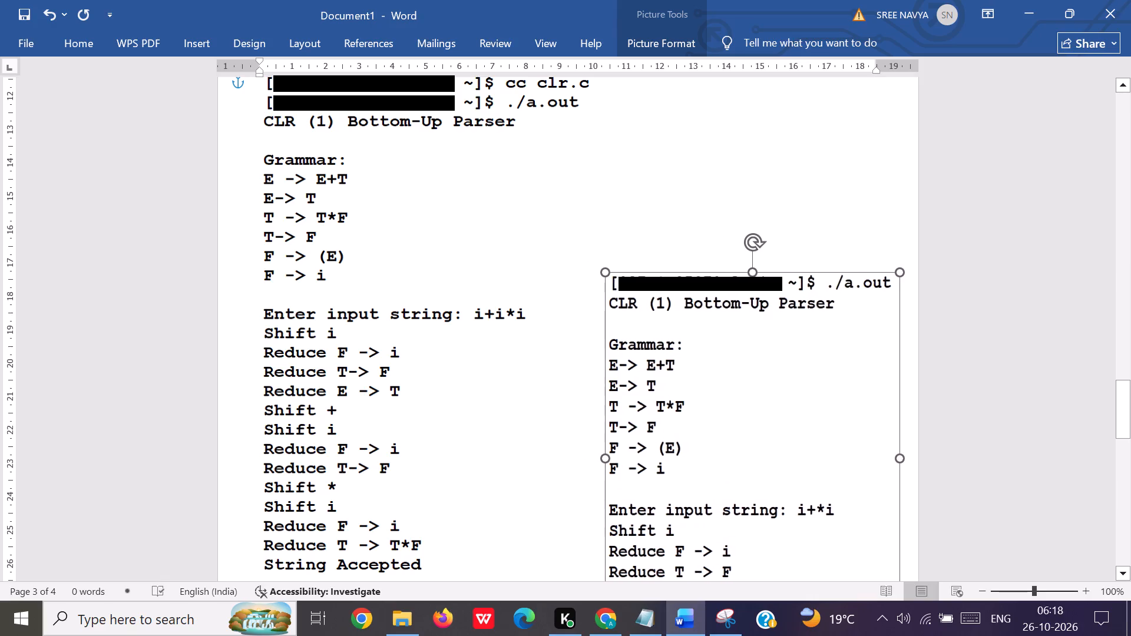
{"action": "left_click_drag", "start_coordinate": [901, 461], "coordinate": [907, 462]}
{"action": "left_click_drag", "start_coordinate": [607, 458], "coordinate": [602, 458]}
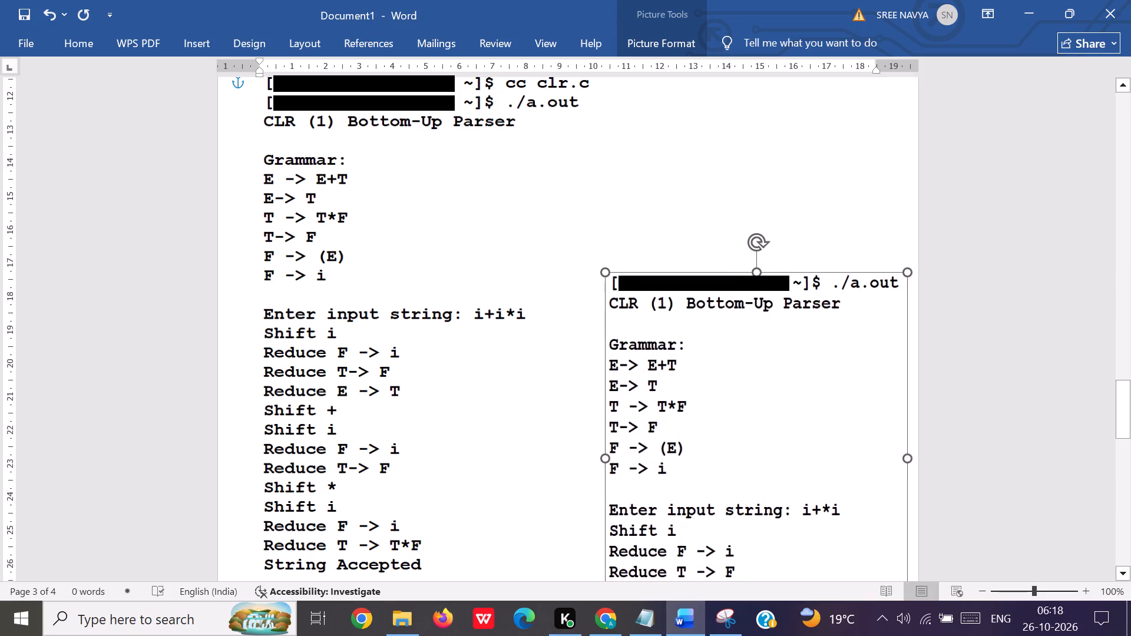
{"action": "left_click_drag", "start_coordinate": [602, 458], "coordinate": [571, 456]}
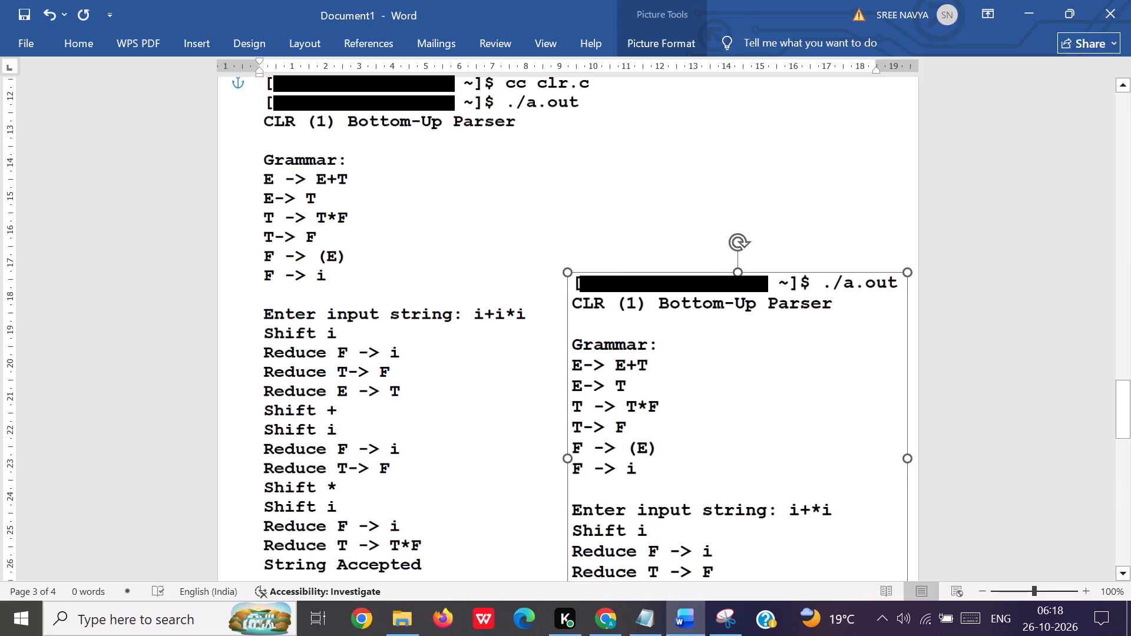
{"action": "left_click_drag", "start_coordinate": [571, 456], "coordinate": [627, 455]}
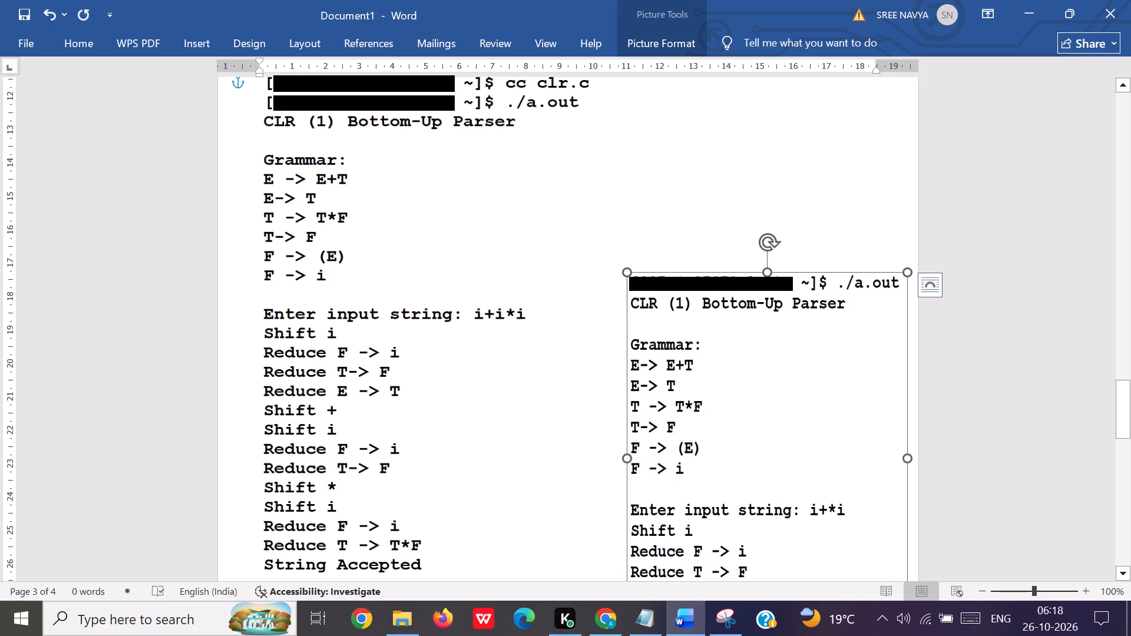
Move the i+*i snip to the start of page 4 at the left margin and widen it to about 10 cm.
{"action": "left_click_drag", "start_coordinate": [789, 378], "coordinate": [778, 518]}
{"action": "left_click_drag", "start_coordinate": [725, 208], "coordinate": [415, 427]}
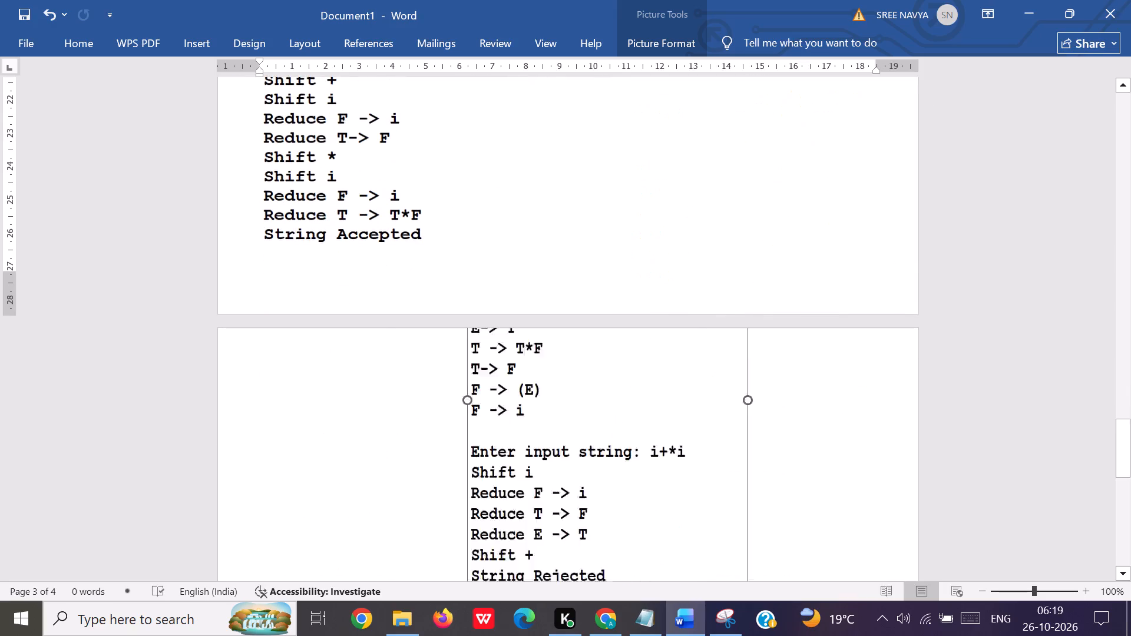
{"action": "left_click_drag", "start_coordinate": [415, 427], "coordinate": [366, 499]}
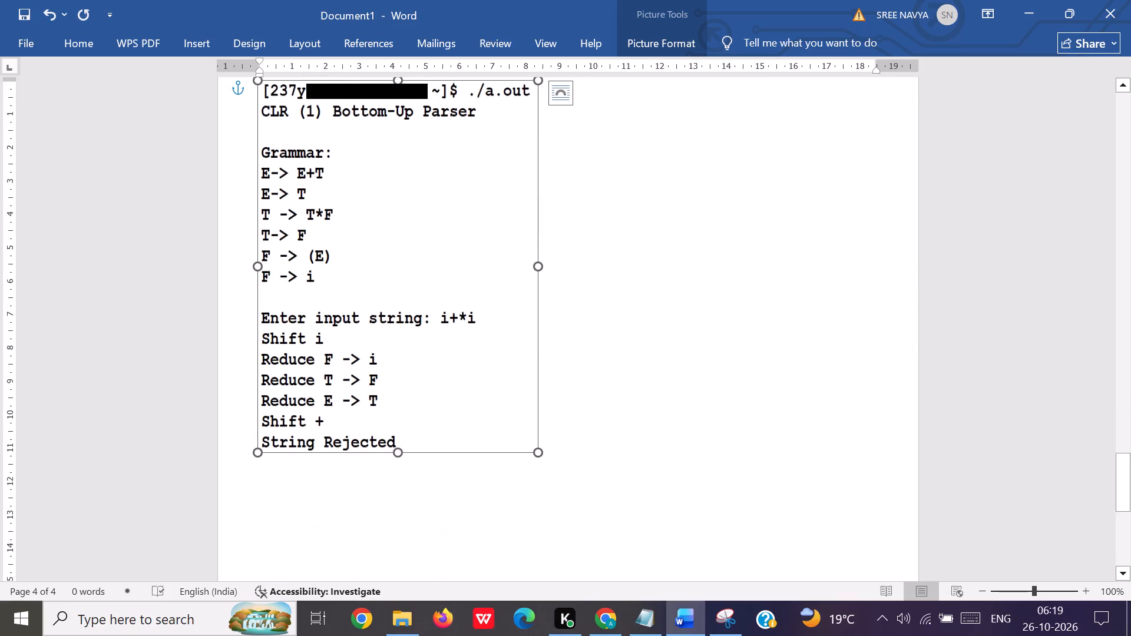
{"action": "left_click_drag", "start_coordinate": [538, 267], "coordinate": [593, 276]}
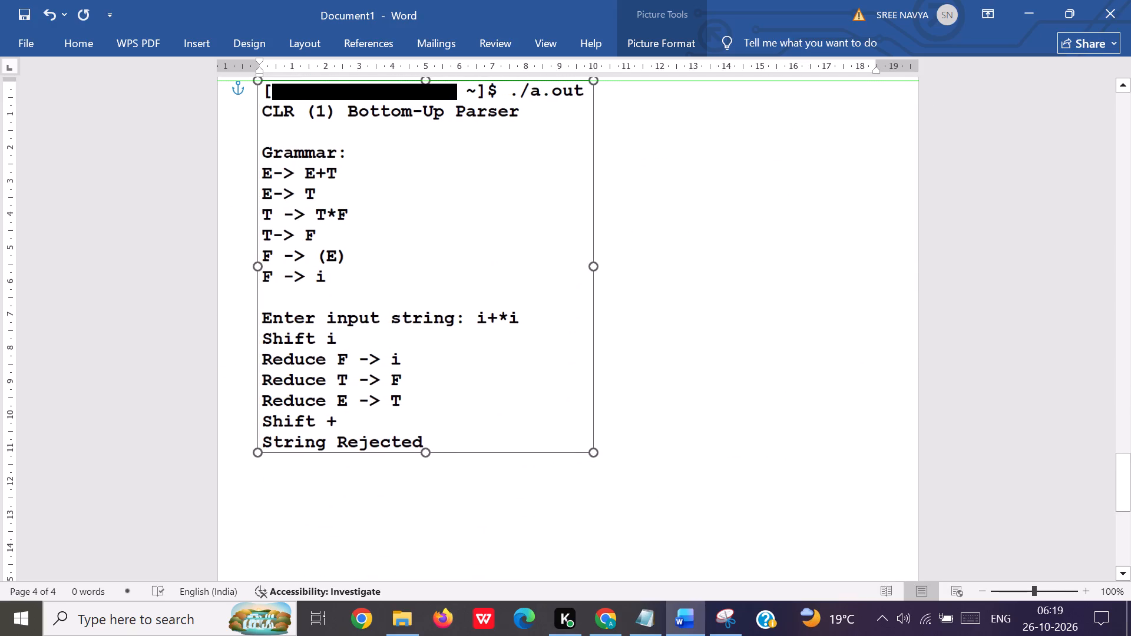
{"action": "left_click_drag", "start_coordinate": [593, 276], "coordinate": [594, 276]}
Place the text cursor on page 4 beside the i+*i snip and add a line break.
{"action": "left_click", "coordinate": [673, 299]}
{"action": "key", "text": "Return"}
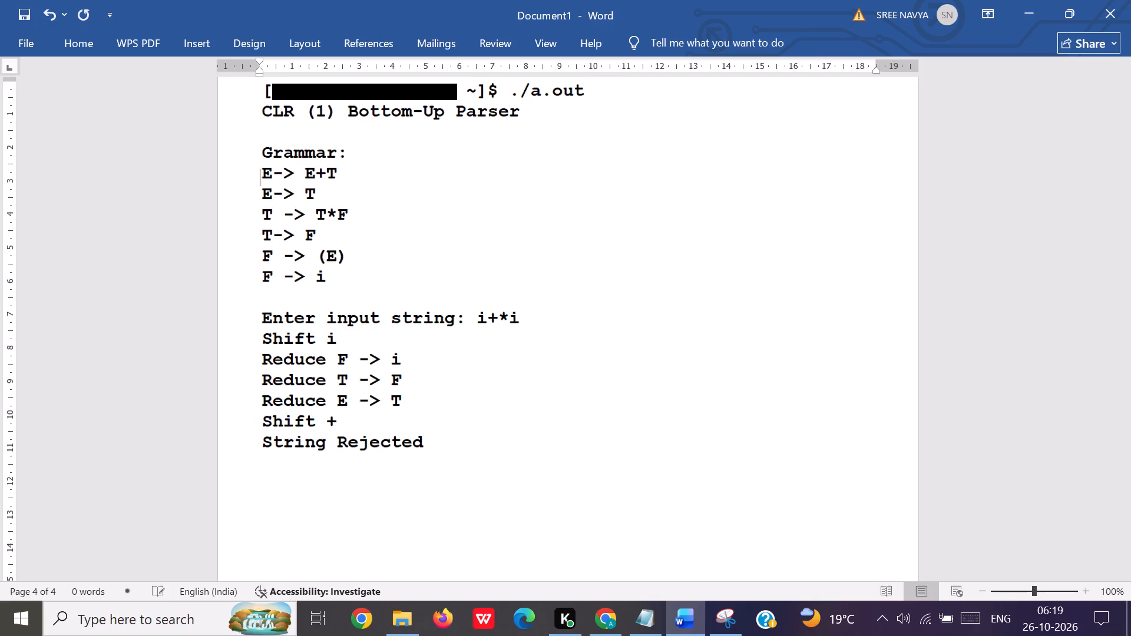
Switch to Chrome and go to the Tac.c output on page 5 of cd all.pdf.
{"action": "left_click", "coordinate": [607, 622]}
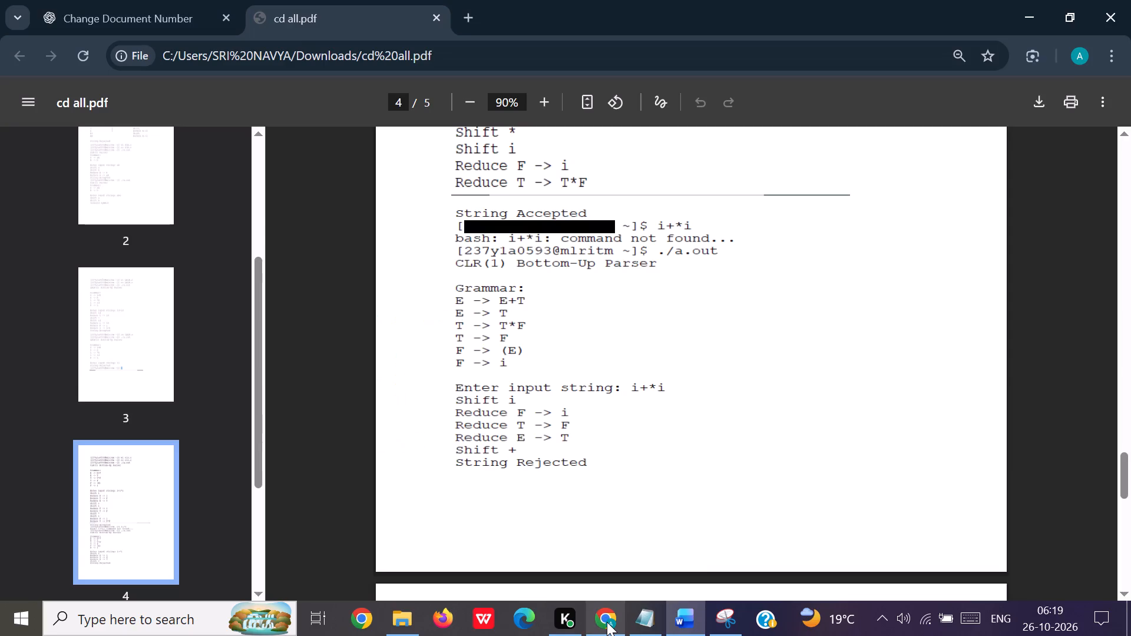
{"action": "scroll", "coordinate": [623, 427], "scroll_direction": "down", "scroll_amount": 4}
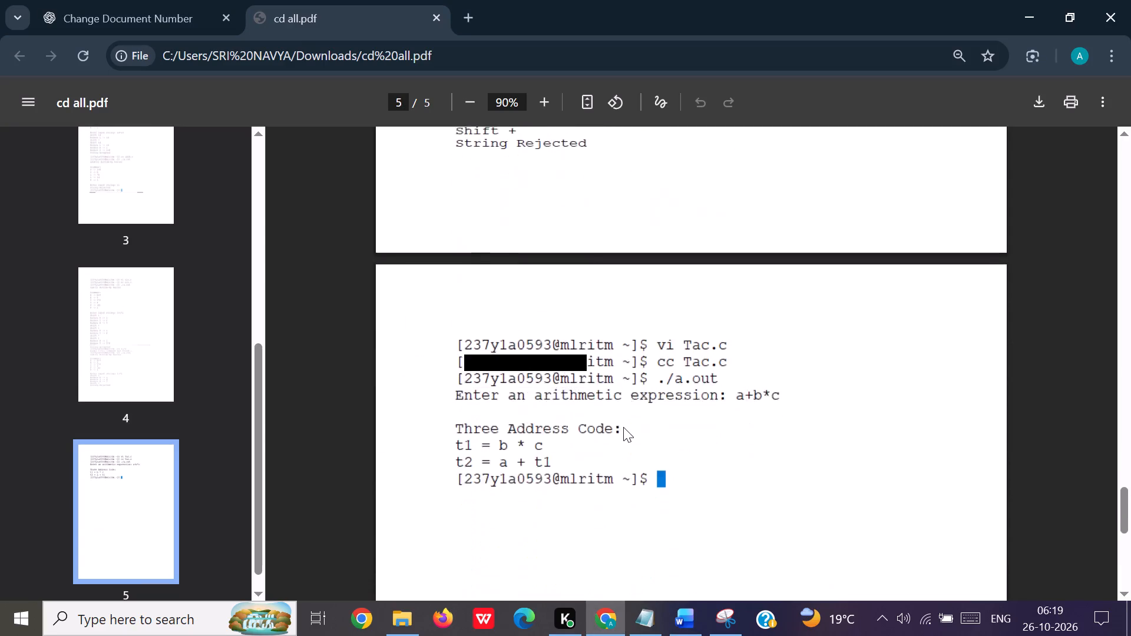
{"action": "scroll", "coordinate": [623, 427], "scroll_direction": "down", "scroll_amount": 2}
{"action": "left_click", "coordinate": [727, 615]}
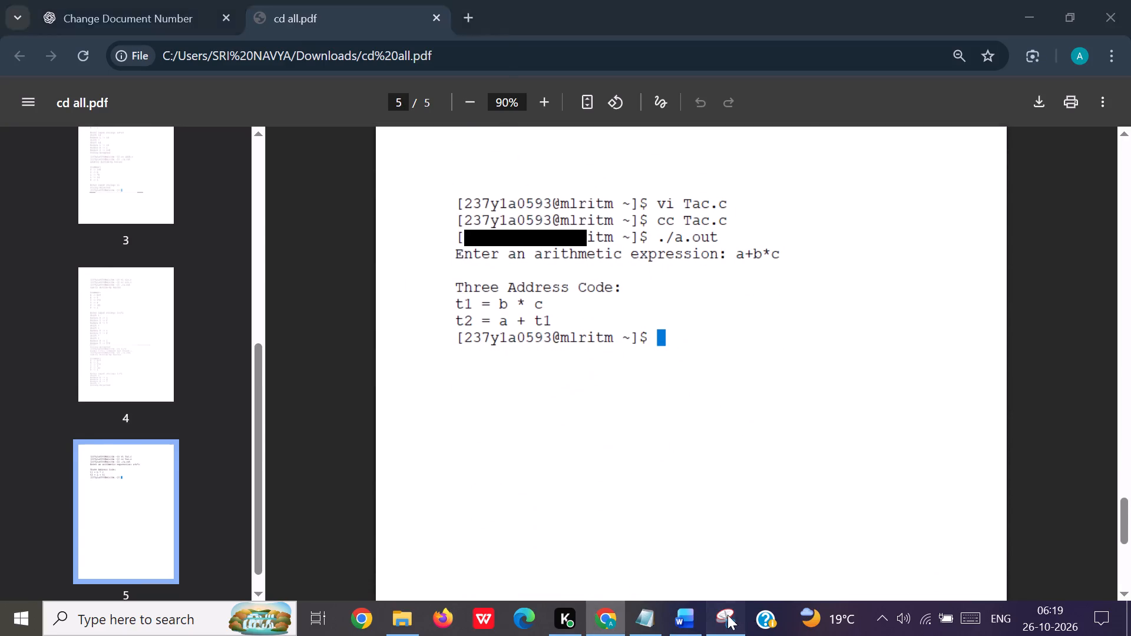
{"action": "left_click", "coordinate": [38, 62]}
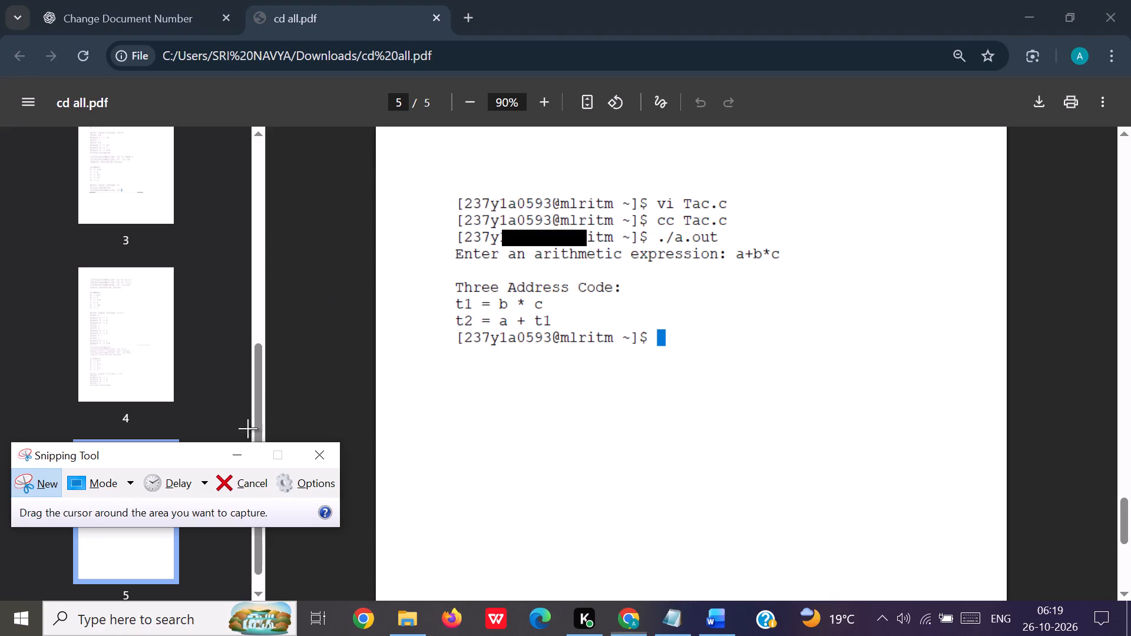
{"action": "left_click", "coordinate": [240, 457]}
Capture the Tac.c output block on page 5 with Google Lens and copy its recognized text.
{"action": "left_click", "coordinate": [1032, 61]}
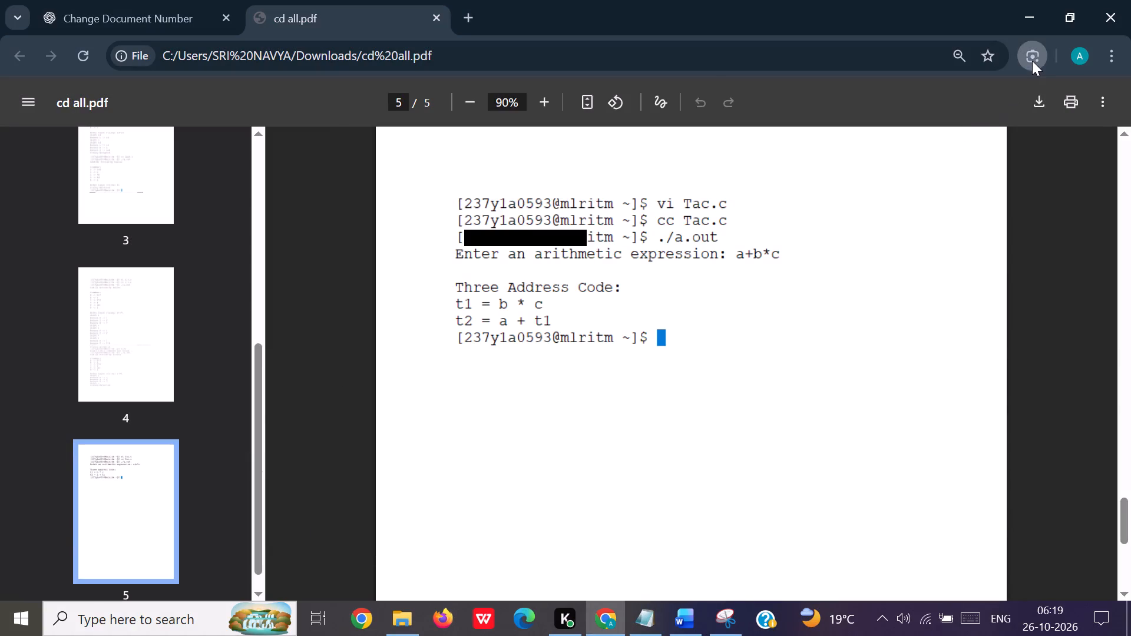
{"action": "left_click_drag", "start_coordinate": [448, 190], "coordinate": [819, 370]}
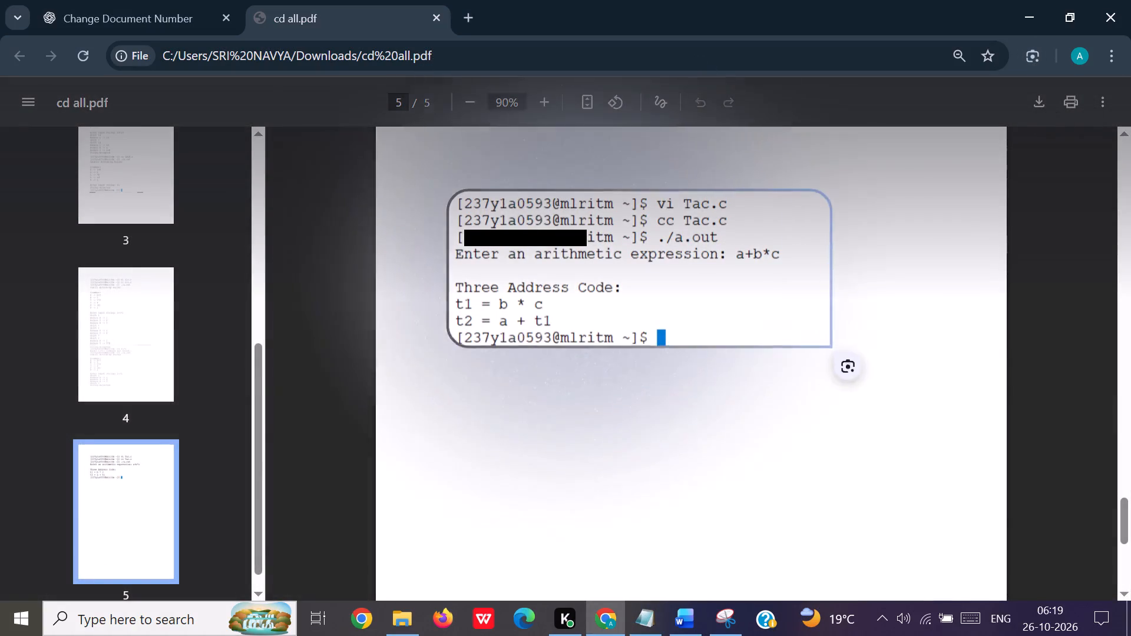
{"action": "left_click_drag", "start_coordinate": [819, 370], "coordinate": [824, 355]}
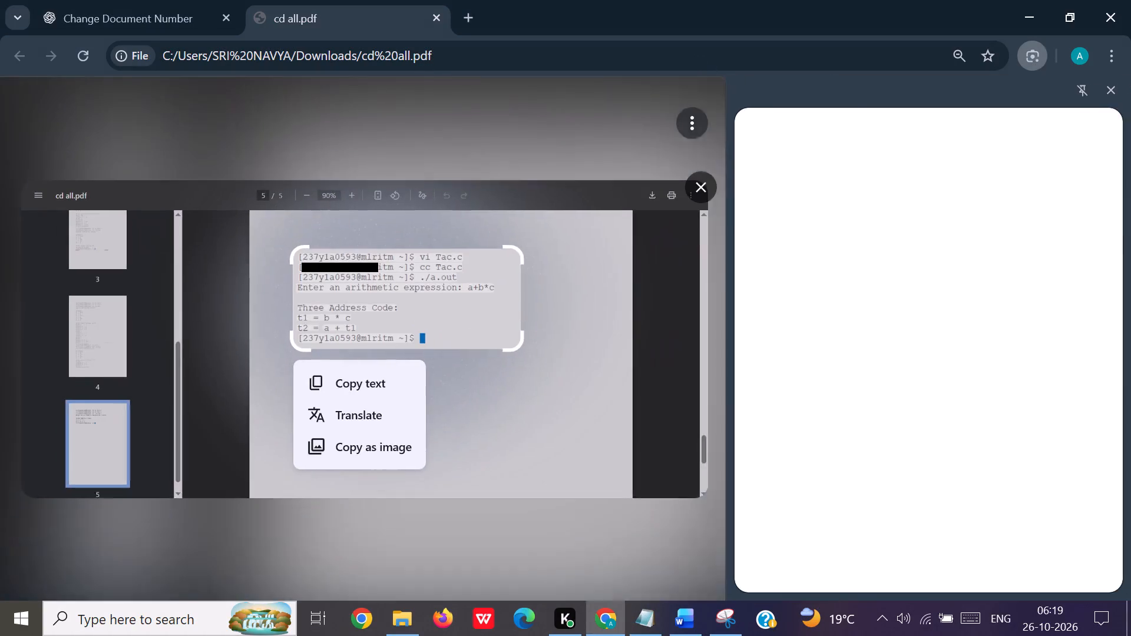
{"action": "left_click", "coordinate": [334, 374]}
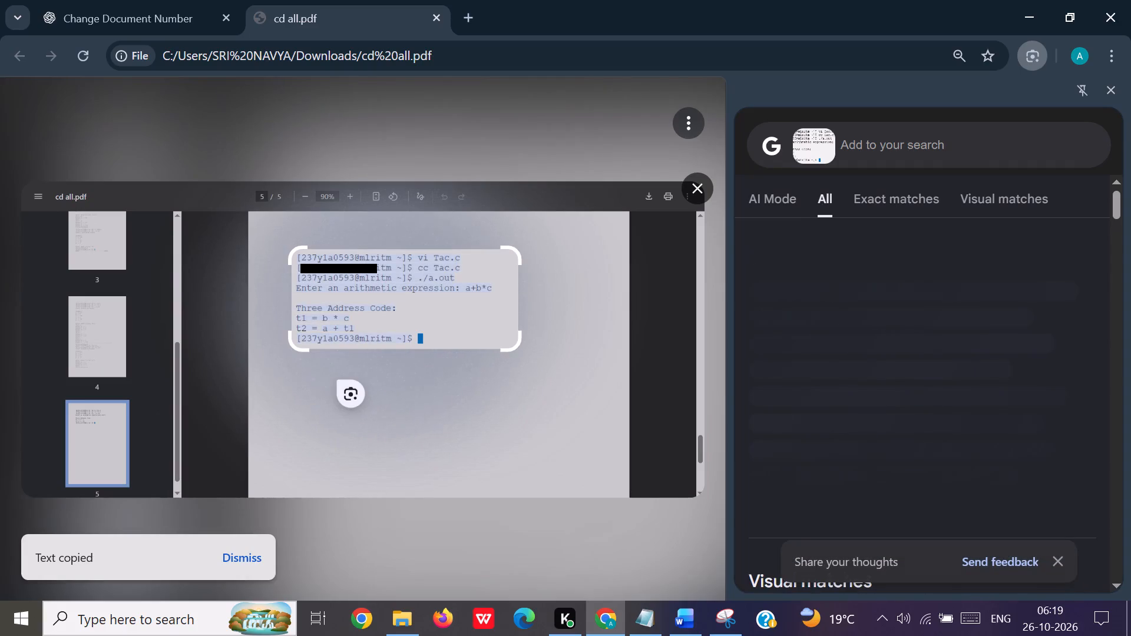
{"action": "key", "text": "ctrl+c"}
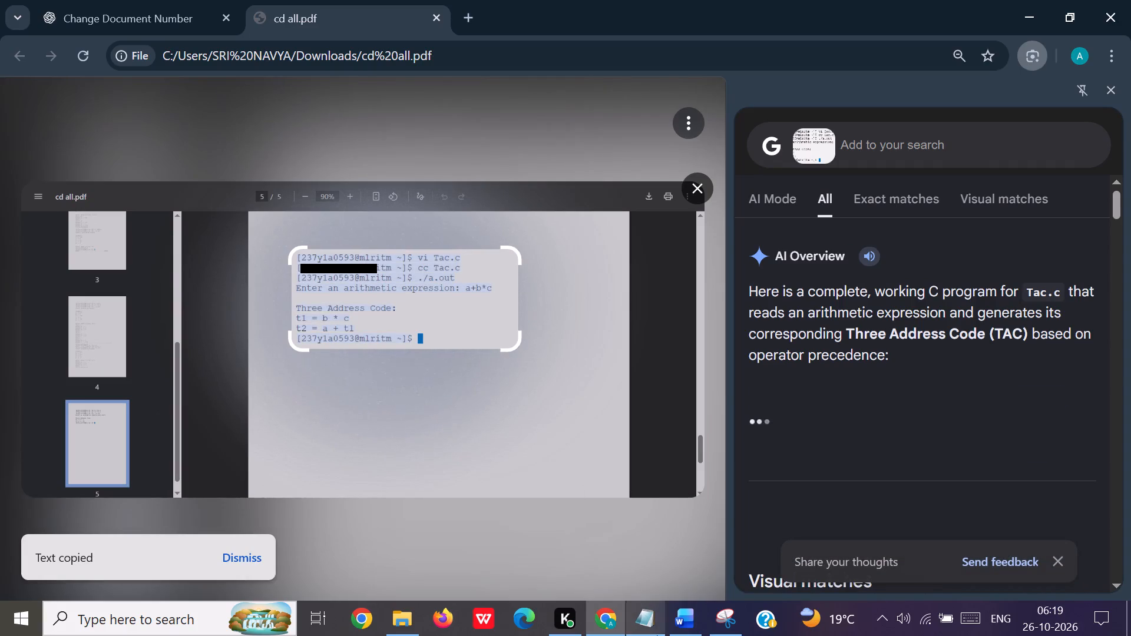
Switch to Notepad and replace all of its text with the copied Tac.c output.
{"action": "left_click", "coordinate": [659, 635]}
{"action": "left_click_drag", "start_coordinate": [206, 375], "coordinate": [0, 0]}
{"action": "key", "text": "BackSpace"}
{"action": "key", "text": "ctrl+v"}
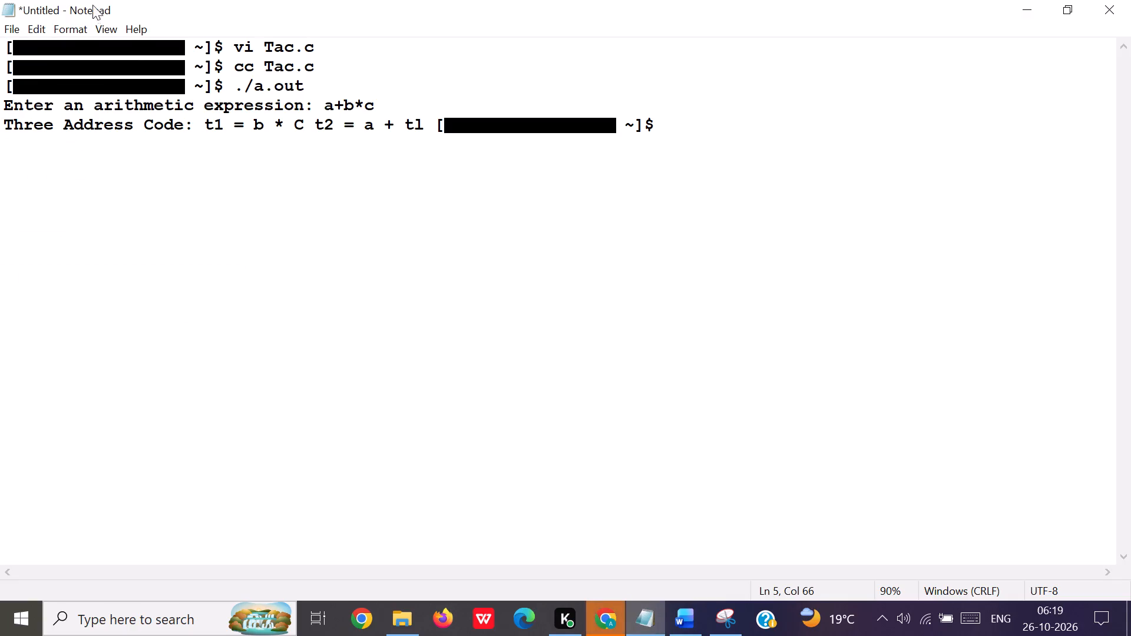
Change the last digit of the roll number to 7 in all four prompts of the pasted Tac.c output.
{"action": "left_click", "coordinate": [110, 44]}
{"action": "key", "text": "BackSpace"}
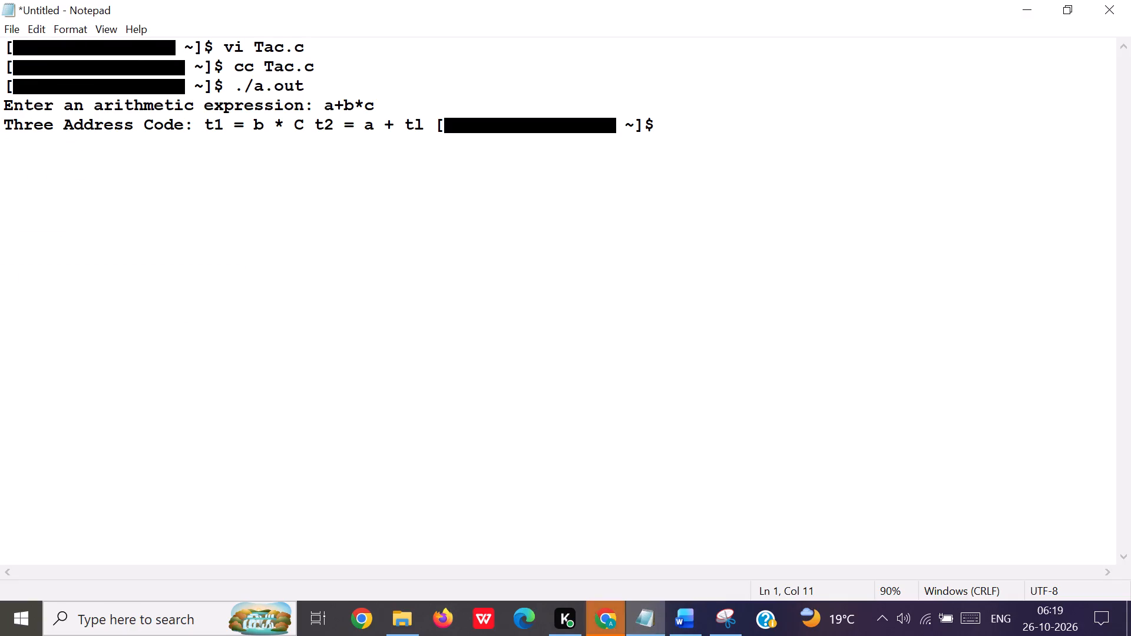
{"action": "key", "text": "7"}
{"action": "key", "text": "Down"}
{"action": "key", "text": "BackSpace"}
{"action": "key", "text": "7"}
{"action": "key", "text": "Down"}
{"action": "key", "text": "BackSpace"}
{"action": "key", "text": "7"}
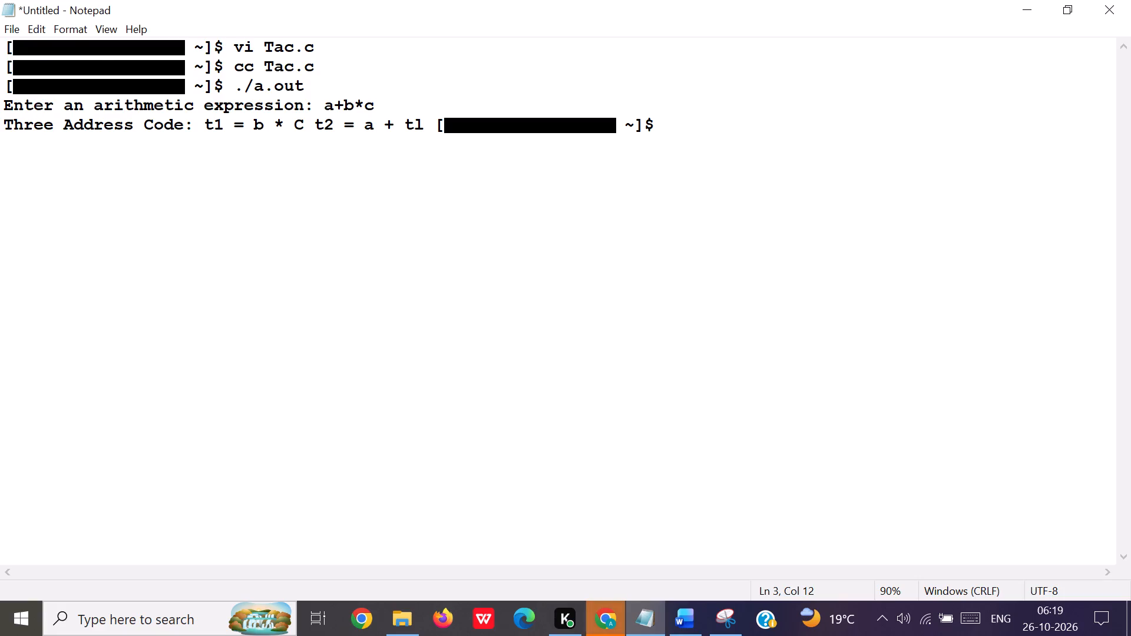
{"action": "left_click", "coordinate": [544, 122]}
{"action": "key", "text": "BackSpace"}
{"action": "key", "text": "7"}
{"action": "left_click", "coordinate": [407, 233]}
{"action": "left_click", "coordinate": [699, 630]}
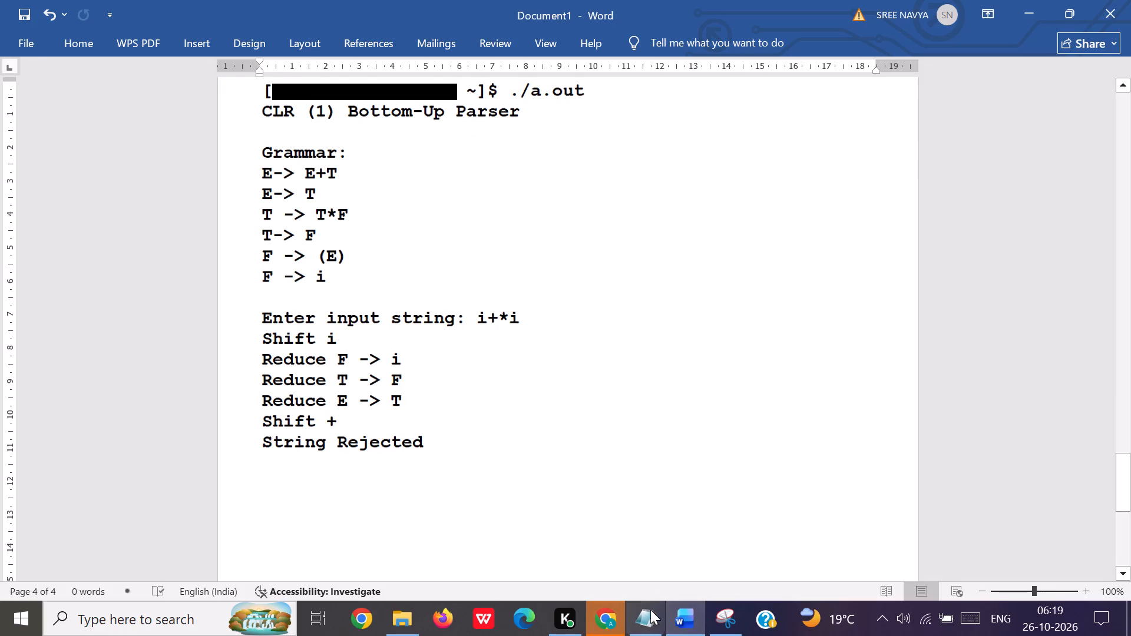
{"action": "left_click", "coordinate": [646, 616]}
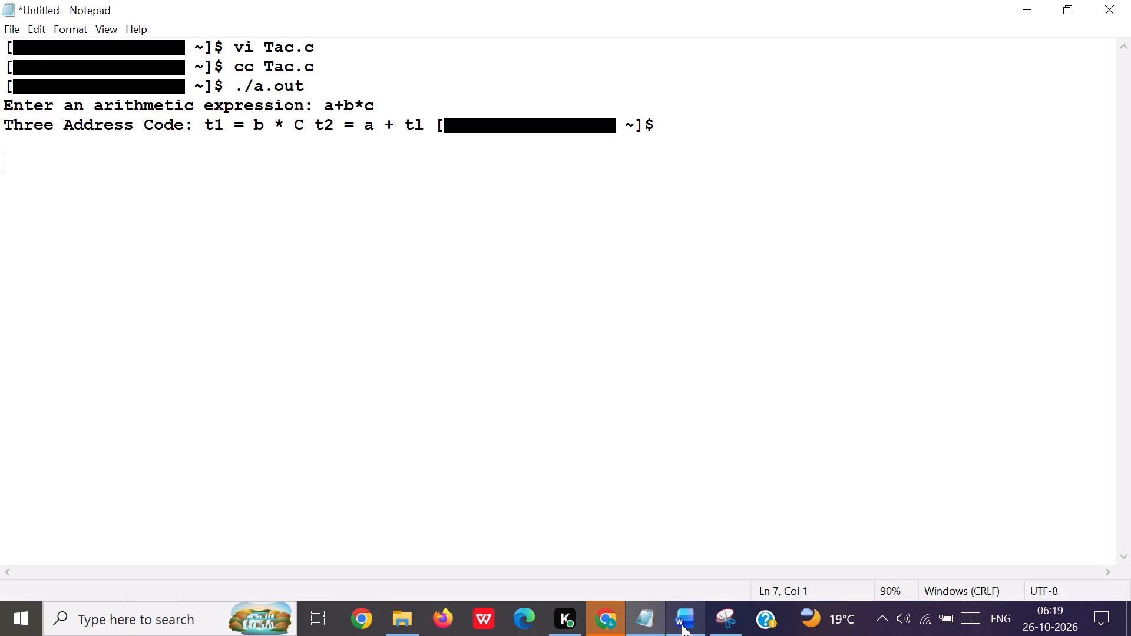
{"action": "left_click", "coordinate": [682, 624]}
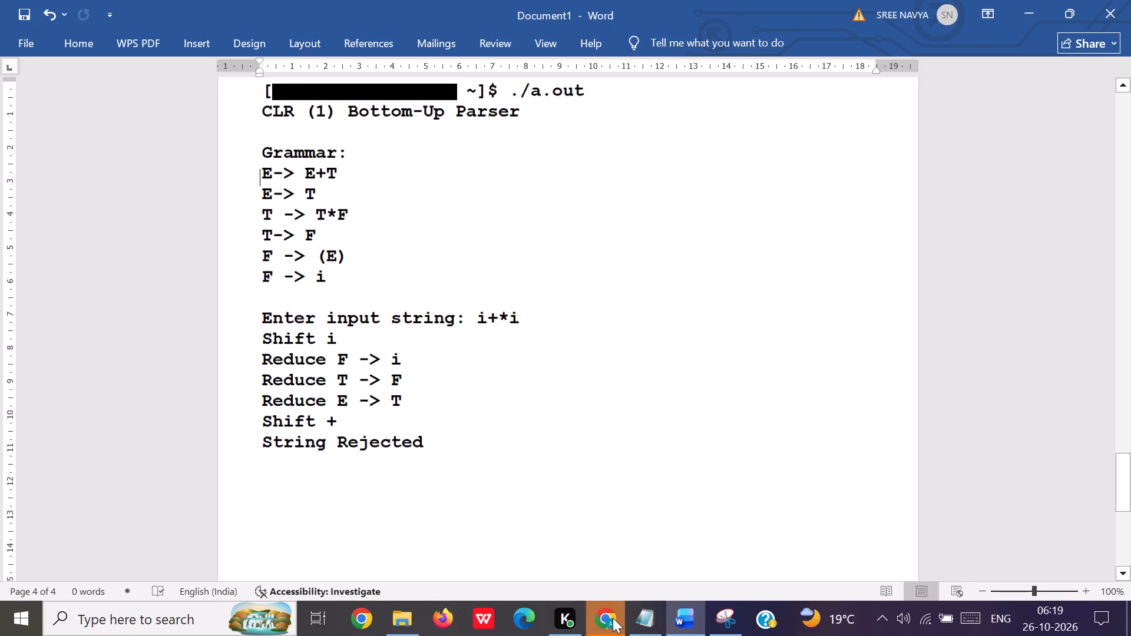
Return to cd all.pdf in Chrome and close the Google Lens results.
{"action": "left_click", "coordinate": [613, 618]}
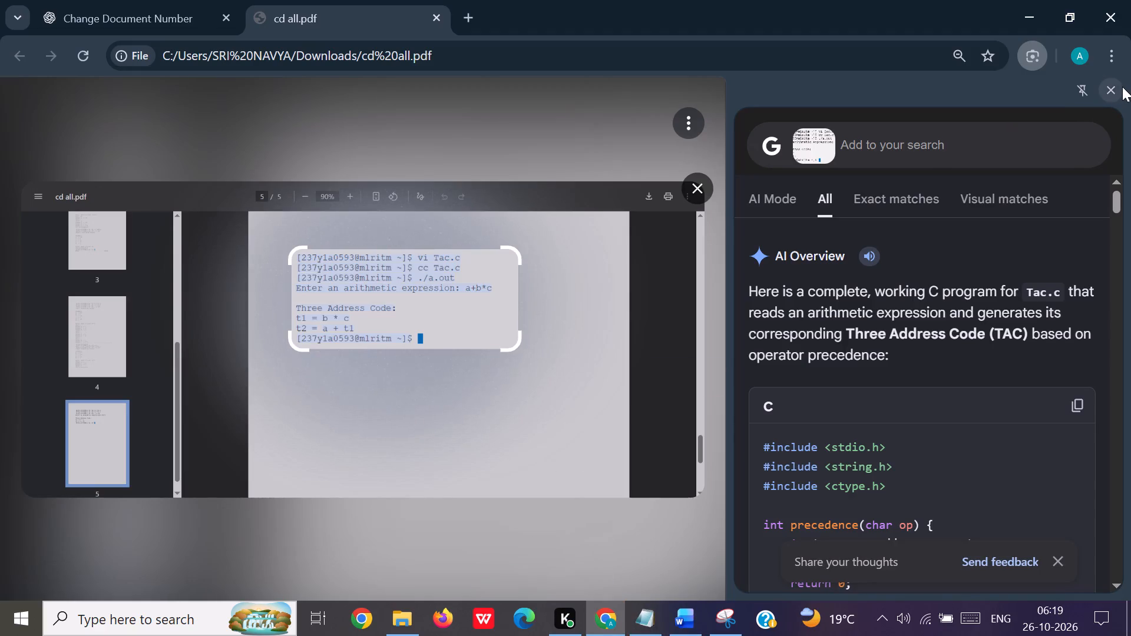
{"action": "left_click", "coordinate": [1122, 87]}
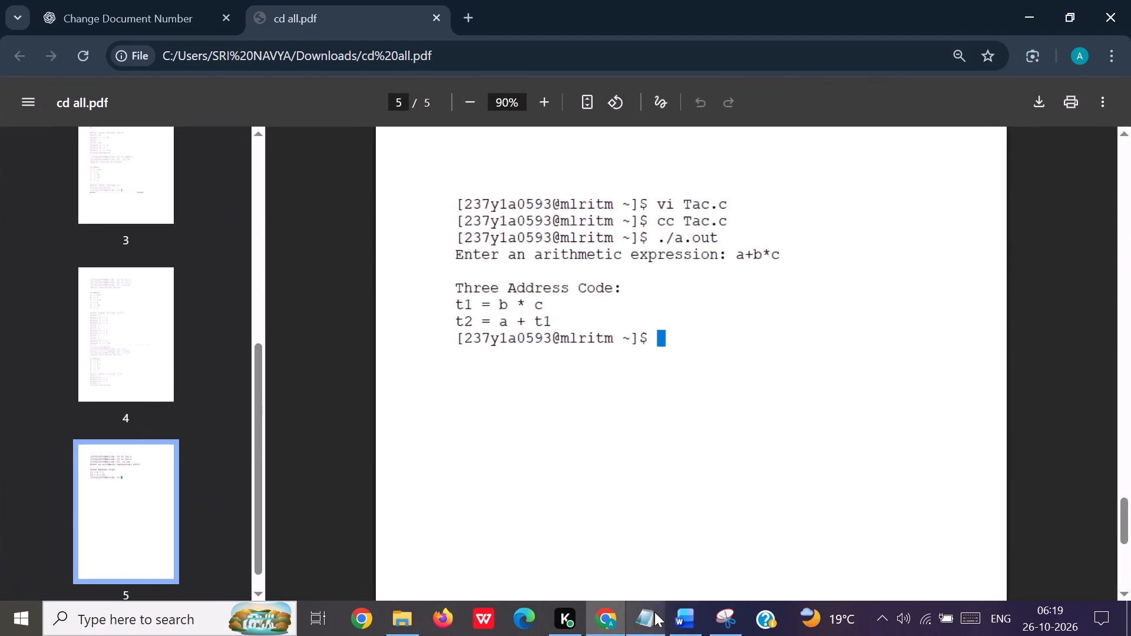
In Notepad, put the t1 expression, the t2 expression and the final prompt each on its own line.
{"action": "left_click", "coordinate": [654, 612]}
{"action": "left_click", "coordinate": [205, 127]}
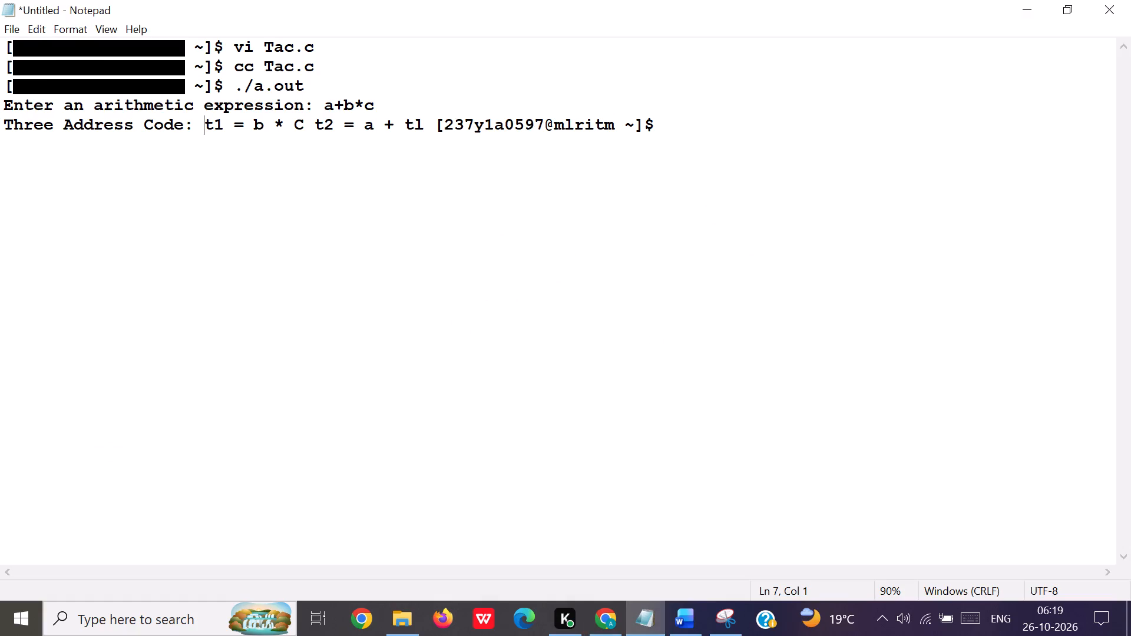
{"action": "key", "text": "Return"}
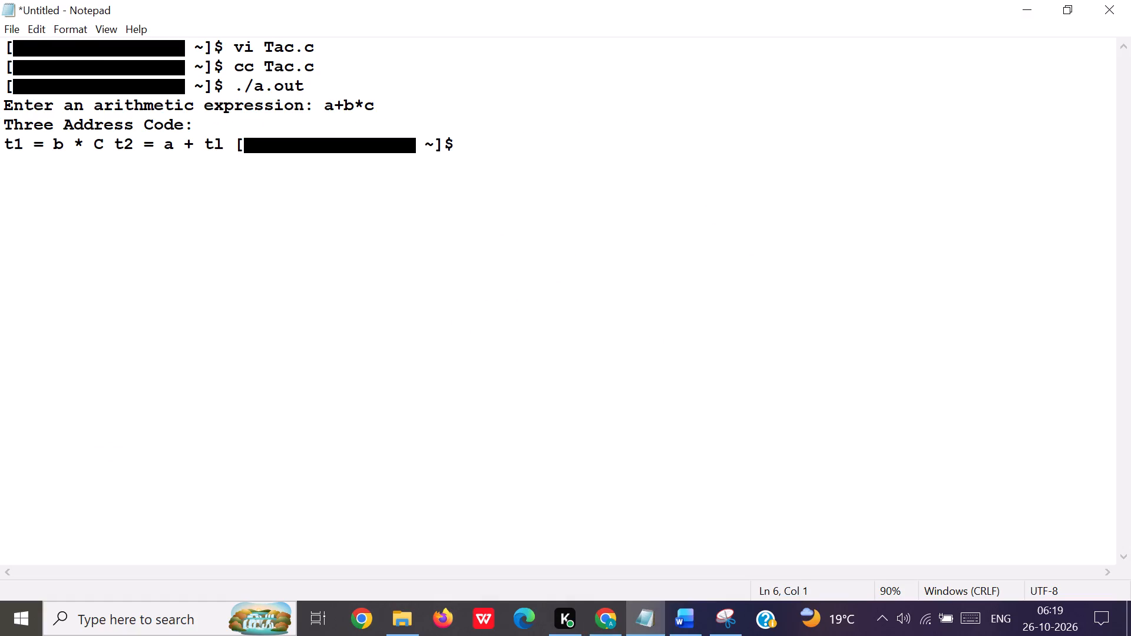
{"action": "left_click", "coordinate": [114, 144]}
{"action": "key", "text": "Return"}
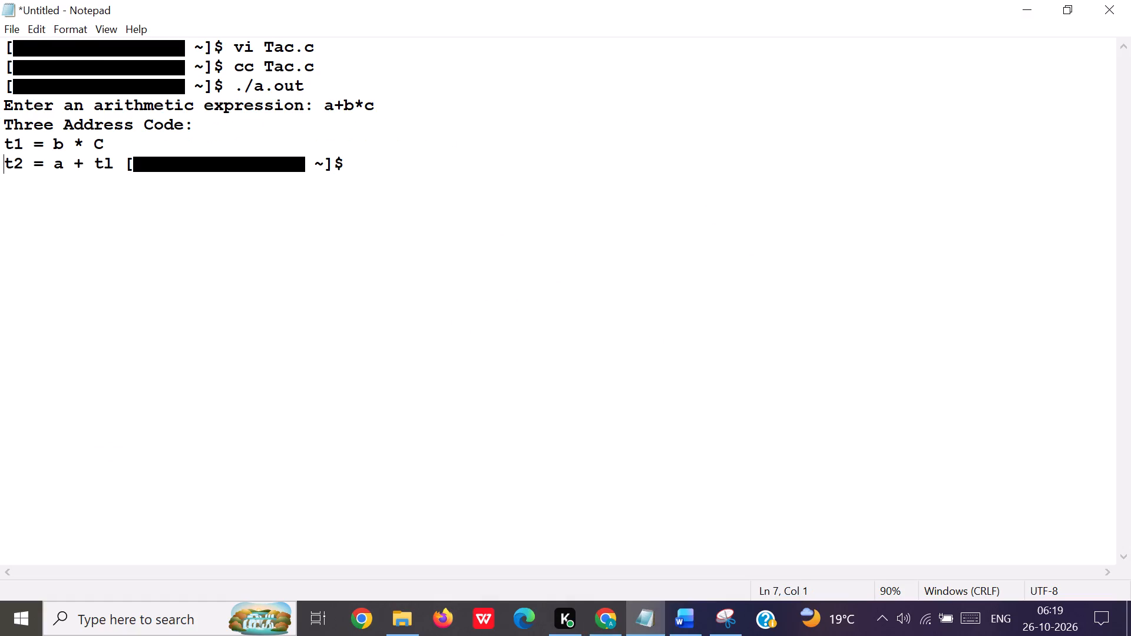
{"action": "left_click", "coordinate": [126, 164]}
{"action": "key", "text": "Return"}
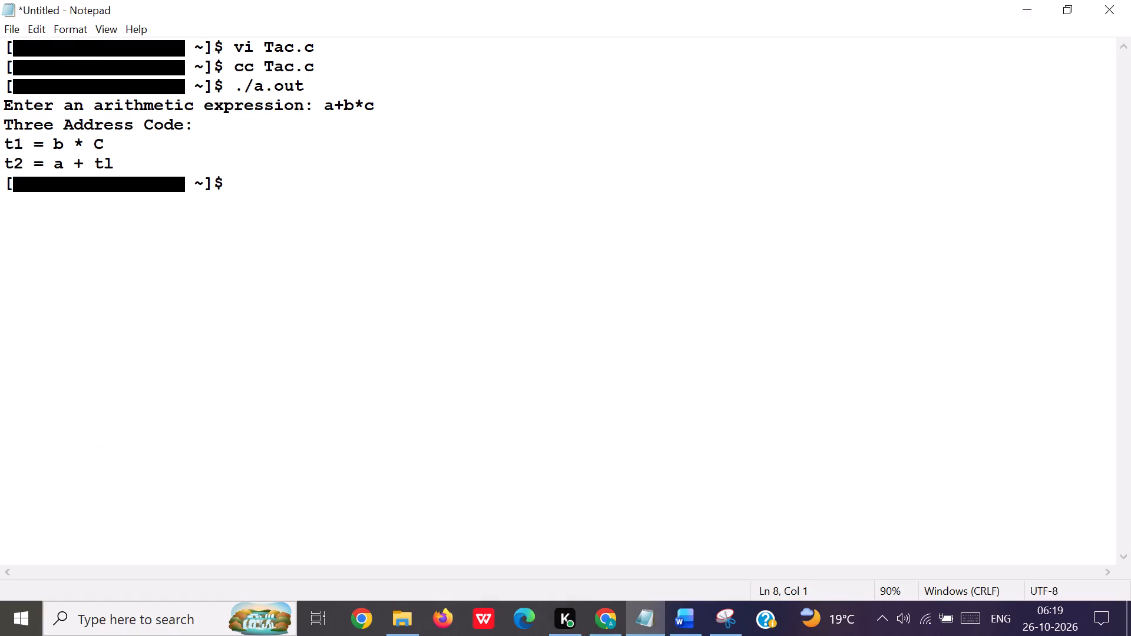
Compare the Notepad text with the PDF output and insert a blank line above "Three Address Code:".
{"action": "left_click", "coordinate": [616, 621]}
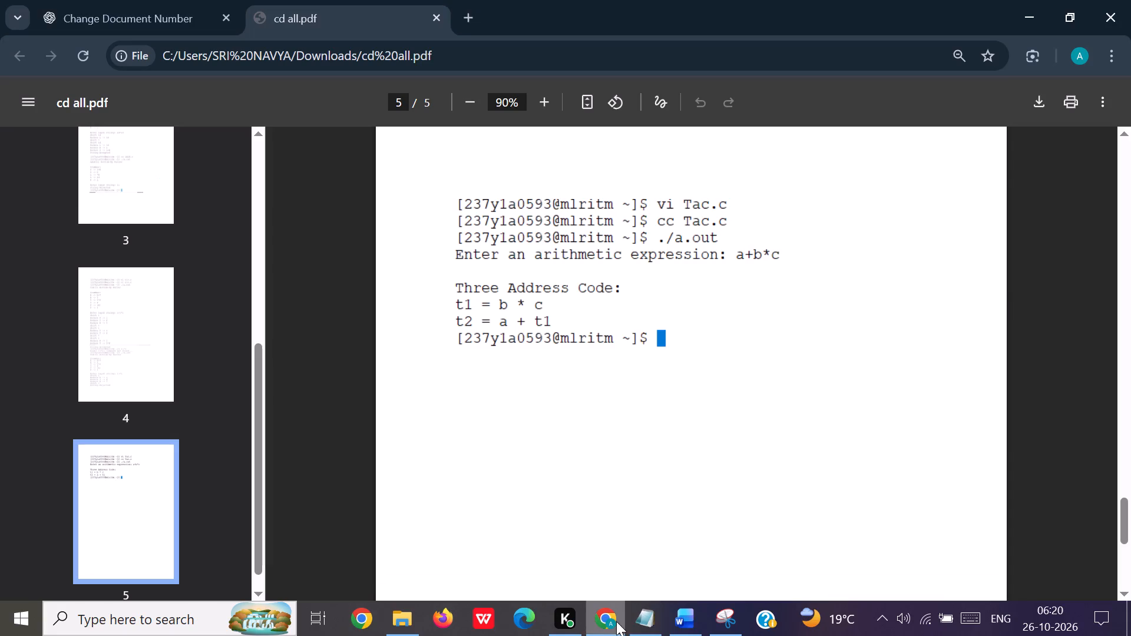
{"action": "left_click", "coordinate": [642, 617]}
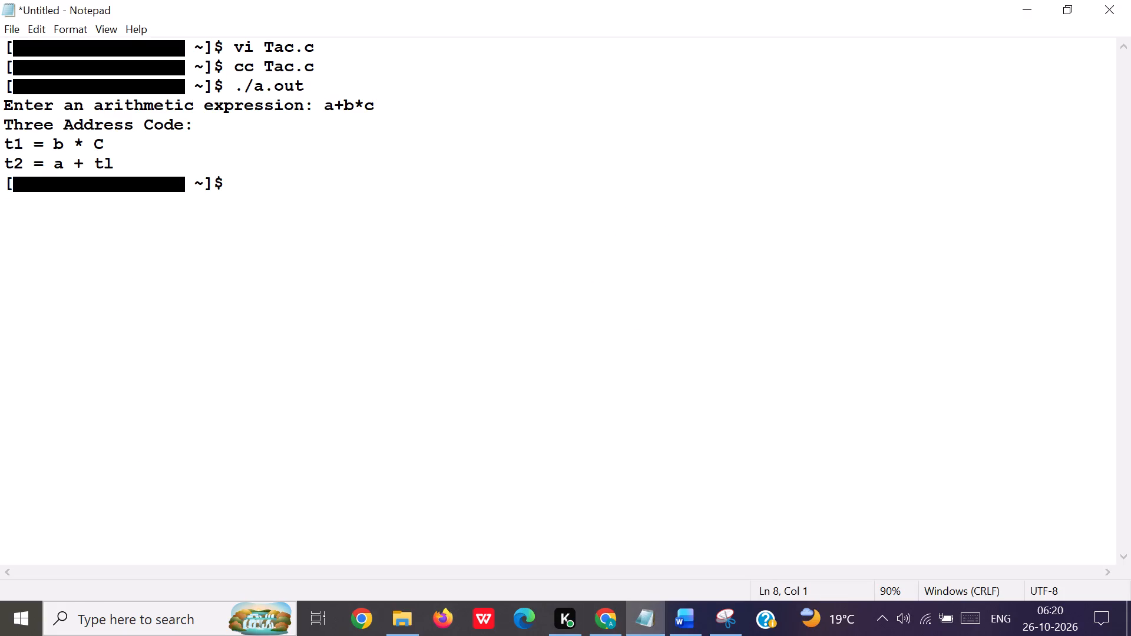
{"action": "left_click", "coordinate": [381, 112]}
{"action": "key", "text": "Return"}
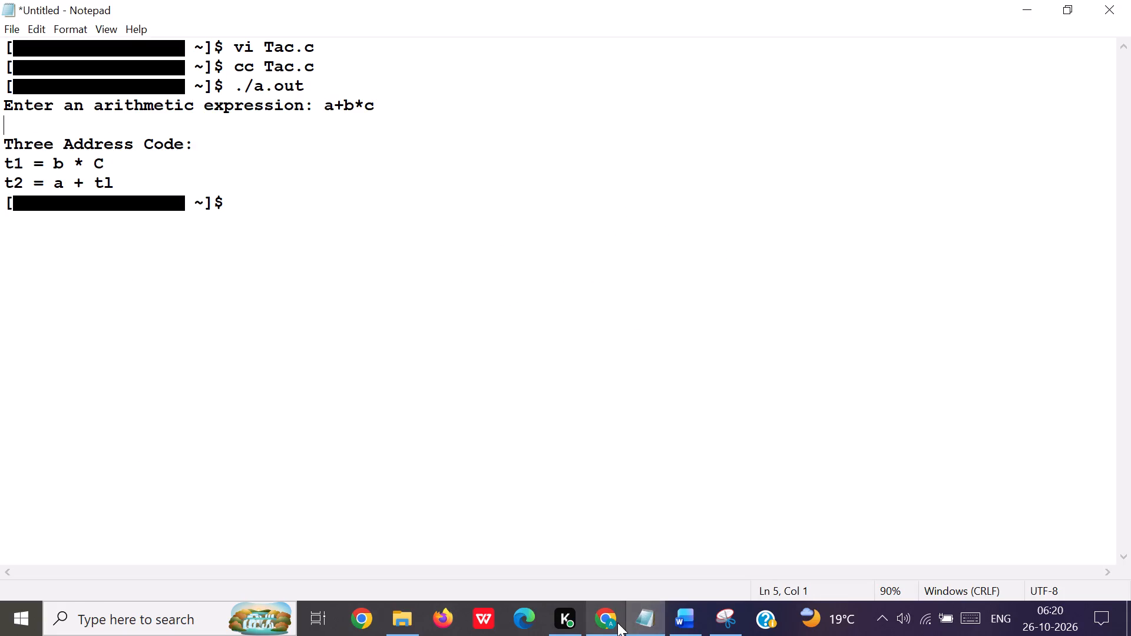
{"action": "left_click", "coordinate": [617, 622]}
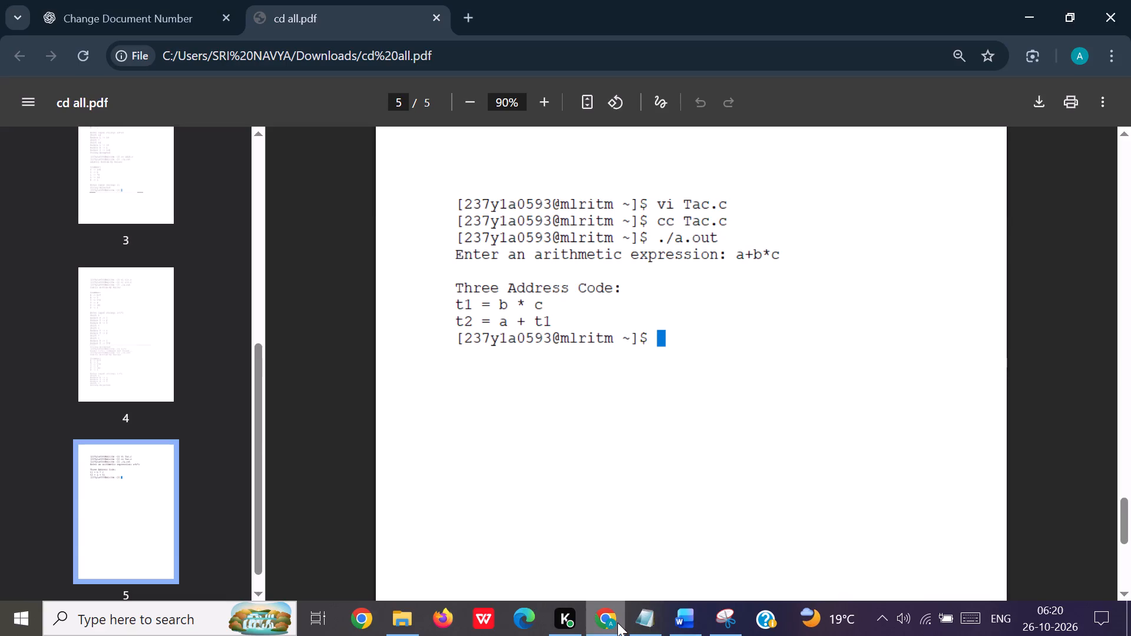
{"action": "left_click", "coordinate": [641, 622]}
{"action": "left_click", "coordinate": [232, 319]}
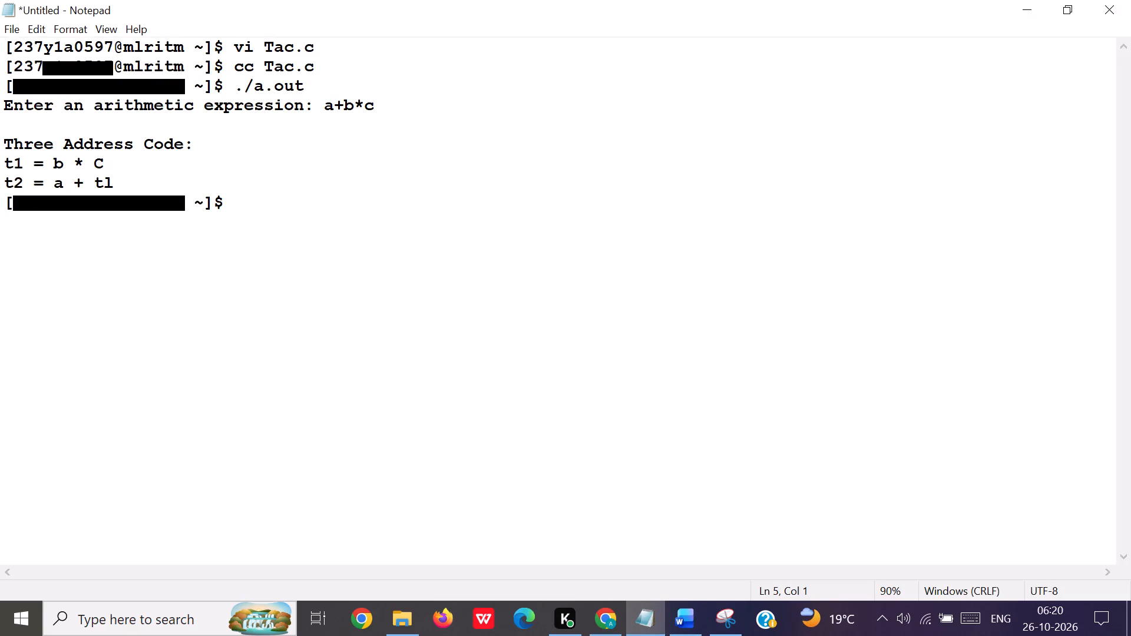
{"action": "key", "text": "Down"}
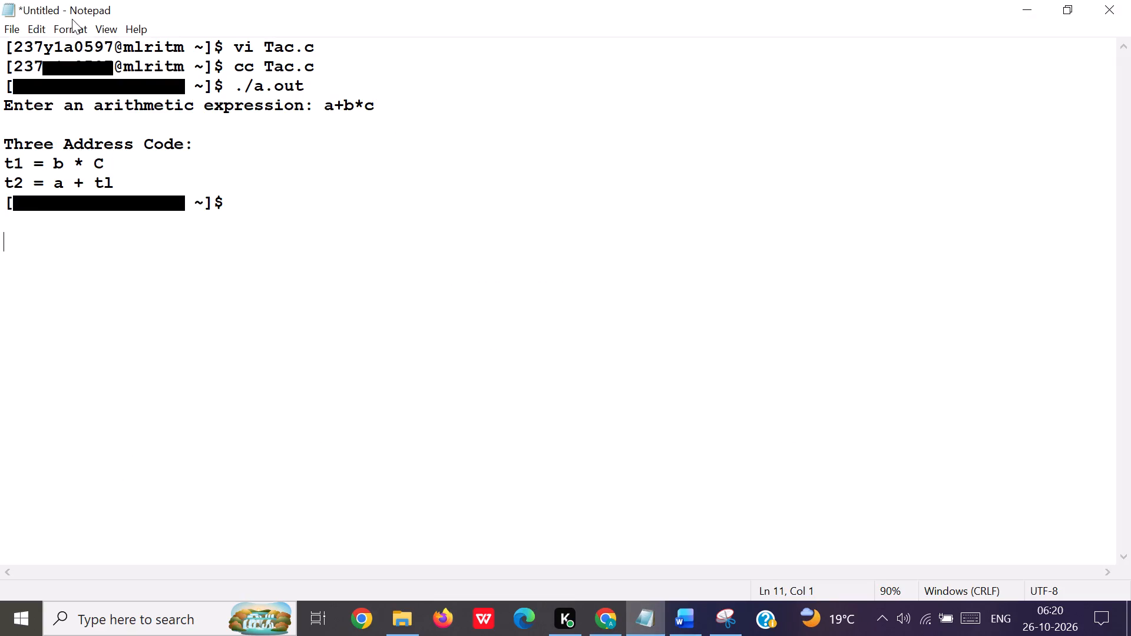
Set the Notepad font size to 18.
{"action": "left_click", "coordinate": [72, 19]}
{"action": "left_click", "coordinate": [74, 31]}
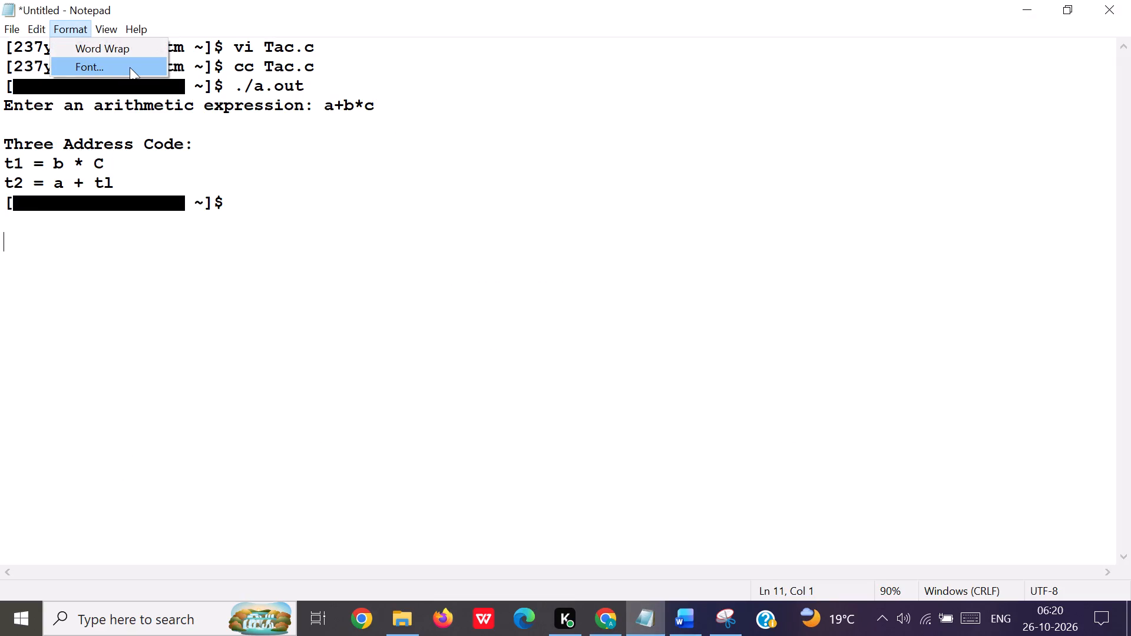
{"action": "left_click", "coordinate": [130, 67]}
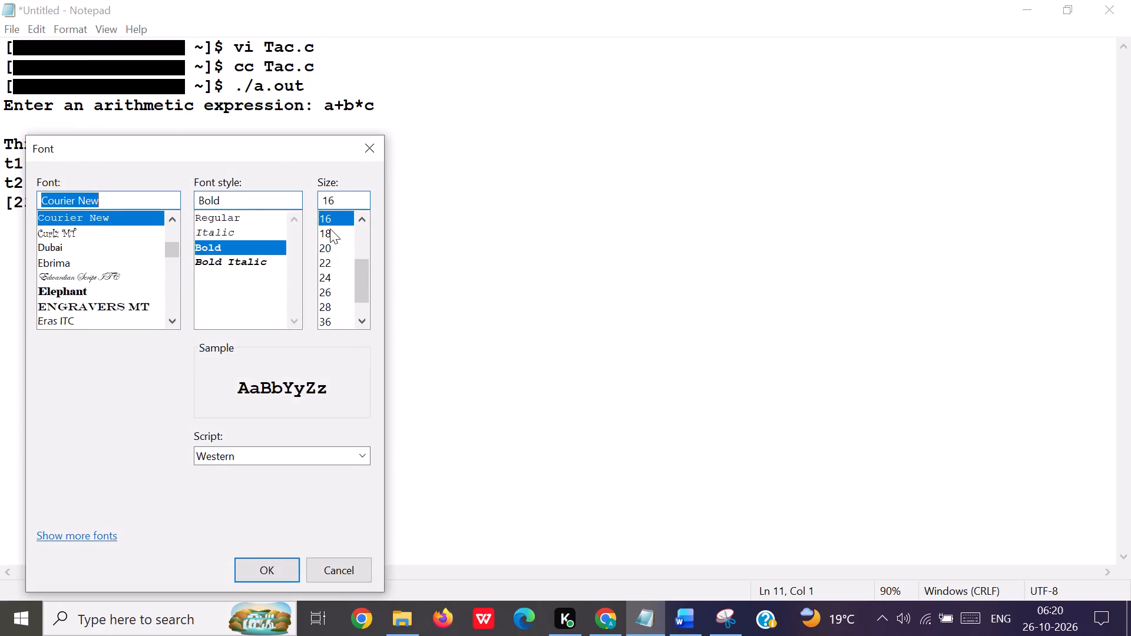
{"action": "left_click", "coordinate": [330, 228]}
{"action": "left_click", "coordinate": [270, 565]}
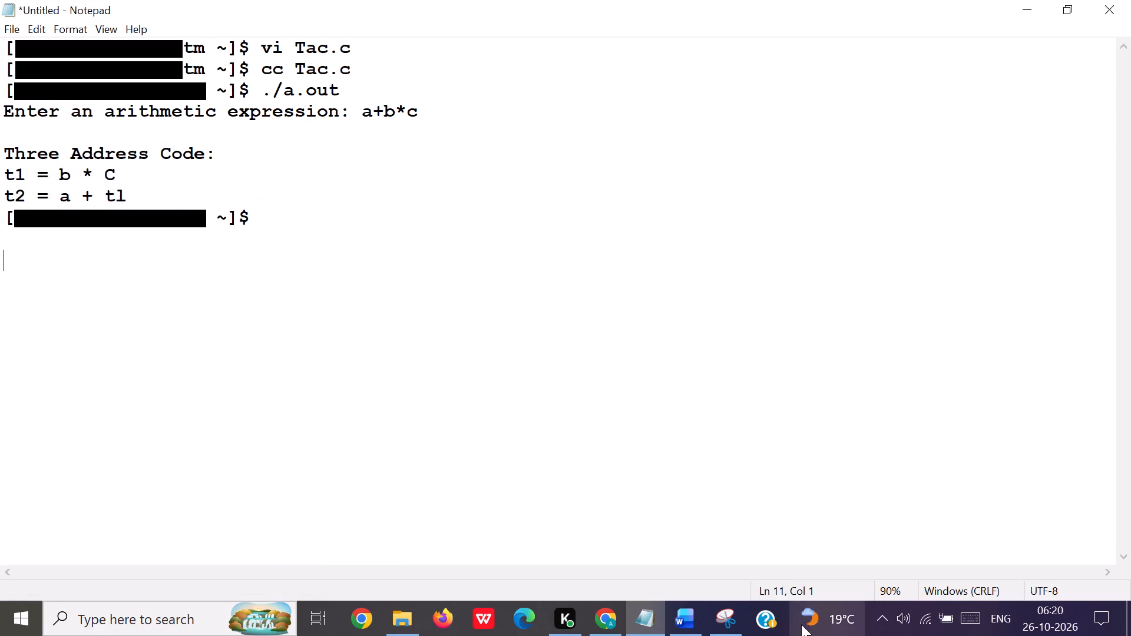
Capture a snip of the complete Tac.c output in Notepad with Snipping Tool, from "vi Tac.c" to the final prompt.
{"action": "left_click", "coordinate": [713, 617]}
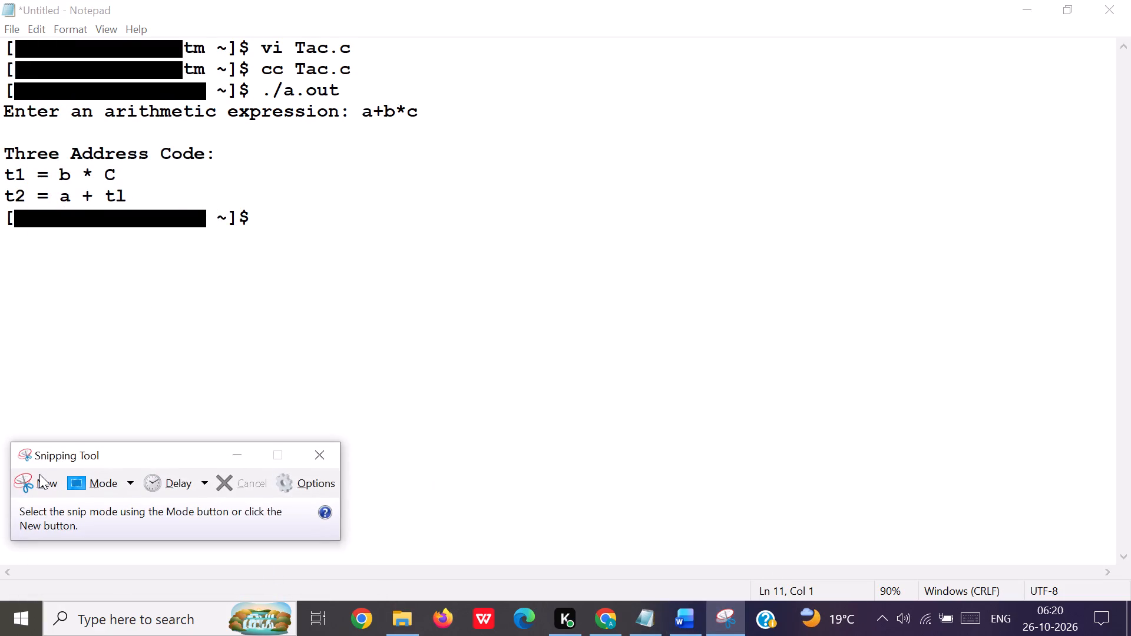
{"action": "left_click", "coordinate": [39, 474]}
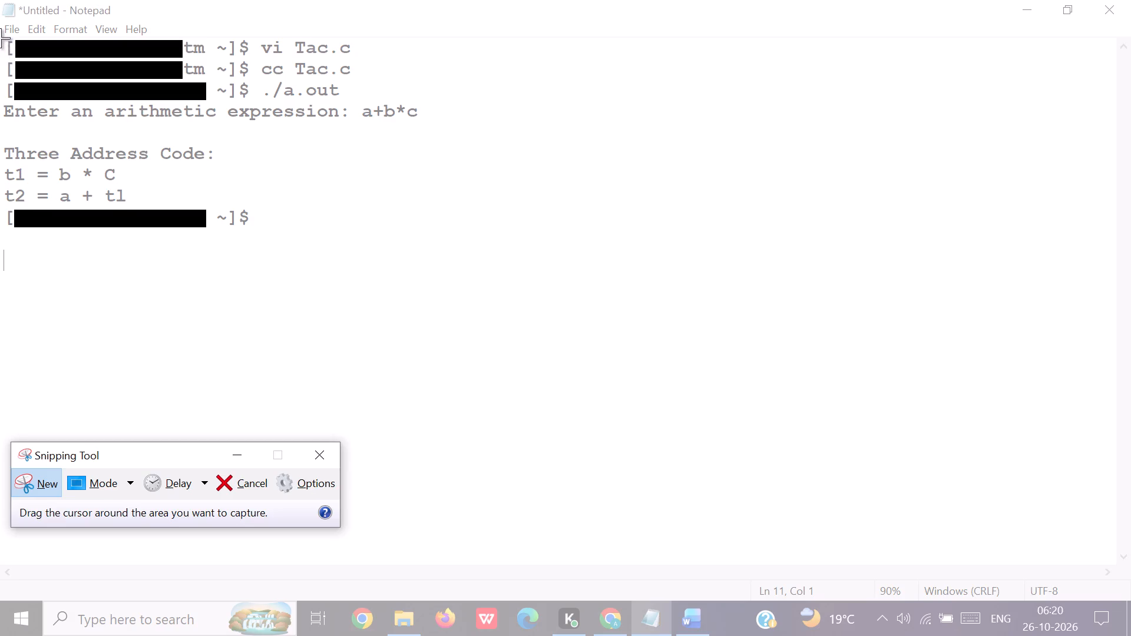
{"action": "left_click_drag", "start_coordinate": [0, 38], "coordinate": [425, 230]}
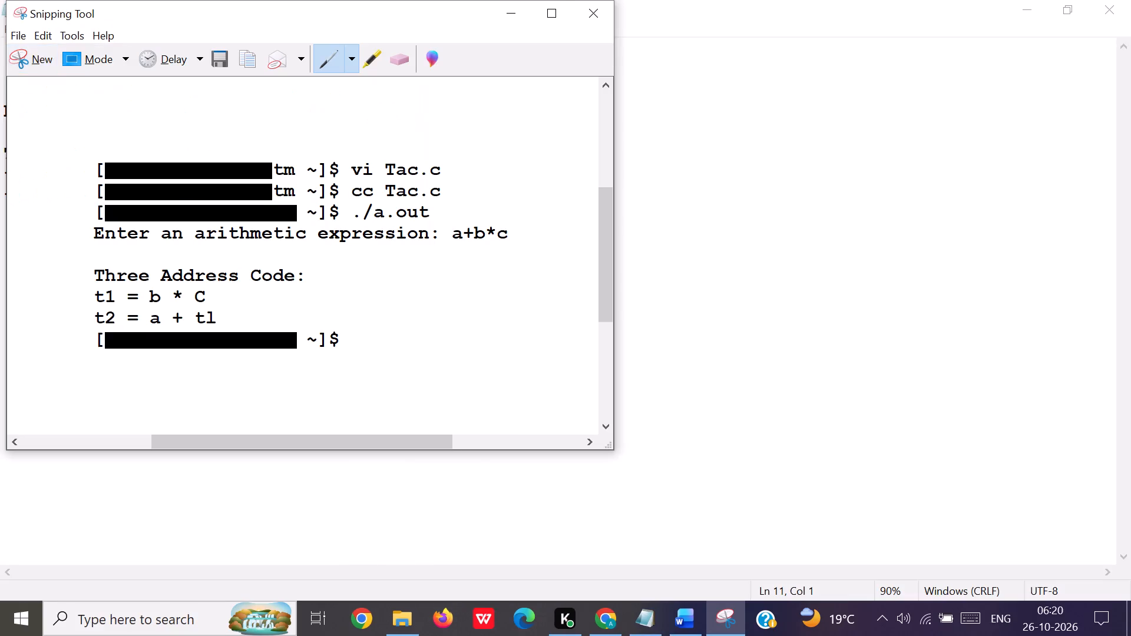
Copy the captured Tac.c snip and paste it into the Word document.
{"action": "key", "text": "ctrl+c"}
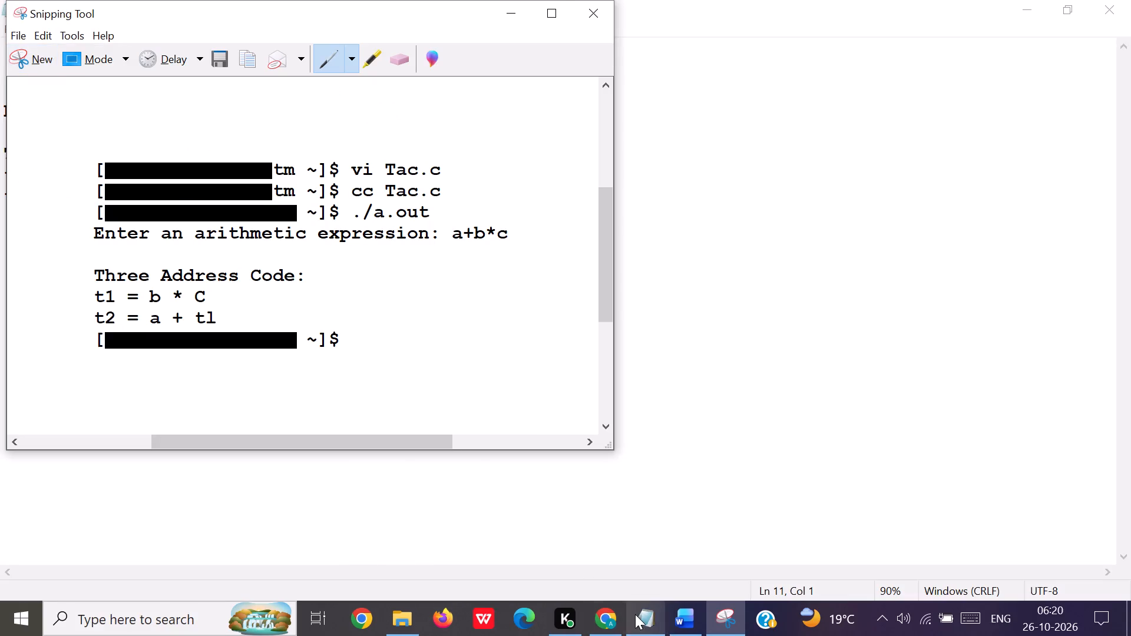
{"action": "left_click", "coordinate": [635, 614]}
{"action": "left_click", "coordinate": [695, 611]}
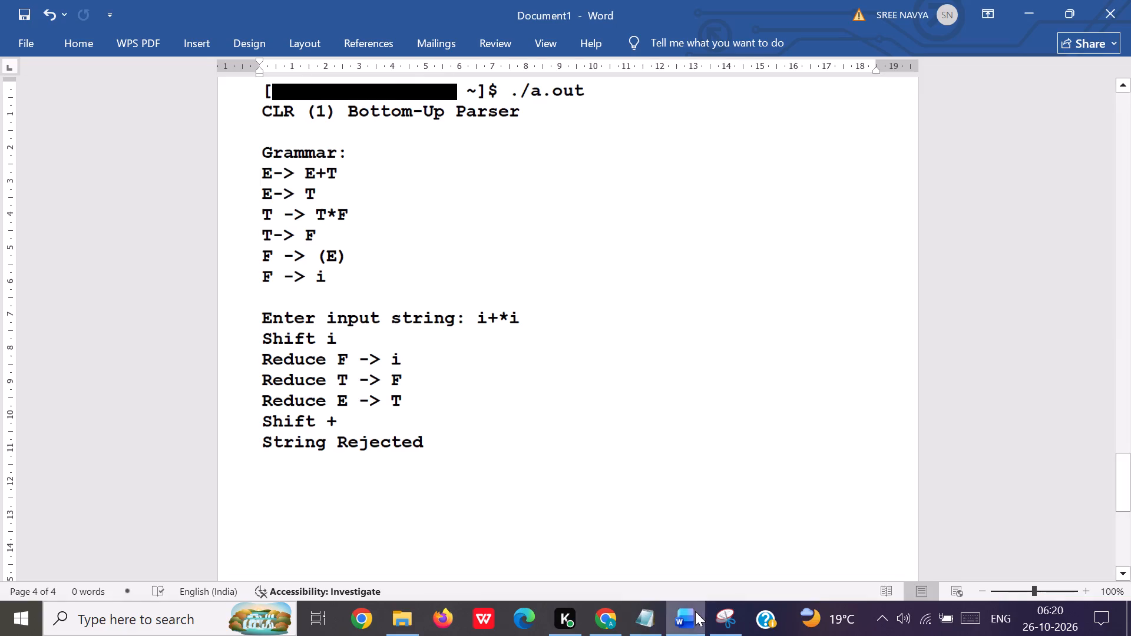
{"action": "key", "text": "ctrl+v"}
Set the text wrapping of the pasted Tac.c picture to In Front of Text.
{"action": "left_click", "coordinate": [644, 337]}
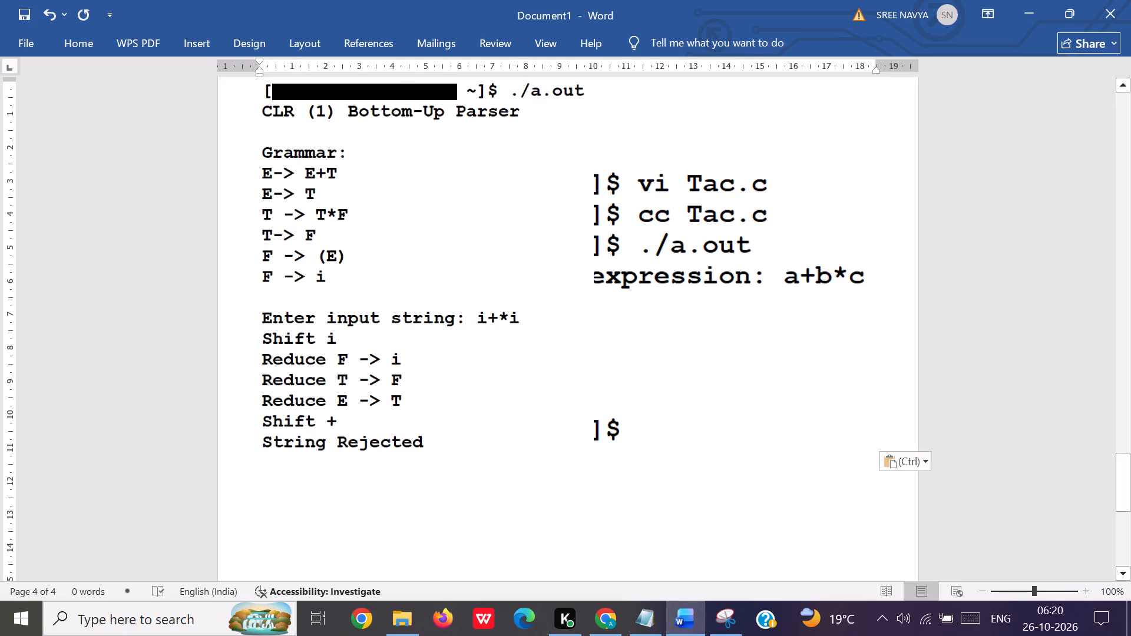
{"action": "left_click_drag", "start_coordinate": [669, 338], "coordinate": [680, 390]}
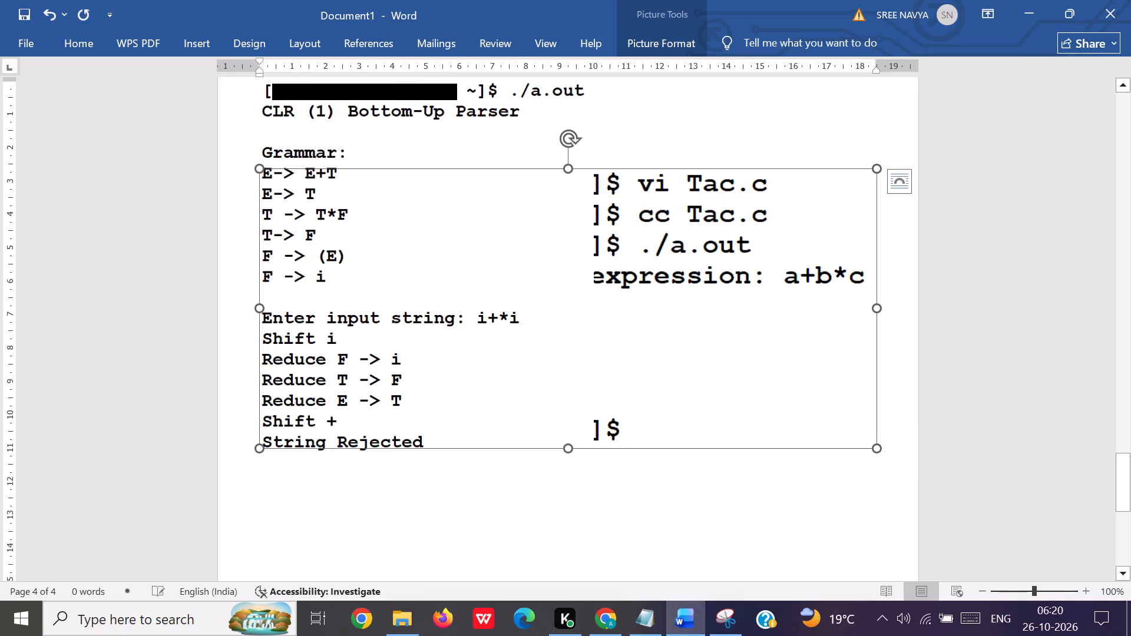
{"action": "left_click_drag", "start_coordinate": [719, 329], "coordinate": [755, 342]}
{"action": "left_click", "coordinate": [755, 342]}
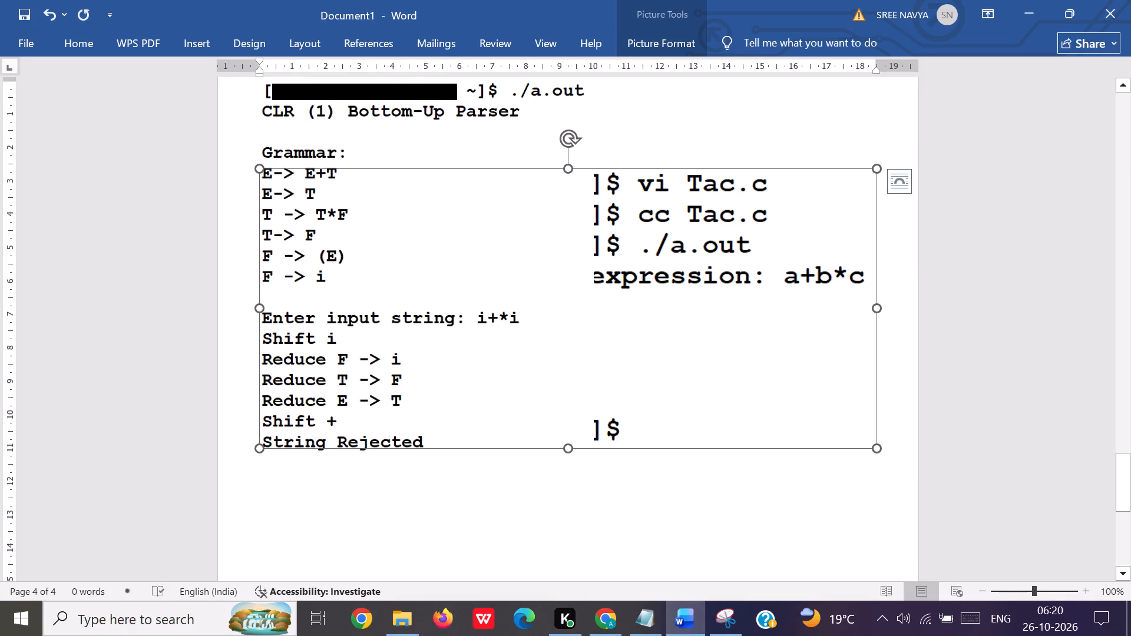
{"action": "right_click", "coordinate": [755, 342]}
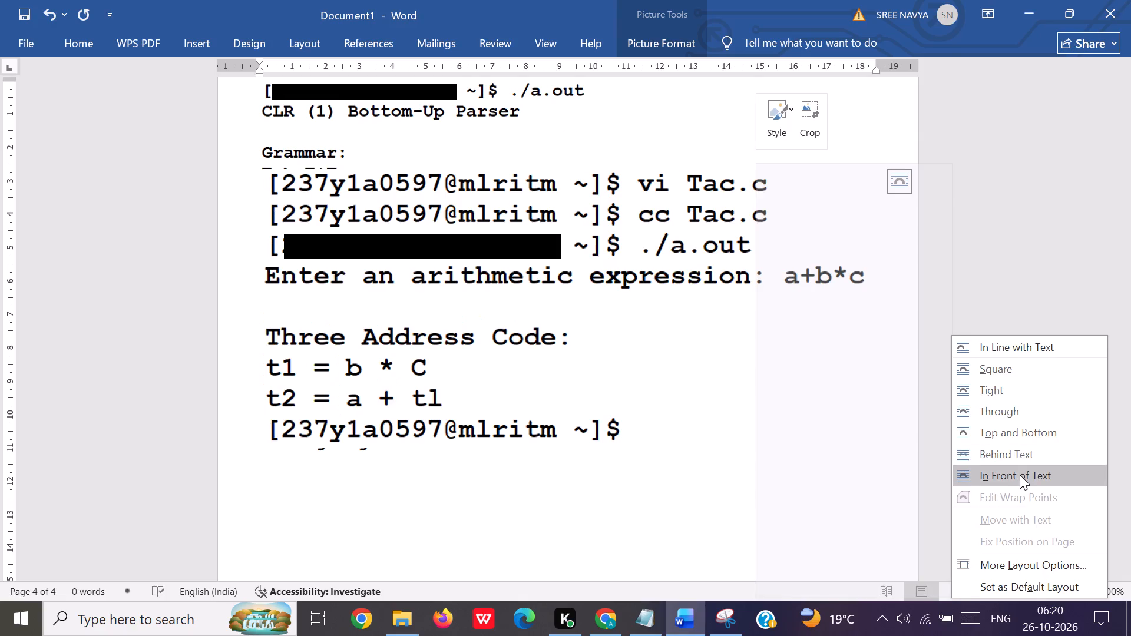
{"action": "left_click", "coordinate": [1020, 475]}
Move the Tac.c picture just below the "String Rejected" line on page 4, aligned with the outputs above.
{"action": "left_click_drag", "start_coordinate": [600, 264], "coordinate": [596, 493]}
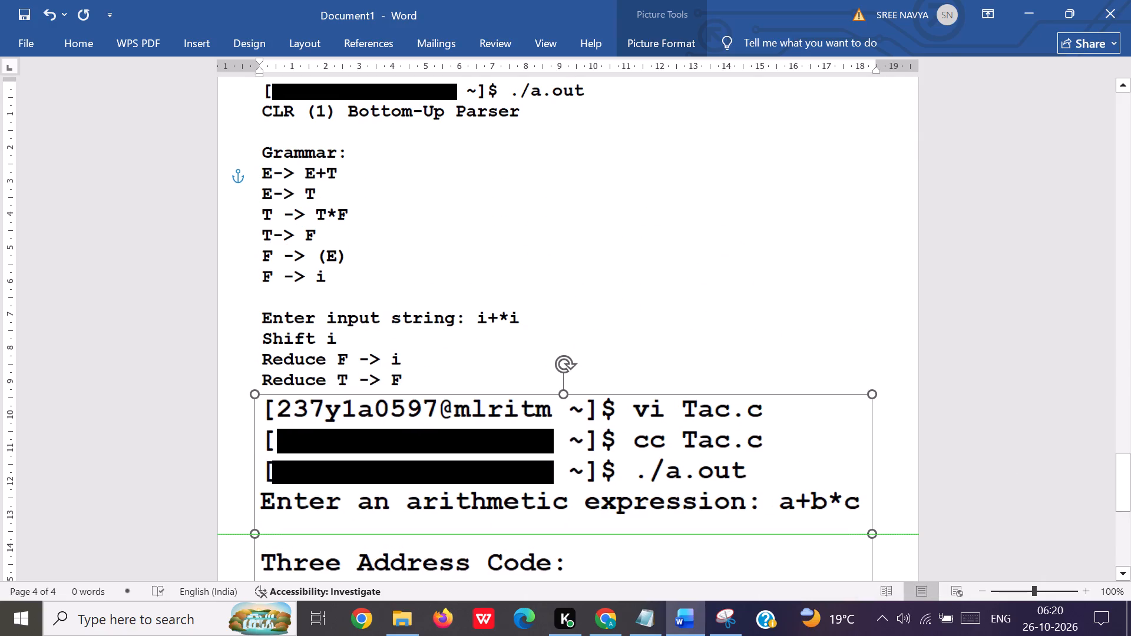
{"action": "left_click_drag", "start_coordinate": [596, 493], "coordinate": [591, 505]}
{"action": "left_click_drag", "start_coordinate": [612, 230], "coordinate": [613, 264]}
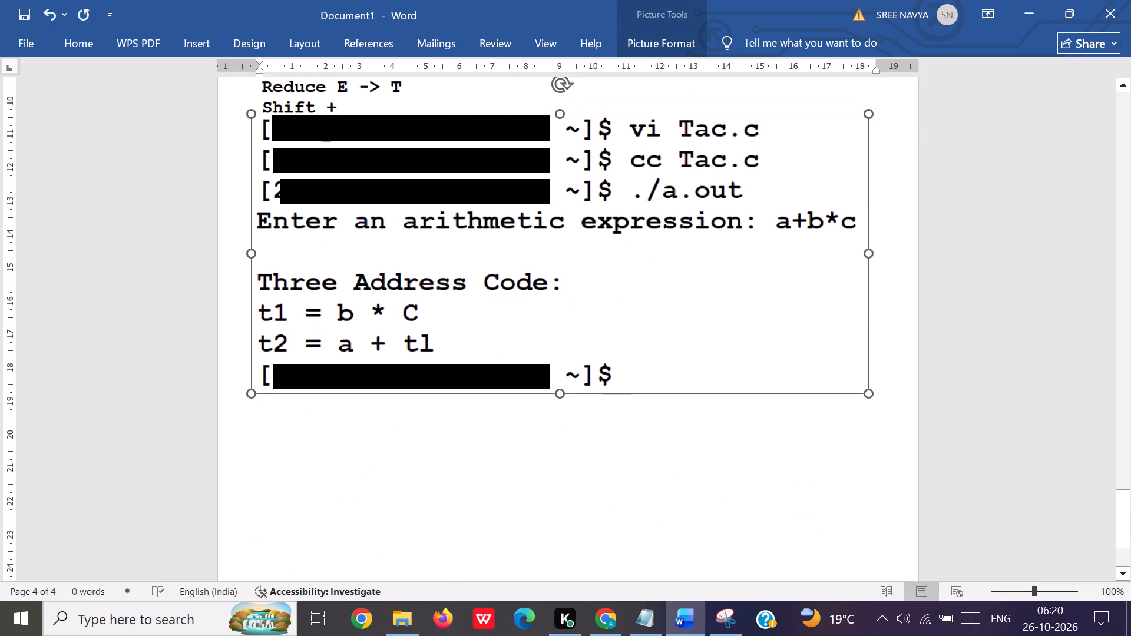
{"action": "left_click_drag", "start_coordinate": [613, 264], "coordinate": [625, 334]}
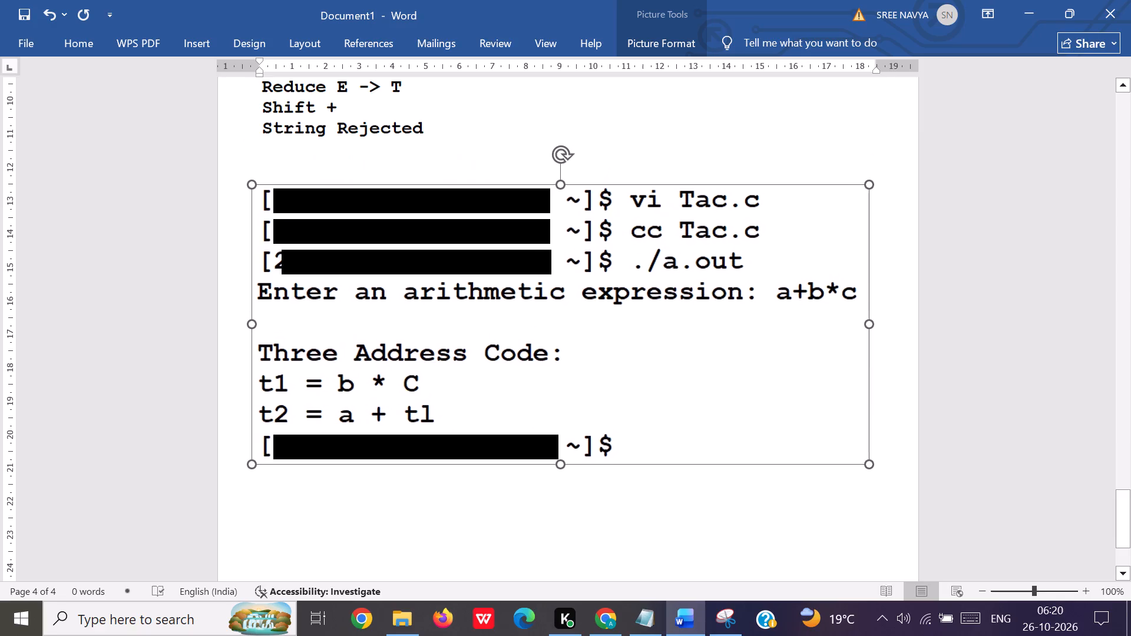
{"action": "left_click_drag", "start_coordinate": [625, 334], "coordinate": [616, 312]}
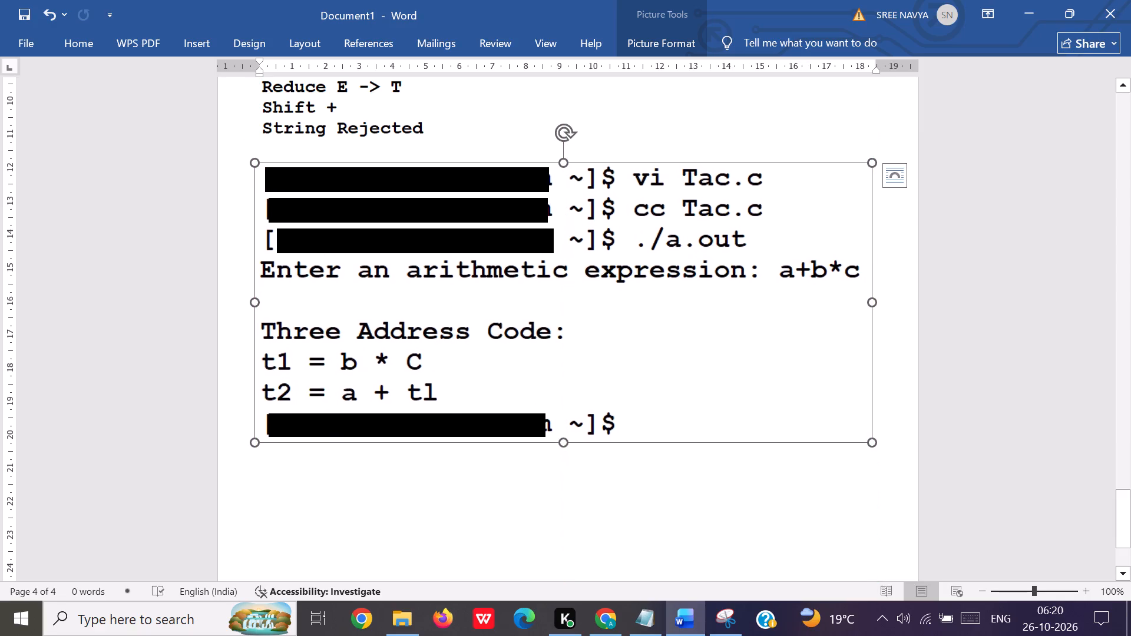
{"action": "left_click", "coordinate": [625, 508]}
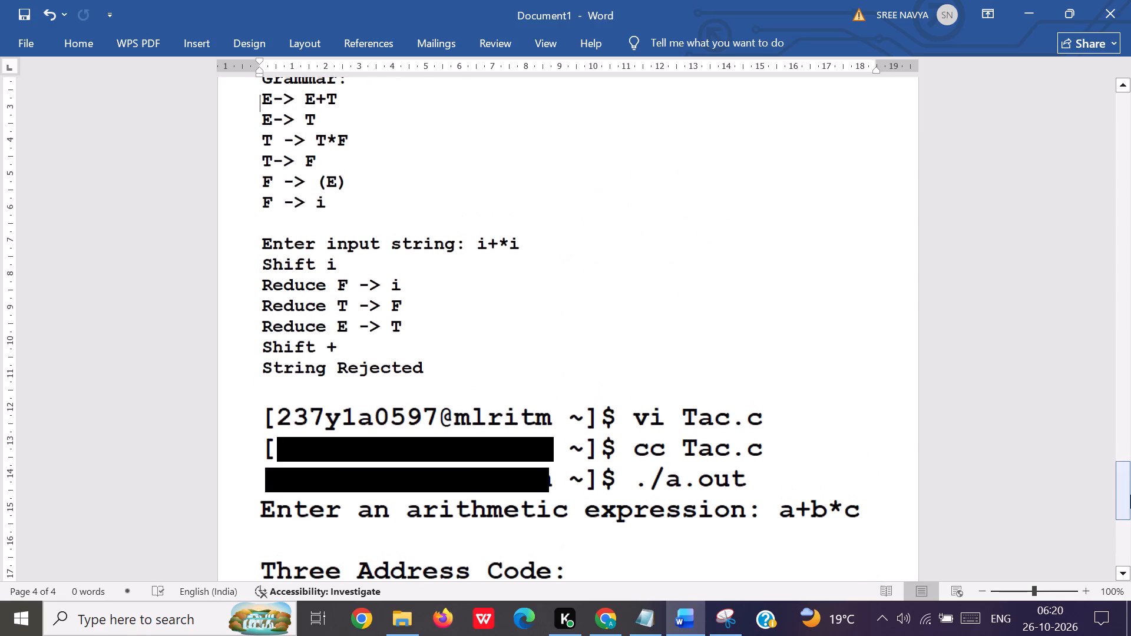
{"action": "left_click_drag", "start_coordinate": [1121, 518], "coordinate": [1123, 185]}
{"action": "left_click_drag", "start_coordinate": [1124, 185], "coordinate": [1130, 120]}
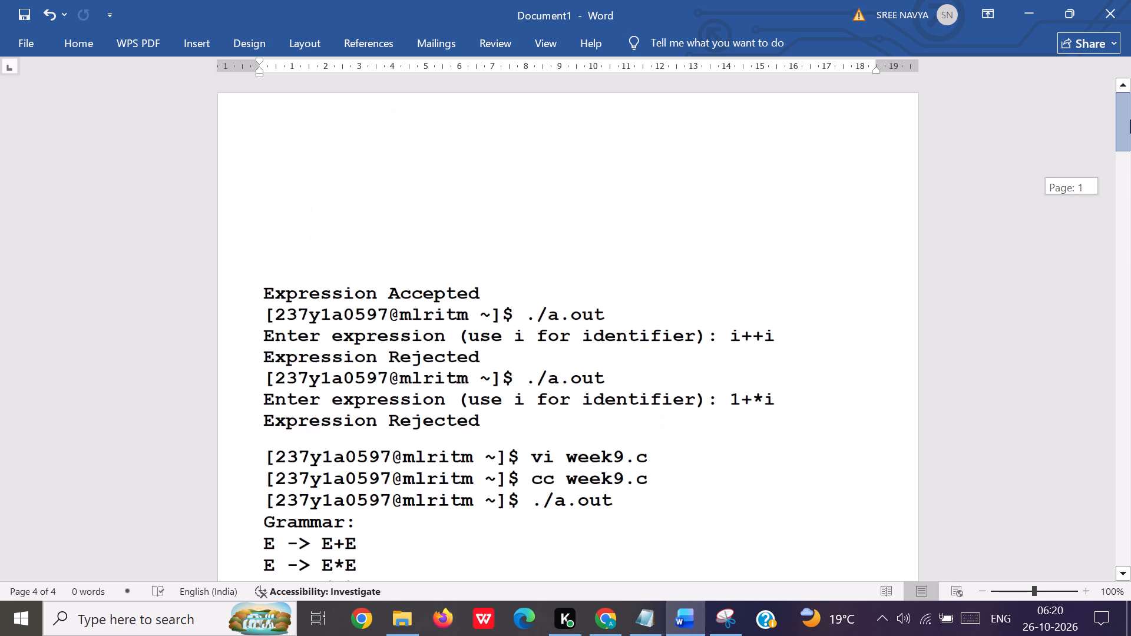
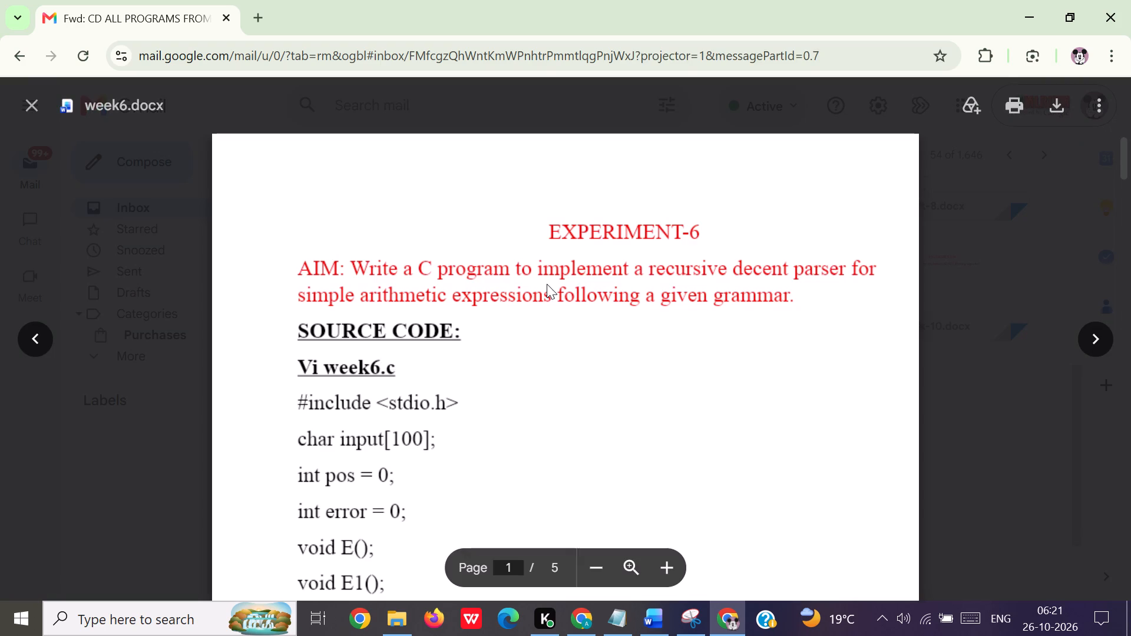
Read through week6.docx in the Gmail attachment preview, examining its source code, OUTPUT section and viva questions, and close the preview.
{"action": "scroll", "coordinate": [547, 284], "scroll_direction": "down", "scroll_amount": 18}
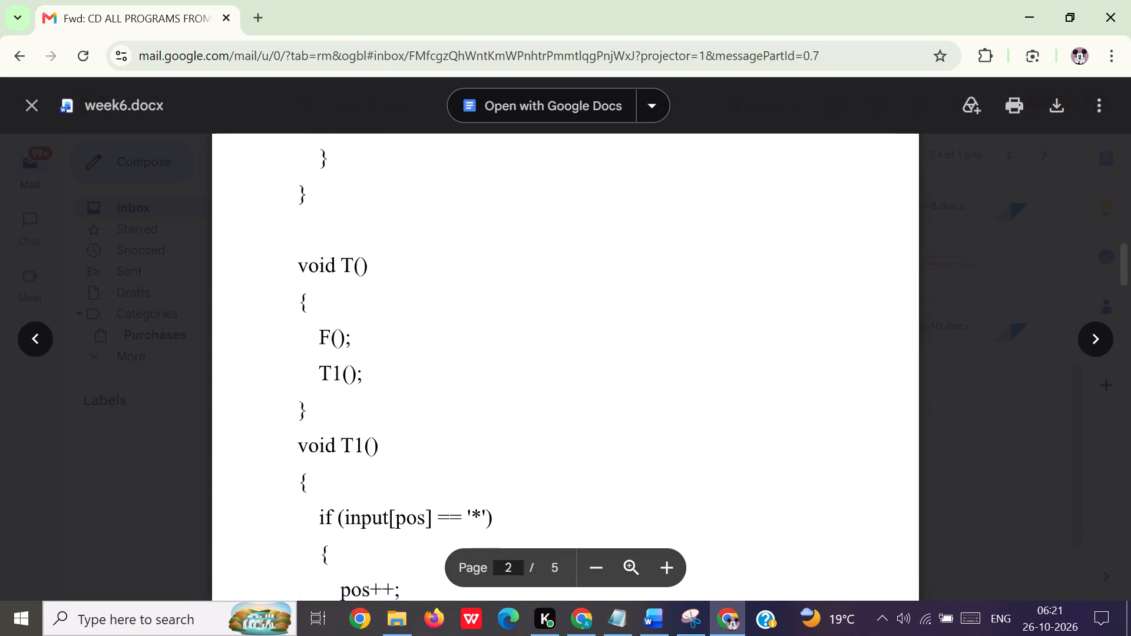
{"action": "scroll", "coordinate": [547, 284], "scroll_direction": "down", "scroll_amount": 18}
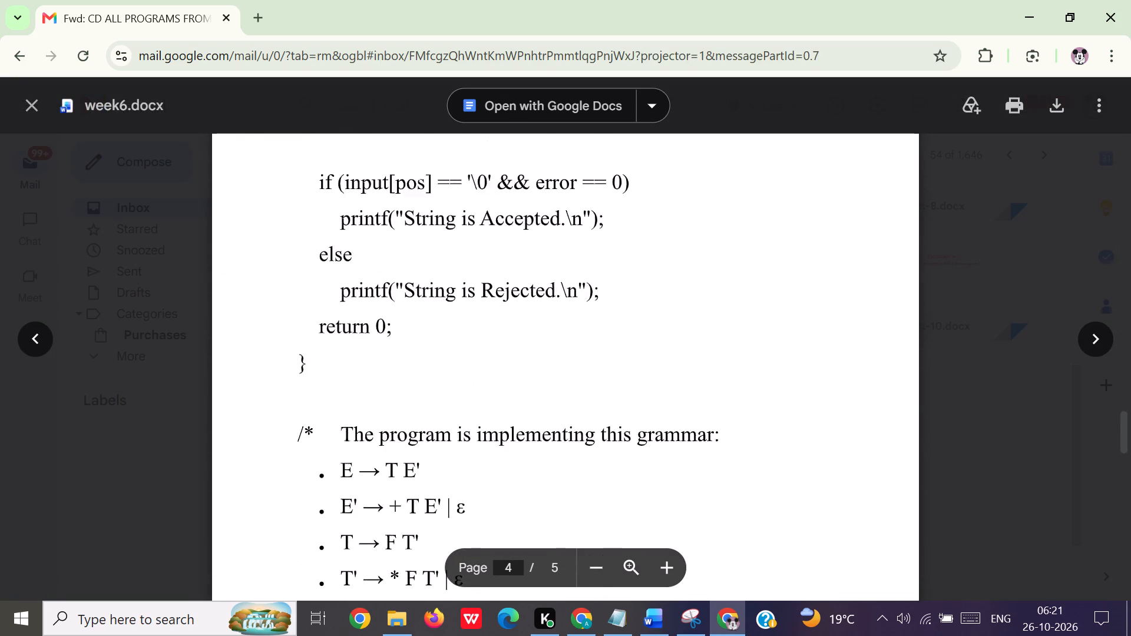
{"action": "scroll", "coordinate": [547, 284], "scroll_direction": "down", "scroll_amount": 5}
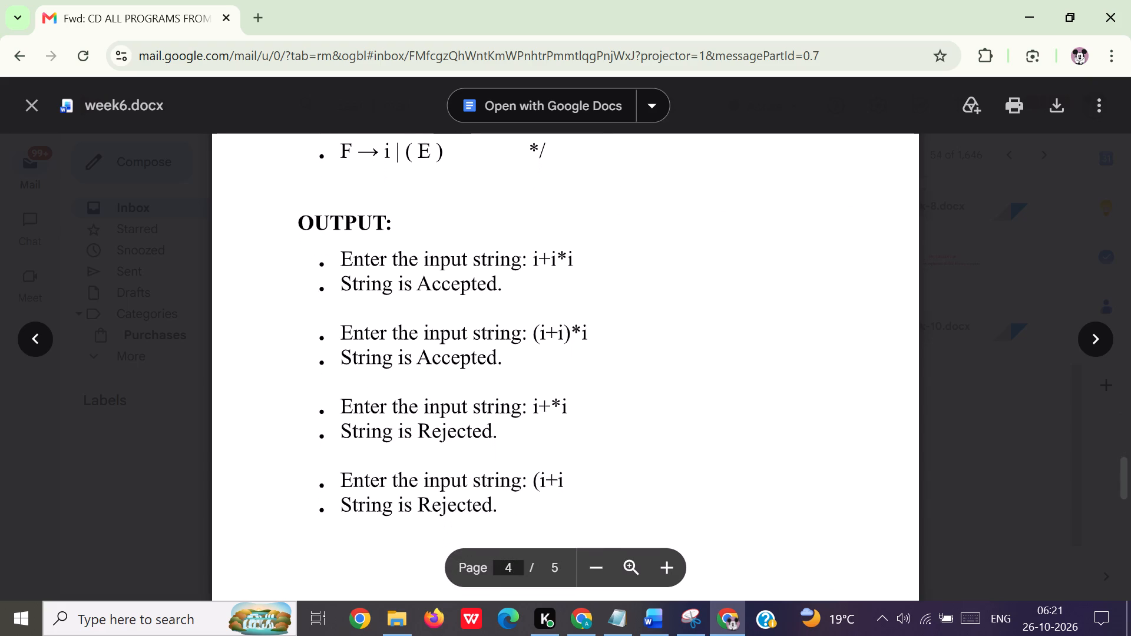
{"action": "scroll", "coordinate": [547, 284], "scroll_direction": "down", "scroll_amount": 1}
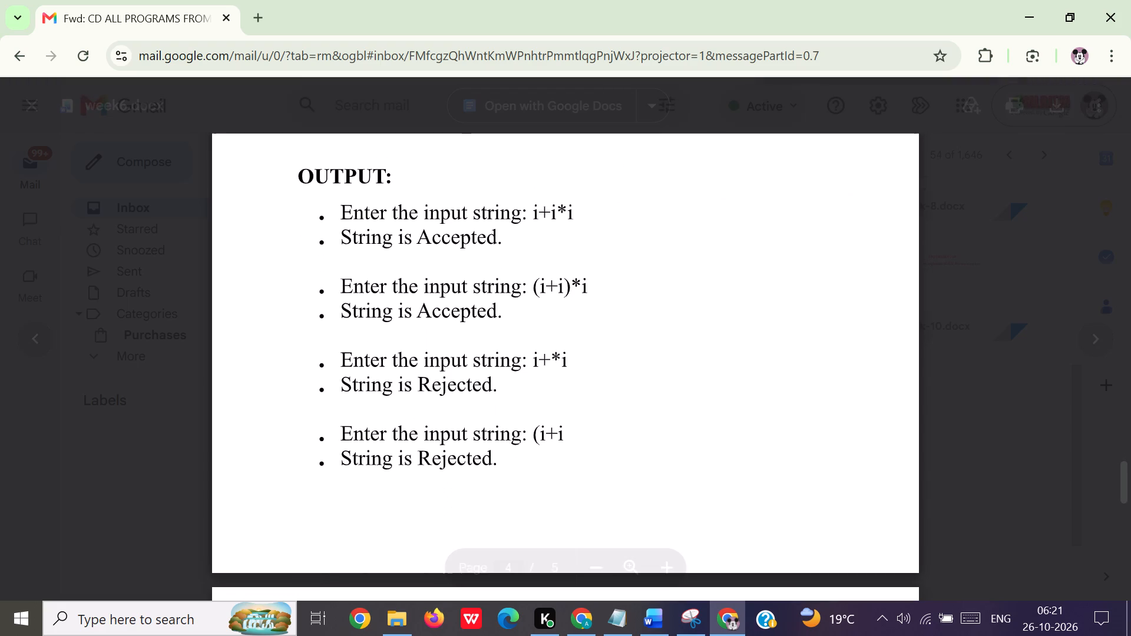
{"action": "scroll", "coordinate": [547, 284], "scroll_direction": "down", "scroll_amount": 5}
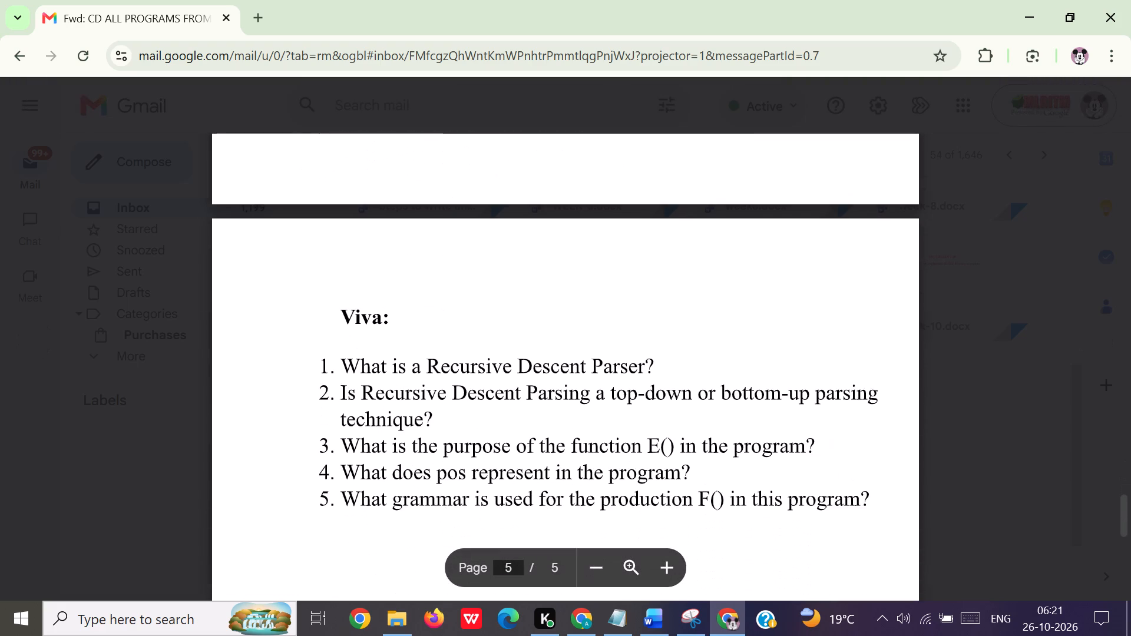
{"action": "scroll", "coordinate": [547, 284], "scroll_direction": "up", "scroll_amount": 5}
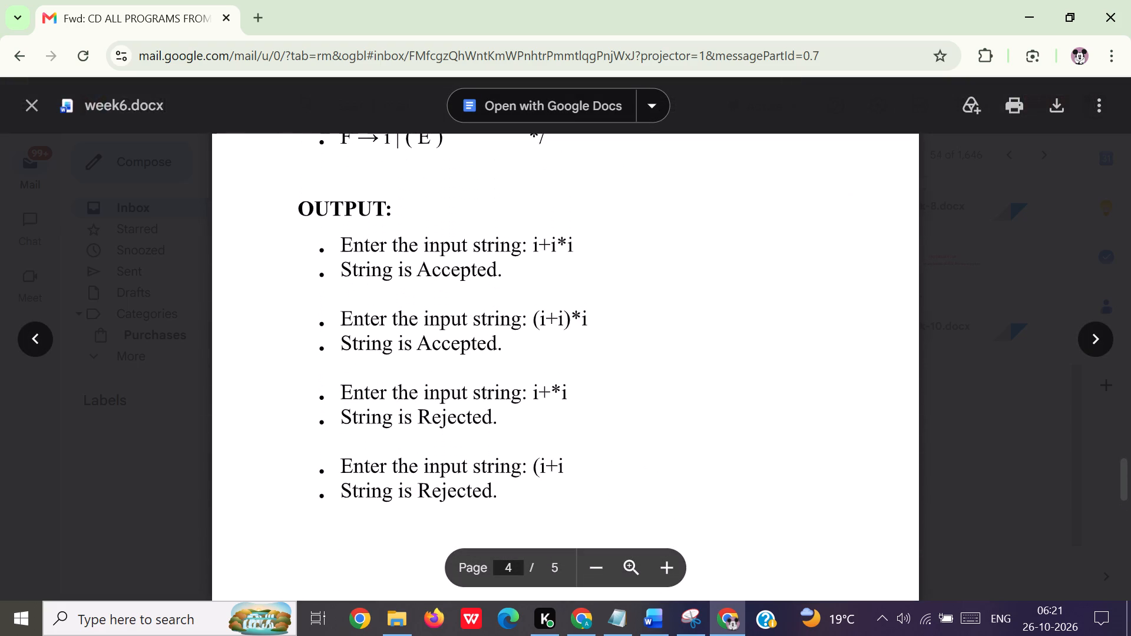
{"action": "scroll", "coordinate": [547, 284], "scroll_direction": "up", "scroll_amount": 1}
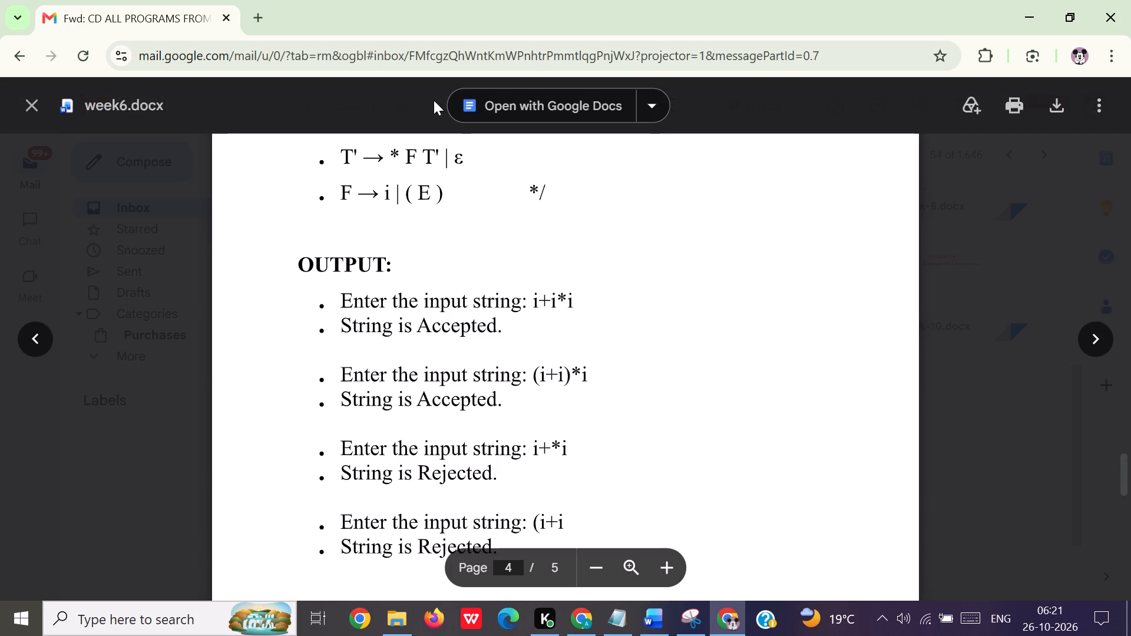
{"action": "left_click", "coordinate": [26, 114]}
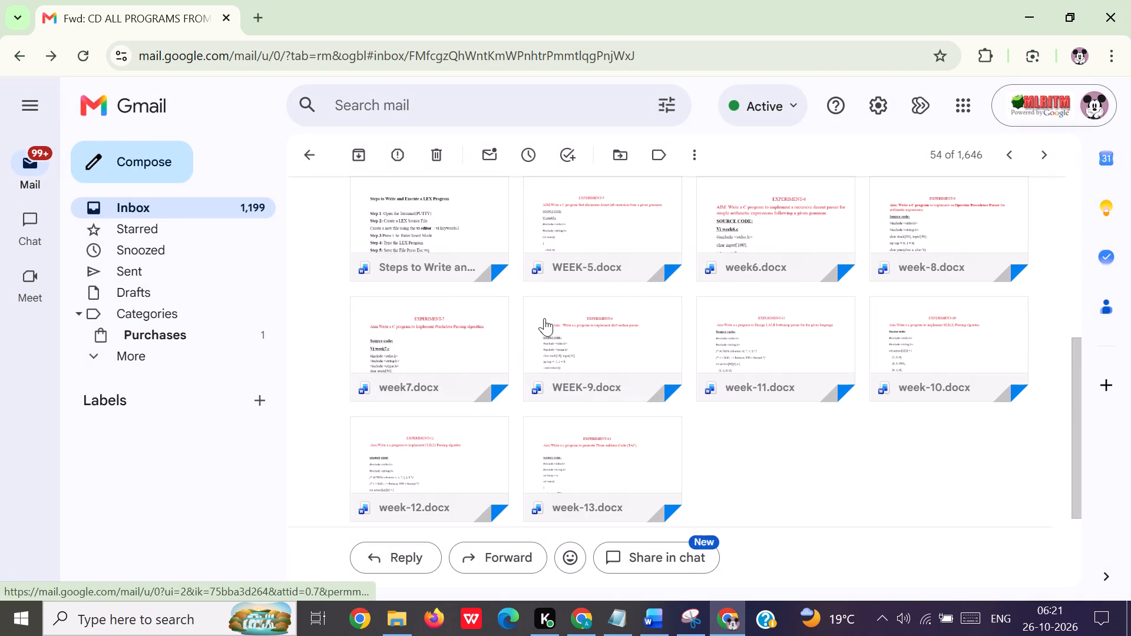
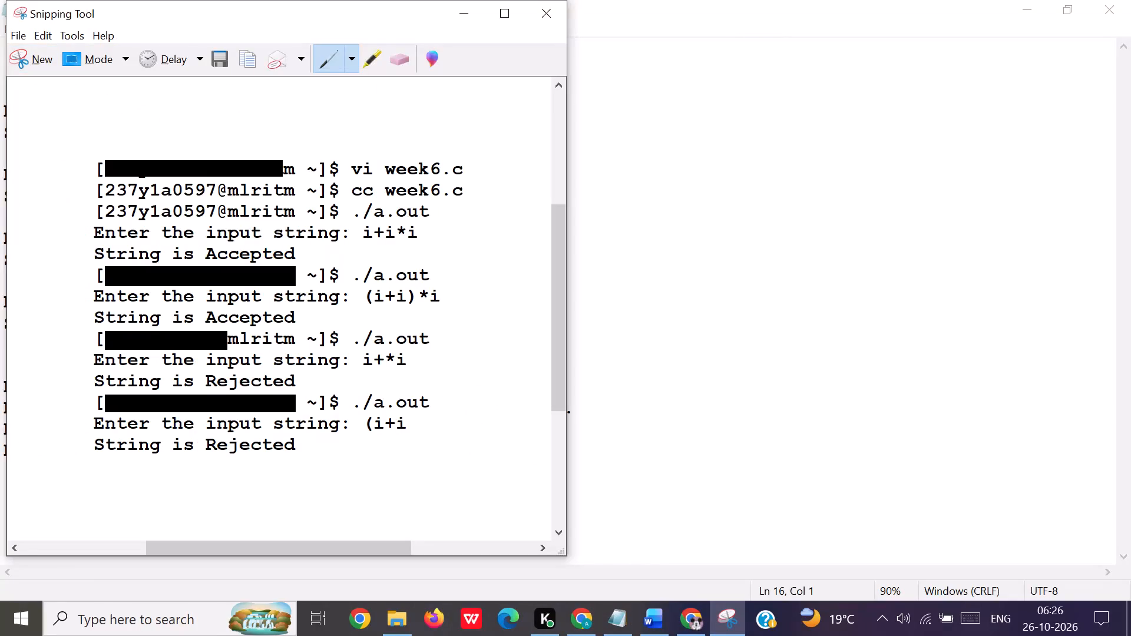
Copy the captured week6.c snip and paste it below the week7.c output on page 5 of the Word document.
{"action": "key", "text": "ctrl+c"}
{"action": "left_click", "coordinate": [654, 627]}
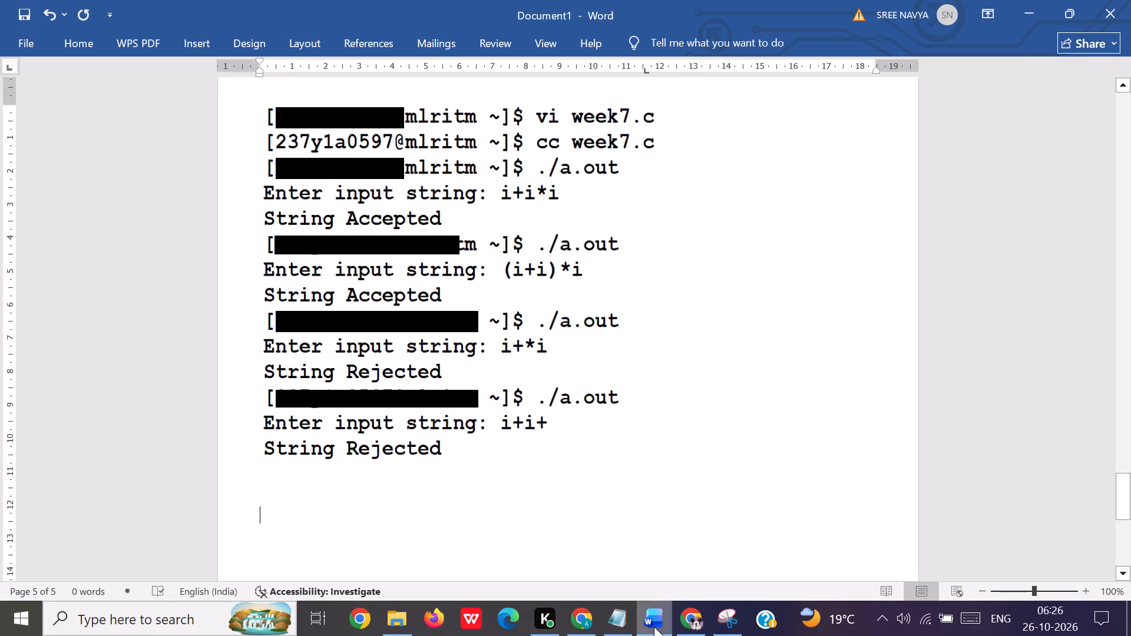
{"action": "key", "text": "ctrl+v"}
Shrink the pasted week6.c picture to about 11 cm wide and 10 cm high.
{"action": "left_click", "coordinate": [535, 432]}
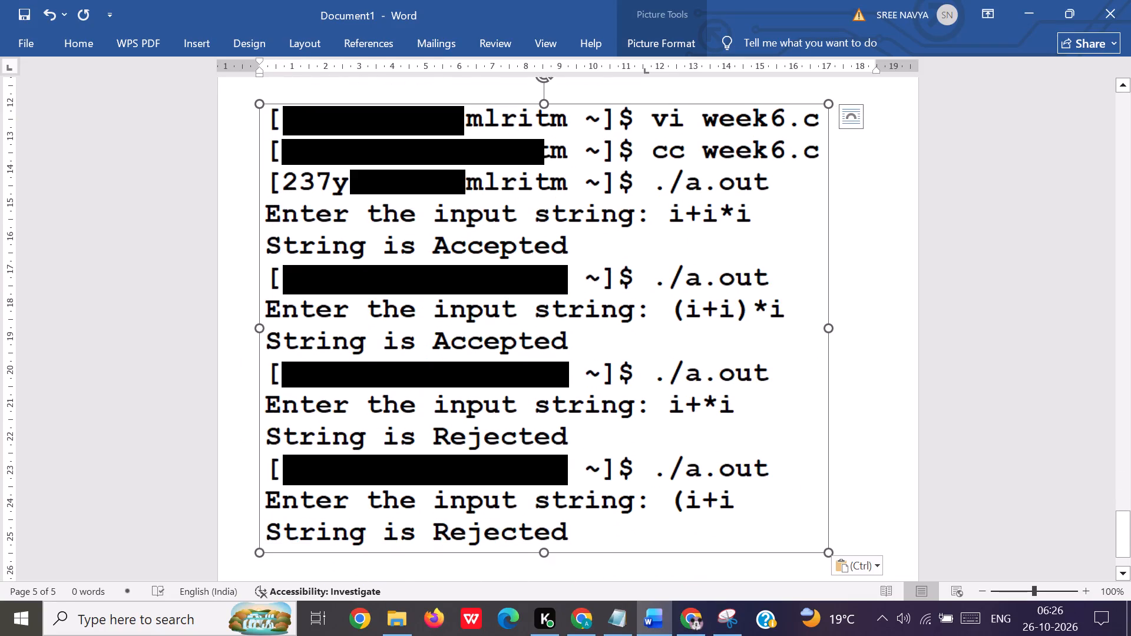
{"action": "left_click_drag", "start_coordinate": [829, 330], "coordinate": [660, 353]}
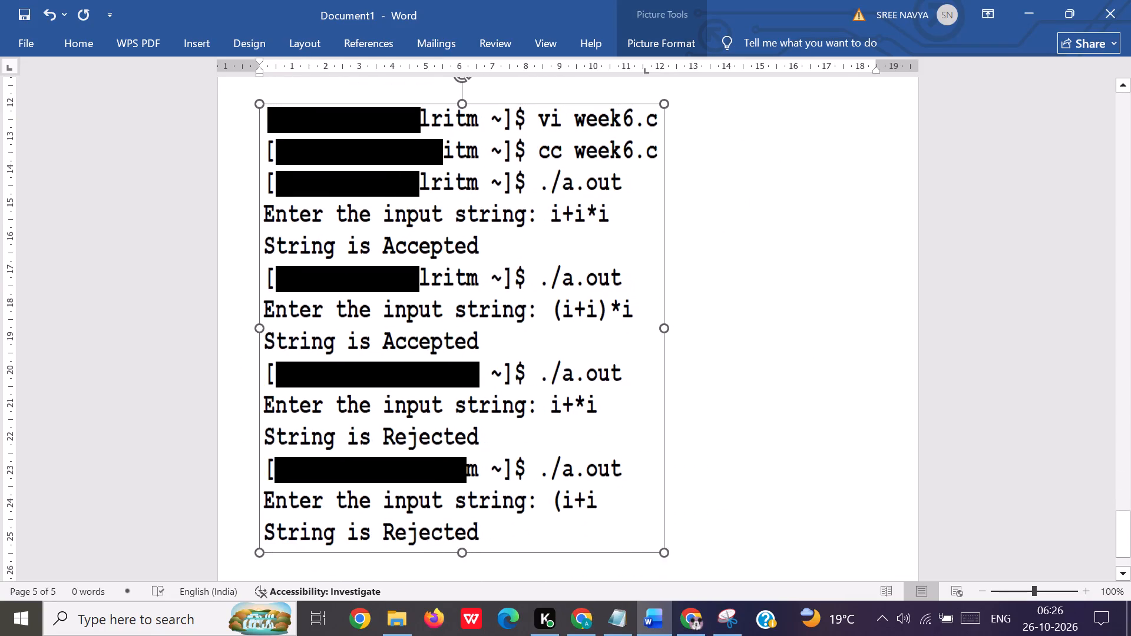
{"action": "left_click_drag", "start_coordinate": [660, 353], "coordinate": [626, 353]}
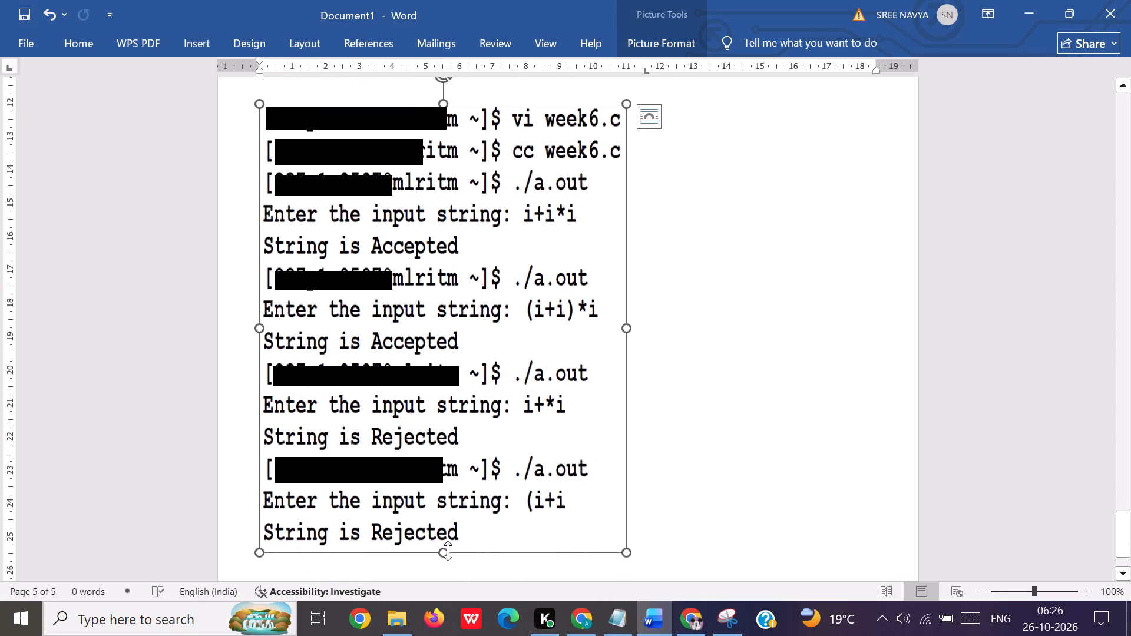
{"action": "left_click_drag", "start_coordinate": [442, 552], "coordinate": [491, 431]}
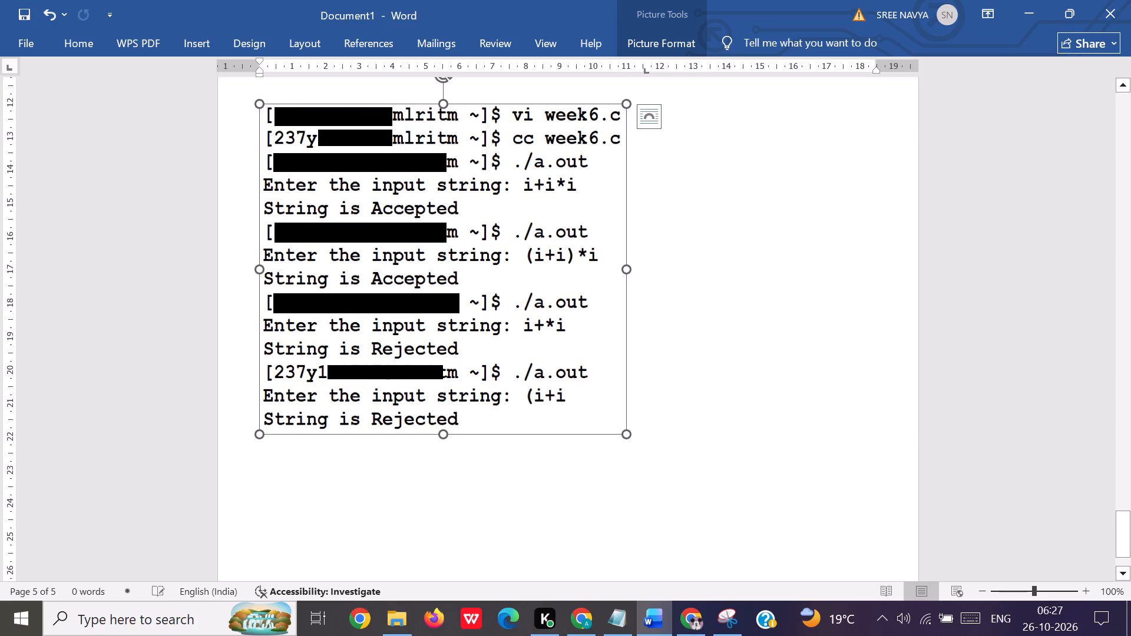
{"action": "left_click", "coordinate": [796, 330]}
Compare the outputs on pages 4 and 5, and stretch the week6.c picture slightly taller.
{"action": "left_click_drag", "start_coordinate": [1126, 474], "coordinate": [1126, 449]}
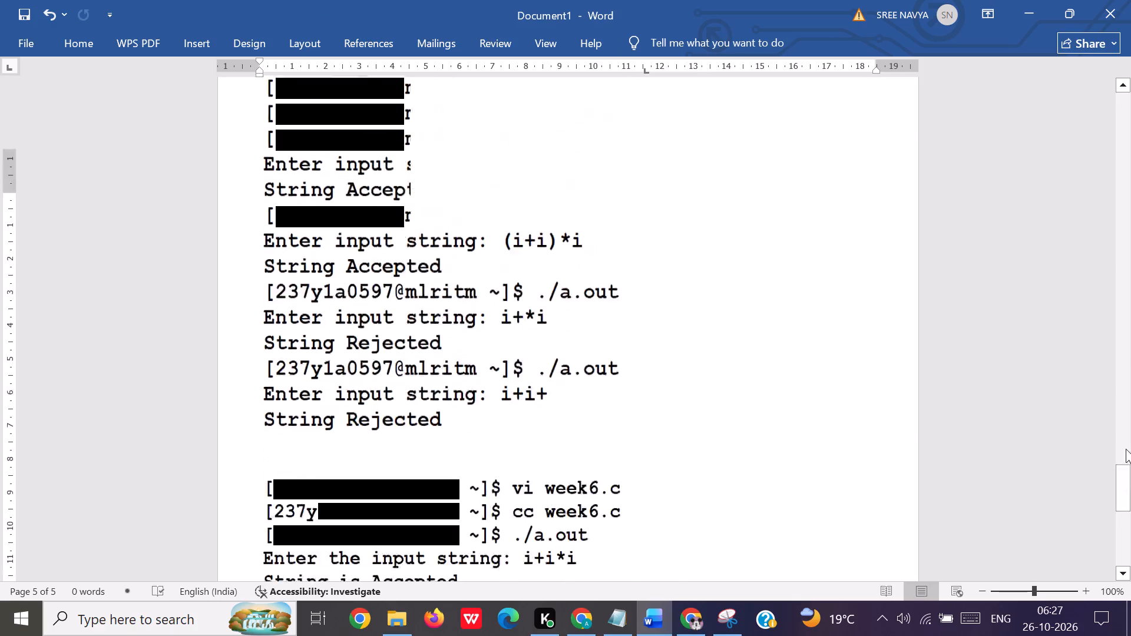
{"action": "left_click_drag", "start_coordinate": [1126, 449], "coordinate": [1126, 434]}
{"action": "left_click_drag", "start_coordinate": [1127, 399], "coordinate": [1130, 426]}
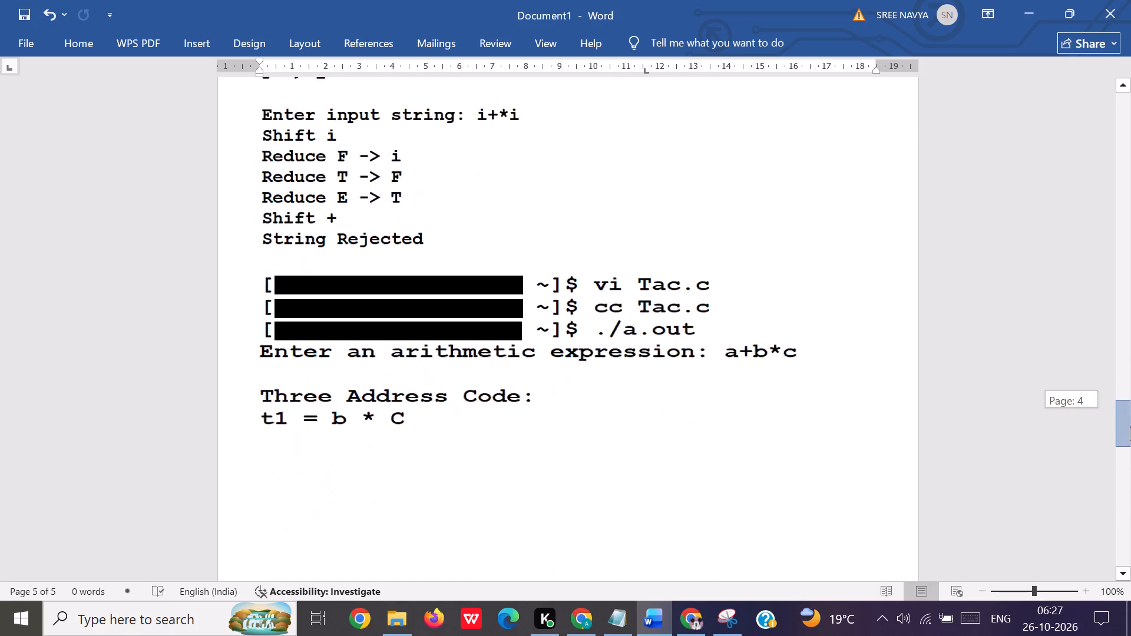
{"action": "left_click_drag", "start_coordinate": [1130, 426], "coordinate": [1110, 534]}
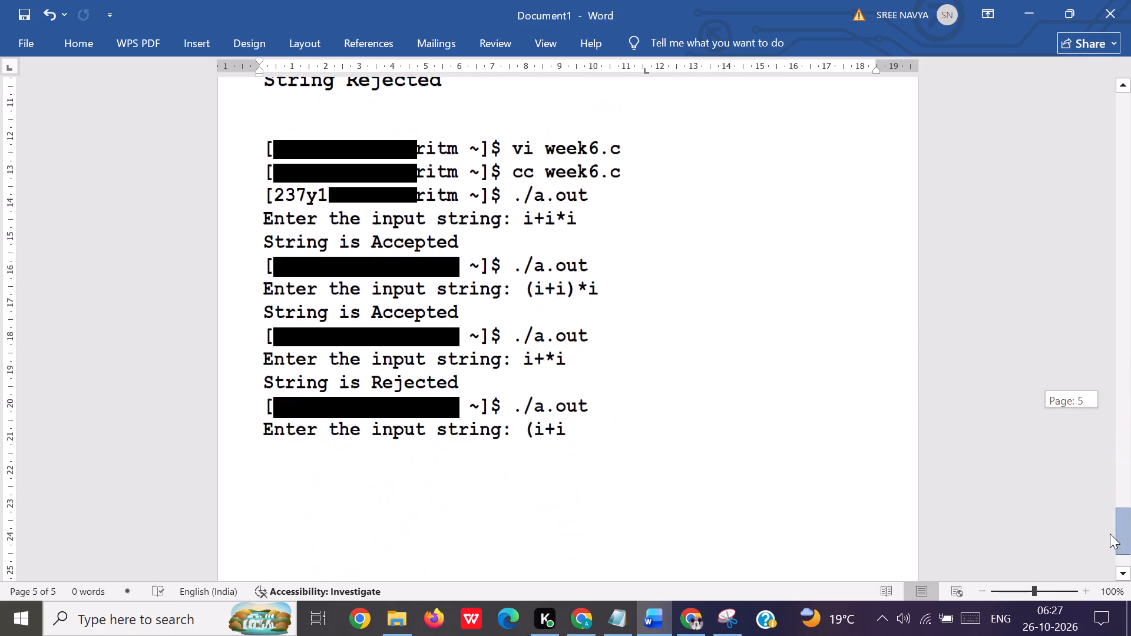
{"action": "left_click_drag", "start_coordinate": [1110, 534], "coordinate": [1106, 552]}
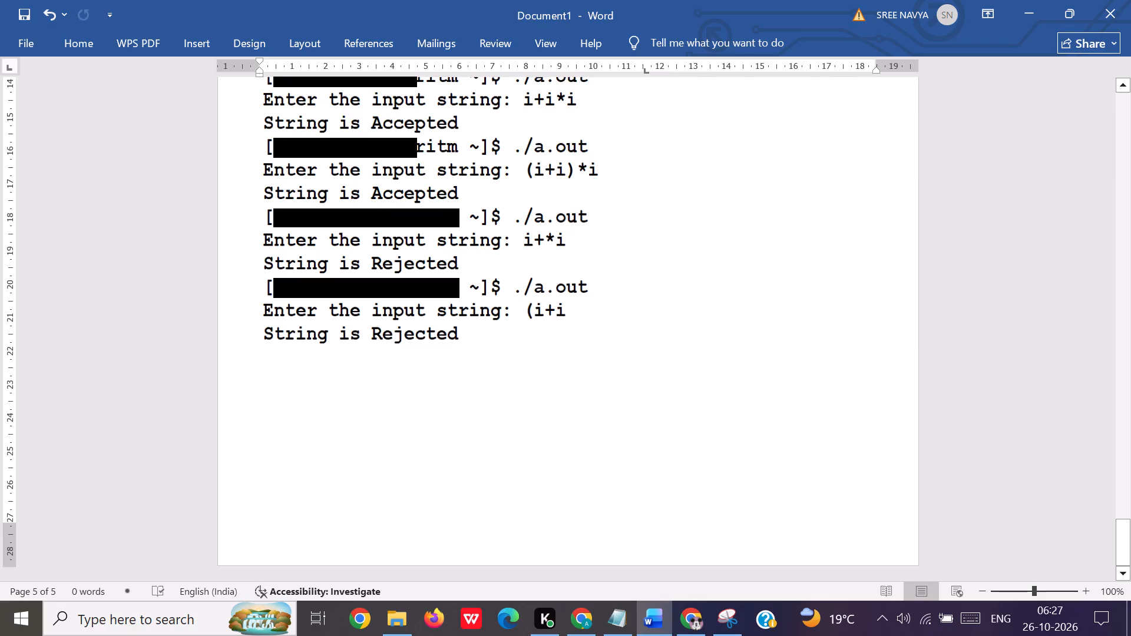
{"action": "left_click", "coordinate": [514, 246]}
{"action": "left_click_drag", "start_coordinate": [447, 350], "coordinate": [464, 399]}
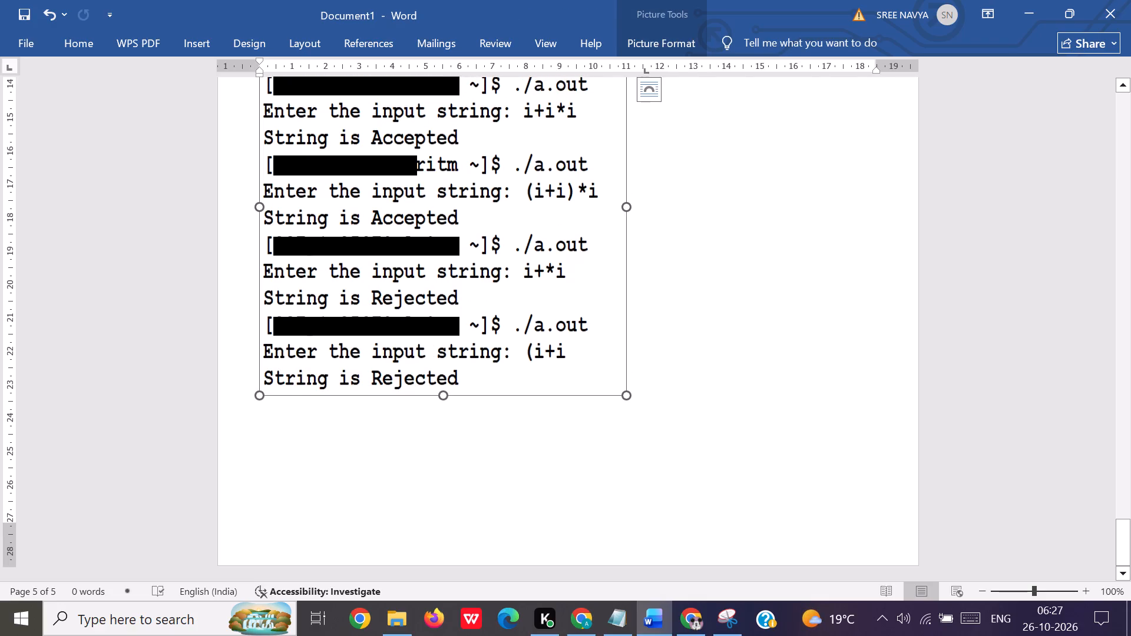
Enlarge the week7.c output picture at the top of page 5, making it taller and about 13 cm wide.
{"action": "left_click_drag", "start_coordinate": [1129, 535], "coordinate": [1130, 498]}
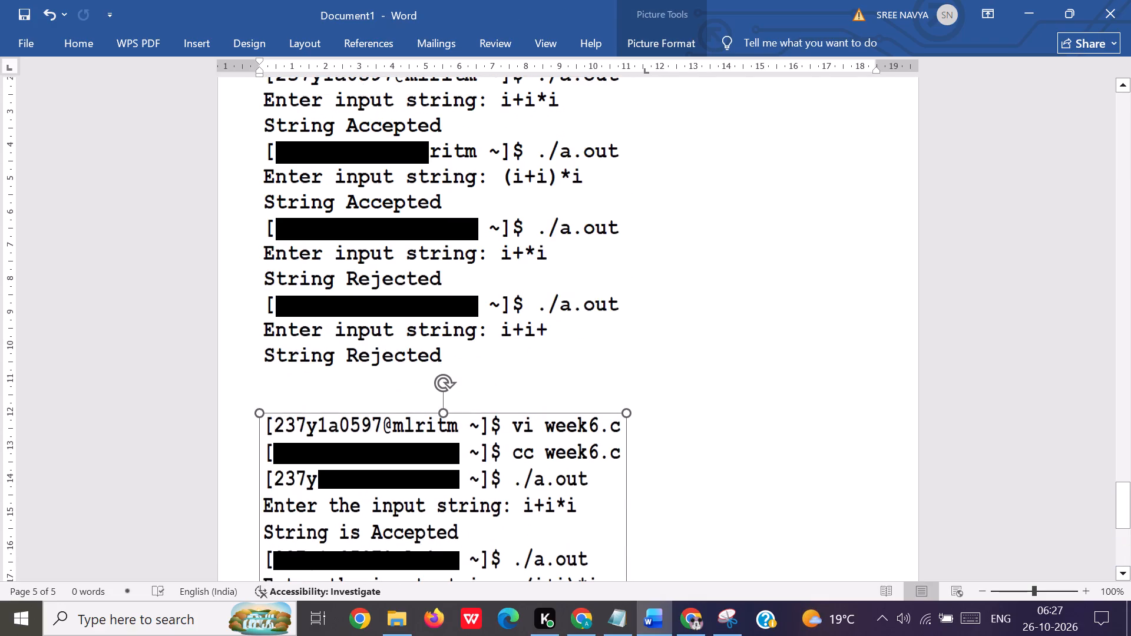
{"action": "left_click", "coordinate": [627, 358]}
{"action": "left_click_drag", "start_coordinate": [462, 372], "coordinate": [463, 389]}
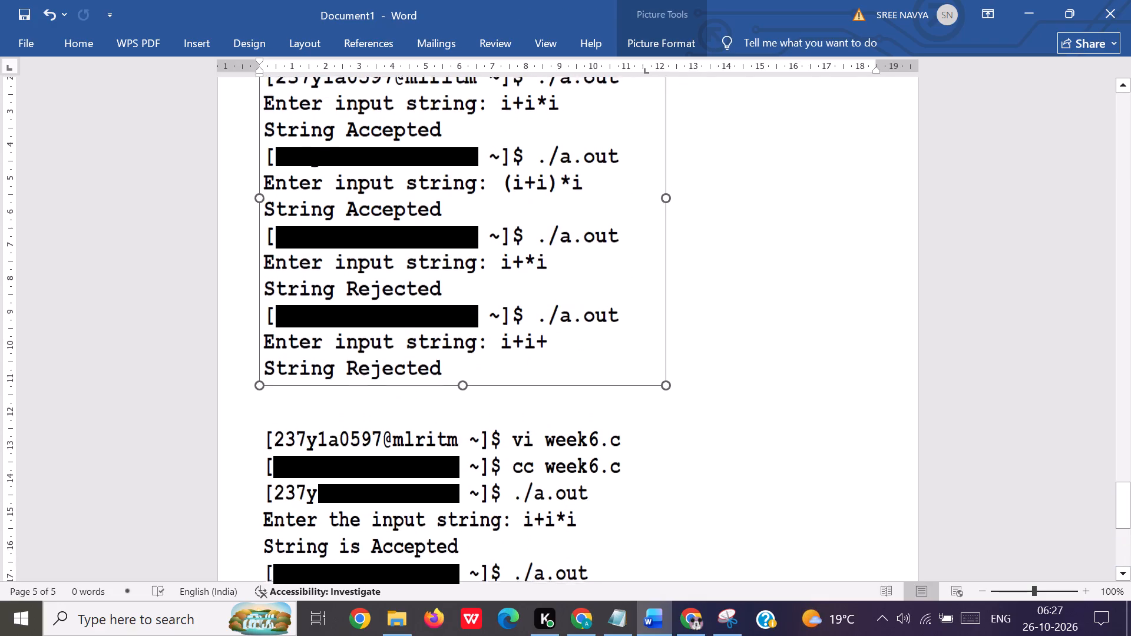
{"action": "left_click_drag", "start_coordinate": [463, 389], "coordinate": [464, 406]}
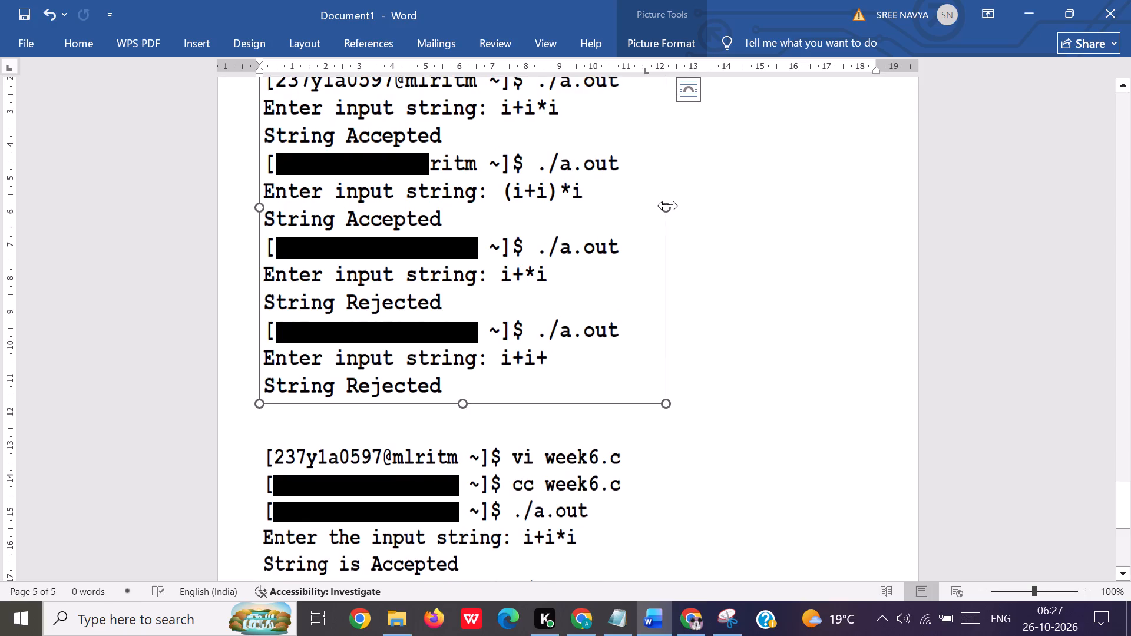
{"action": "left_click_drag", "start_coordinate": [668, 206], "coordinate": [685, 205]}
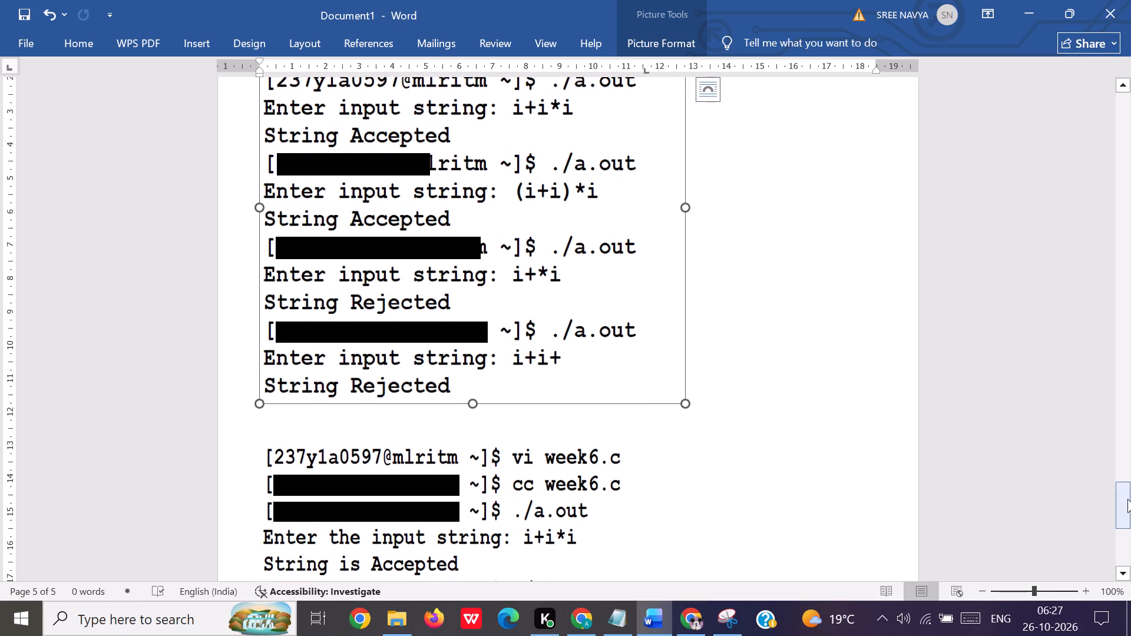
Enlarge the week6.c picture to about 13 cm wide and 12 cm high, matching the week7.c picture's text size.
{"action": "left_click_drag", "start_coordinate": [1127, 499], "coordinate": [1130, 526]}
{"action": "left_click", "coordinate": [597, 366]}
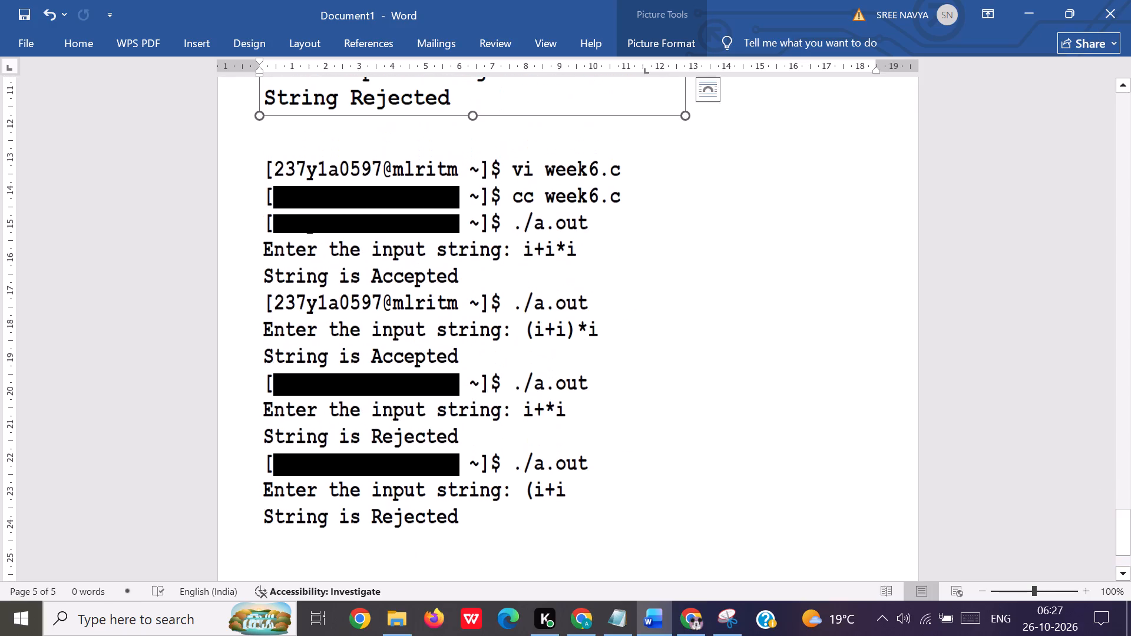
{"action": "left_click_drag", "start_coordinate": [624, 346], "coordinate": [662, 350]}
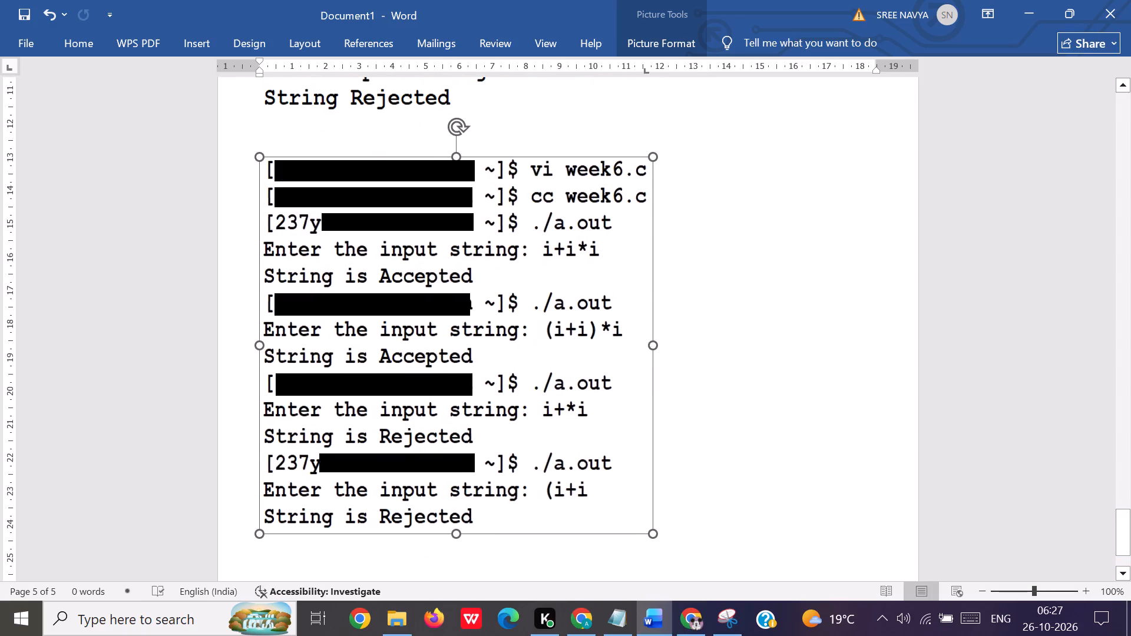
{"action": "left_click_drag", "start_coordinate": [662, 350], "coordinate": [682, 356]}
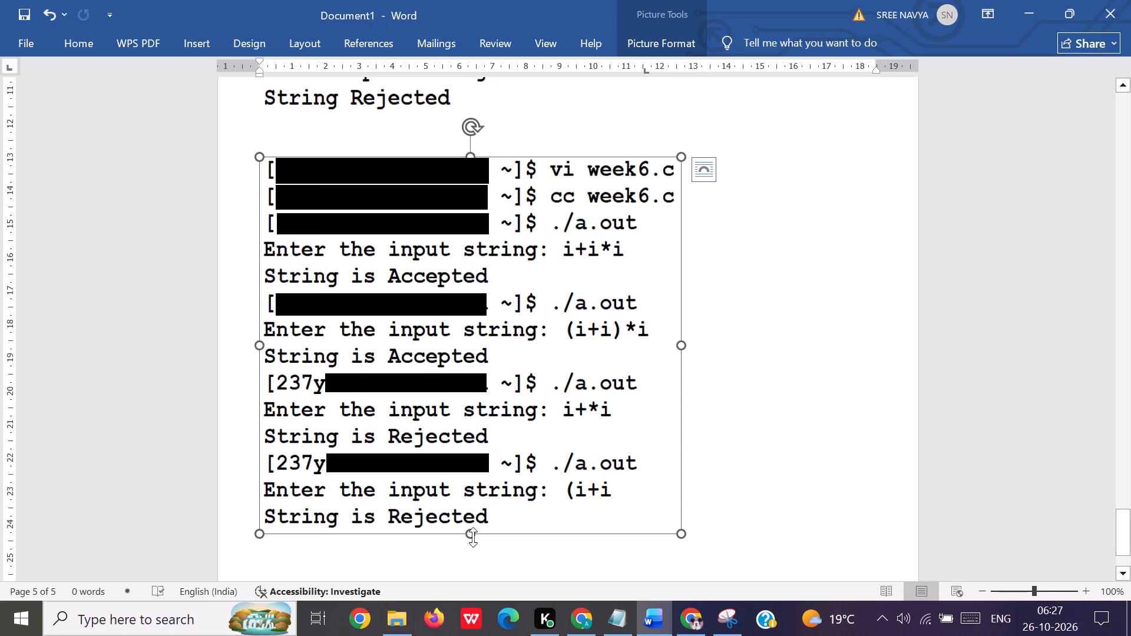
{"action": "left_click_drag", "start_coordinate": [473, 536], "coordinate": [478, 559]}
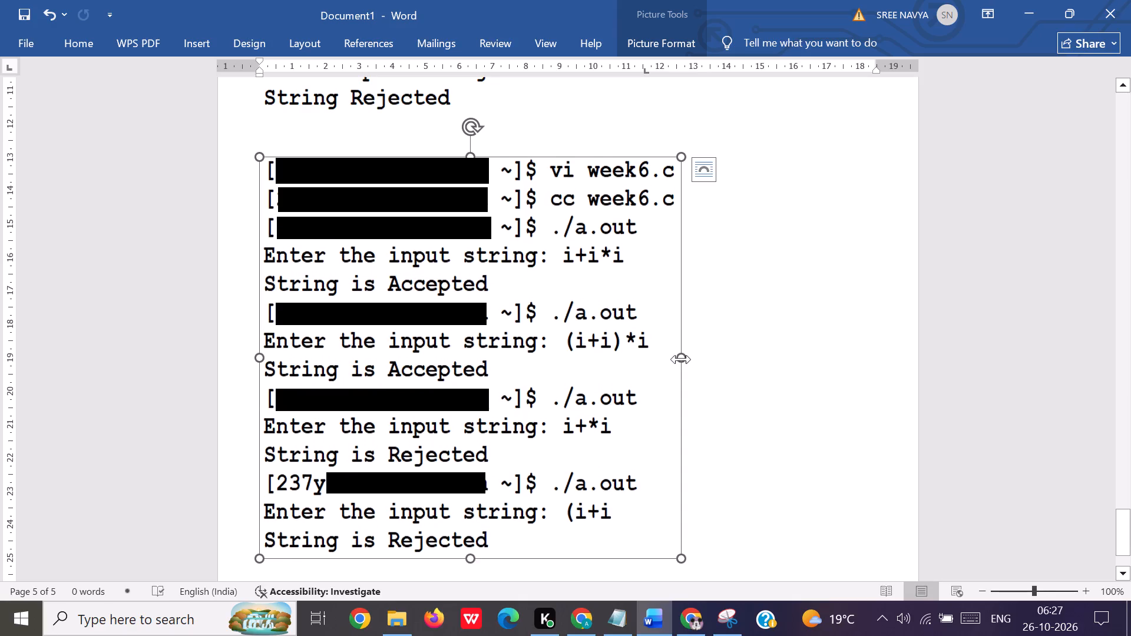
{"action": "left_click_drag", "start_coordinate": [683, 359], "coordinate": [697, 356]}
{"action": "left_click", "coordinate": [783, 358]}
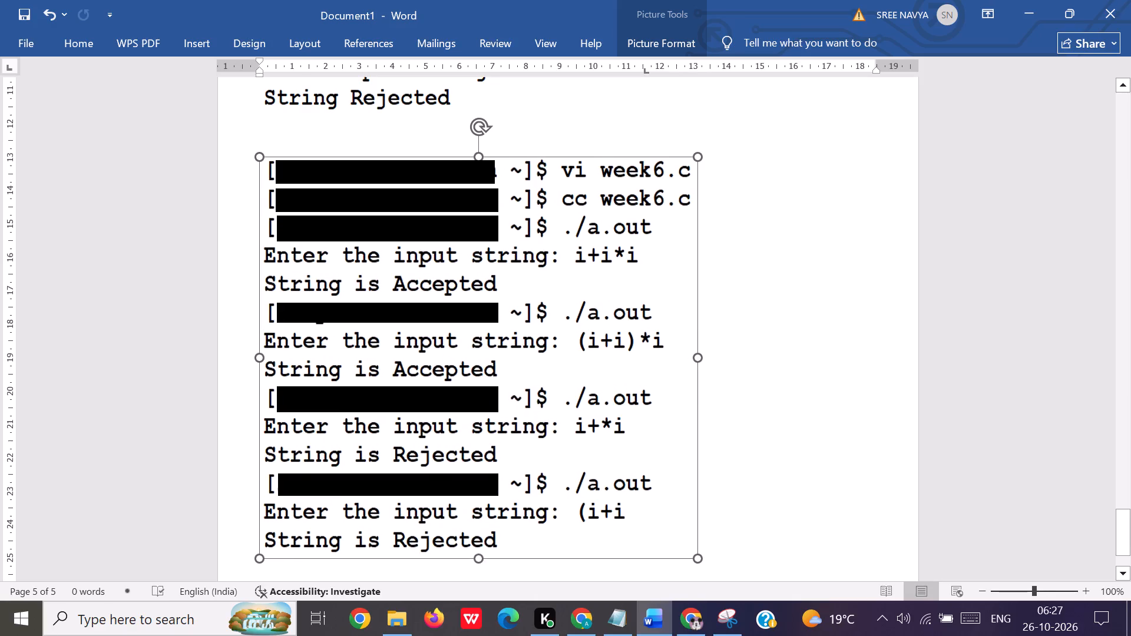
Save the document in the Downloads folder as "cd outputs".
{"action": "left_click", "coordinate": [19, 48]}
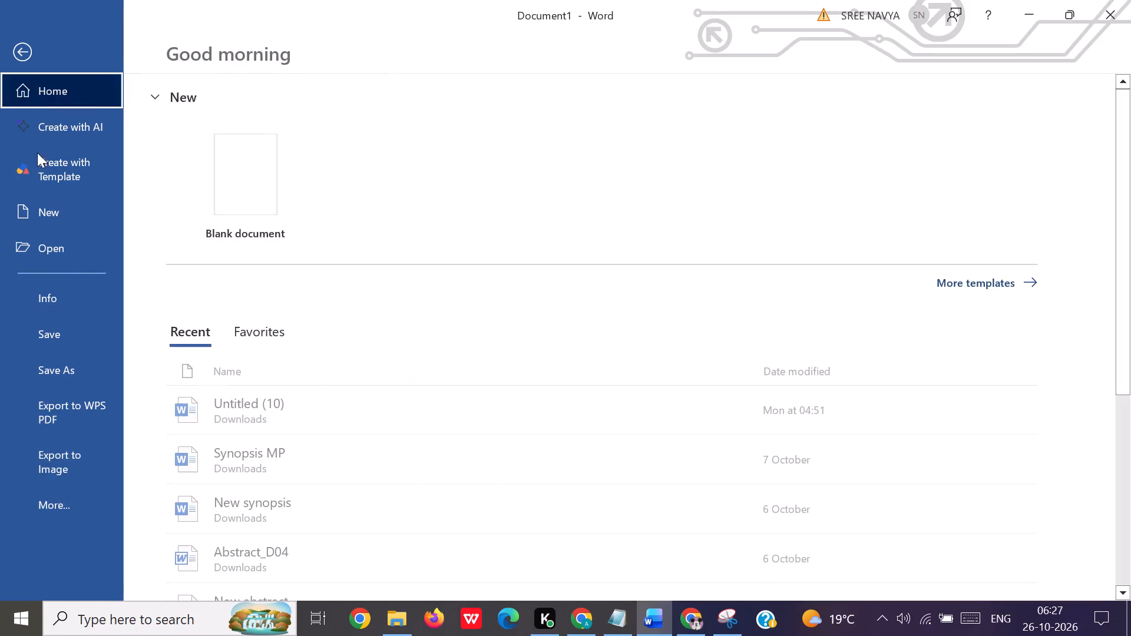
{"action": "left_click", "coordinate": [56, 372]}
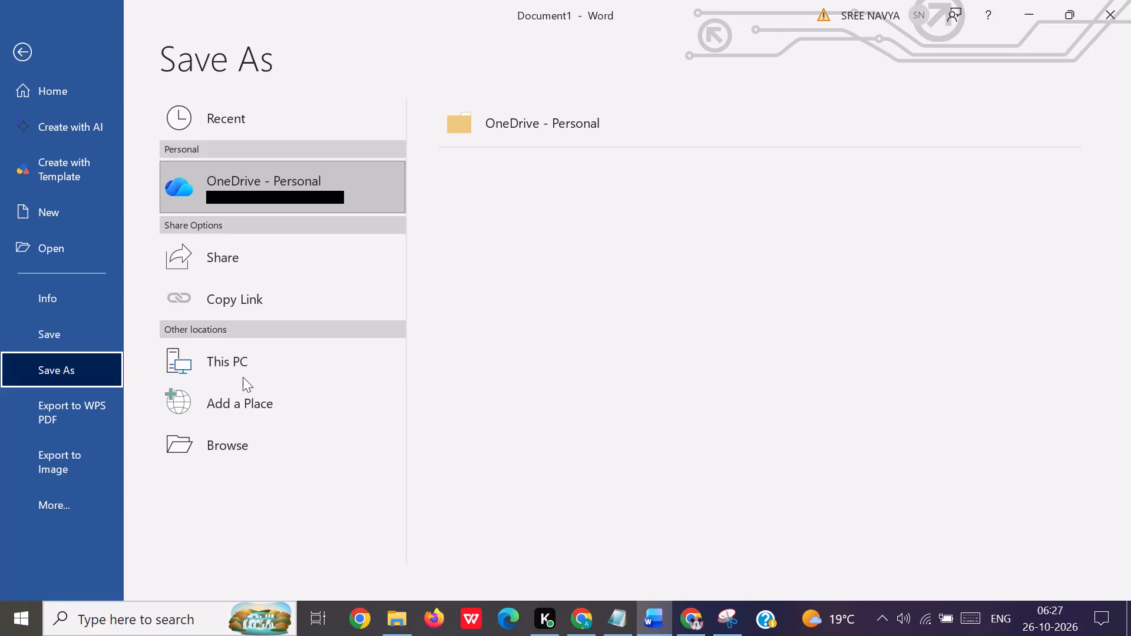
{"action": "left_click", "coordinate": [243, 377]}
{"action": "left_click", "coordinate": [571, 212]}
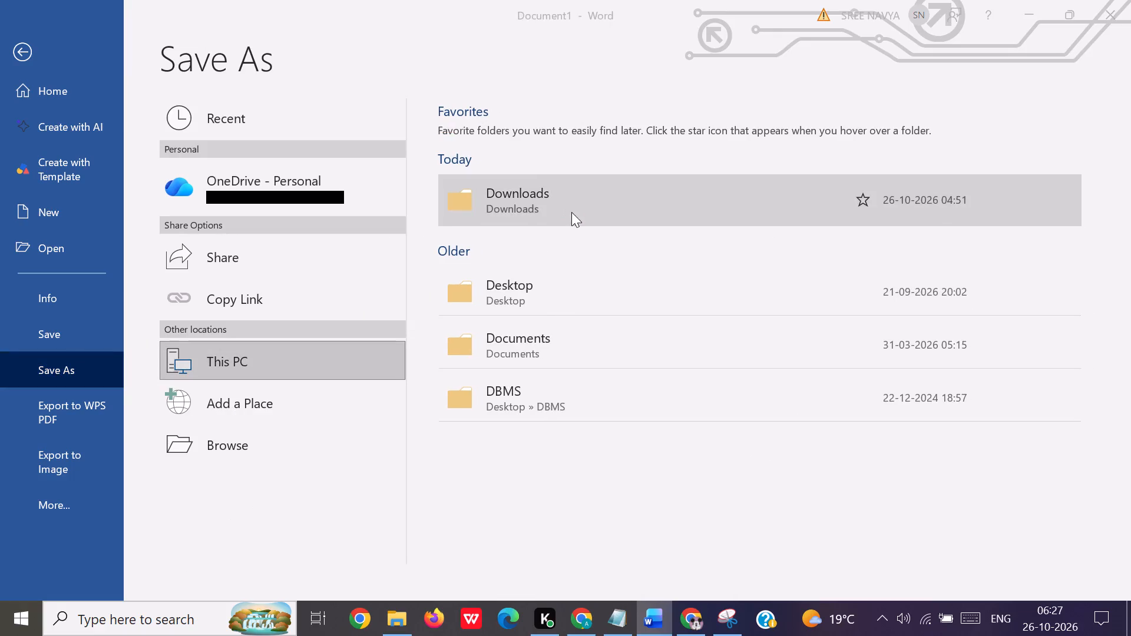
{"action": "key", "text": "BackSpace"}
{"action": "type", "text": "cd outputs"}
{"action": "key", "text": "Return"}
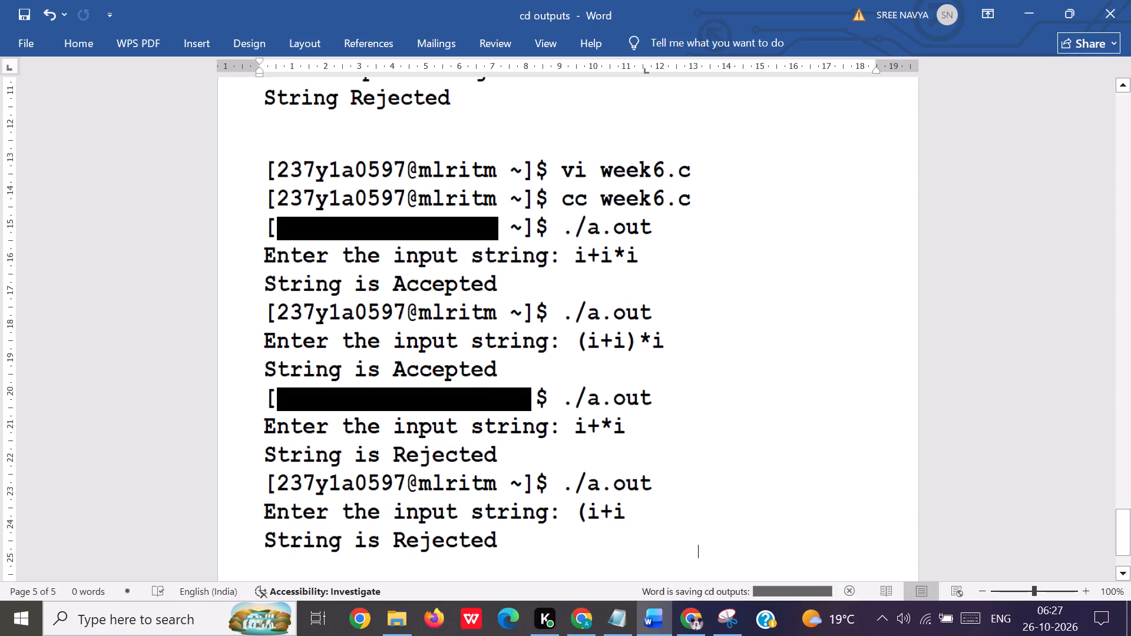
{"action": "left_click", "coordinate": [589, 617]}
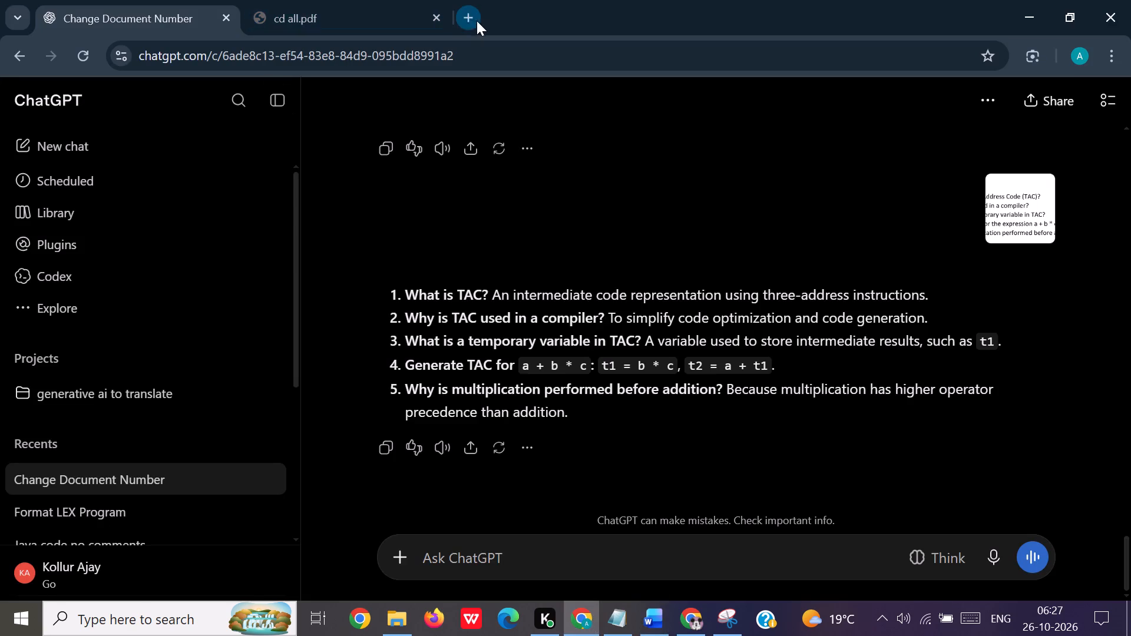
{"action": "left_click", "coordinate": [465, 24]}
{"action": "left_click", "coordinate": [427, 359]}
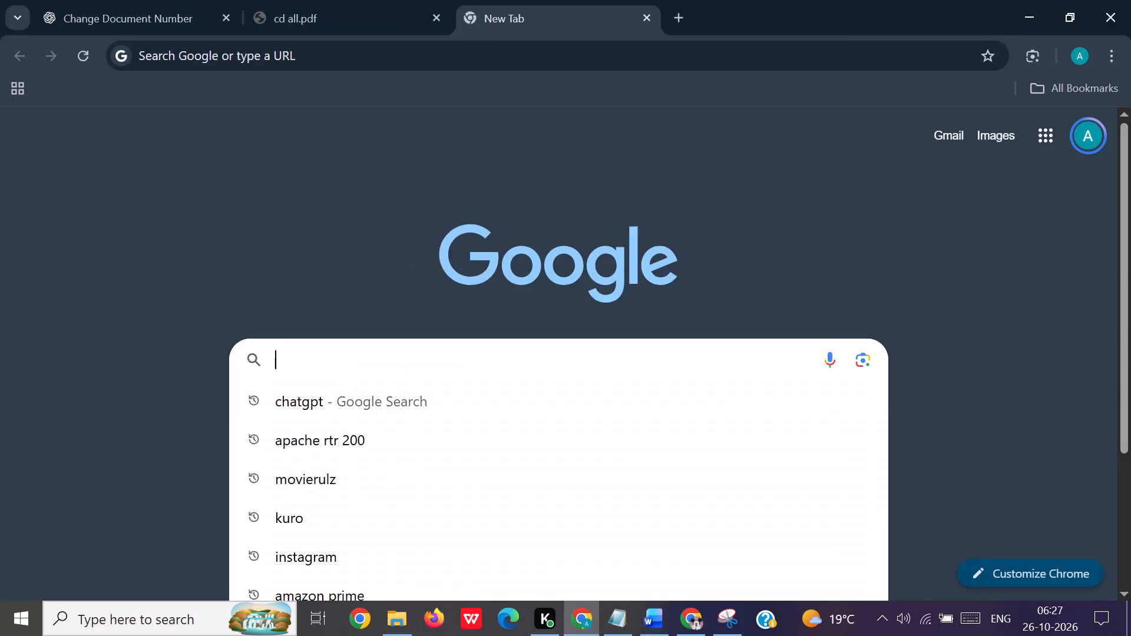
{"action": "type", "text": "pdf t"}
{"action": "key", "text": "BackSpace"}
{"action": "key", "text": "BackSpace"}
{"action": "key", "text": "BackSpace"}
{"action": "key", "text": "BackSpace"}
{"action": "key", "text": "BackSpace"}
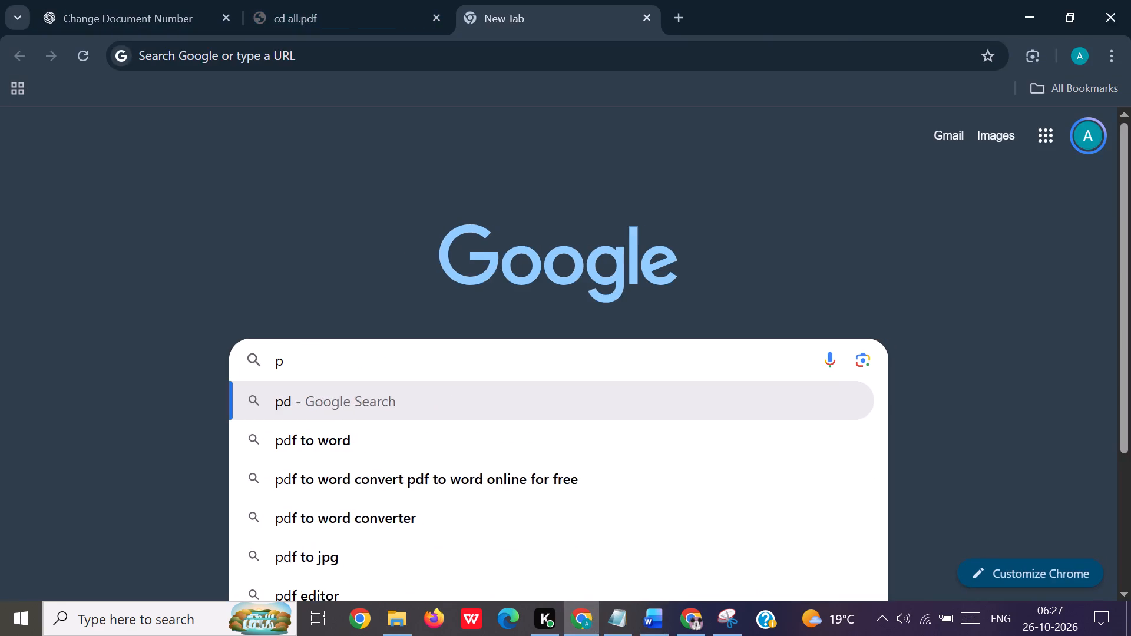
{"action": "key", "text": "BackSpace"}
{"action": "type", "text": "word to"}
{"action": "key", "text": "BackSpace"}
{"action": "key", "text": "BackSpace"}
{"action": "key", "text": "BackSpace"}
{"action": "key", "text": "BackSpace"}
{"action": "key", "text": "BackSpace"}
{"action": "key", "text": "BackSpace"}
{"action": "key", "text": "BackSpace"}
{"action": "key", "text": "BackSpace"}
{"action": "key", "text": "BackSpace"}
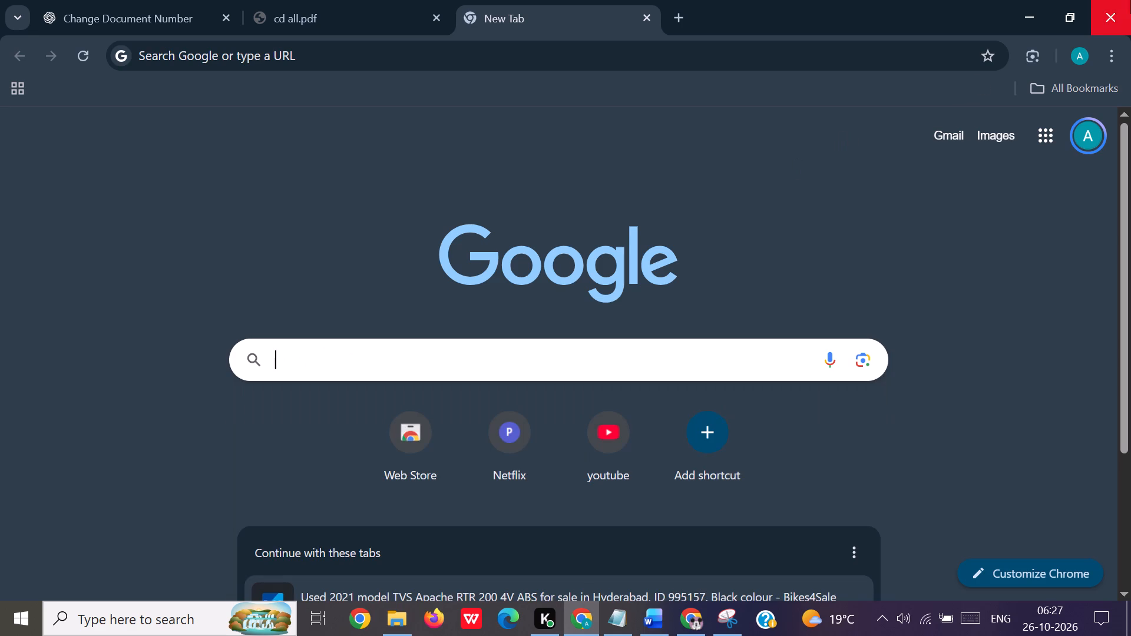
Close both open Chrome windows.
{"action": "left_click", "coordinate": [1130, 0]}
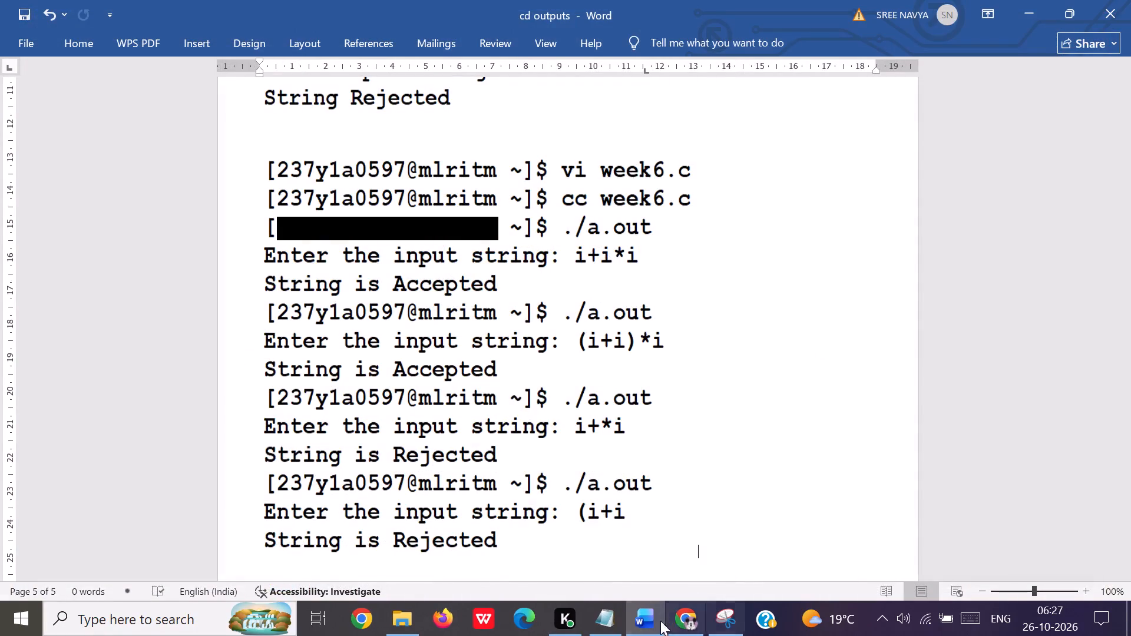
{"action": "left_click", "coordinate": [679, 621]}
{"action": "left_click", "coordinate": [1117, 0]}
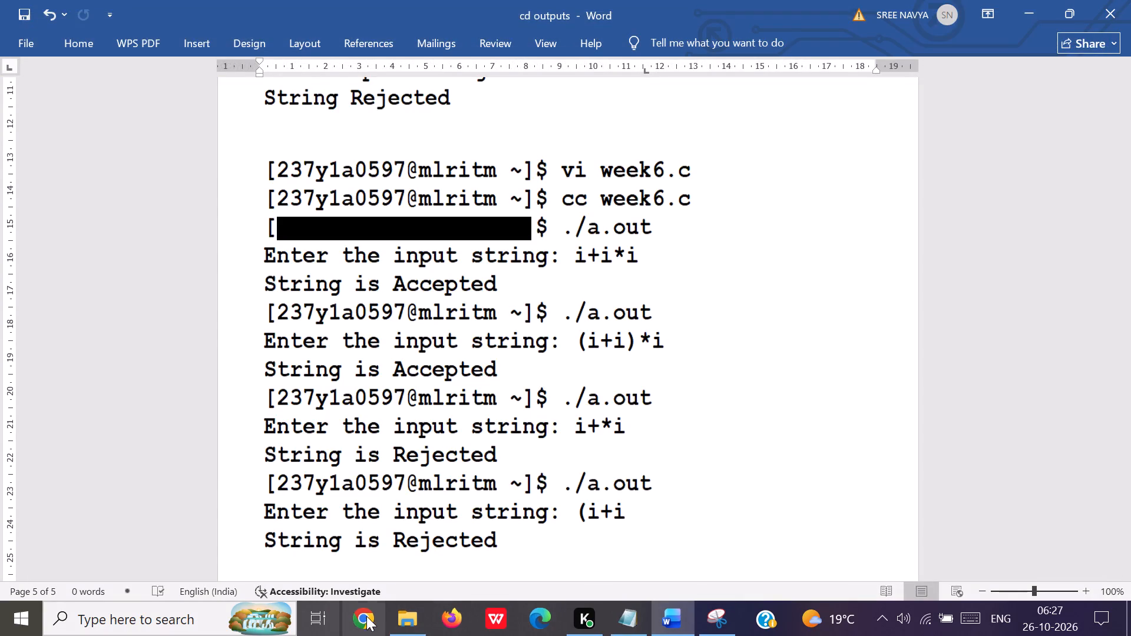
Open Chrome with the Sree profile and search Google for "word to pdf".
{"action": "left_click", "coordinate": [368, 616]}
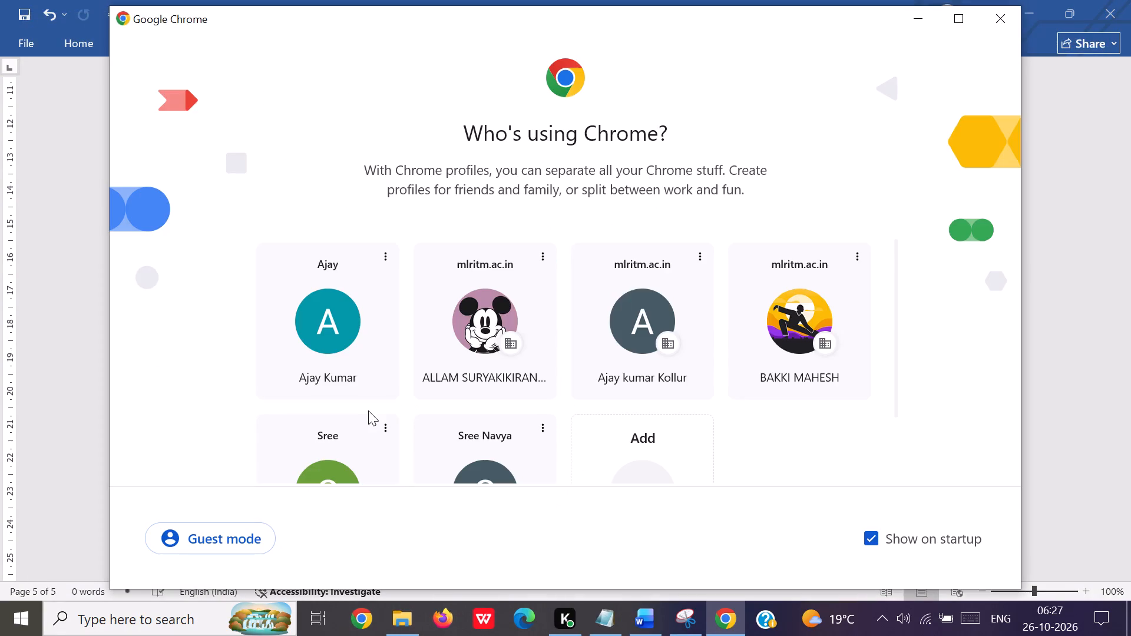
{"action": "left_click", "coordinate": [325, 473]}
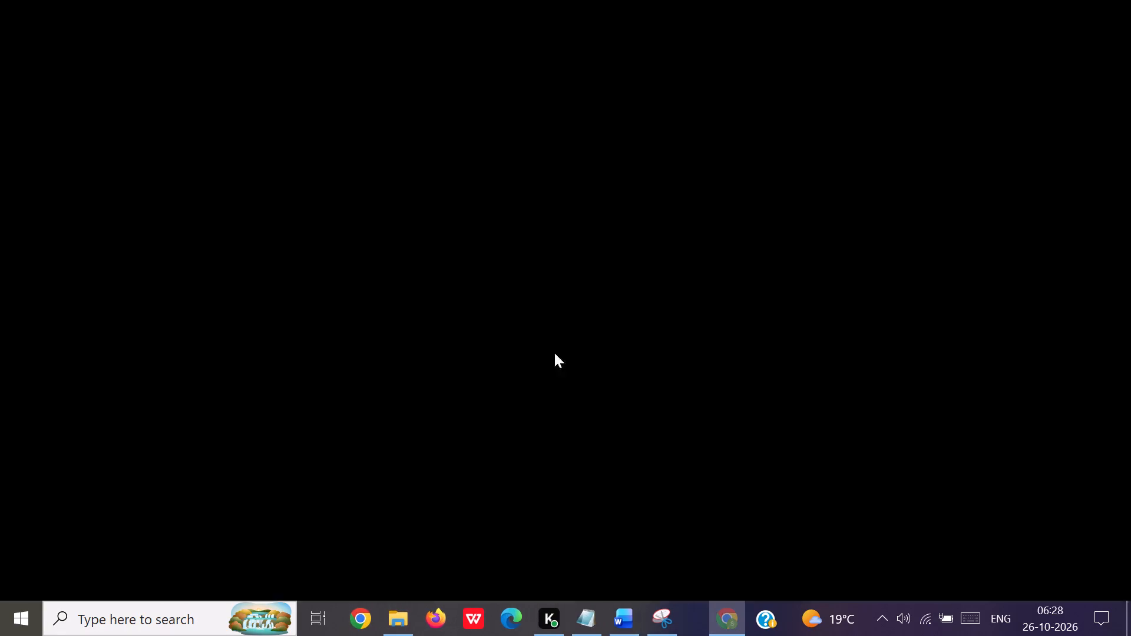
{"action": "left_click", "coordinate": [558, 352]}
{"action": "type", "text": "pd"}
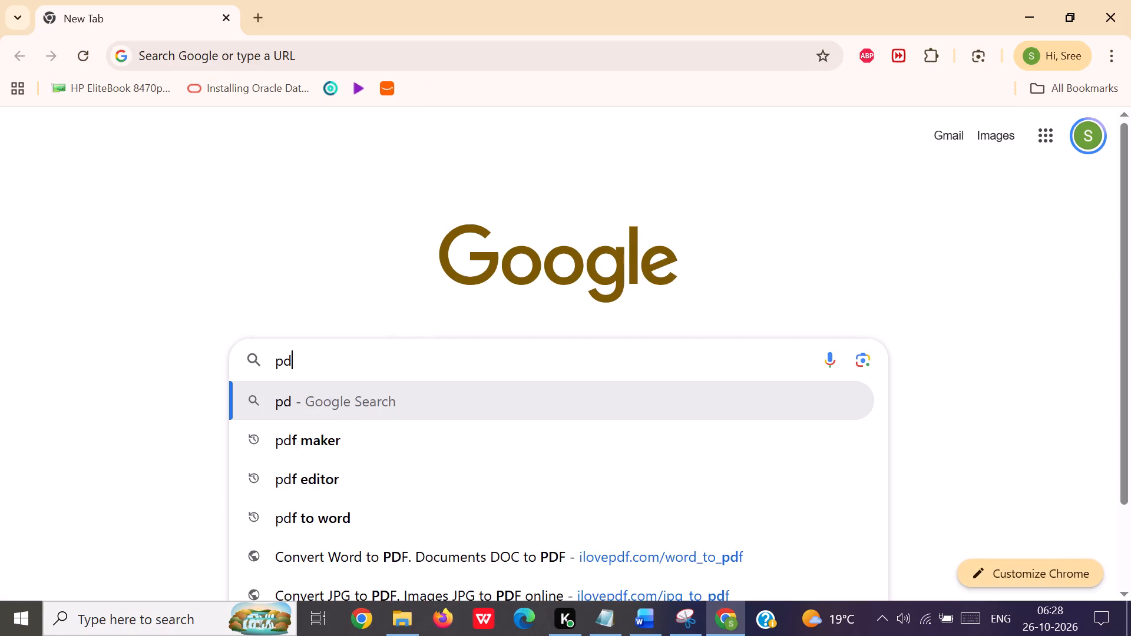
{"action": "key", "text": "BackSpace"}
{"action": "key", "text": "BackSpace"}
{"action": "type", "text": "word"}
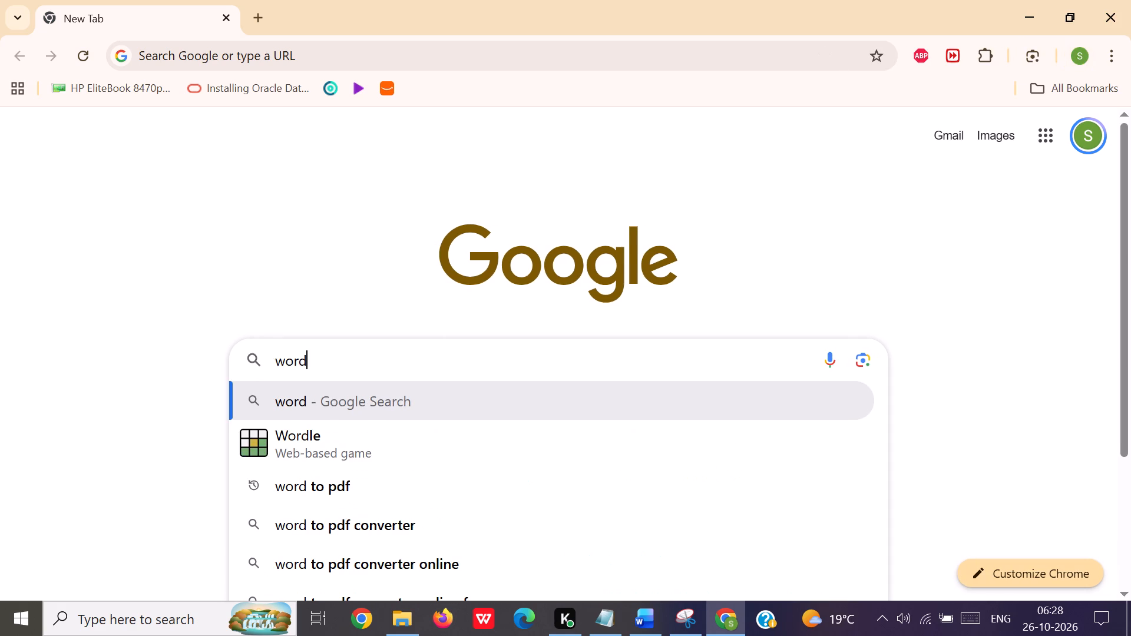
{"action": "key", "text": "Down"}
{"action": "key", "text": "Down"}
{"action": "key", "text": "Return"}
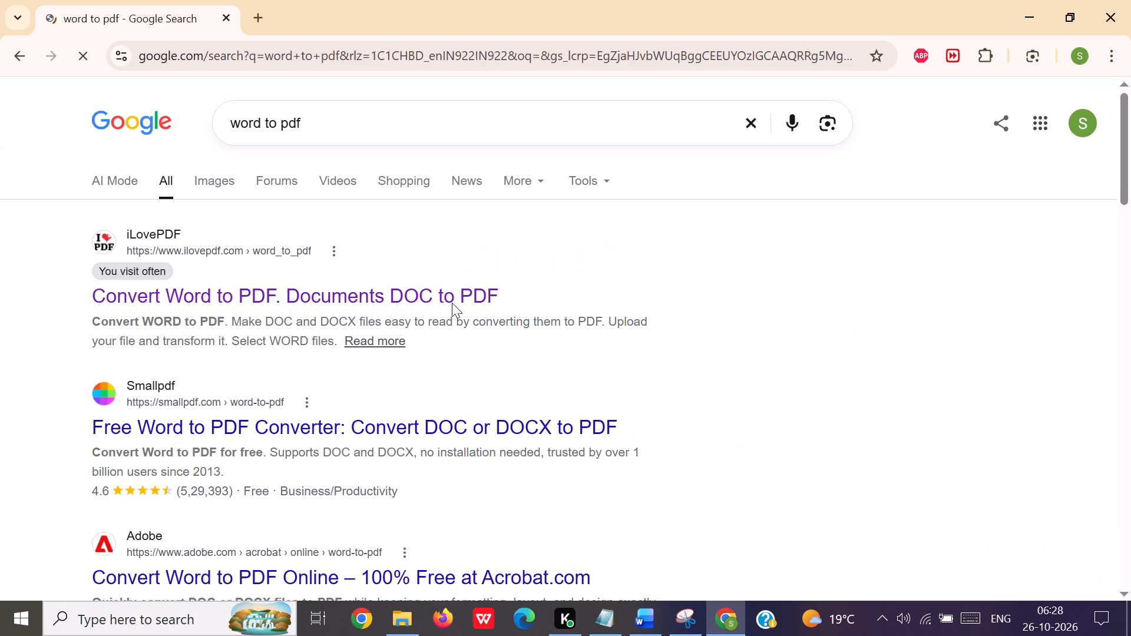
Open iLovePDF's Word to PDF converter from the search results and upload "cd outputs" from the Downloads folder.
{"action": "left_click", "coordinate": [446, 292]}
{"action": "left_click", "coordinate": [485, 301]}
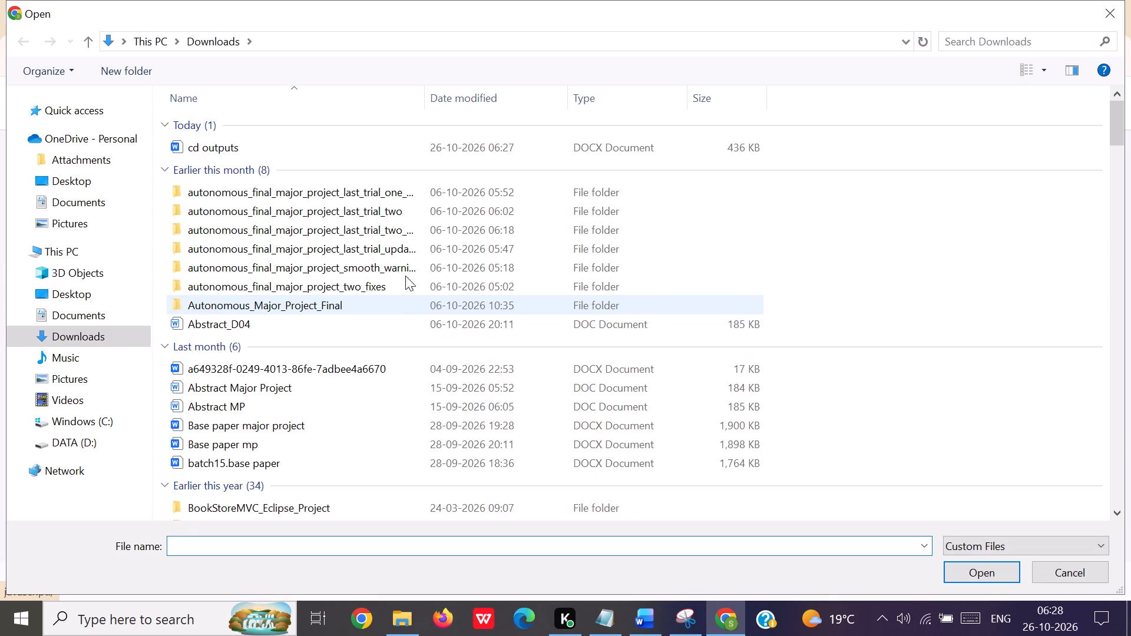
{"action": "left_click", "coordinate": [385, 146]}
{"action": "key", "text": "Return"}
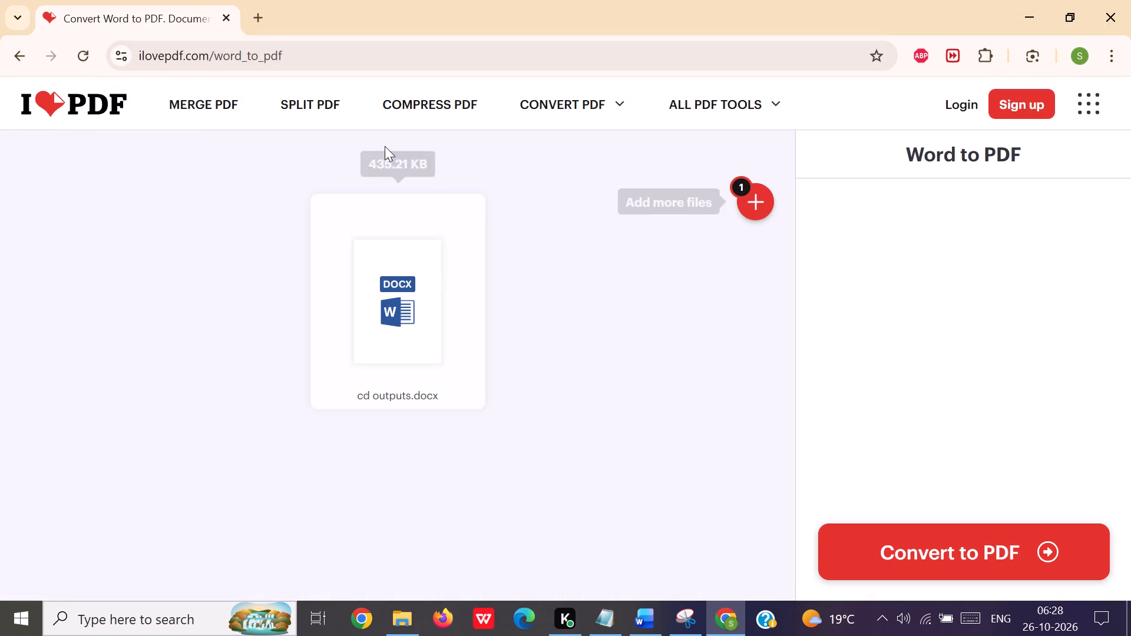
Convert the uploaded cd outputs.docx to PDF.
{"action": "key", "text": "Return"}
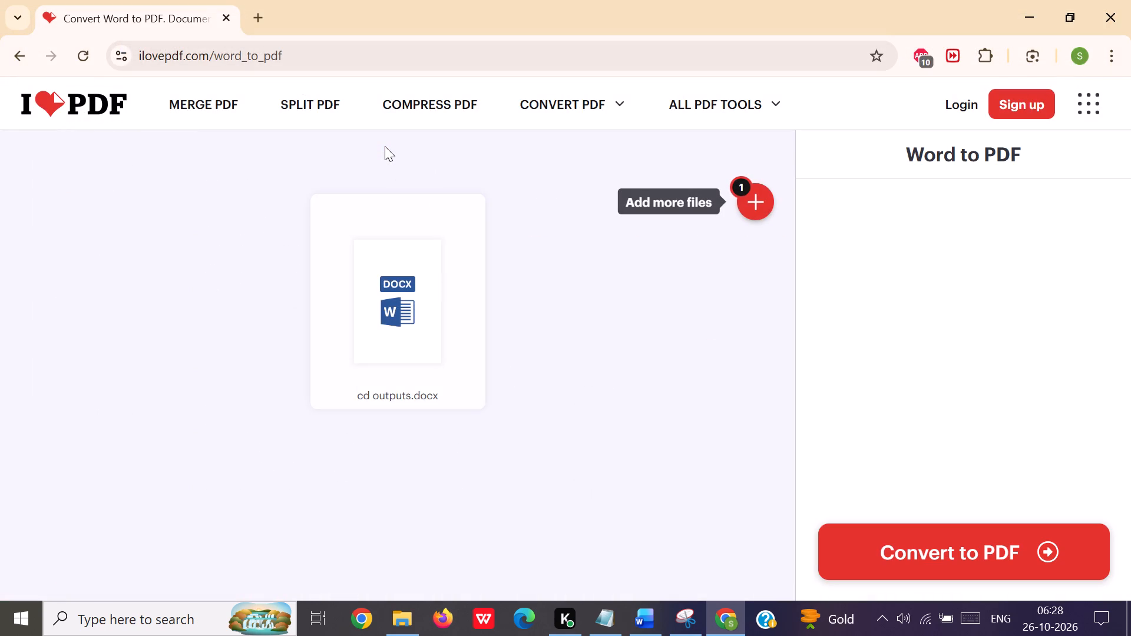
{"action": "key", "text": "Return"}
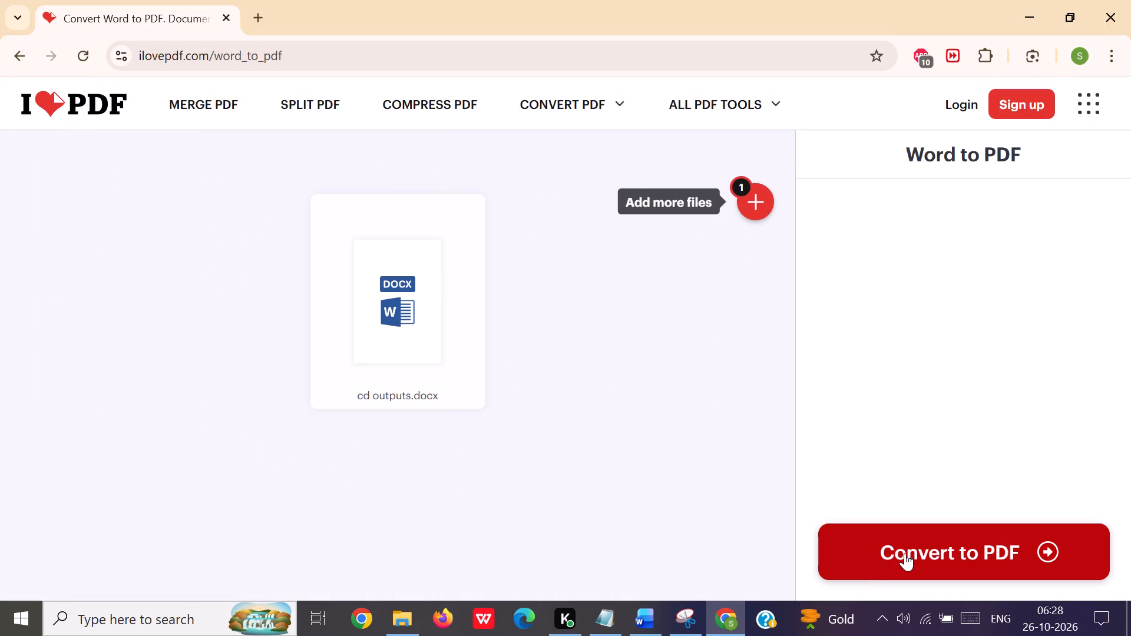
{"action": "left_click", "coordinate": [906, 553]}
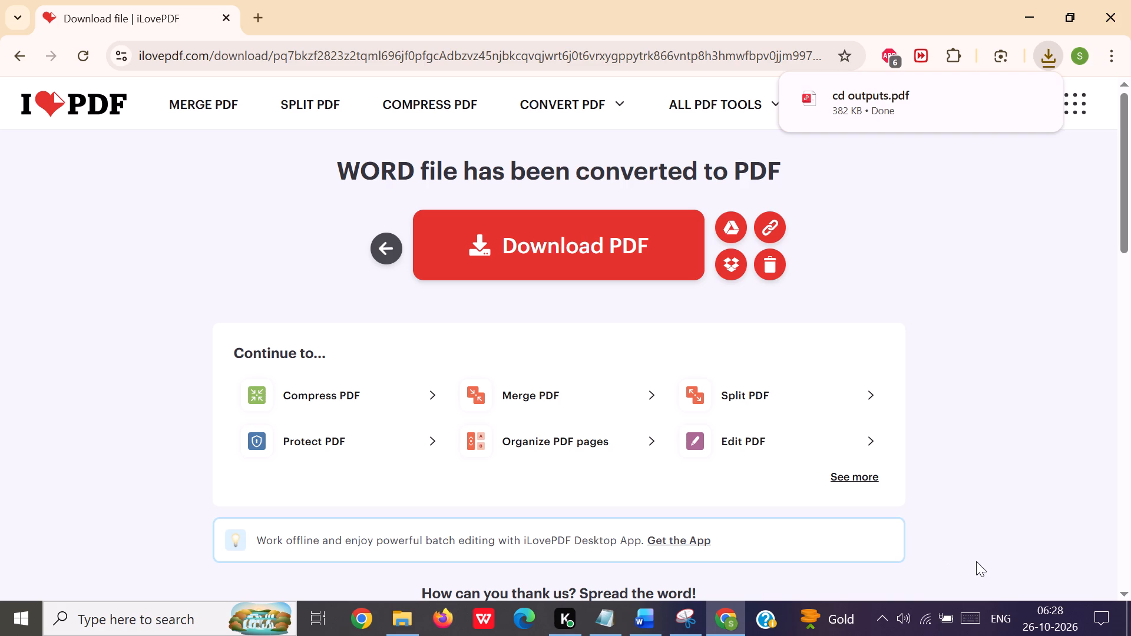
Open the downloaded cd outputs.pdf and dismiss the WPS Office download notification.
{"action": "left_click", "coordinate": [932, 91]}
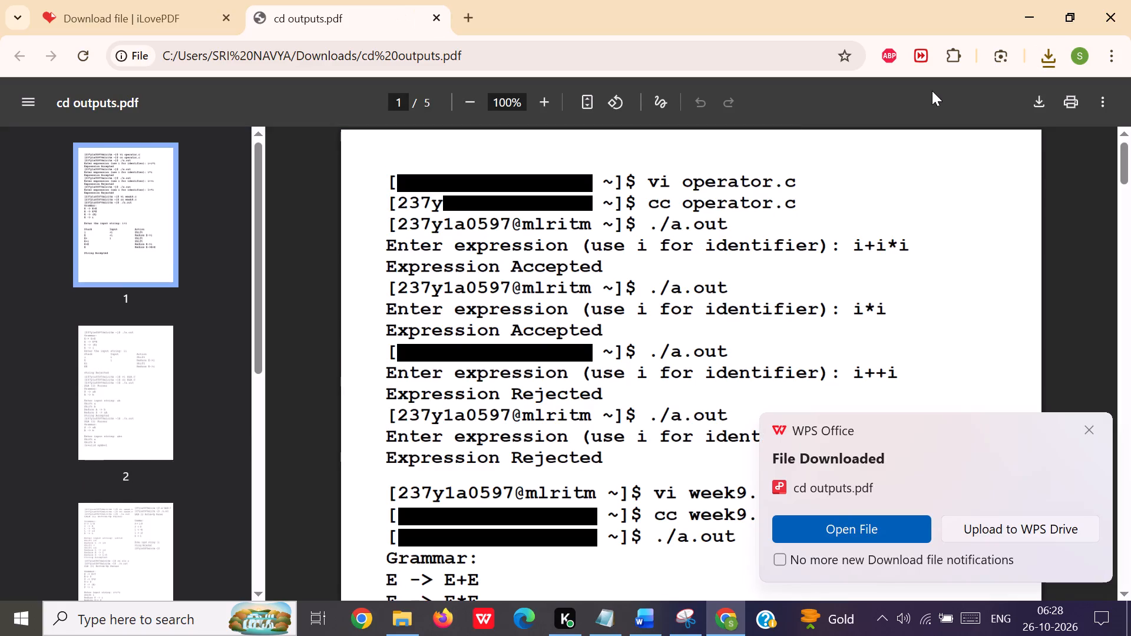
{"action": "left_click", "coordinate": [1090, 429]}
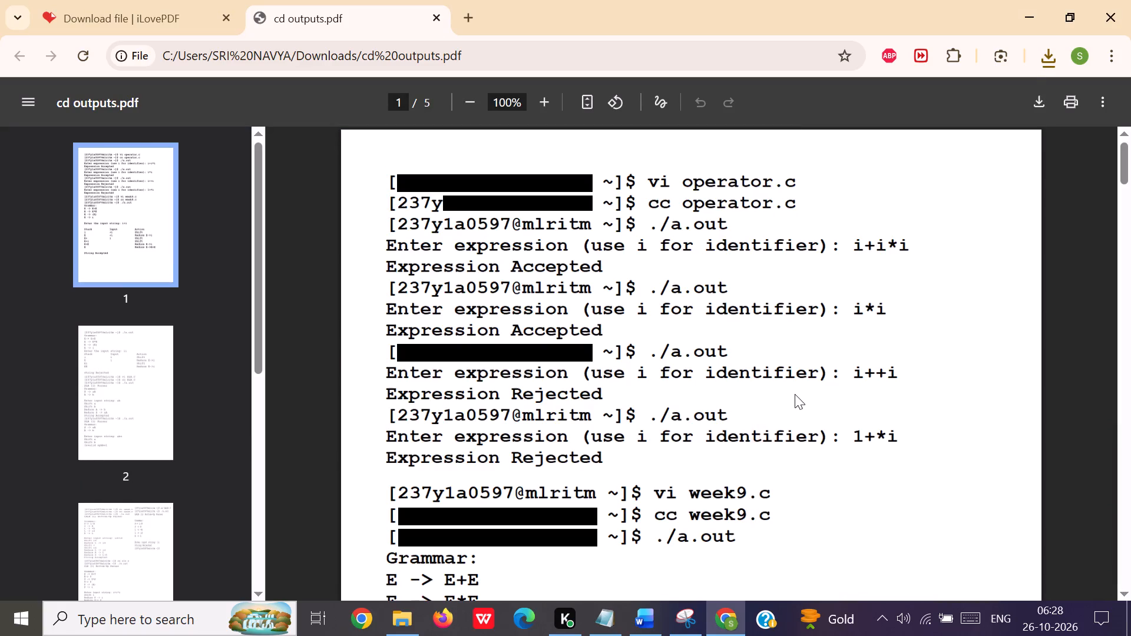
Review the converted PDF from page 1 to the start of page 3, checking the operator.c, week9.c, SLR.C and LALR.C output pictures.
{"action": "key", "text": "Down"}
{"action": "scroll", "coordinate": [795, 394], "scroll_direction": "down", "scroll_amount": 2}
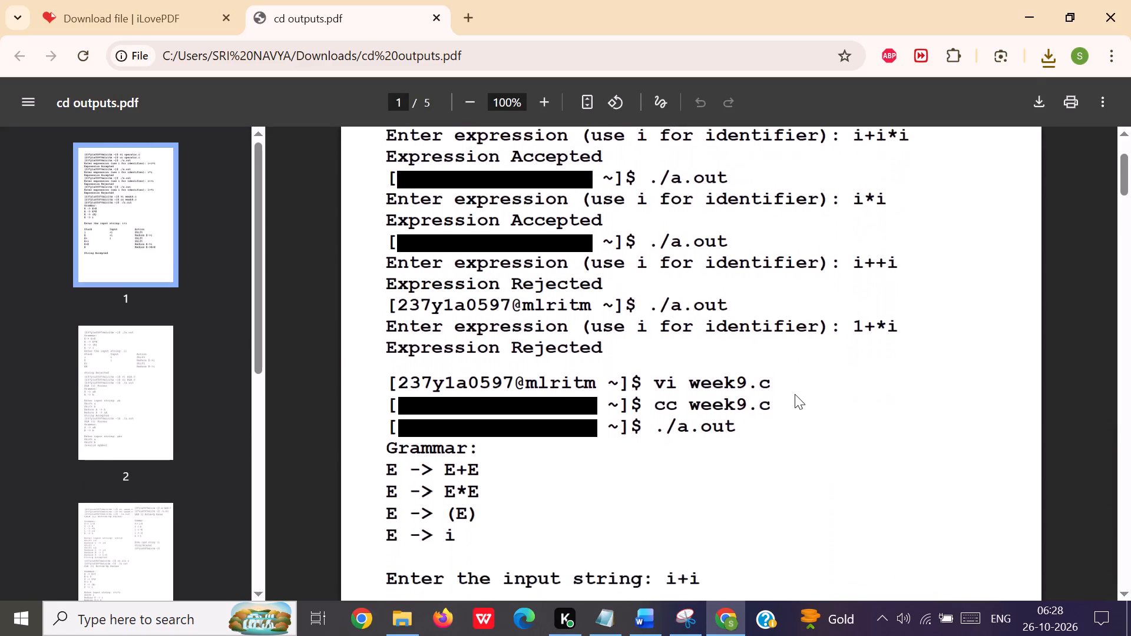
{"action": "scroll", "coordinate": [795, 394], "scroll_direction": "down", "scroll_amount": 3}
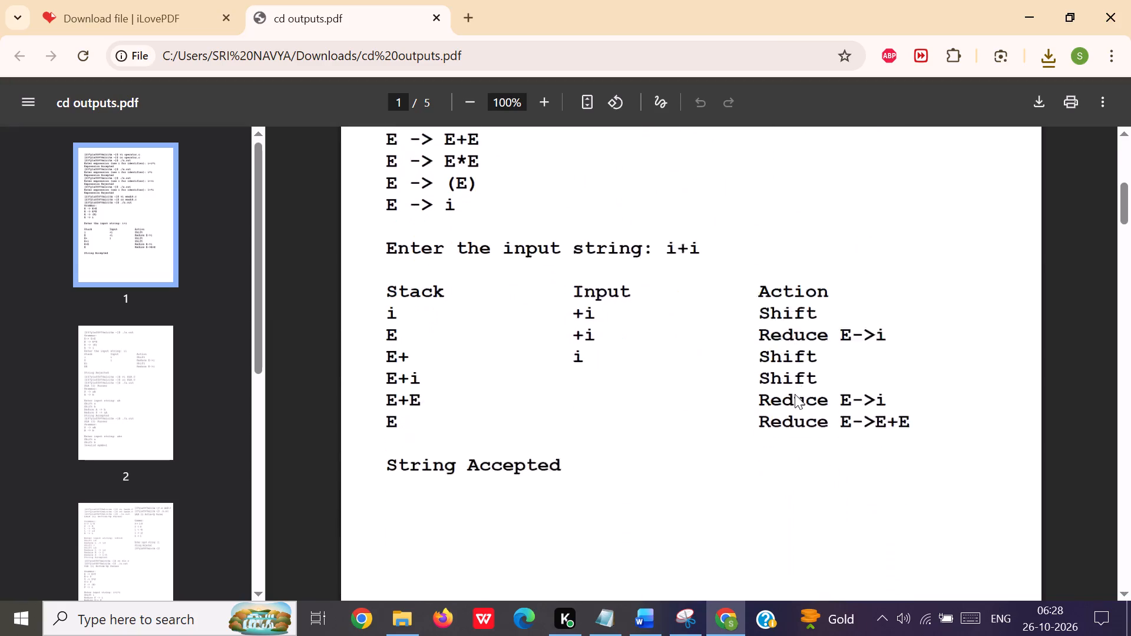
{"action": "scroll", "coordinate": [795, 394], "scroll_direction": "down", "scroll_amount": 6}
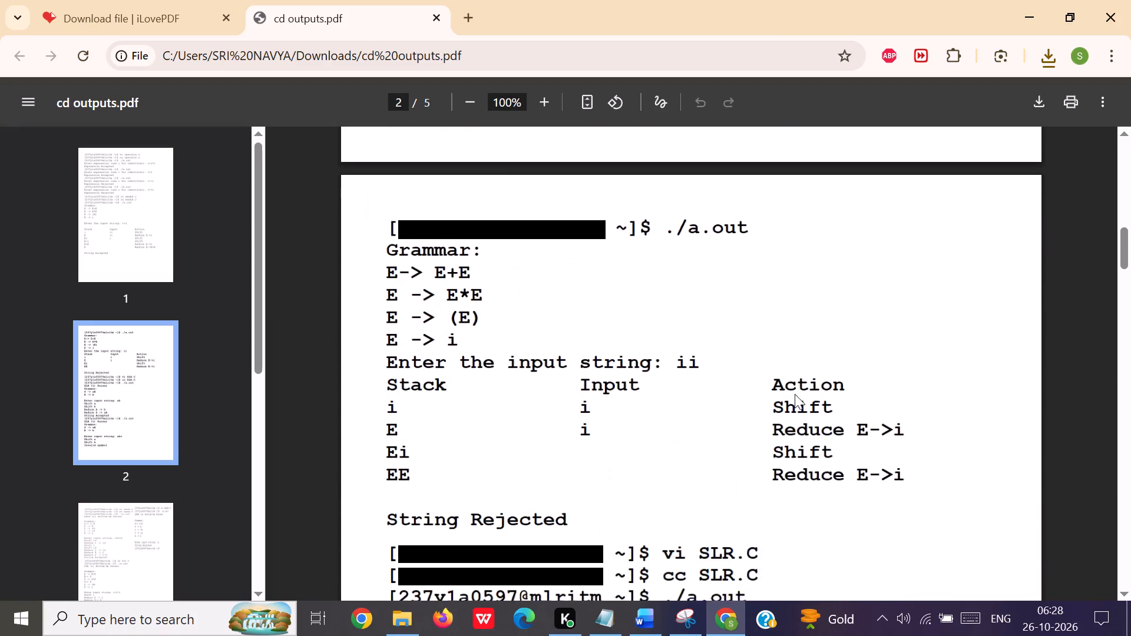
{"action": "scroll", "coordinate": [795, 394], "scroll_direction": "down", "scroll_amount": 4}
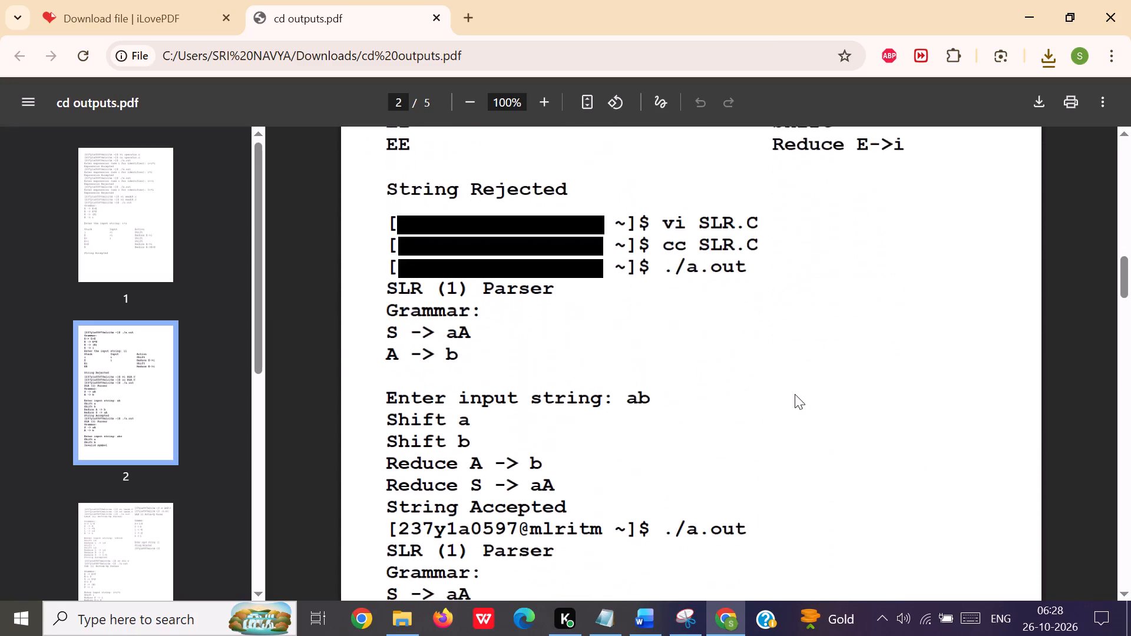
{"action": "scroll", "coordinate": [795, 394], "scroll_direction": "down", "scroll_amount": 5}
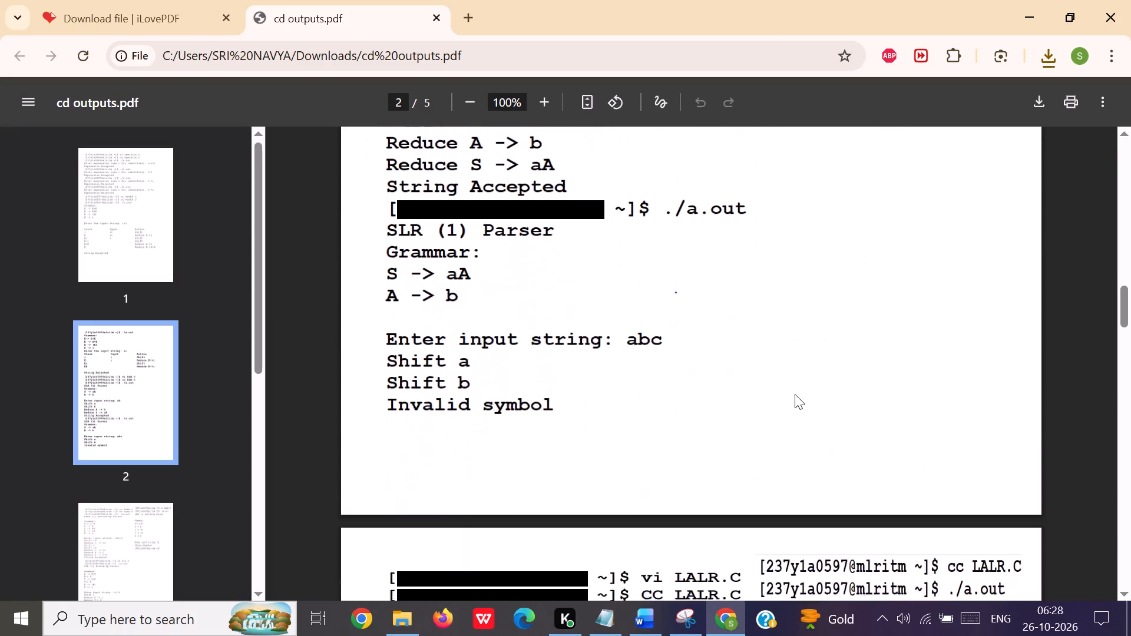
{"action": "scroll", "coordinate": [795, 394], "scroll_direction": "down", "scroll_amount": 1}
{"action": "scroll", "coordinate": [795, 394], "scroll_direction": "up", "scroll_amount": 6}
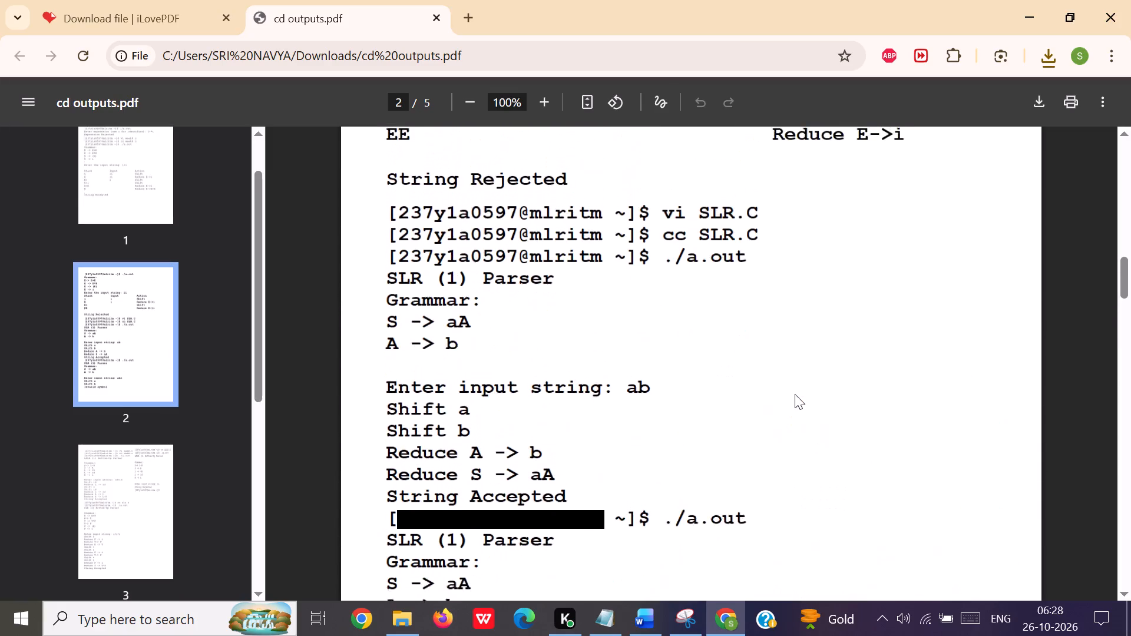
{"action": "scroll", "coordinate": [795, 394], "scroll_direction": "up", "scroll_amount": 1}
{"action": "scroll", "coordinate": [795, 394], "scroll_direction": "down", "scroll_amount": 3}
{"action": "scroll", "coordinate": [795, 394], "scroll_direction": "up", "scroll_amount": 3}
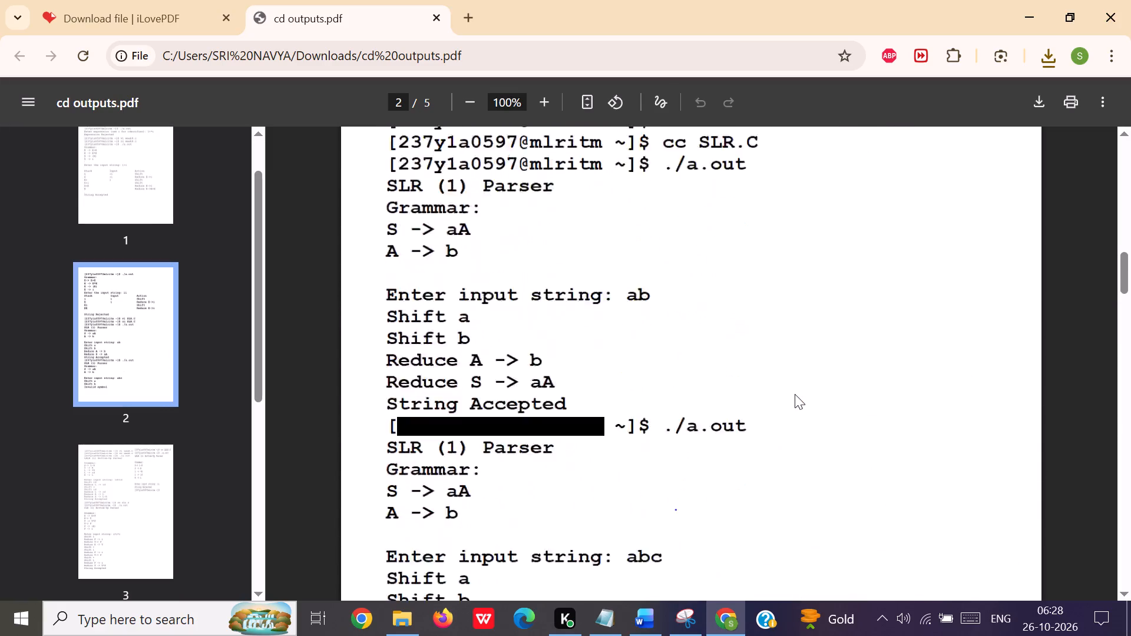
{"action": "scroll", "coordinate": [795, 394], "scroll_direction": "up", "scroll_amount": 9}
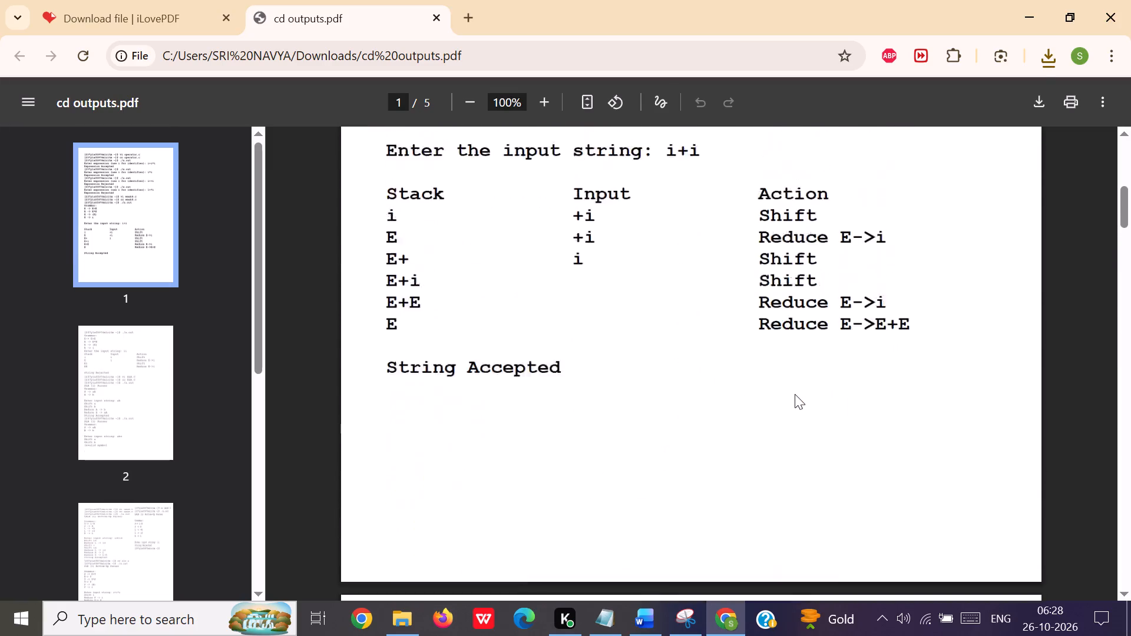
{"action": "scroll", "coordinate": [795, 394], "scroll_direction": "up", "scroll_amount": 5}
{"action": "scroll", "coordinate": [795, 394], "scroll_direction": "down", "scroll_amount": 4}
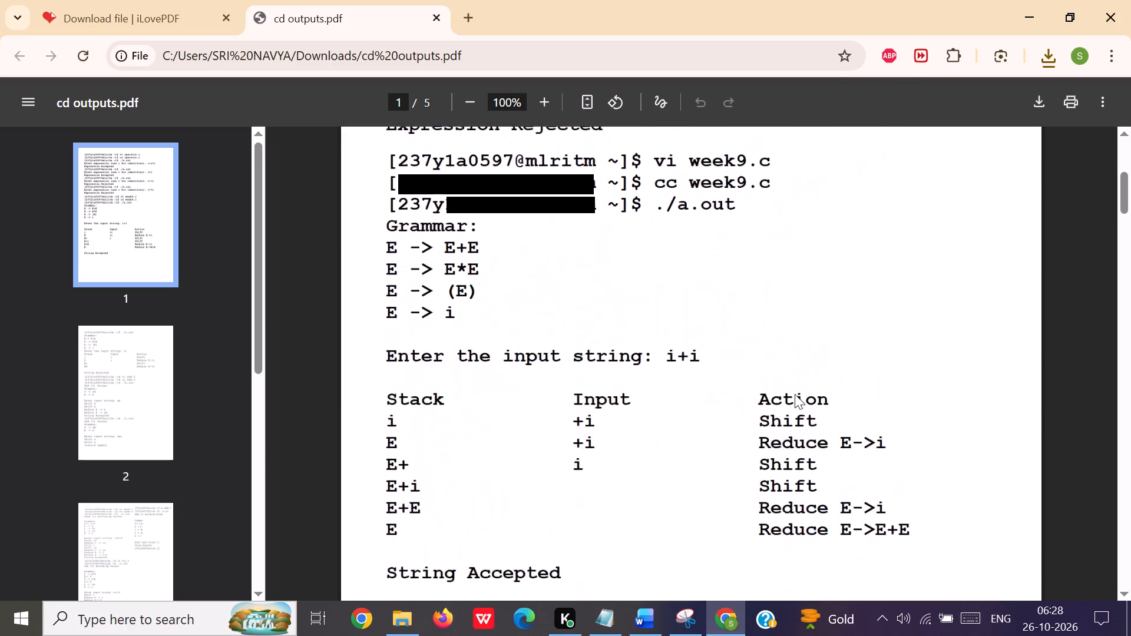
{"action": "scroll", "coordinate": [795, 394], "scroll_direction": "down", "scroll_amount": 7}
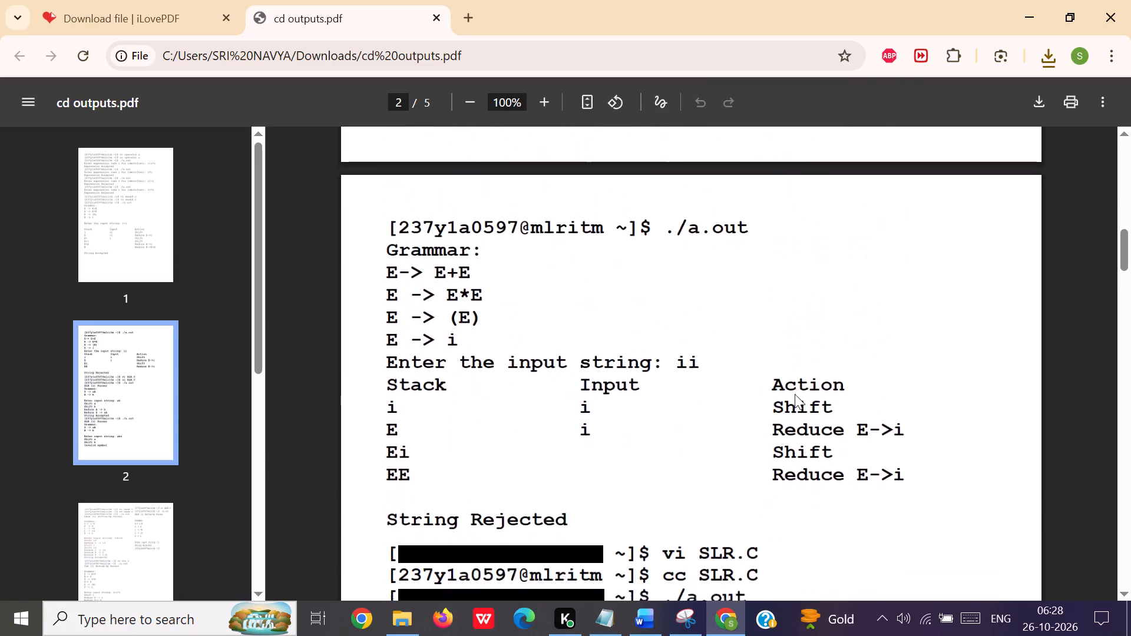
{"action": "scroll", "coordinate": [795, 394], "scroll_direction": "down", "scroll_amount": 2}
{"action": "left_click", "coordinate": [795, 394]}
{"action": "scroll", "coordinate": [795, 394], "scroll_direction": "down", "scroll_amount": 7}
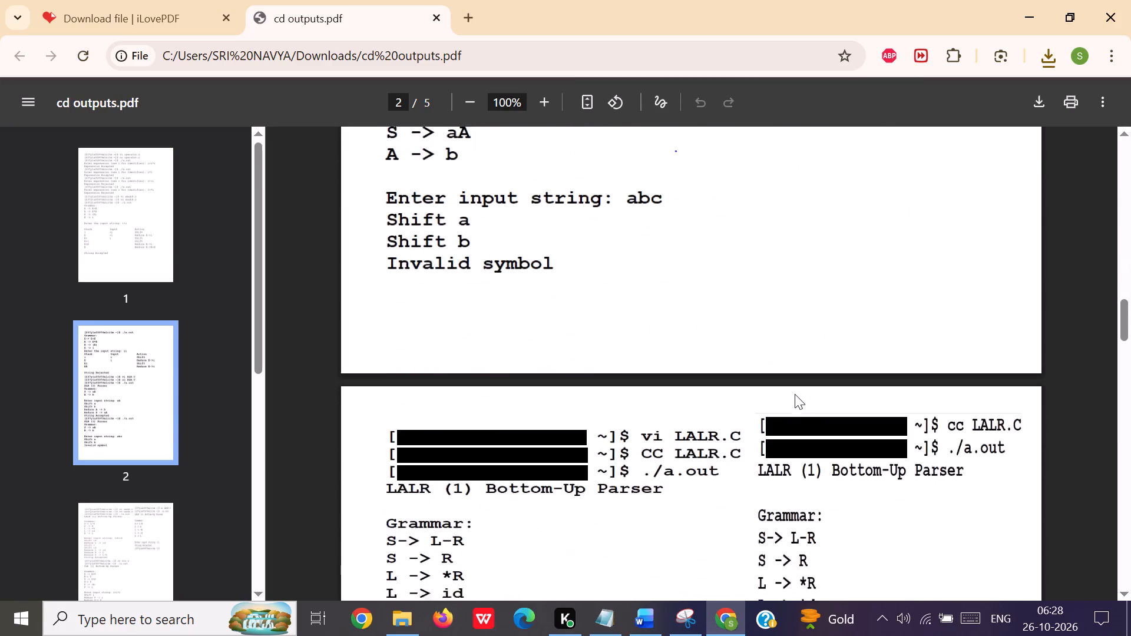
Review pages 3 to 5 of the converted PDF, checking the LALR.C, clr.c, Tac.c and week6.c output pictures through to the end.
{"action": "scroll", "coordinate": [795, 394], "scroll_direction": "down", "scroll_amount": 2}
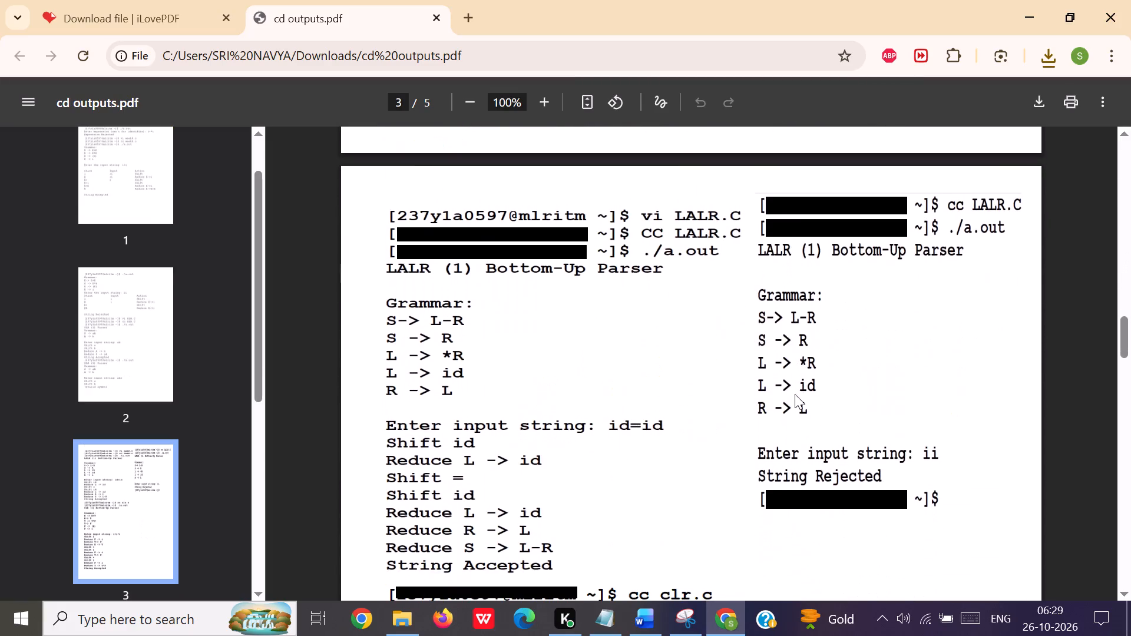
{"action": "scroll", "coordinate": [795, 394], "scroll_direction": "down", "scroll_amount": 2}
{"action": "scroll", "coordinate": [795, 394], "scroll_direction": "up", "scroll_amount": 1}
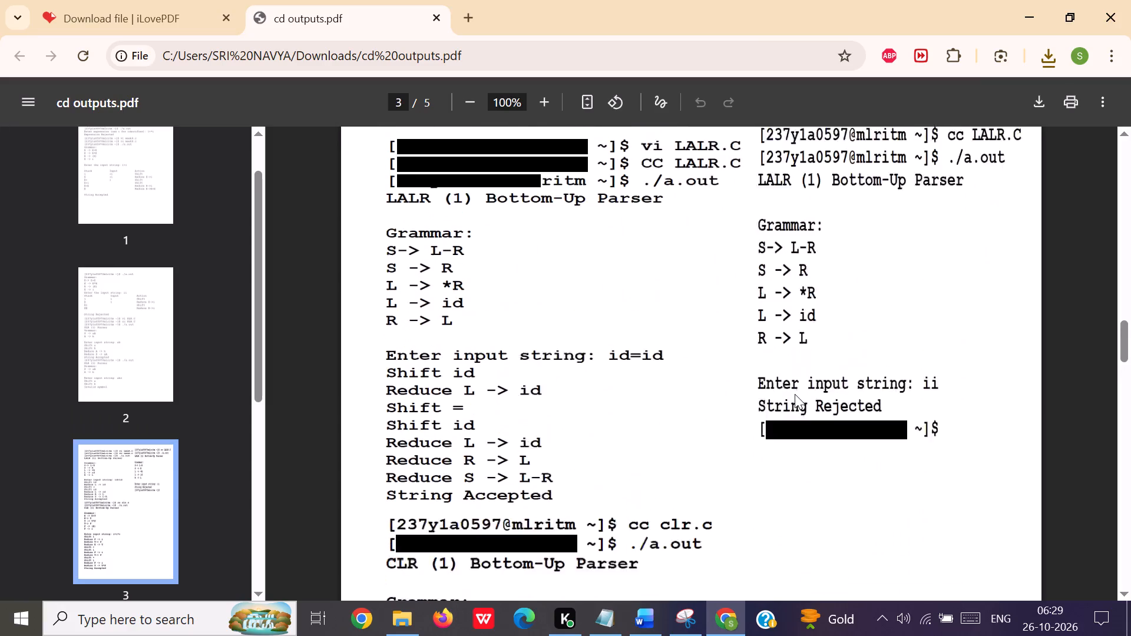
{"action": "scroll", "coordinate": [795, 394], "scroll_direction": "up", "scroll_amount": 1}
{"action": "scroll", "coordinate": [795, 394], "scroll_direction": "down", "scroll_amount": 5}
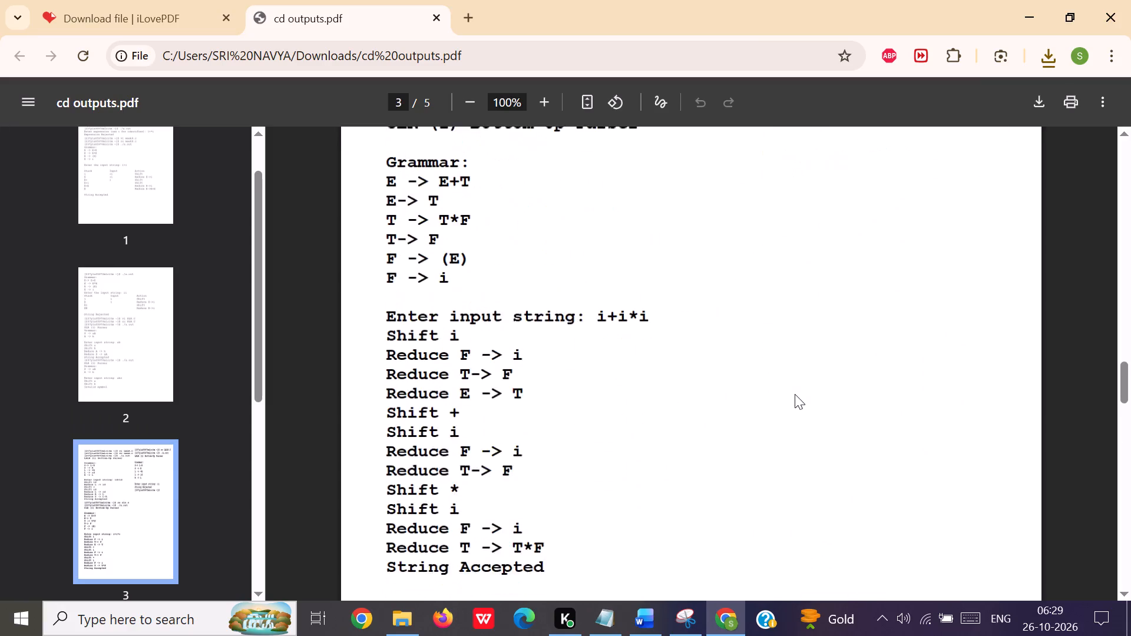
{"action": "scroll", "coordinate": [795, 394], "scroll_direction": "down", "scroll_amount": 7}
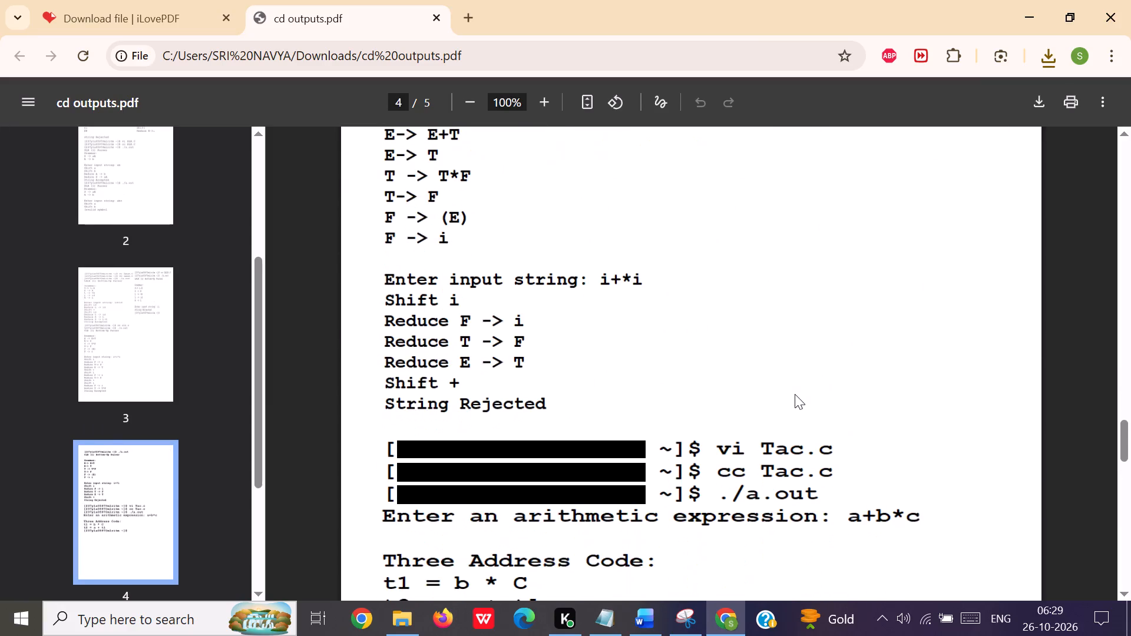
{"action": "scroll", "coordinate": [795, 394], "scroll_direction": "down", "scroll_amount": 4}
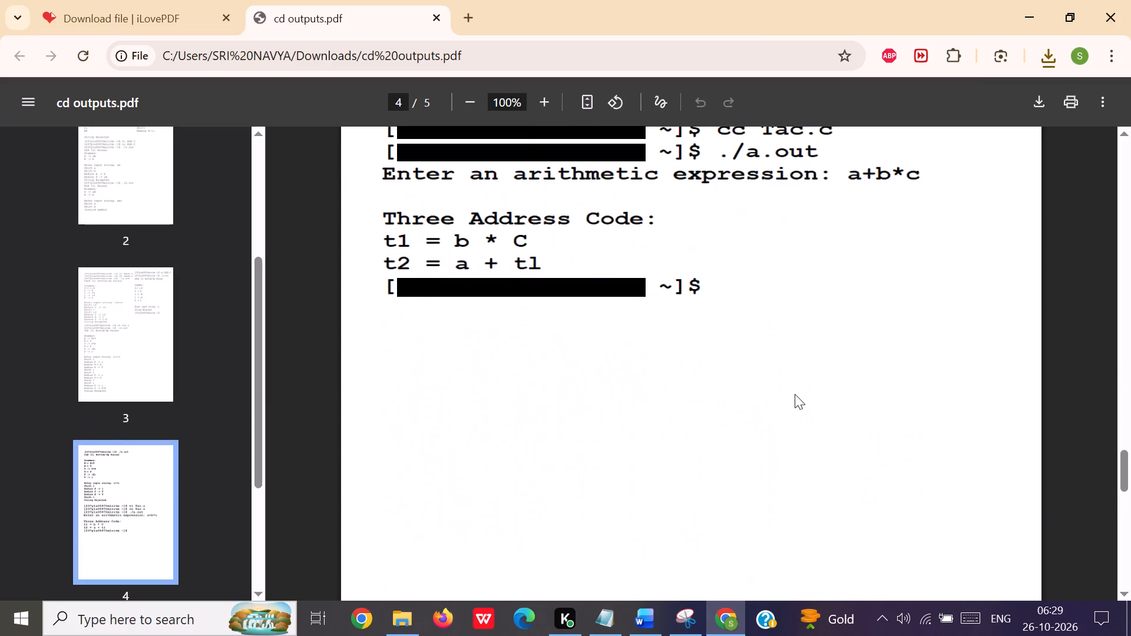
{"action": "scroll", "coordinate": [795, 394], "scroll_direction": "down", "scroll_amount": 10}
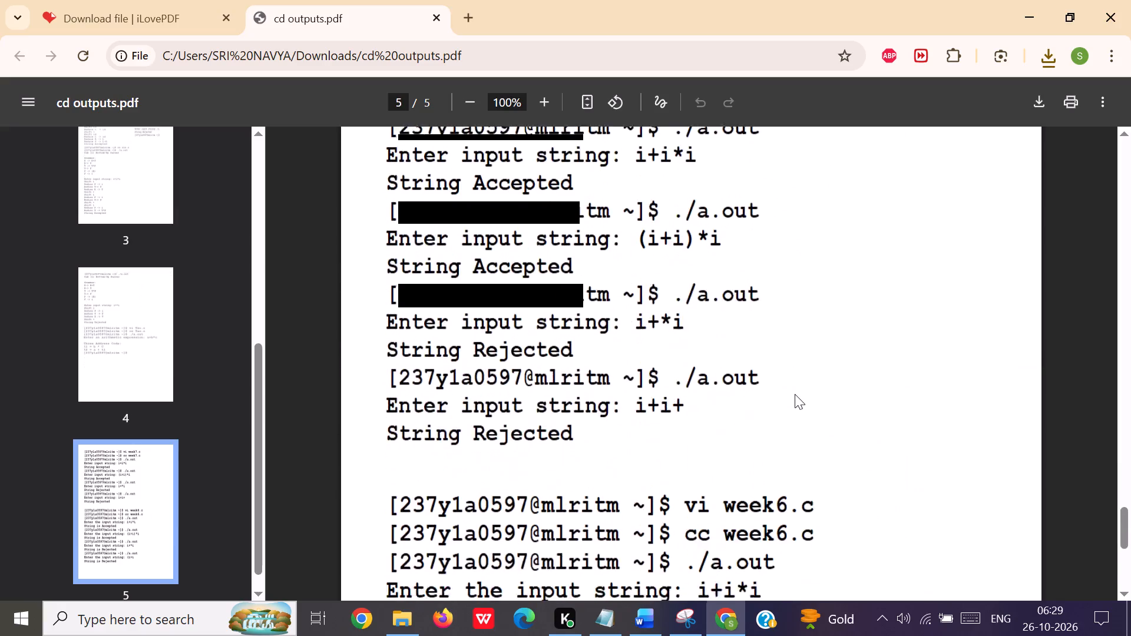
{"action": "scroll", "coordinate": [795, 394], "scroll_direction": "down", "scroll_amount": 10}
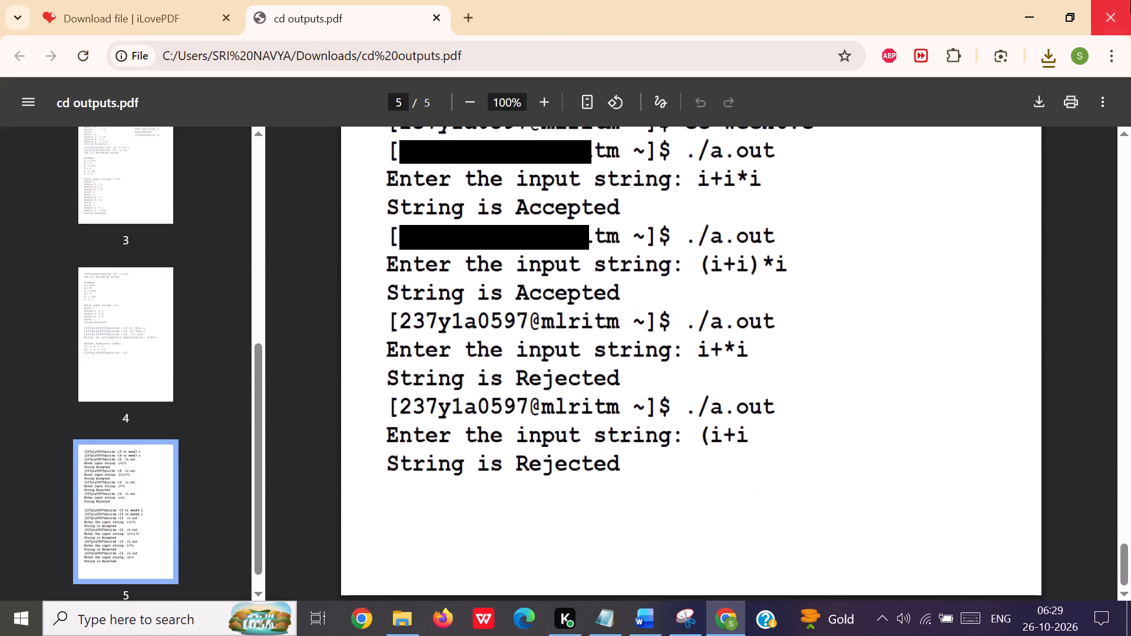
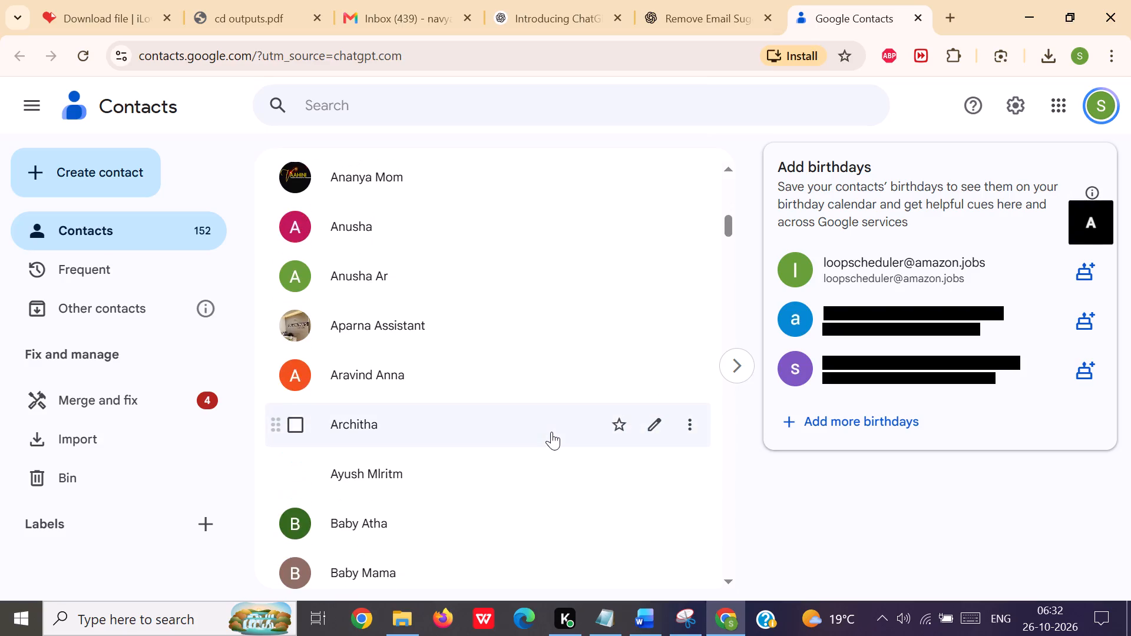
{"action": "scroll", "coordinate": [551, 432], "scroll_direction": "down", "scroll_amount": 6}
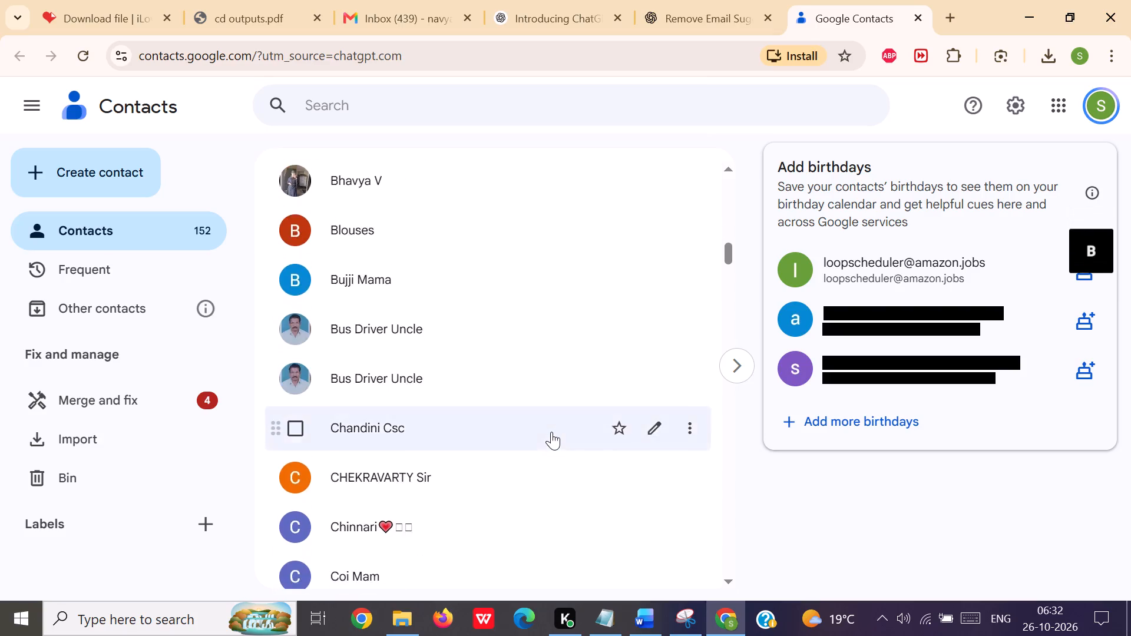
{"action": "scroll", "coordinate": [551, 432], "scroll_direction": "down", "scroll_amount": 7}
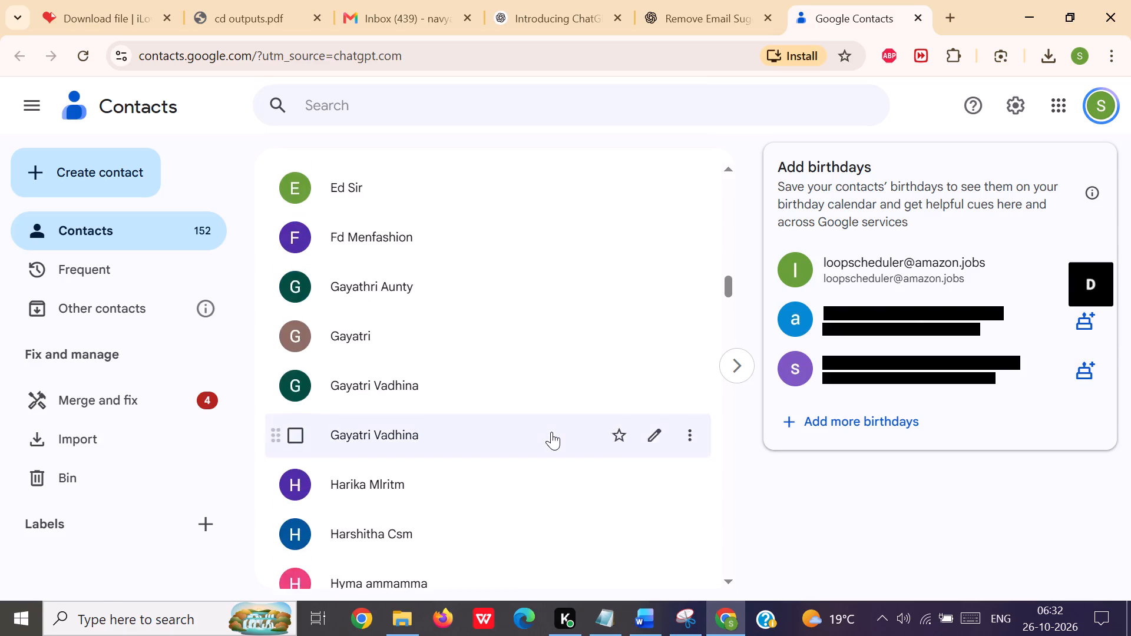
{"action": "scroll", "coordinate": [551, 432], "scroll_direction": "down", "scroll_amount": 10}
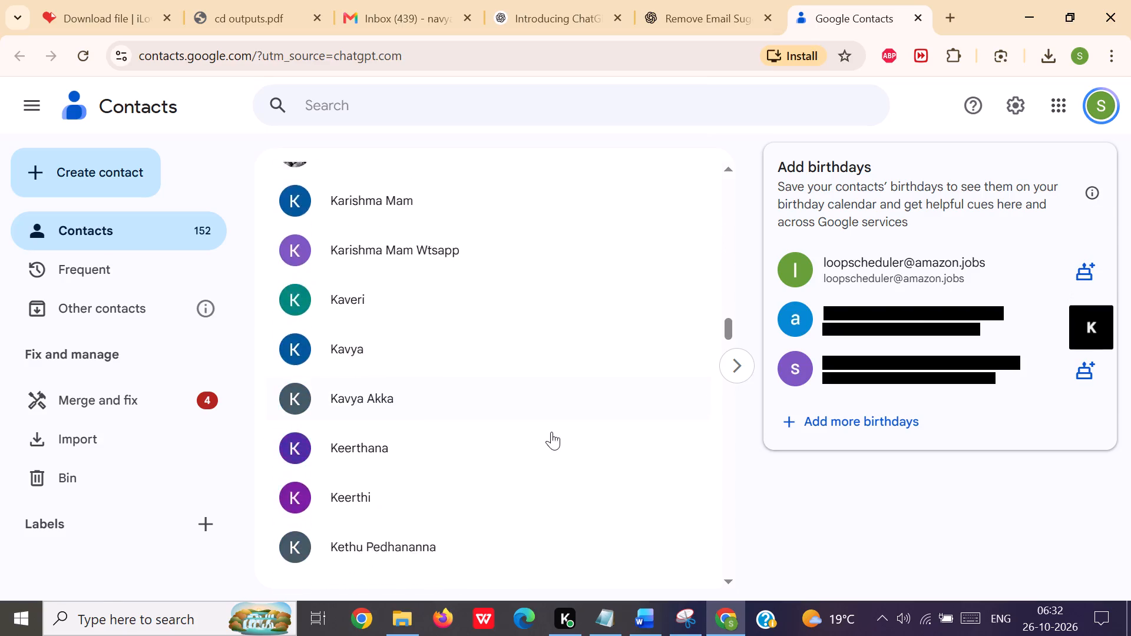
{"action": "scroll", "coordinate": [551, 432], "scroll_direction": "down", "scroll_amount": 5}
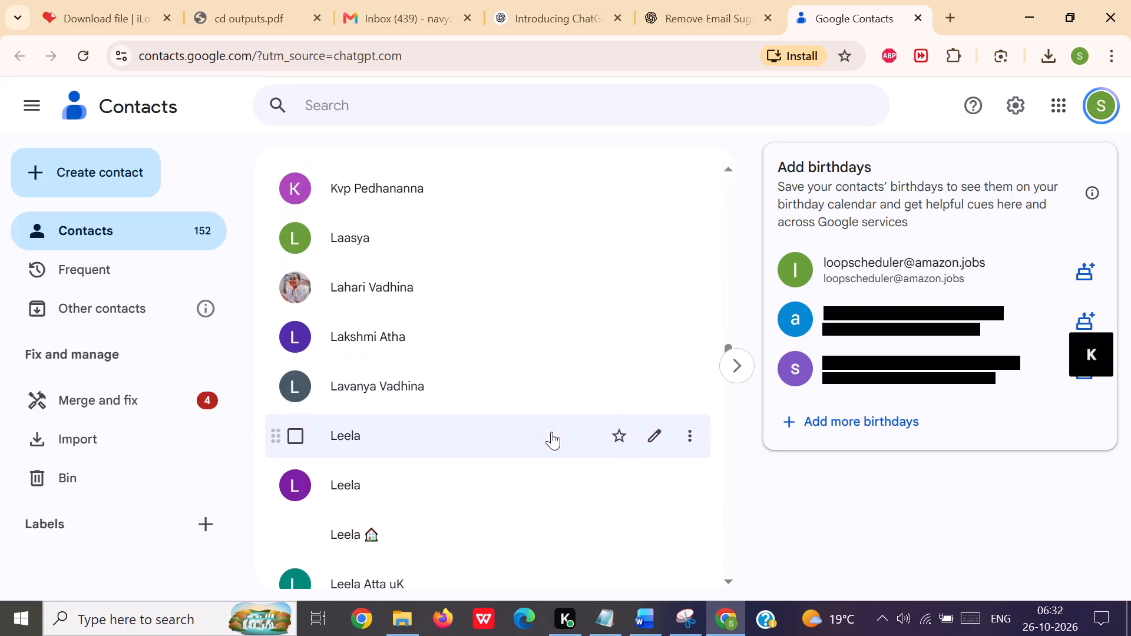
{"action": "scroll", "coordinate": [551, 432], "scroll_direction": "down", "scroll_amount": 8}
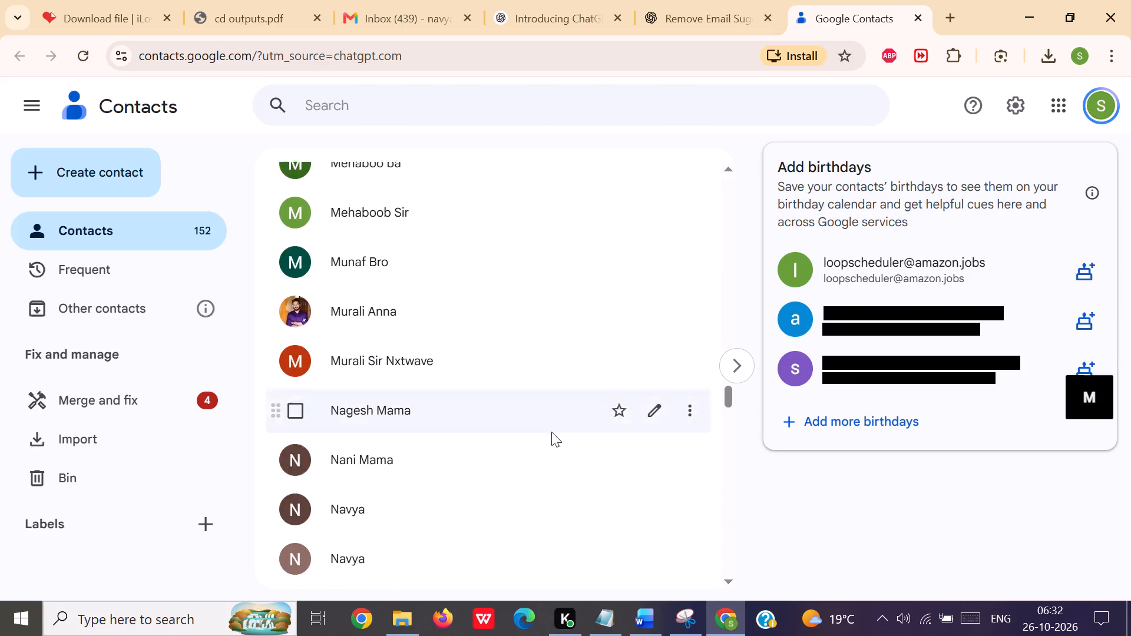
{"action": "scroll", "coordinate": [551, 432], "scroll_direction": "down", "scroll_amount": 7}
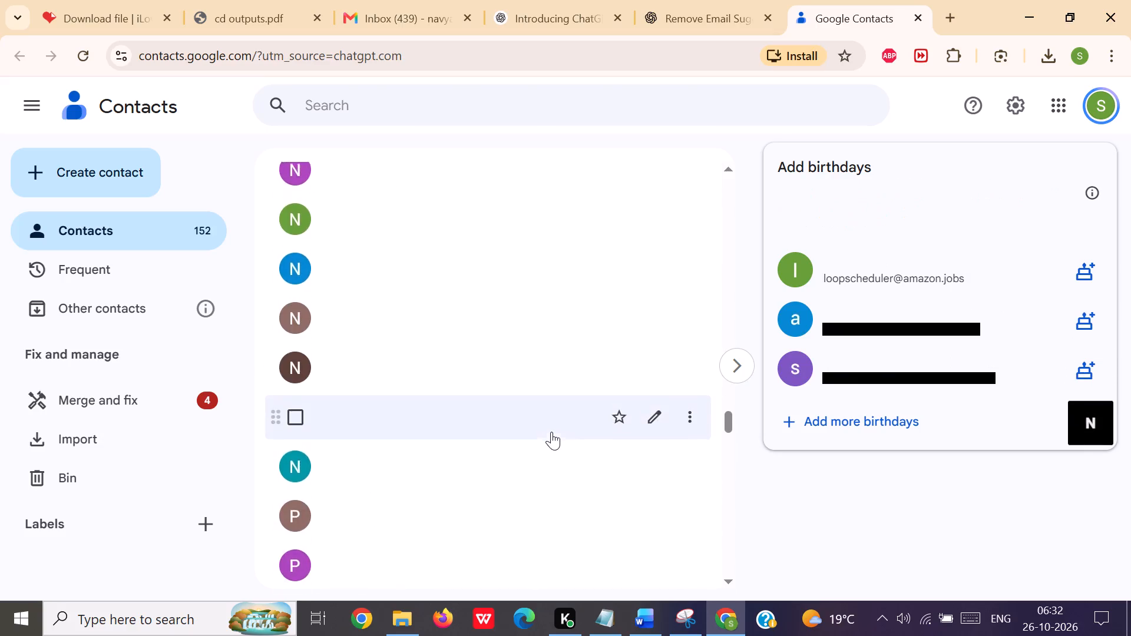
{"action": "scroll", "coordinate": [551, 432], "scroll_direction": "down", "scroll_amount": 1}
{"action": "scroll", "coordinate": [551, 432], "scroll_direction": "up", "scroll_amount": 1}
{"action": "scroll", "coordinate": [551, 432], "scroll_direction": "down", "scroll_amount": 1}
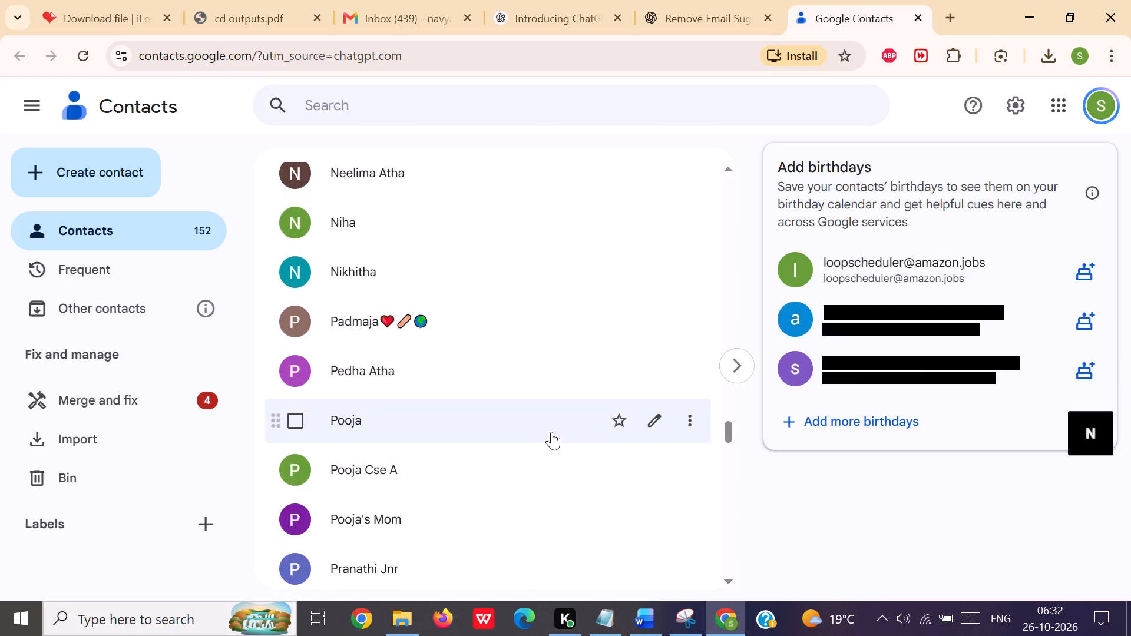
{"action": "scroll", "coordinate": [551, 432], "scroll_direction": "down", "scroll_amount": 3}
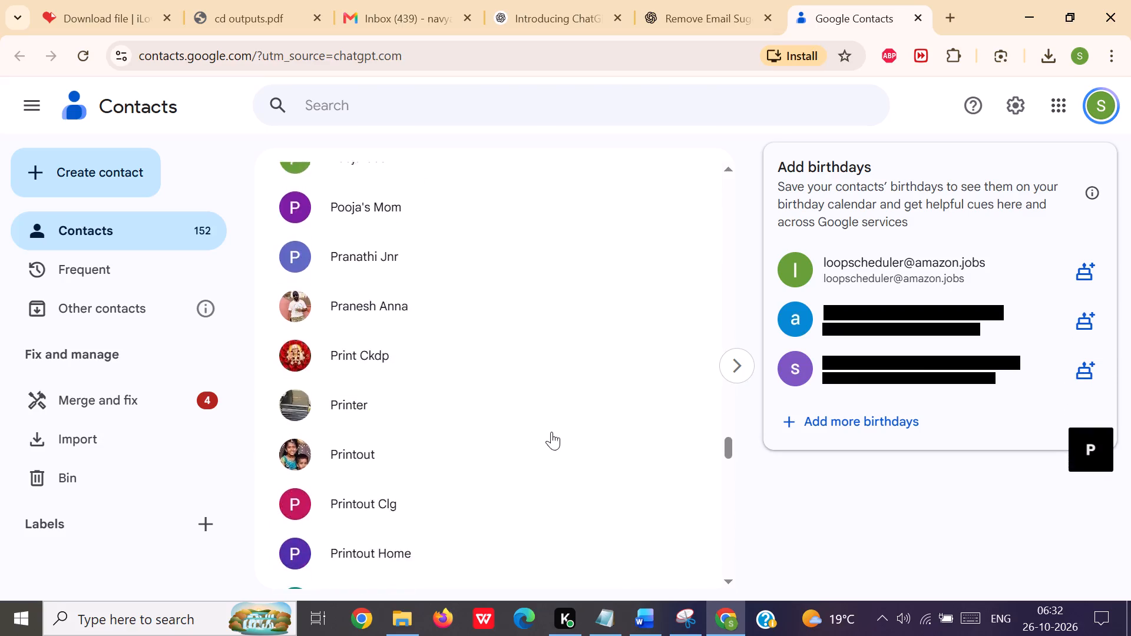
{"action": "scroll", "coordinate": [551, 432], "scroll_direction": "down", "scroll_amount": 2}
{"action": "scroll", "coordinate": [551, 432], "scroll_direction": "up", "scroll_amount": 1}
{"action": "scroll", "coordinate": [551, 432], "scroll_direction": "down", "scroll_amount": 1}
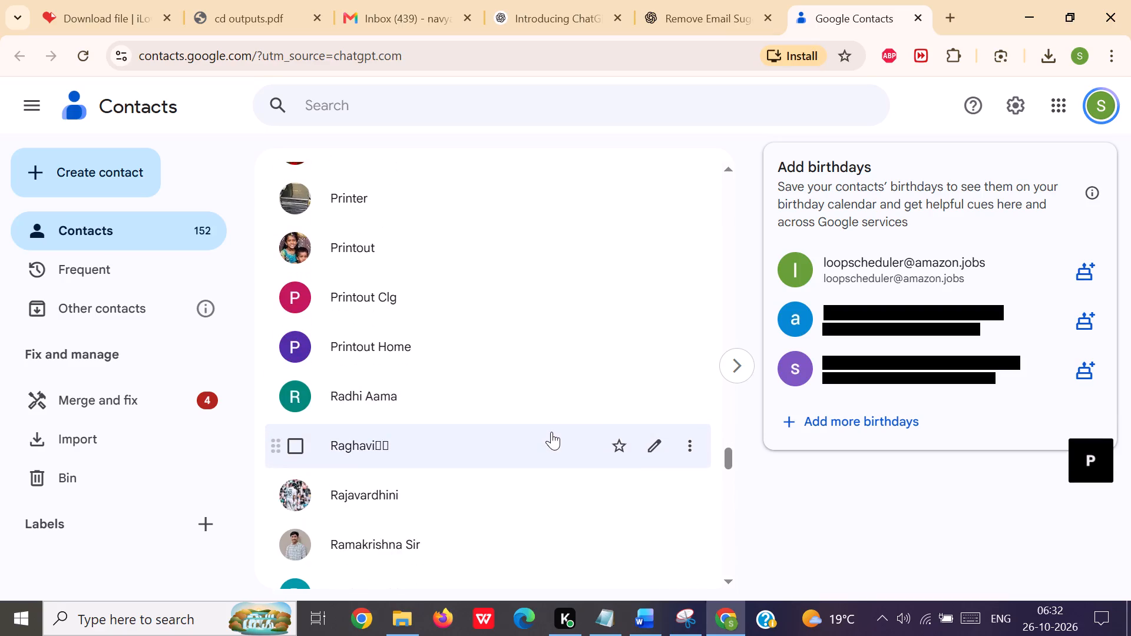
{"action": "scroll", "coordinate": [551, 432], "scroll_direction": "down", "scroll_amount": 5}
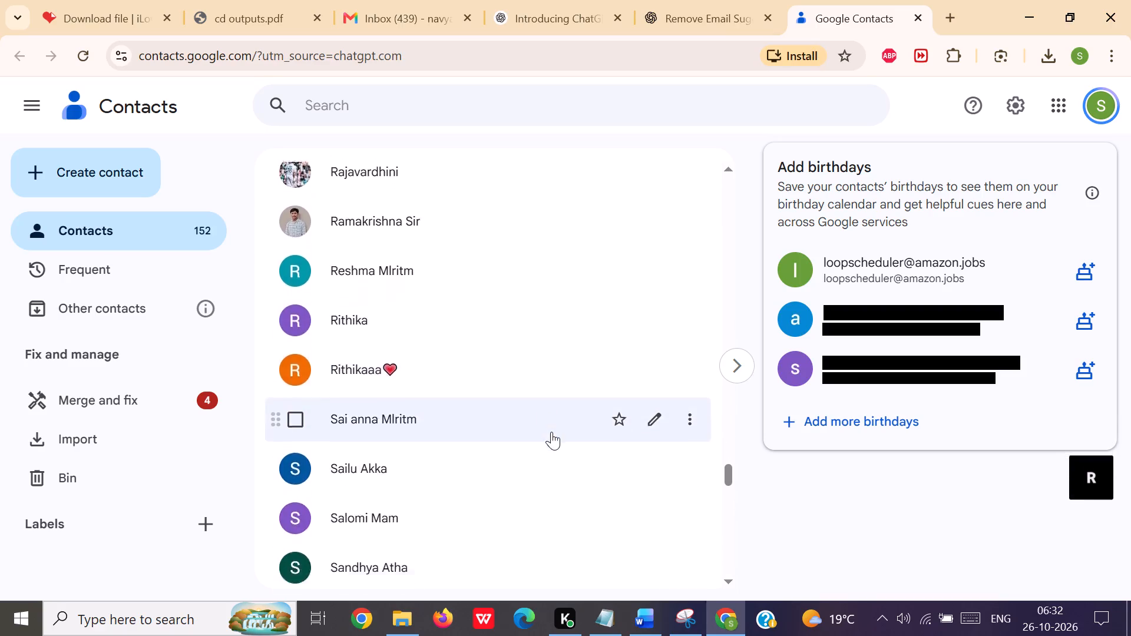
{"action": "scroll", "coordinate": [551, 432], "scroll_direction": "down", "scroll_amount": 4}
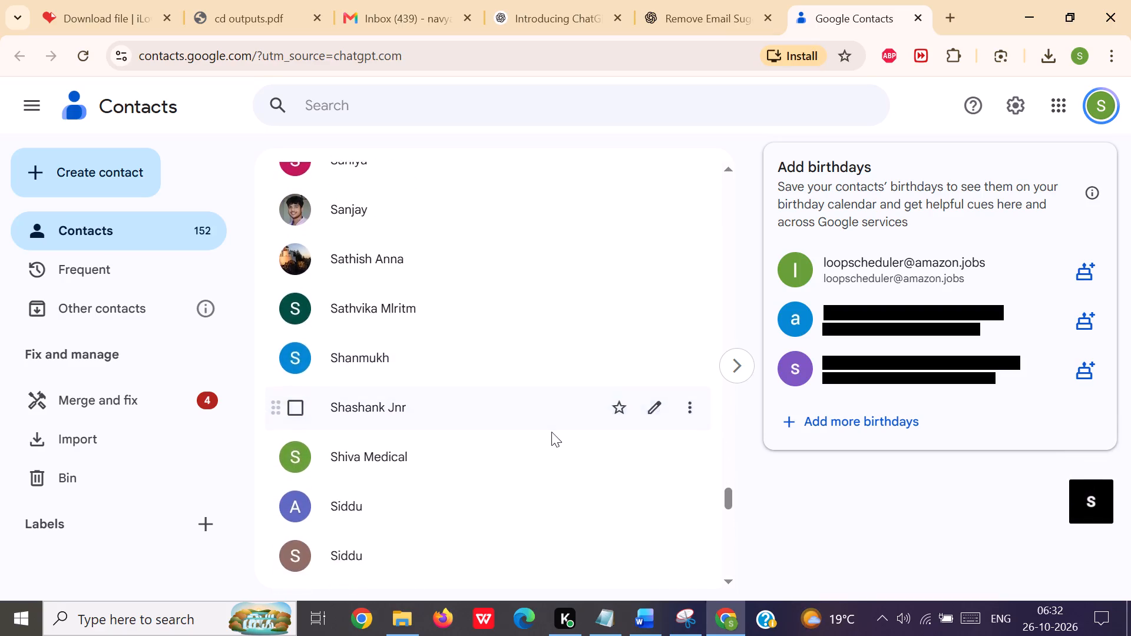
{"action": "scroll", "coordinate": [551, 432], "scroll_direction": "down", "scroll_amount": 9}
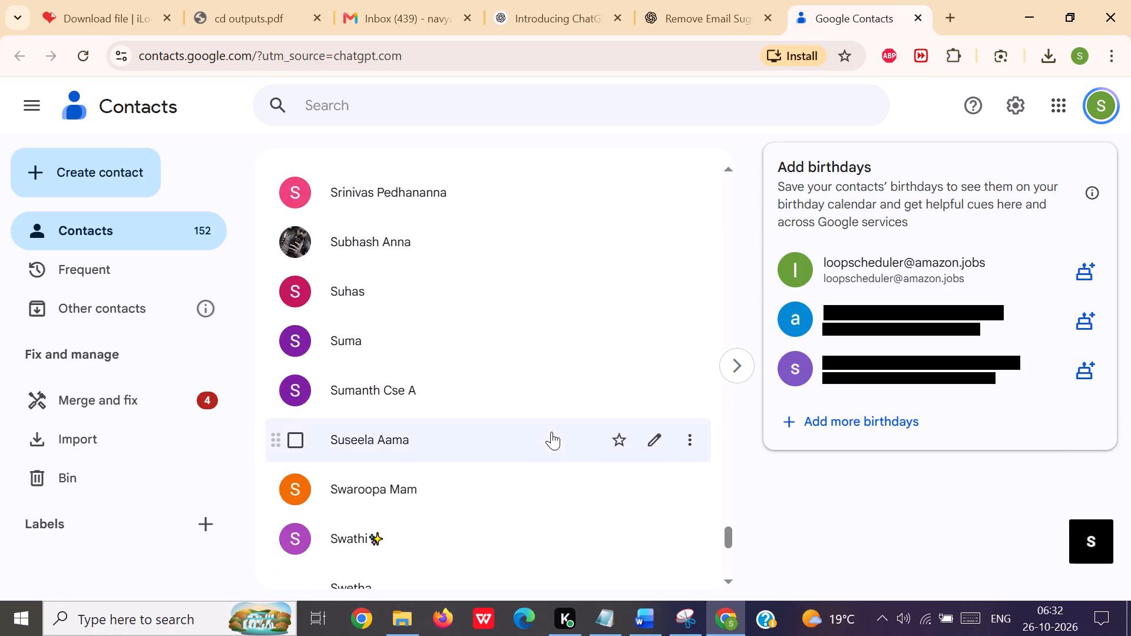
{"action": "scroll", "coordinate": [551, 432], "scroll_direction": "down", "scroll_amount": 6}
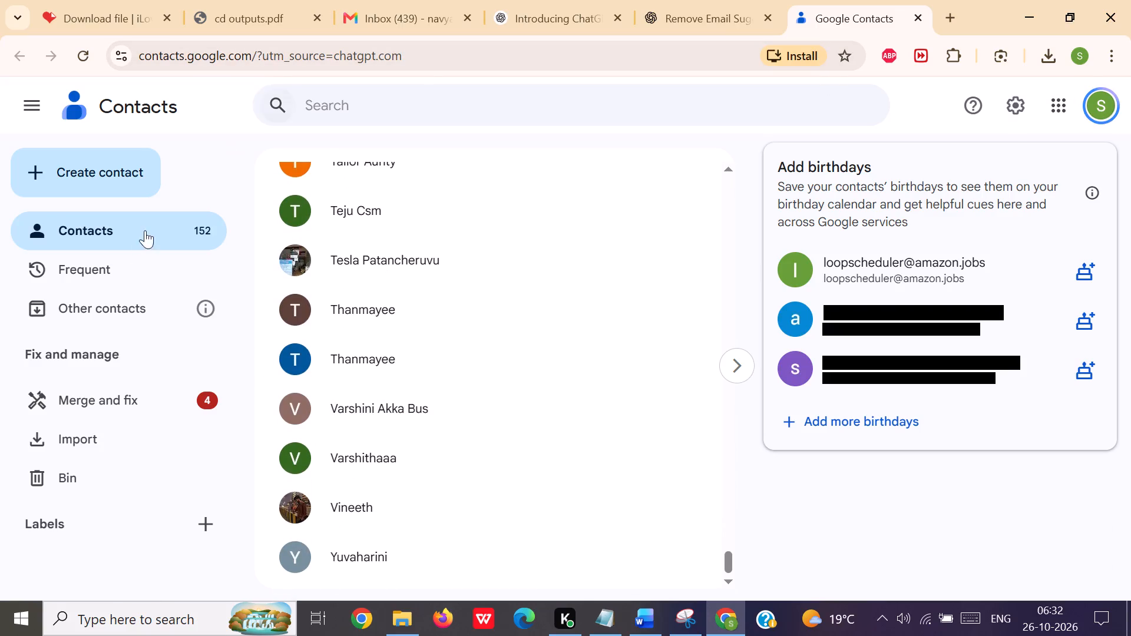
View the merge-and-fix suggestions for duplicate contacts.
{"action": "left_click", "coordinate": [141, 402]}
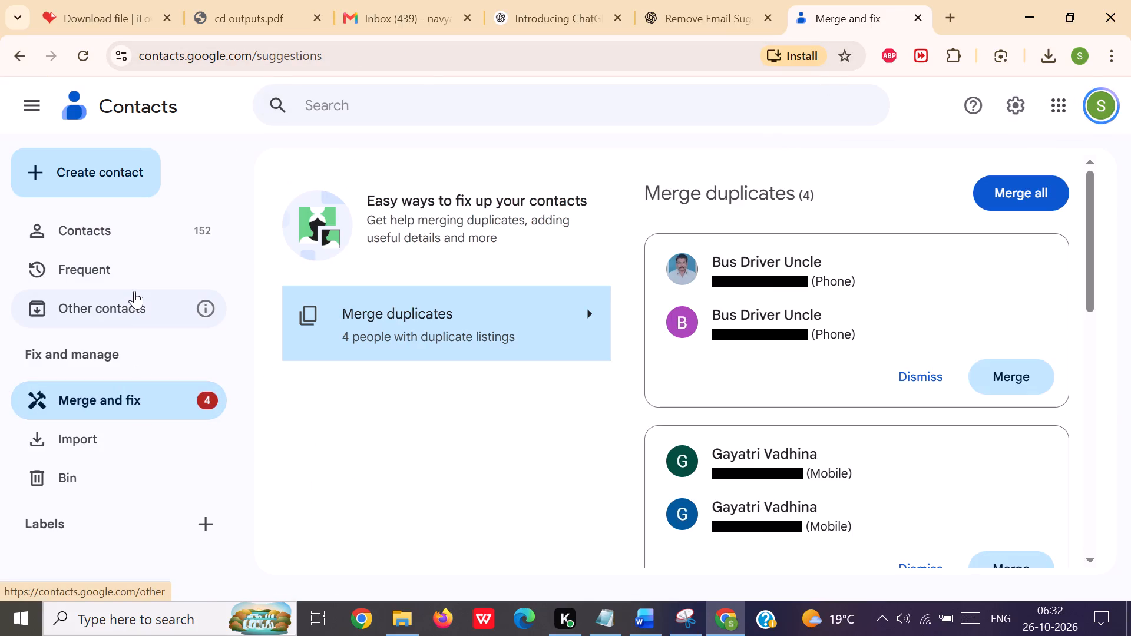
In Other contacts, select the Akshaya entry and the mail-ID entry directly below it.
{"action": "left_click", "coordinate": [134, 291]}
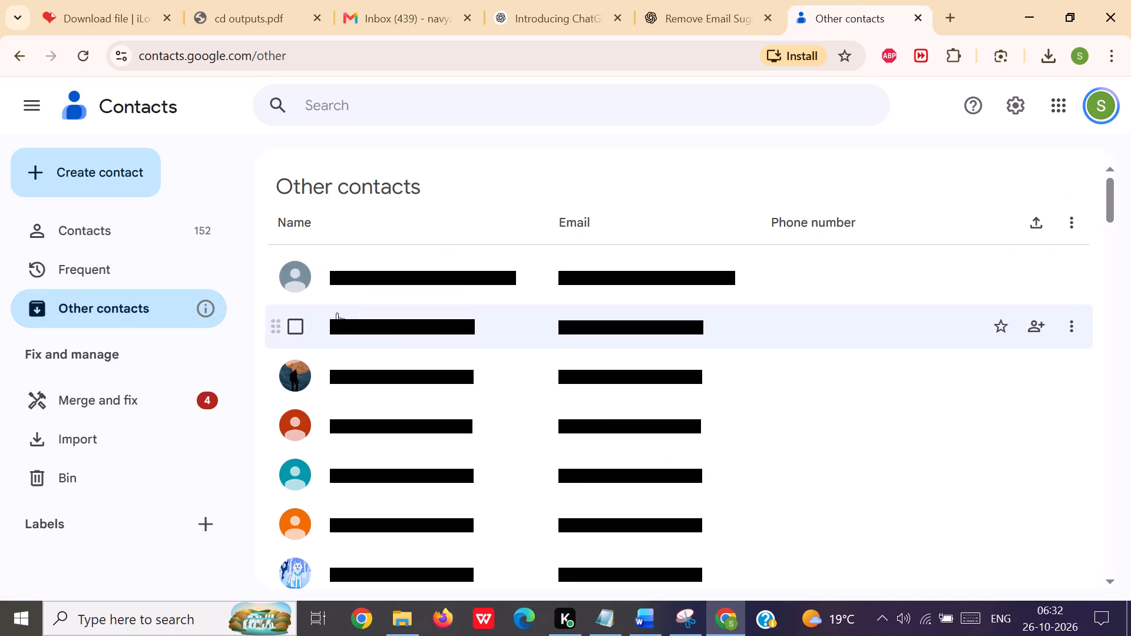
{"action": "scroll", "coordinate": [439, 416], "scroll_direction": "down", "scroll_amount": 6}
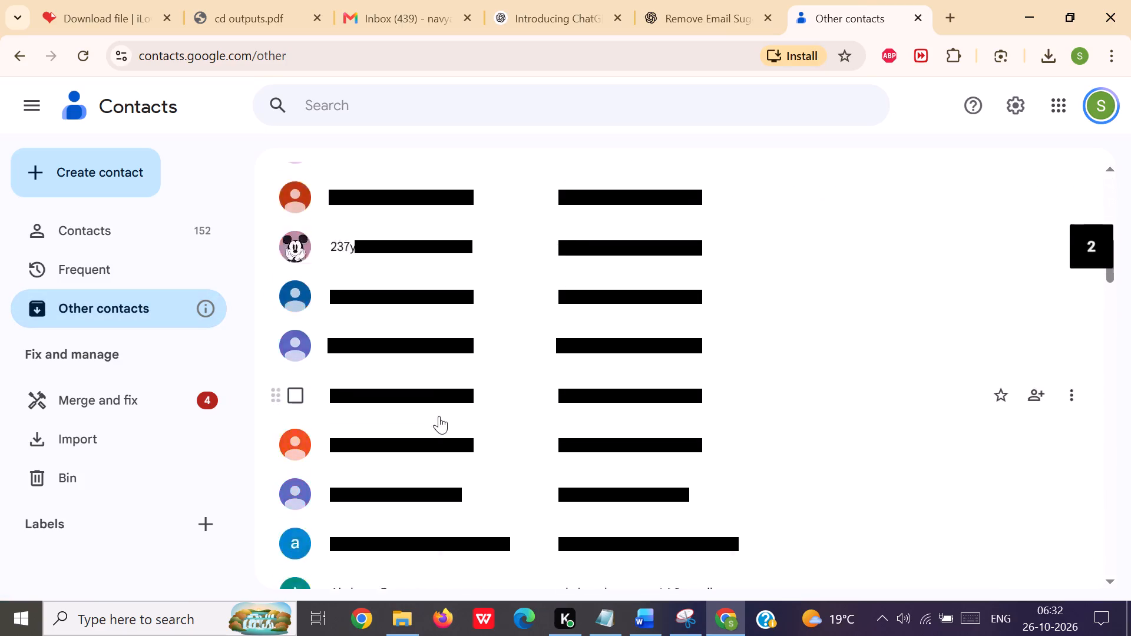
{"action": "scroll", "coordinate": [439, 416], "scroll_direction": "down", "scroll_amount": 4}
{"action": "scroll", "coordinate": [439, 416], "scroll_direction": "up", "scroll_amount": 1}
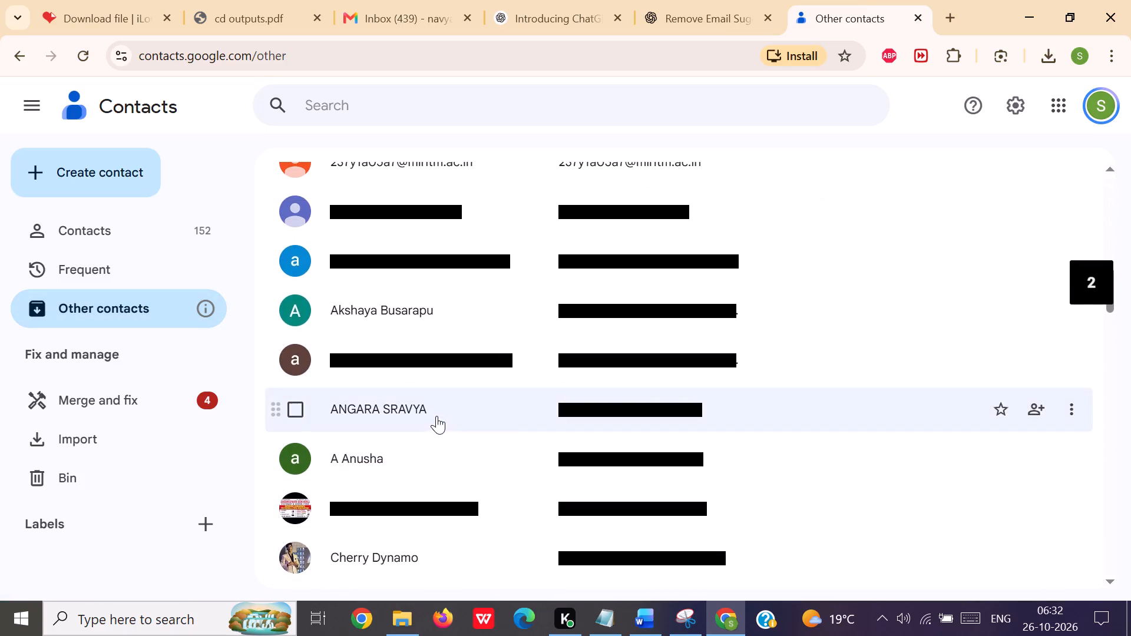
{"action": "left_click", "coordinate": [295, 312]}
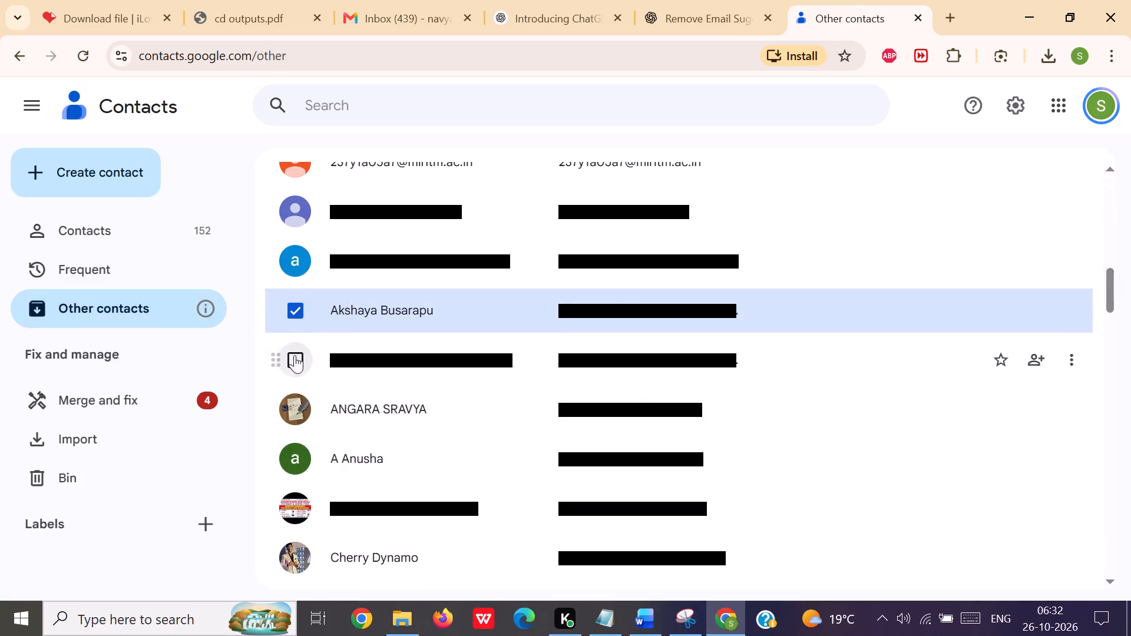
{"action": "left_click", "coordinate": [296, 358]}
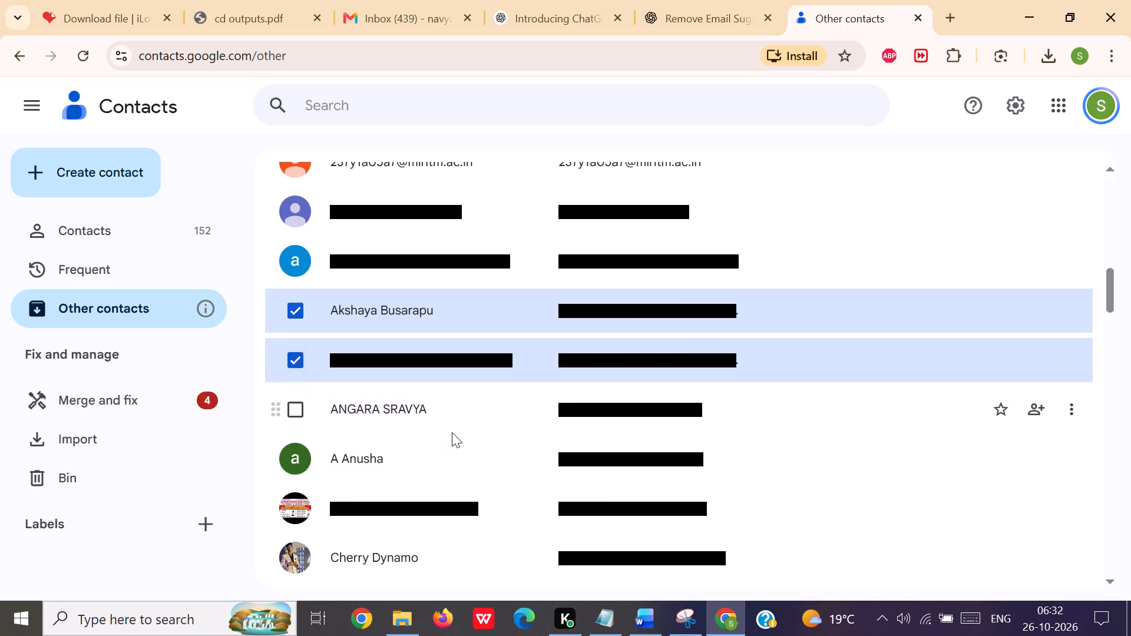
Add the Cherry entry, Cricket 1807 and the two mail-ID entries directly above Cricket 1807 to the selection.
{"action": "scroll", "coordinate": [452, 432], "scroll_direction": "down", "scroll_amount": 2}
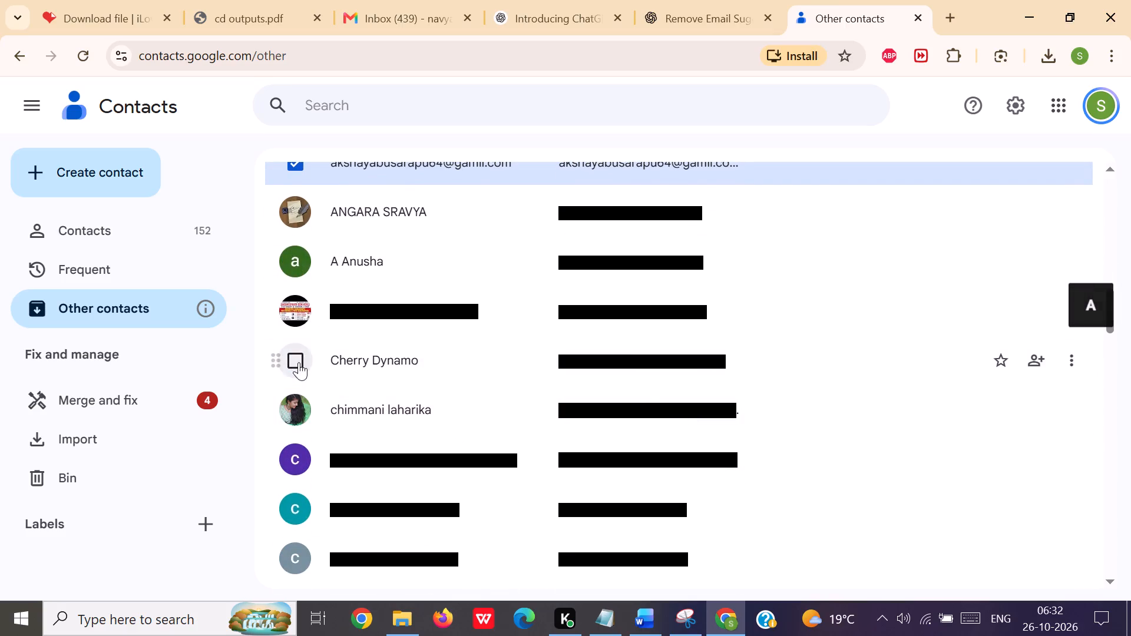
{"action": "left_click", "coordinate": [299, 362]}
{"action": "scroll", "coordinate": [464, 483], "scroll_direction": "down", "scroll_amount": 2}
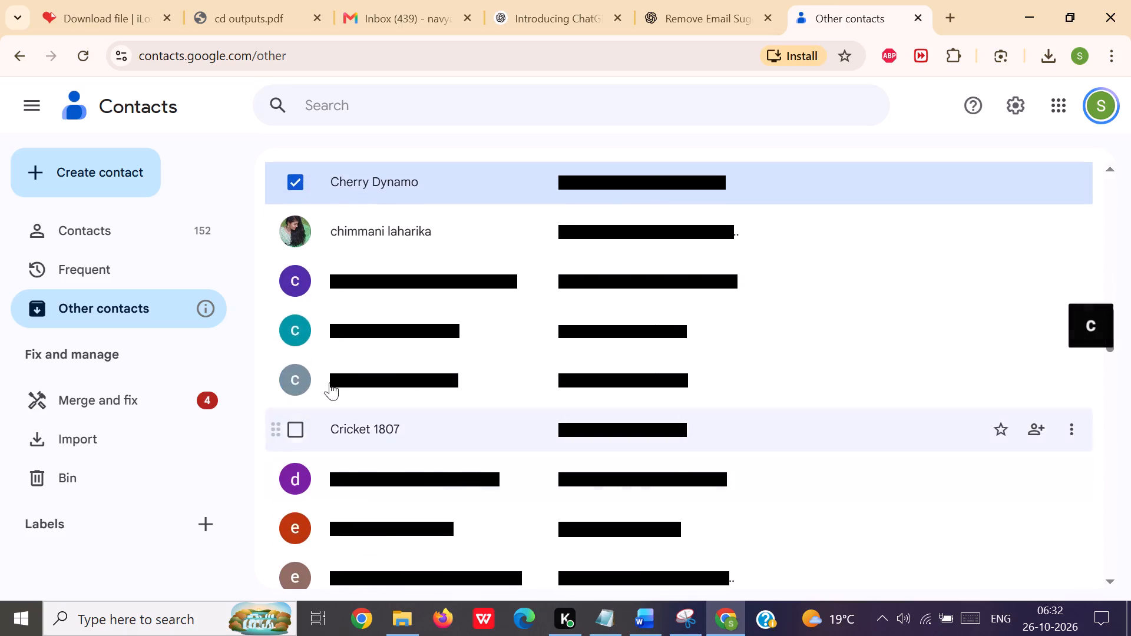
{"action": "left_click", "coordinate": [298, 331]}
{"action": "left_click", "coordinate": [293, 380]}
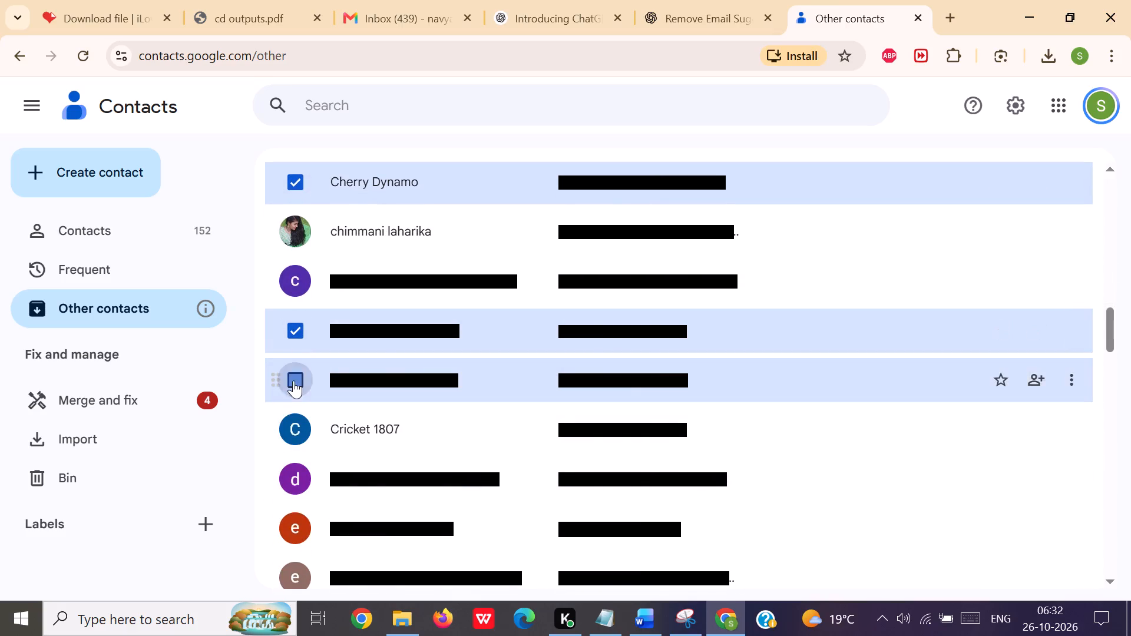
{"action": "left_click", "coordinate": [293, 431]}
Add the Mahesh entry under J and the Nirmala entry under N to the selection of other contacts.
{"action": "scroll", "coordinate": [421, 475], "scroll_direction": "down", "scroll_amount": 1}
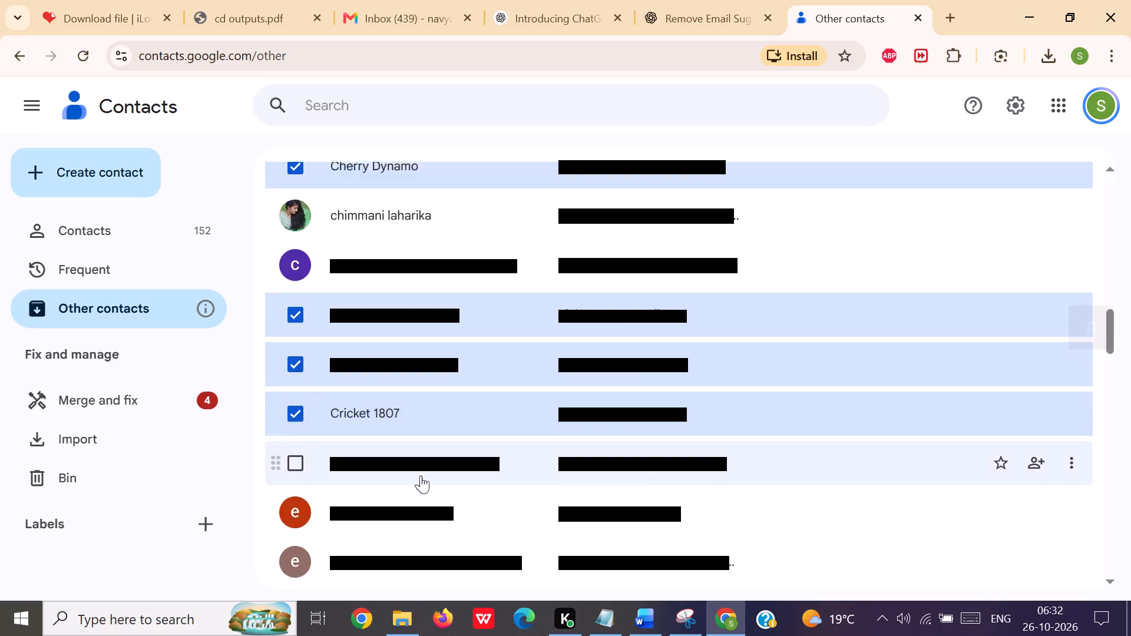
{"action": "scroll", "coordinate": [421, 475], "scroll_direction": "down", "scroll_amount": 4}
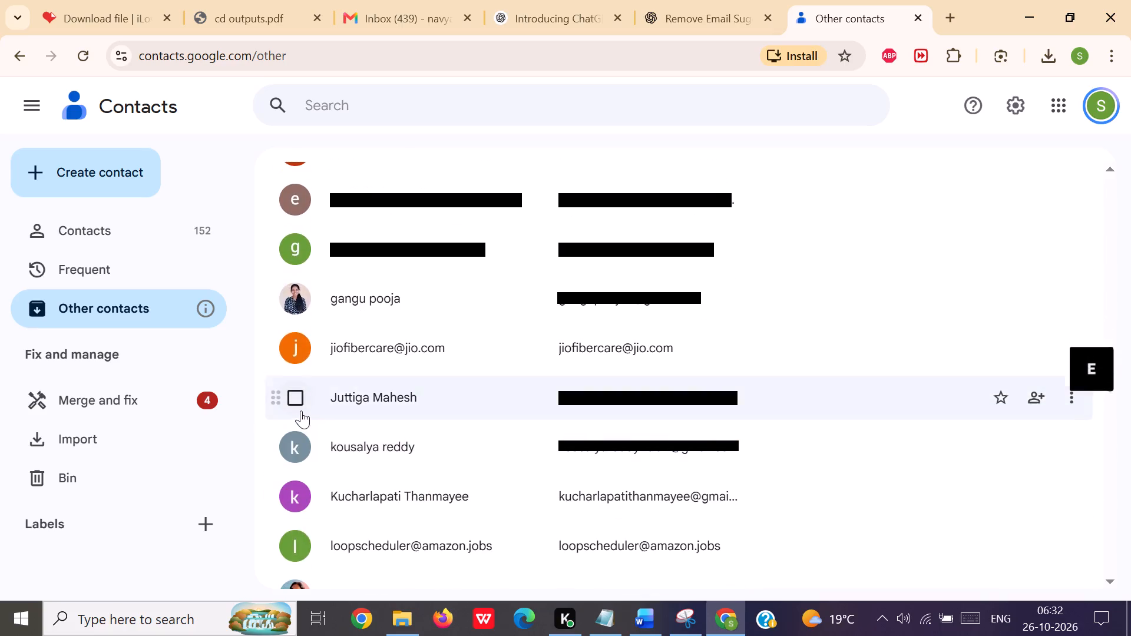
{"action": "left_click", "coordinate": [296, 401]}
{"action": "scroll", "coordinate": [462, 485], "scroll_direction": "down", "scroll_amount": 1}
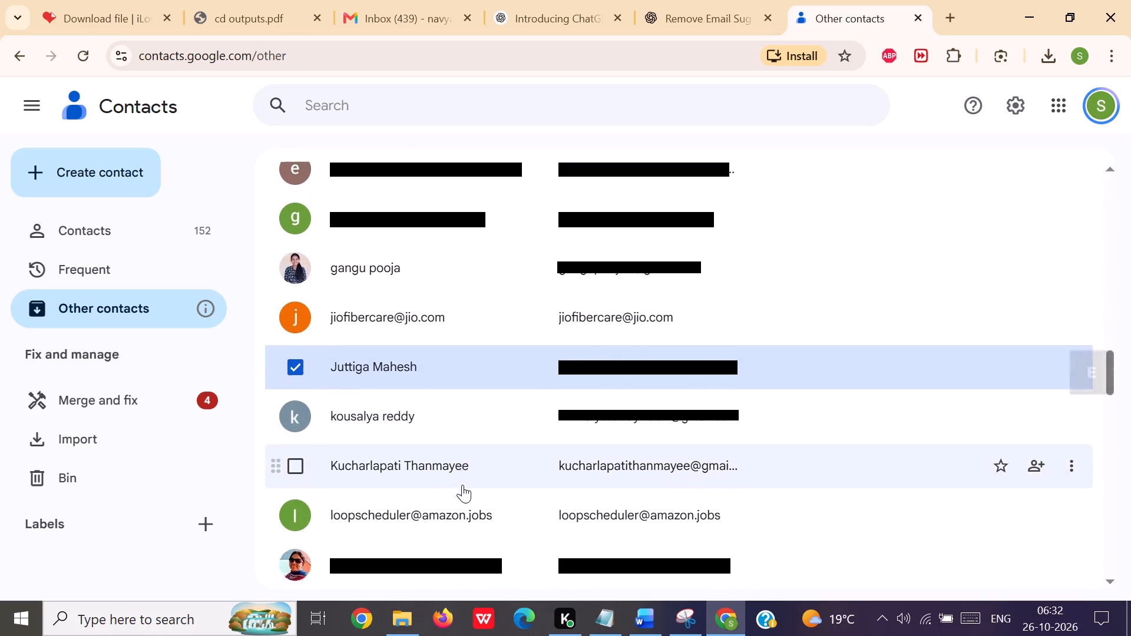
{"action": "scroll", "coordinate": [462, 485], "scroll_direction": "down", "scroll_amount": 2}
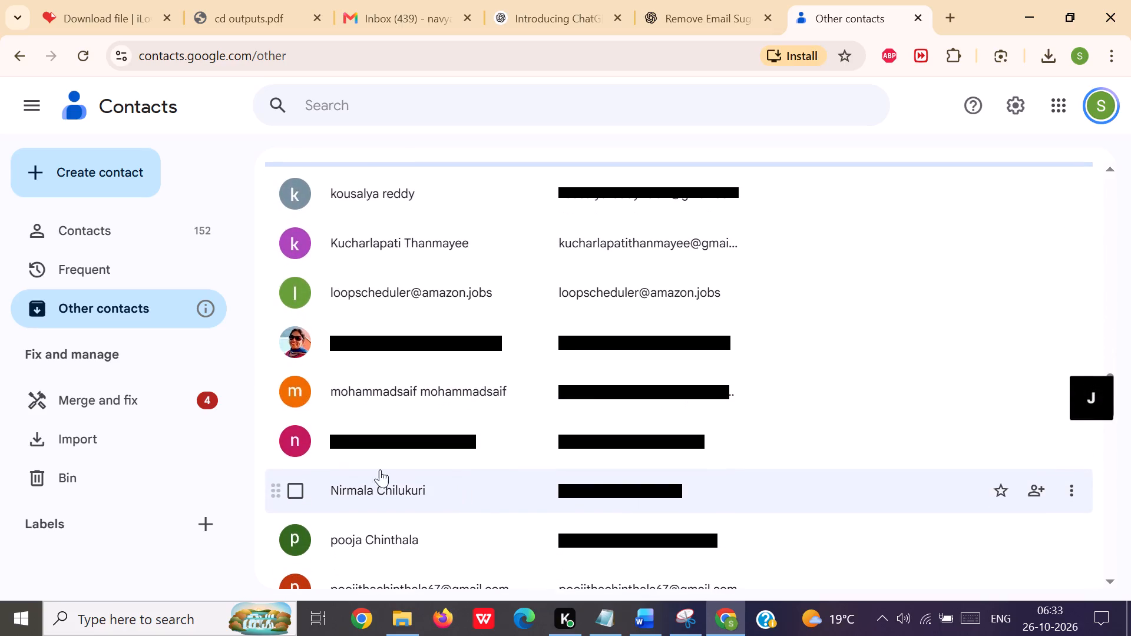
{"action": "left_click", "coordinate": [298, 488]}
Add the Nitish entry under S to the selection of other contacts.
{"action": "scroll", "coordinate": [298, 488], "scroll_direction": "down", "scroll_amount": 1}
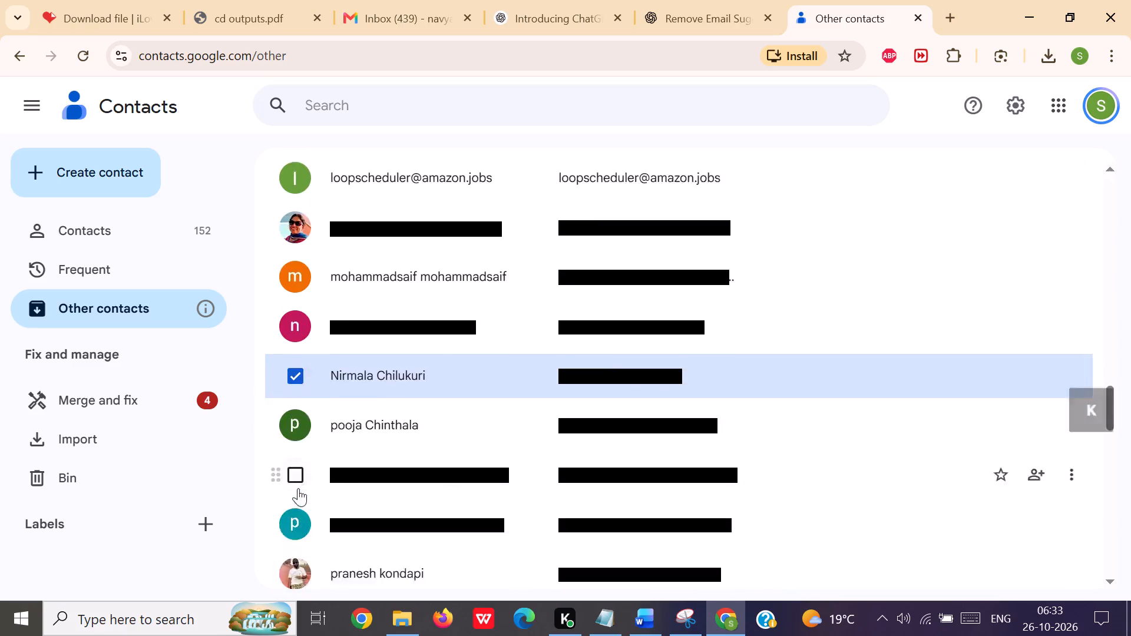
{"action": "scroll", "coordinate": [298, 488], "scroll_direction": "down", "scroll_amount": 3}
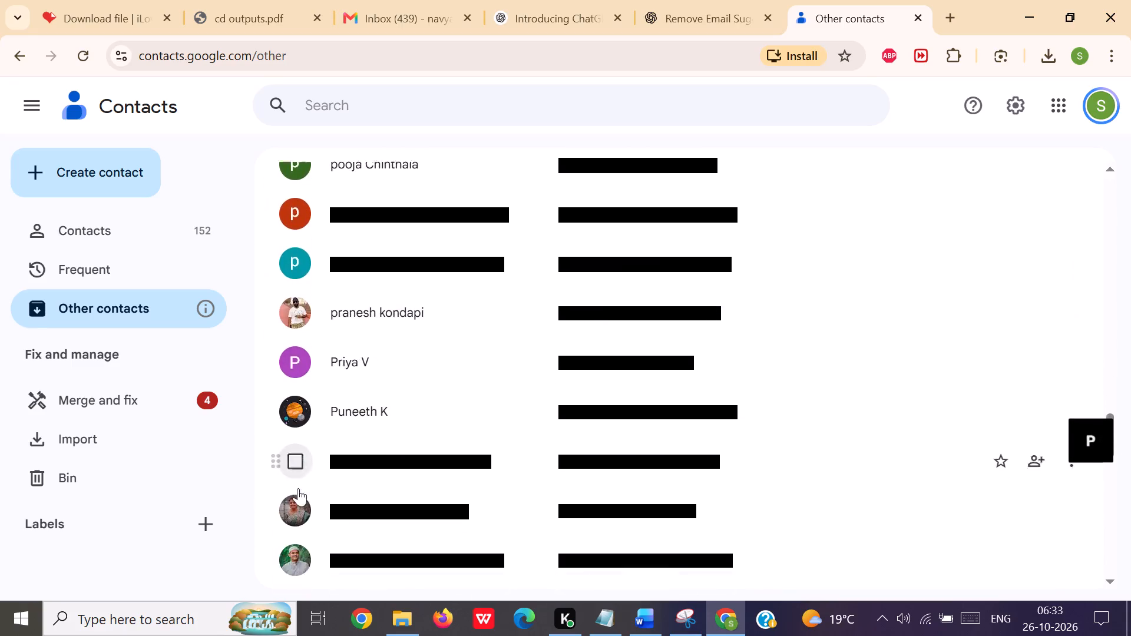
{"action": "scroll", "coordinate": [298, 488], "scroll_direction": "down", "scroll_amount": 2}
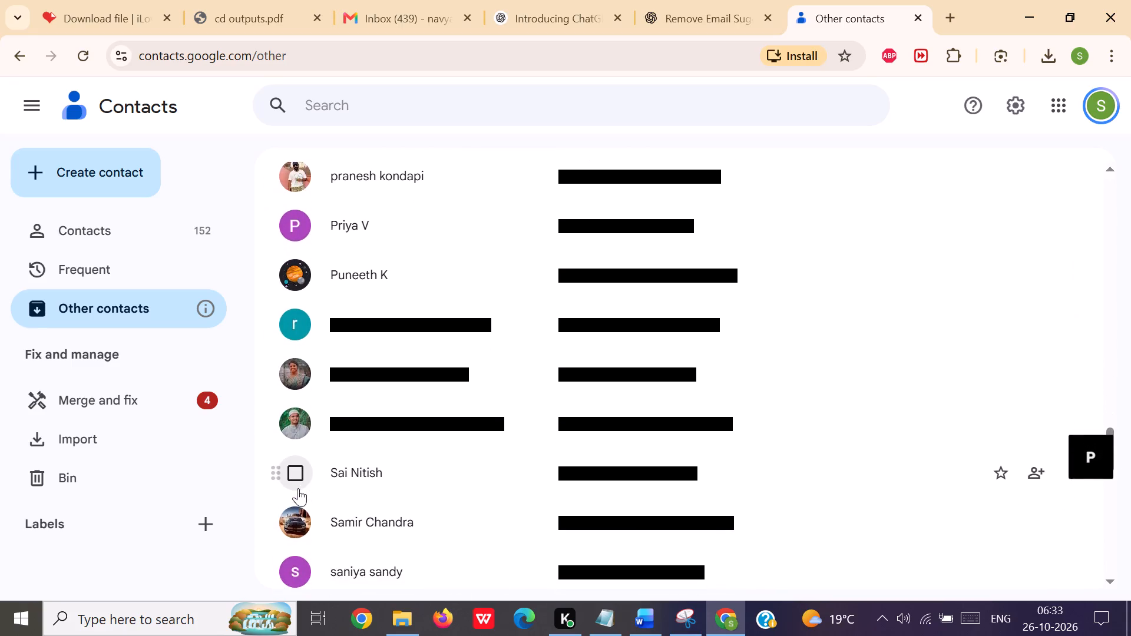
{"action": "scroll", "coordinate": [298, 488], "scroll_direction": "down", "scroll_amount": 1}
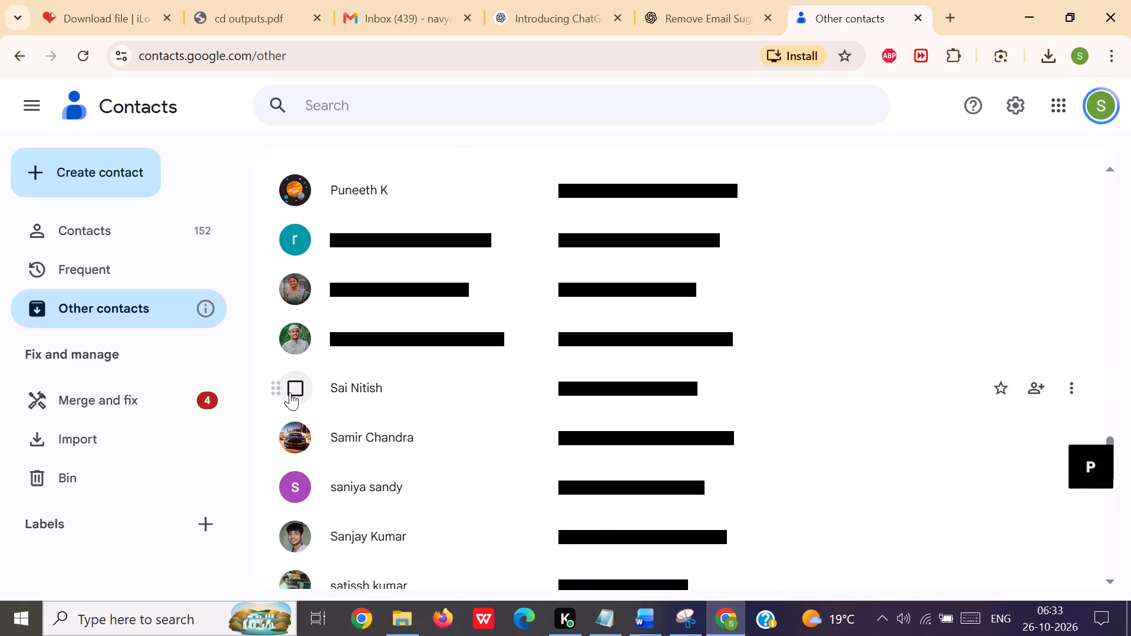
{"action": "left_click", "coordinate": [293, 392]}
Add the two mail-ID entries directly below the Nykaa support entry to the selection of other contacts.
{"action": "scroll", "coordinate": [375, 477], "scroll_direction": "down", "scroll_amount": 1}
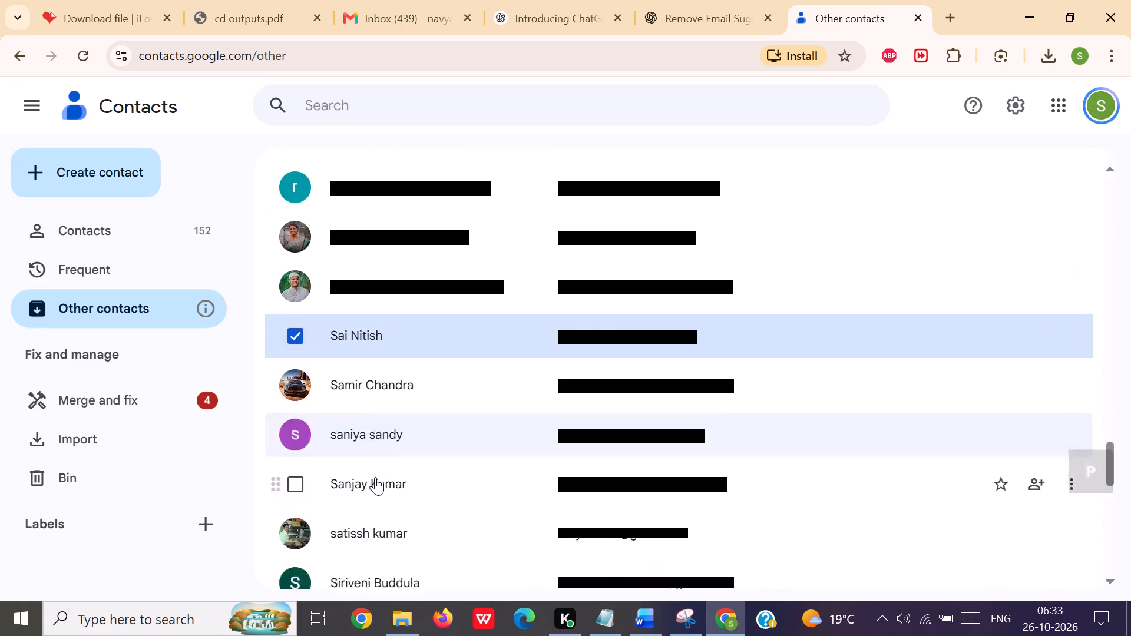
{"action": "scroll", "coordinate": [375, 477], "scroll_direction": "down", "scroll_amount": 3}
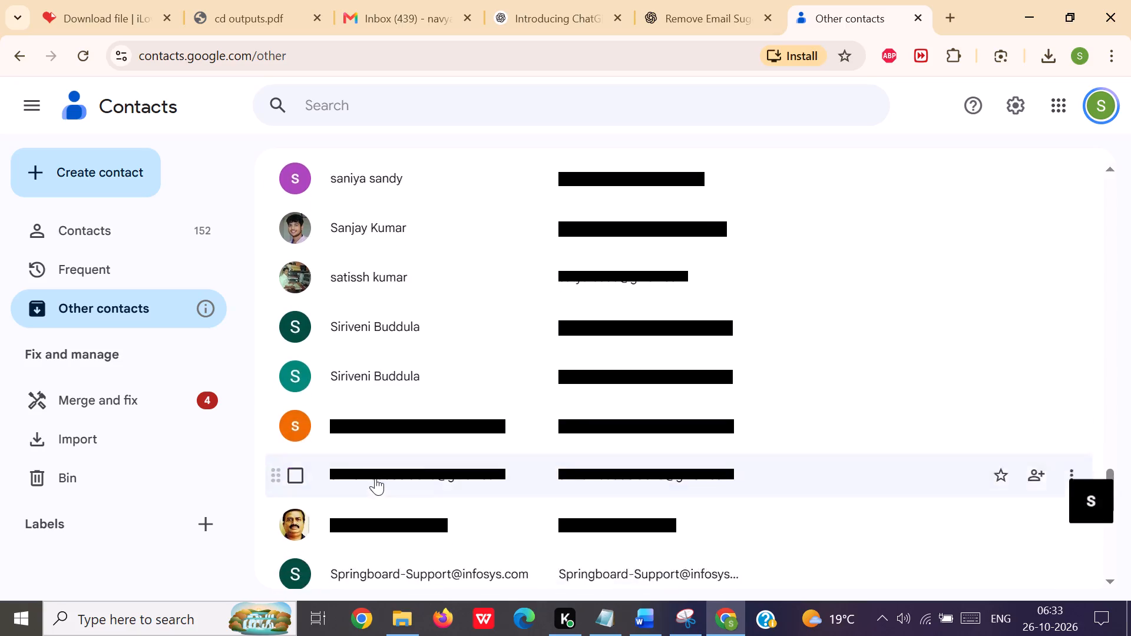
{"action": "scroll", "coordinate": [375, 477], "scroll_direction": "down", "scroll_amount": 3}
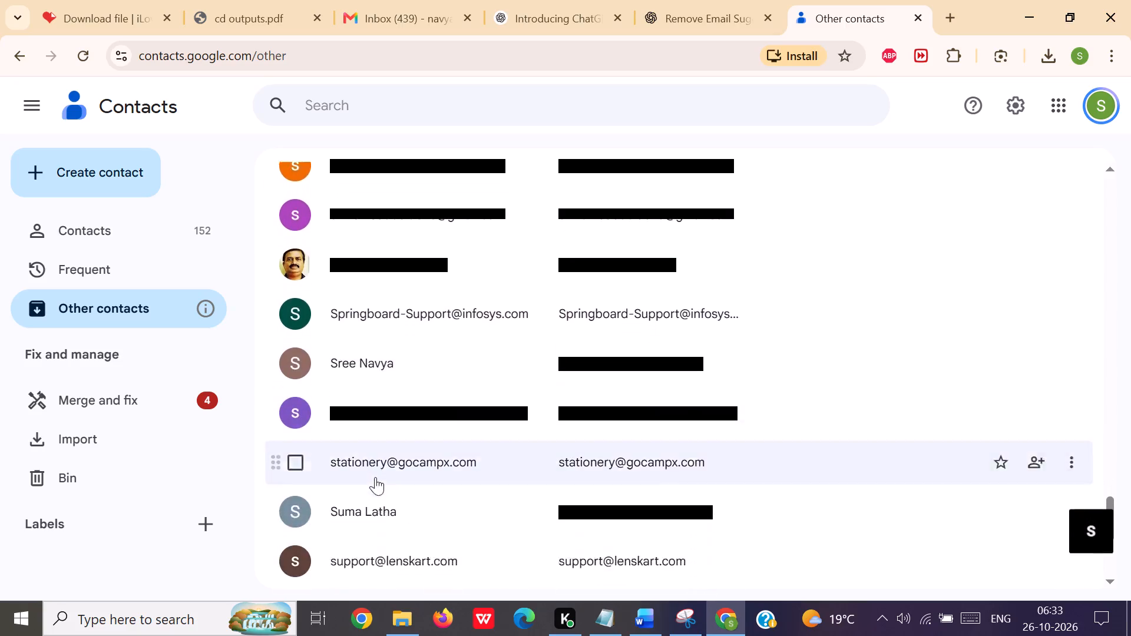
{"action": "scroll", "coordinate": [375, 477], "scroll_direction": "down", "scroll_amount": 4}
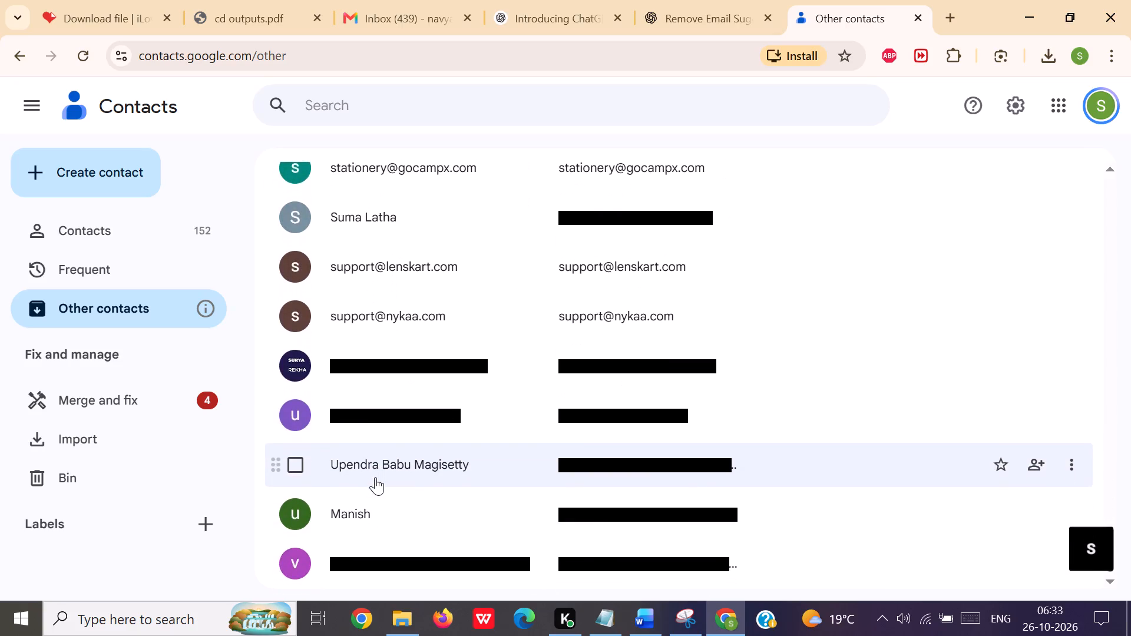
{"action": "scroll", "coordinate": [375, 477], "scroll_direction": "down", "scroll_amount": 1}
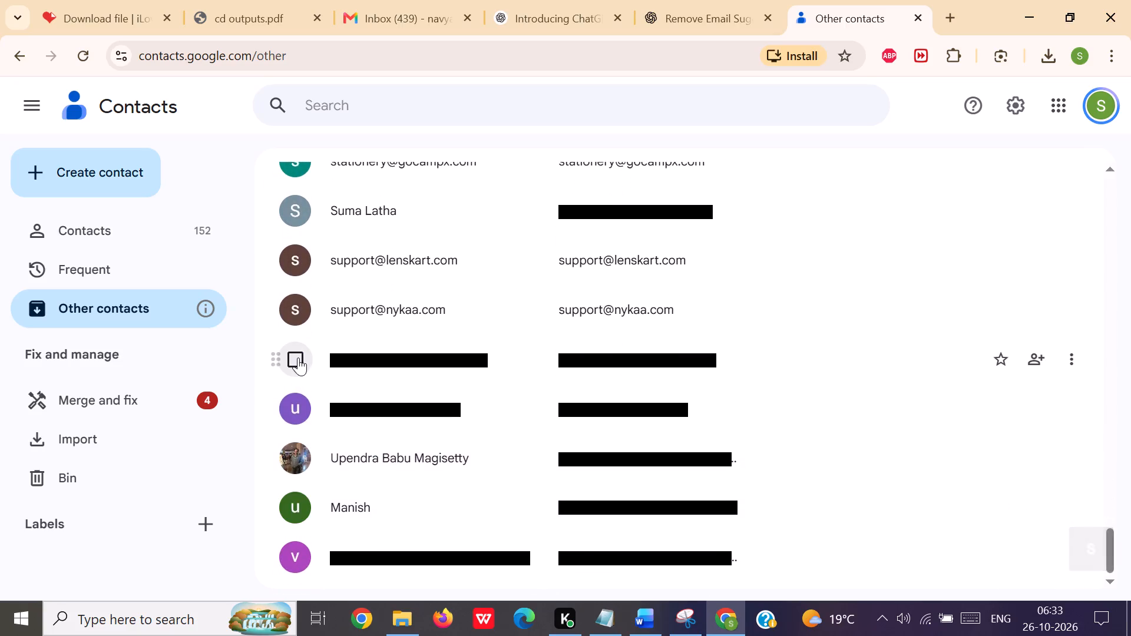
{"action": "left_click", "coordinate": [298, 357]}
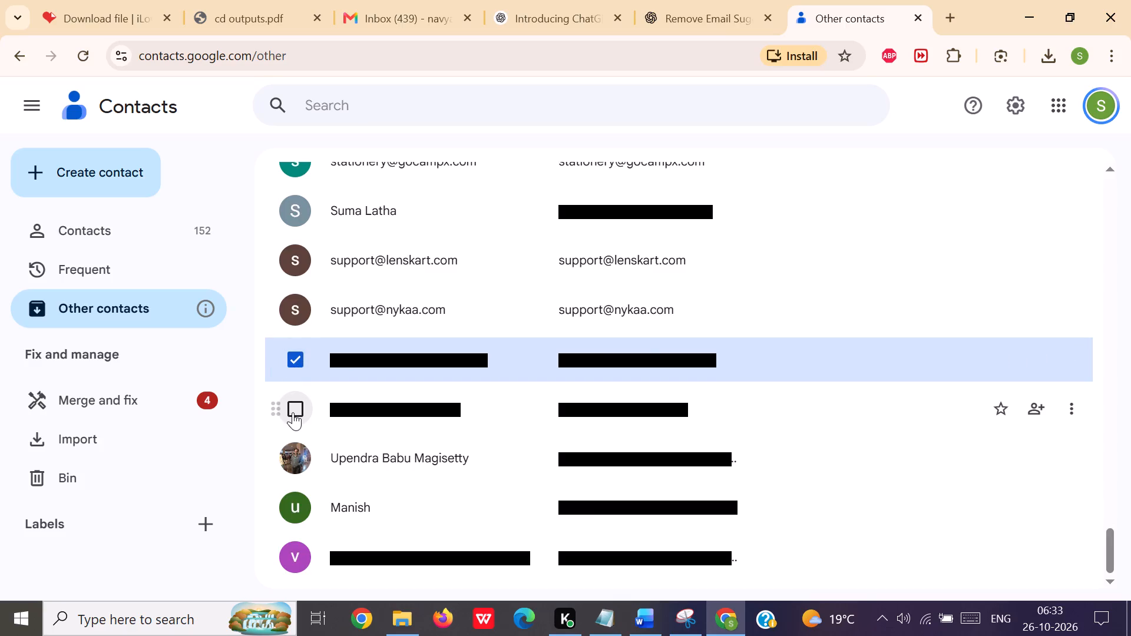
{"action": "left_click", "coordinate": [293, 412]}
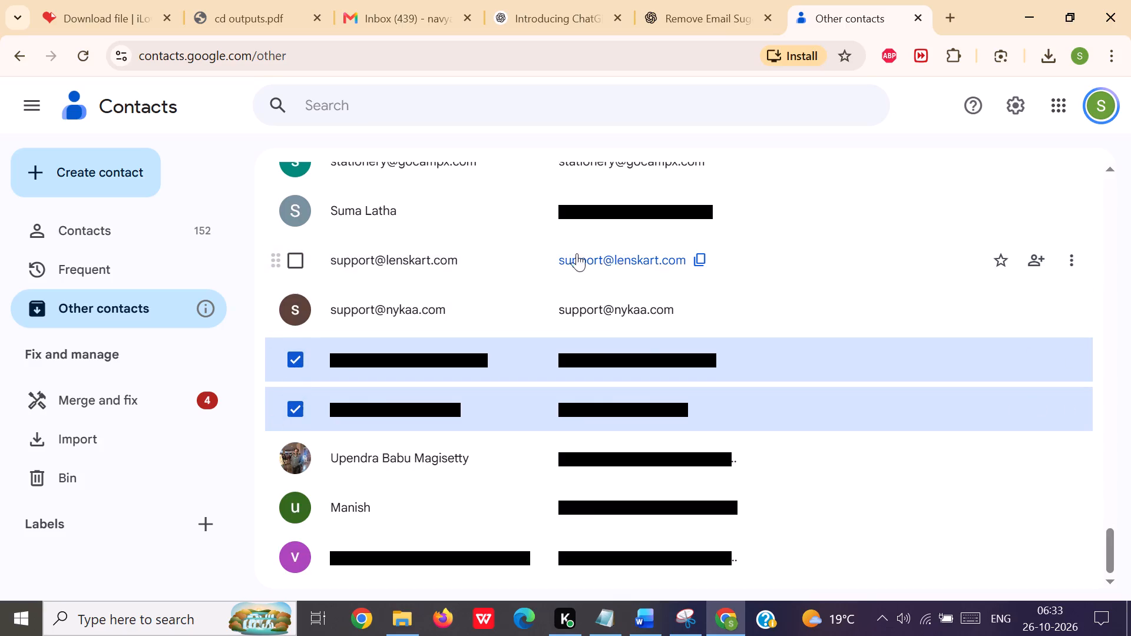
{"action": "scroll", "coordinate": [415, 307], "scroll_direction": "up", "scroll_amount": 20}
{"action": "scroll", "coordinate": [415, 307], "scroll_direction": "up", "scroll_amount": 1}
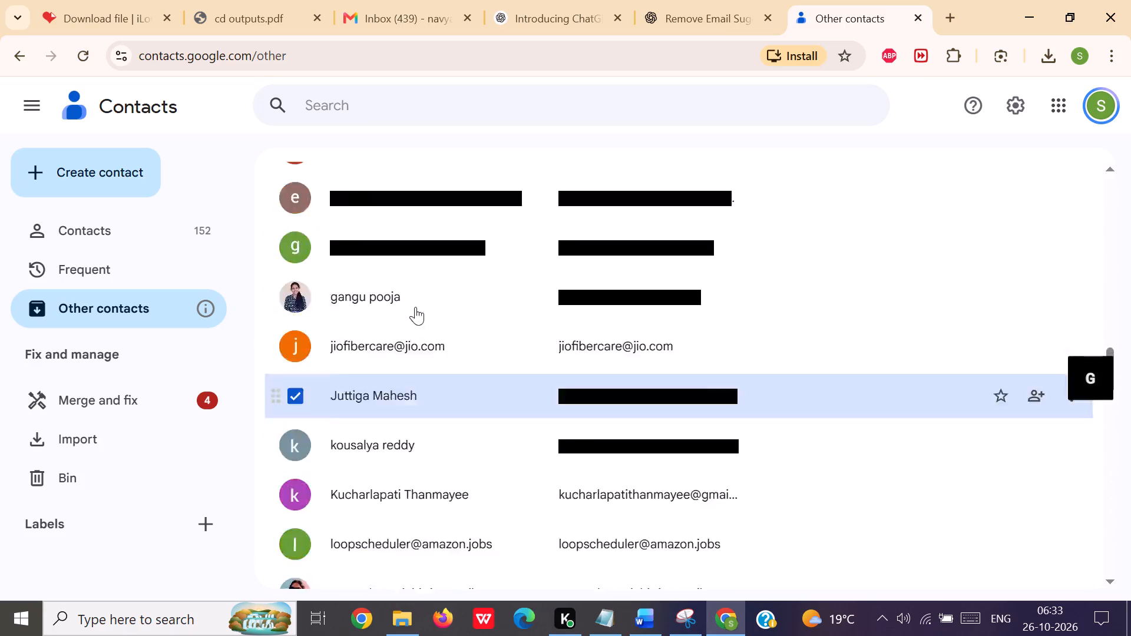